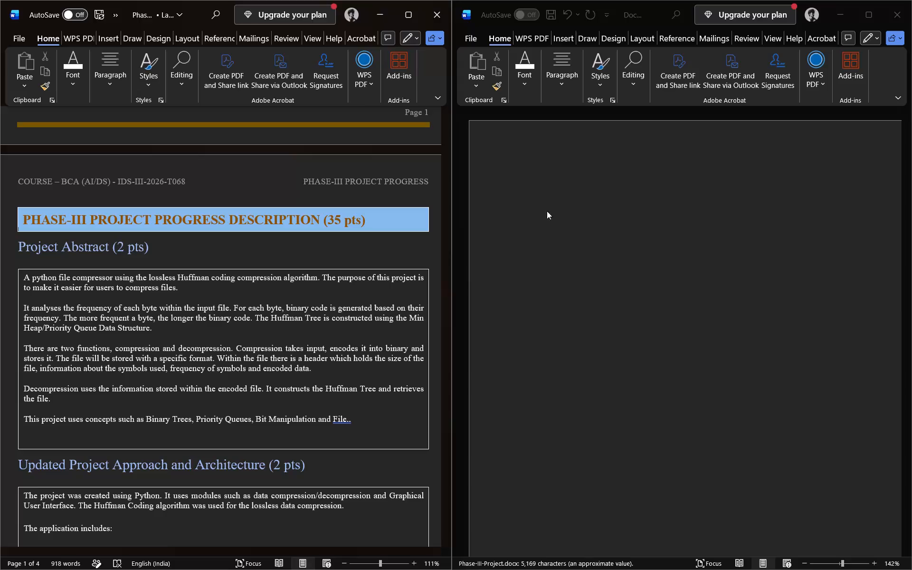
Enter the title line "PHASE – III PROJECT PROGRESS DESCRIPTION (35 PTS)" at the top of the blank document.
{"action": "left_click", "coordinate": [575, 225]}
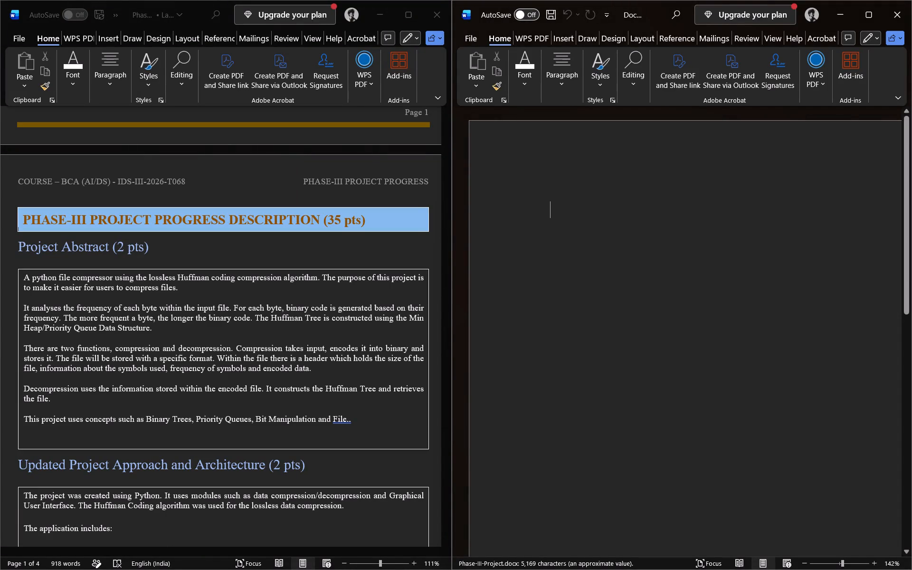
{"action": "key", "text": "p"}
{"action": "type", "text": "HASE"}
{"action": "key", "text": "space"}
{"action": "type", "text": "-"}
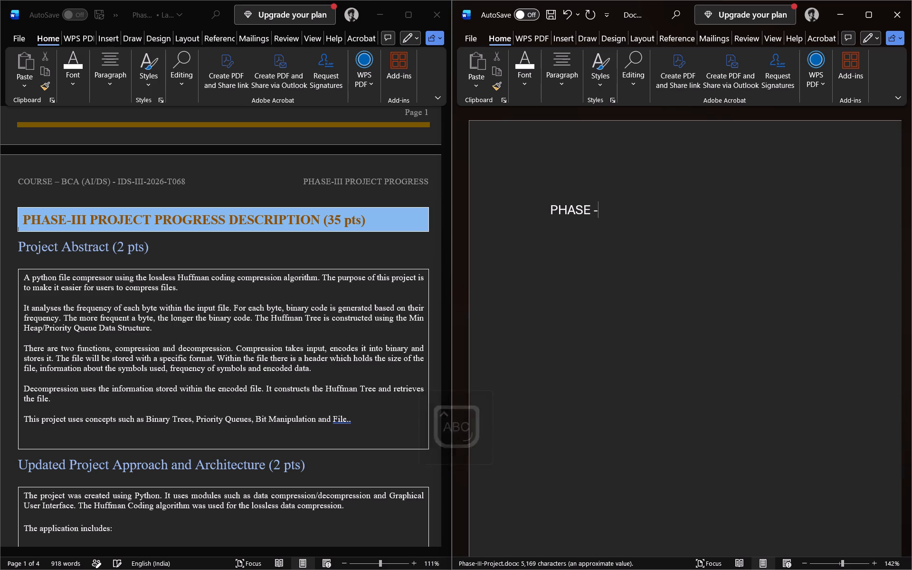
{"action": "key", "text": "space"}
{"action": "type", "text": "III"}
{"action": "key", "text": "space"}
{"action": "key", "text": "p"}
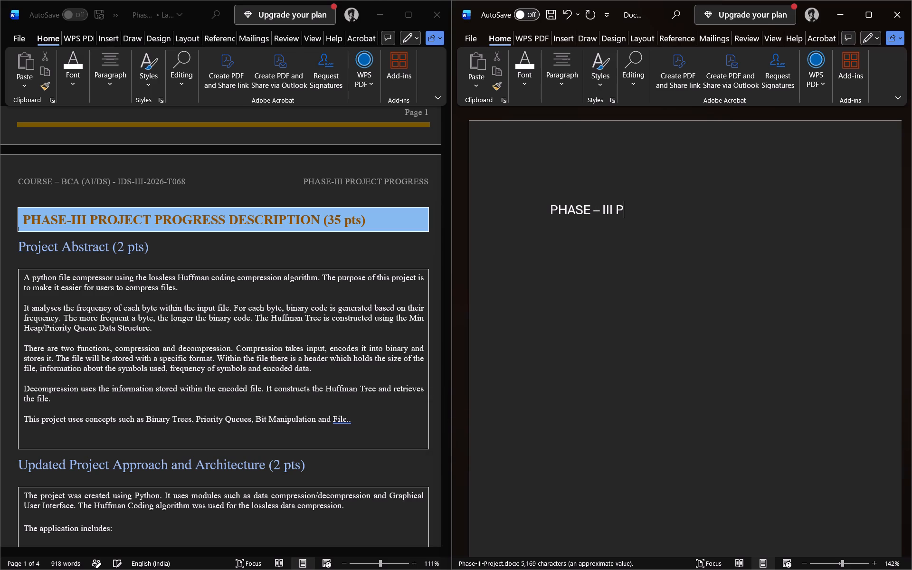
{"action": "type", "text": "ROJECT"}
{"action": "key", "text": "space"}
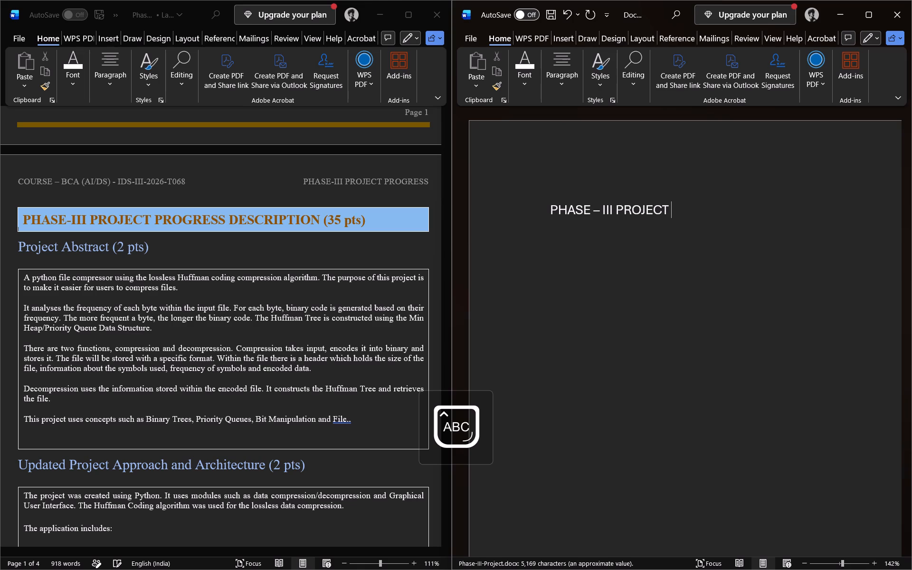
{"action": "type", "text": "PROGRESS"}
{"action": "key", "text": "space"}
{"action": "type", "text": "DESCRIPTION"}
{"action": "key", "text": "space"}
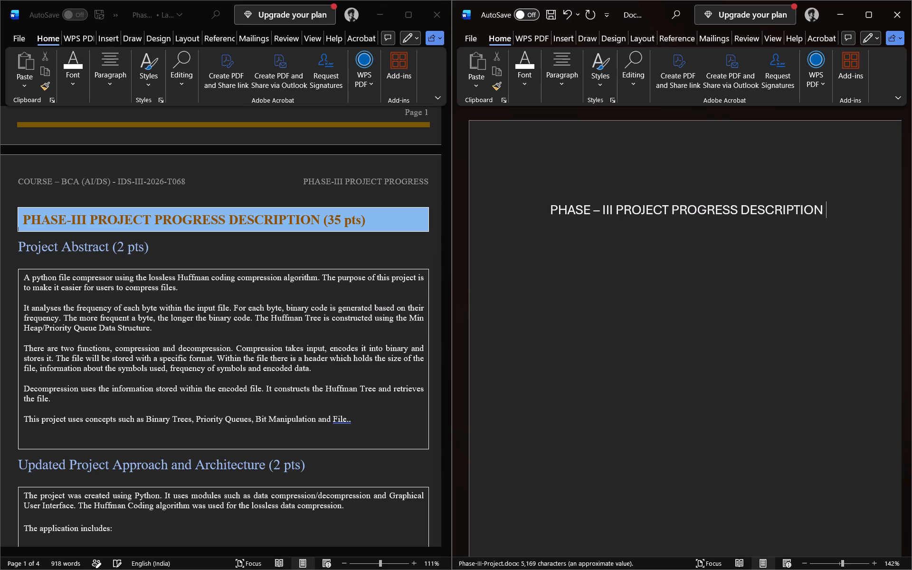
{"action": "type", "text": "(35 PTS"}
{"action": "key", "text": "shift+parenright"}
Add a second line below the title reading "Project Anstract (2 pts)".
{"action": "key", "text": "Return"}
{"action": "type", "text": "roject"}
{"action": "key", "text": "space"}
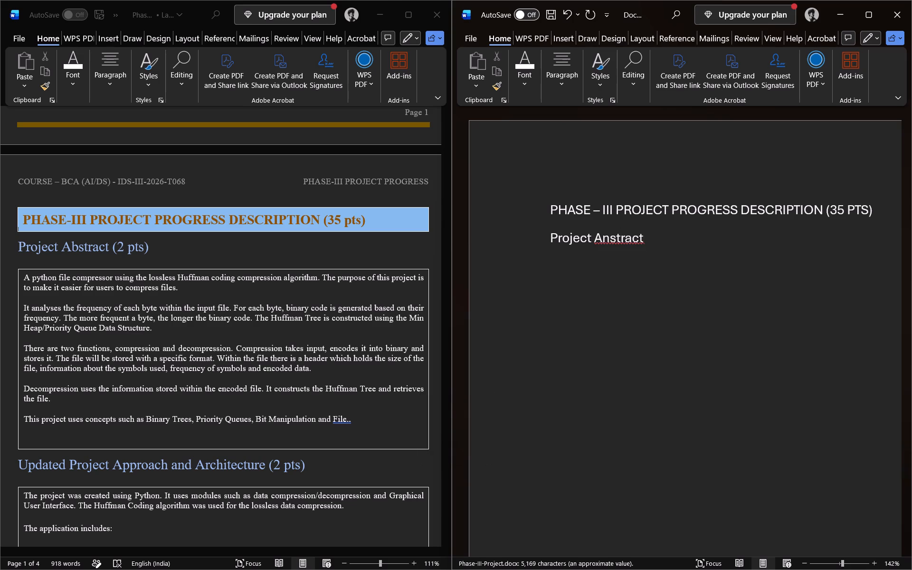
{"action": "type", "text": "(2"}
{"action": "key", "text": "space"}
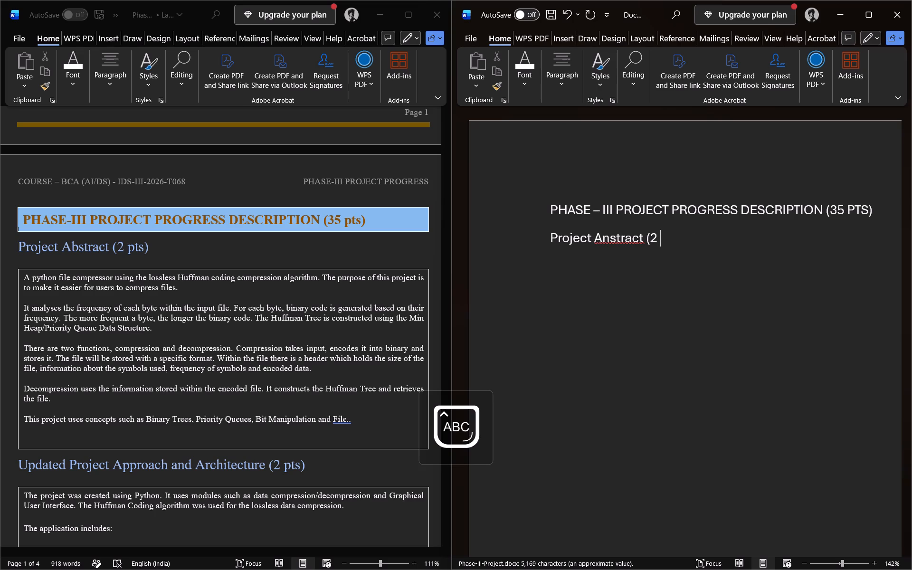
{"action": "type", "text": "pts"}
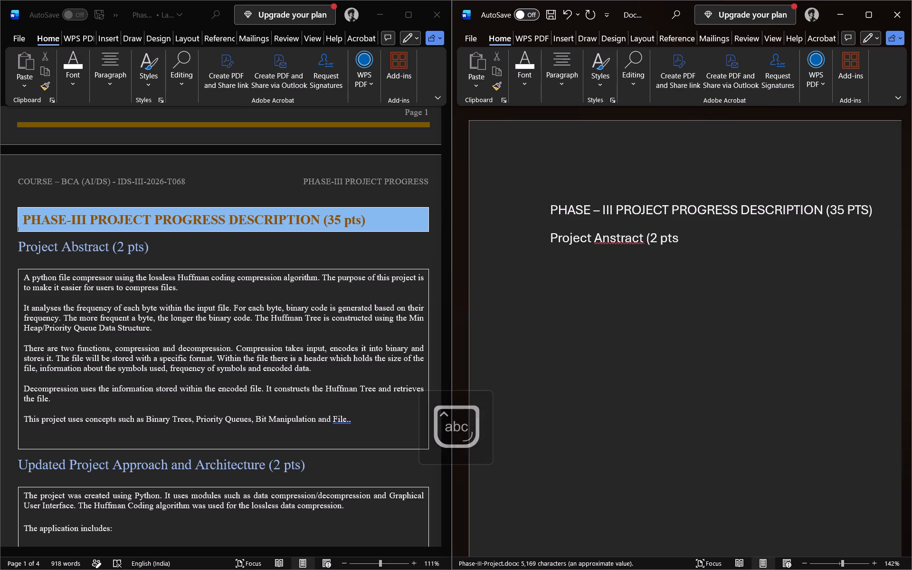
{"action": "key", "text": "shift+parenright"}
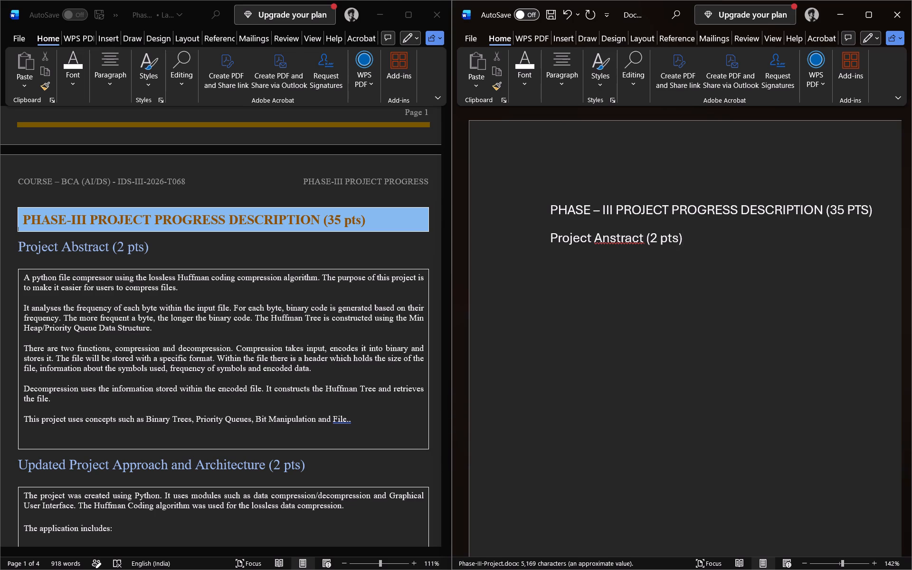
Correct the misspelled word in the second line to "Abstract" and start a new line below it.
{"action": "key", "text": "Left"}
{"action": "key", "text": "Left"}
{"action": "key", "text": "Left"}
{"action": "key", "text": "Left"}
{"action": "key", "text": "Left"}
{"action": "key", "text": "Left"}
{"action": "key", "text": "Left"}
{"action": "key", "text": "Left"}
{"action": "key", "text": "Left"}
{"action": "key", "text": "Left"}
{"action": "key", "text": "Left"}
{"action": "key", "text": "Left"}
{"action": "key", "text": "Left"}
{"action": "key", "text": "Left"}
{"action": "key", "text": "BackSpace"}
{"action": "key", "text": "b"}
{"action": "key", "text": "Right"}
{"action": "key", "text": "Right"}
{"action": "key", "text": "Right"}
{"action": "key", "text": "Right"}
{"action": "key", "text": "Right"}
{"action": "key", "text": "Right"}
{"action": "key", "text": "Right"}
{"action": "key", "text": "Right"}
{"action": "key", "text": "Right"}
{"action": "key", "text": "Right"}
{"action": "key", "text": "Right"}
{"action": "key", "text": "Right"}
{"action": "key", "text": "Right"}
{"action": "key", "text": "Right"}
{"action": "key", "text": "Right"}
{"action": "key", "text": "Right"}
{"action": "key", "text": "Right"}
{"action": "key", "text": "Right"}
{"action": "key", "text": "Right"}
{"action": "key", "text": "Right"}
{"action": "key", "text": "Return"}
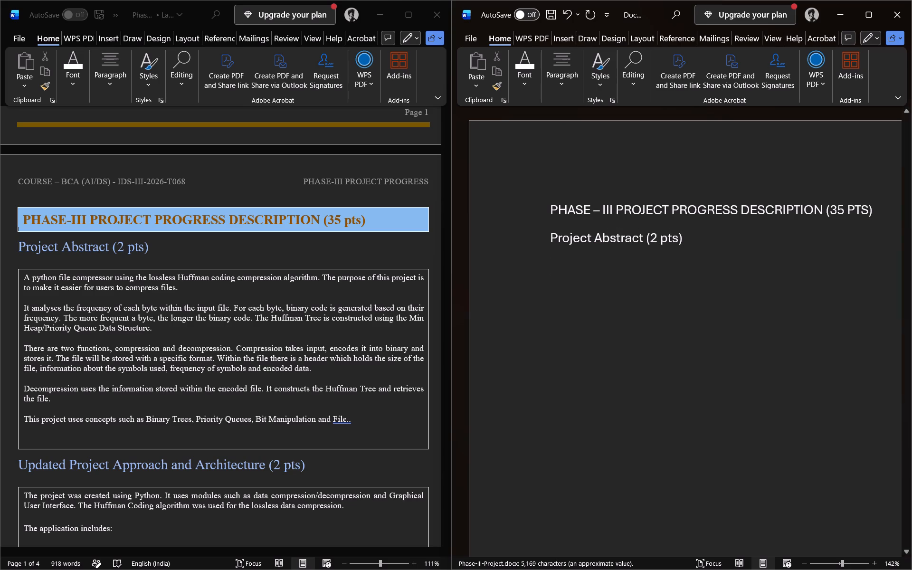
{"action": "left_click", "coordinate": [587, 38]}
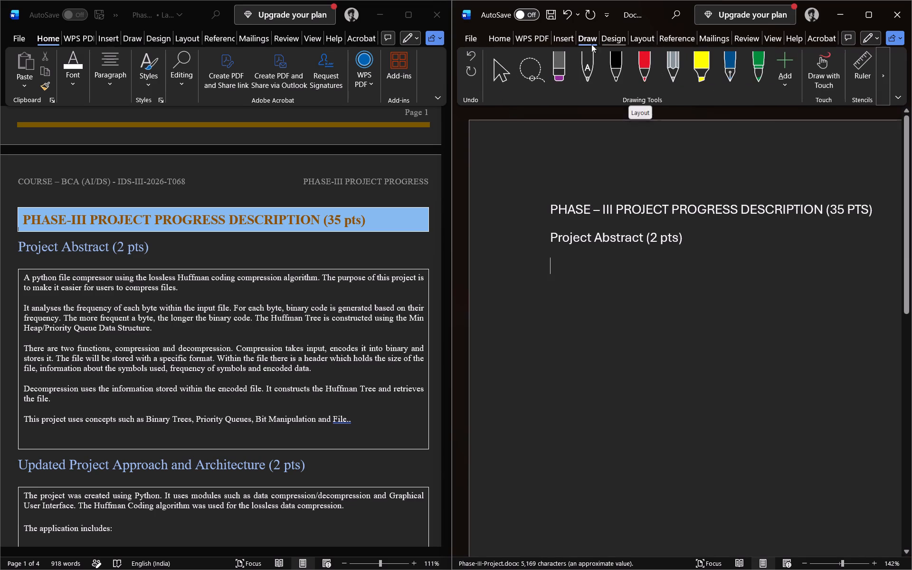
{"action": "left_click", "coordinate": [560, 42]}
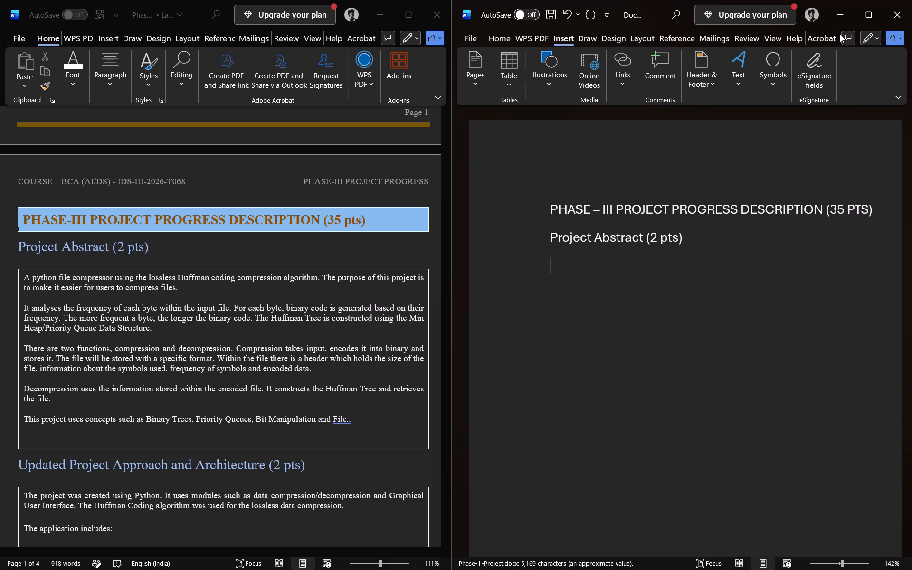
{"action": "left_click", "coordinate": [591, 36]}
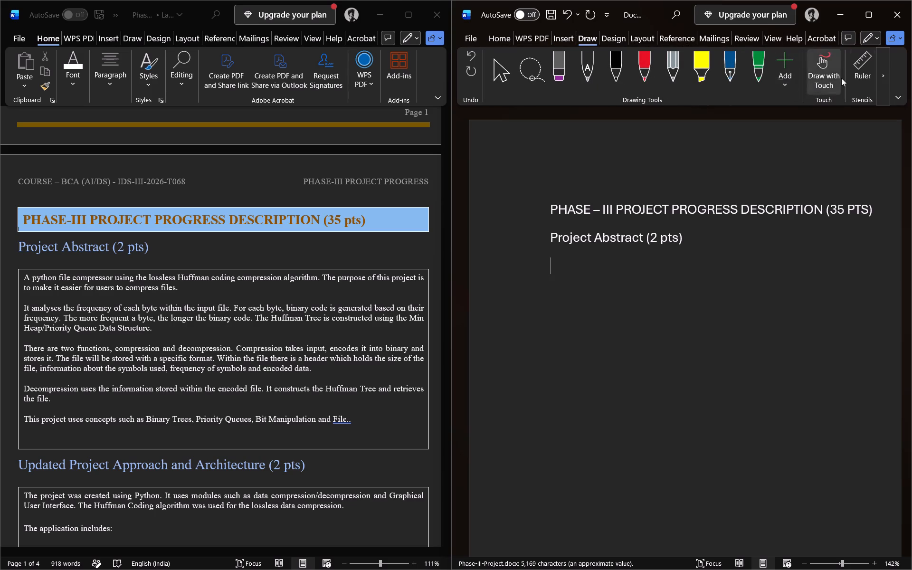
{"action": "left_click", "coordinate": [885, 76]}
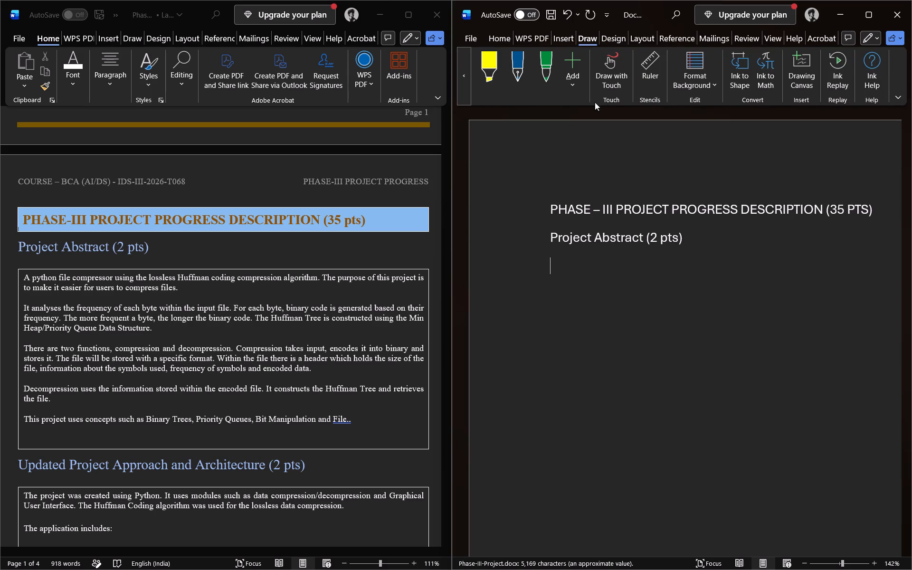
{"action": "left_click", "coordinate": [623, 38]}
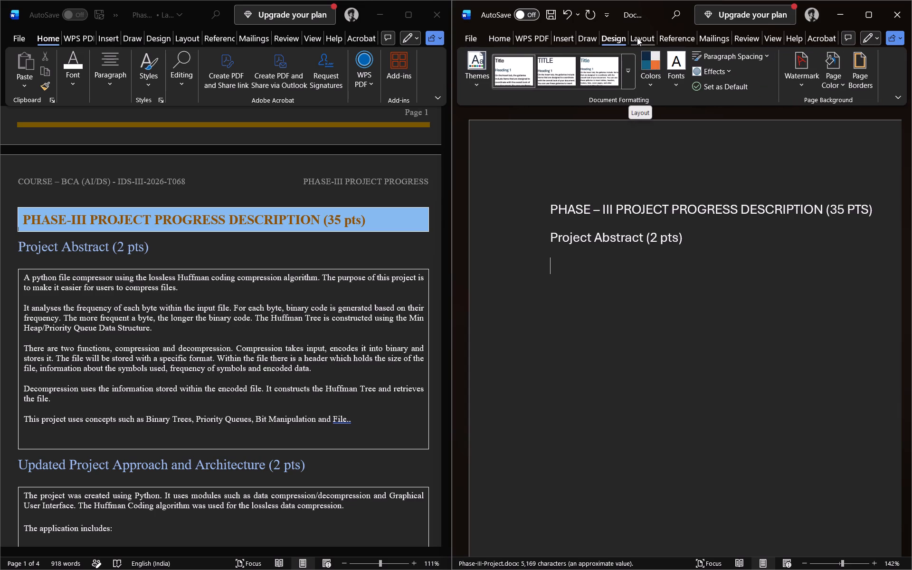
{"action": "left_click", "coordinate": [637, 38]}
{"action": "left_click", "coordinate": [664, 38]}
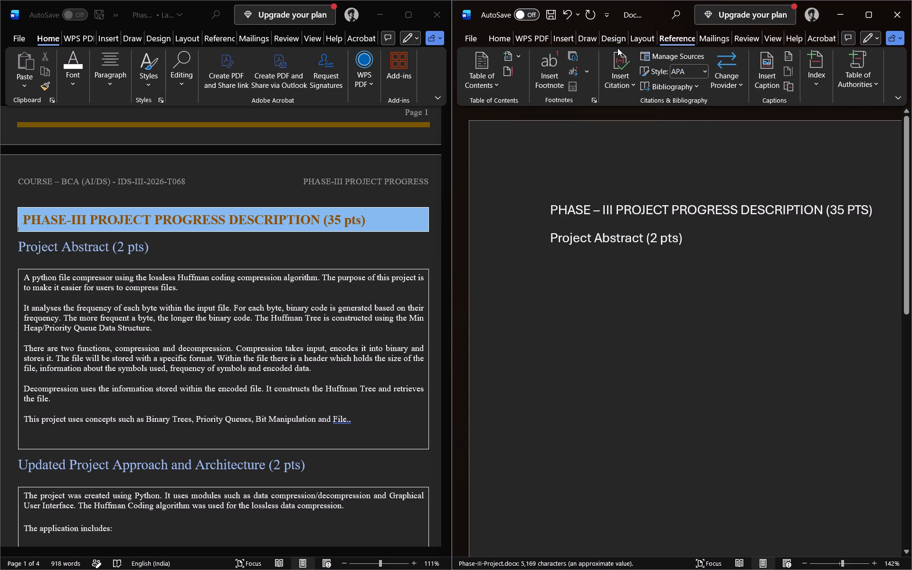
Draw a rounded rectangle below the "Project Abstract (2 pts)" line and widen it to the page's right edge.
{"action": "left_click", "coordinate": [560, 42]}
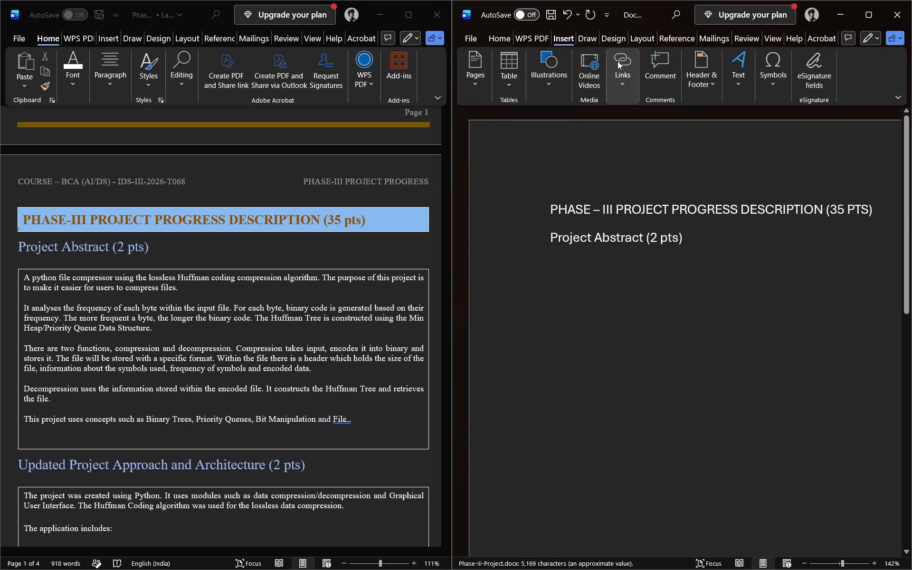
{"action": "left_click", "coordinate": [558, 87]}
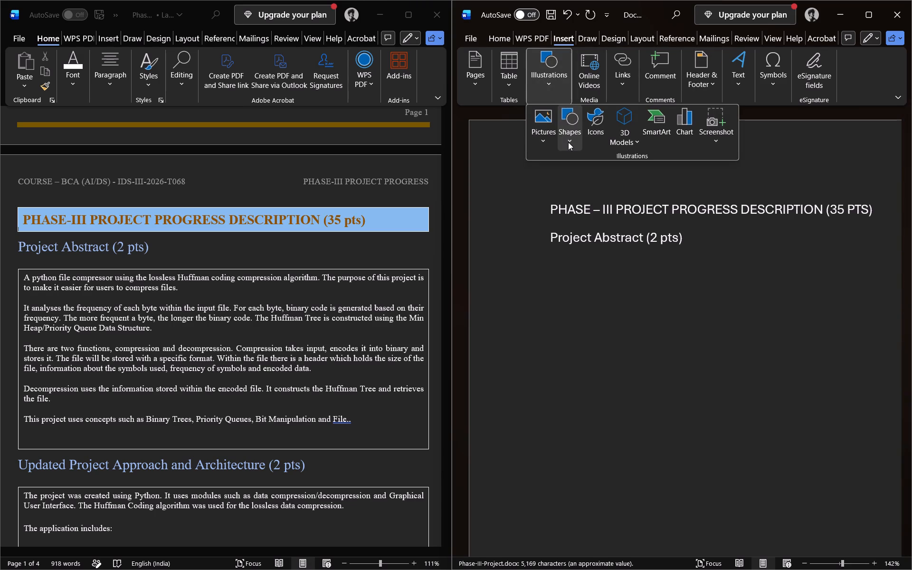
{"action": "left_click", "coordinate": [568, 142]}
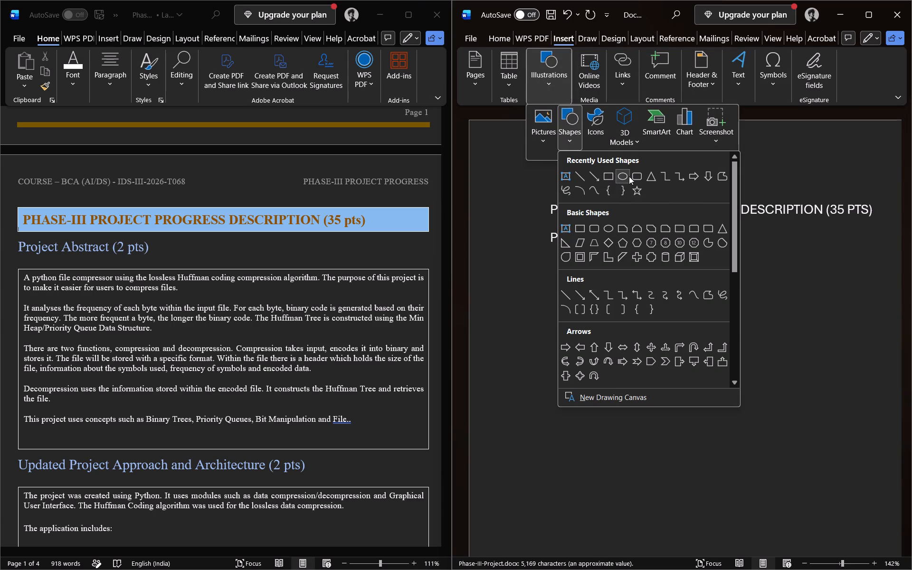
{"action": "left_click", "coordinate": [632, 176]}
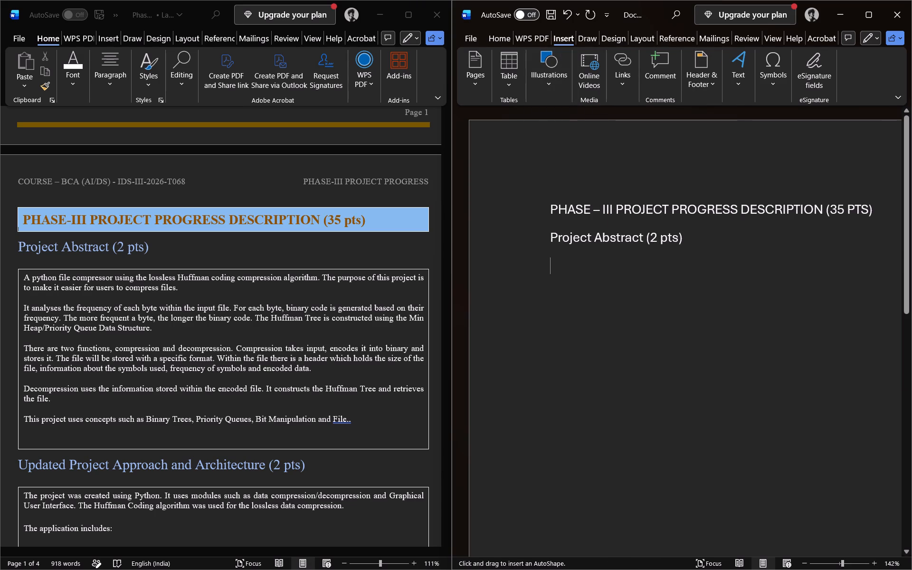
{"action": "left_click_drag", "start_coordinate": [547, 261], "coordinate": [911, 375]}
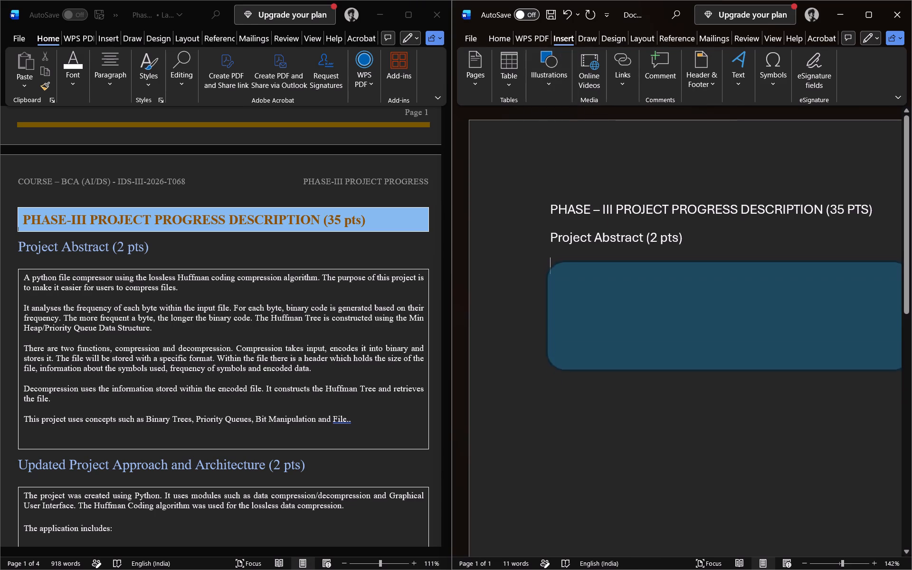
{"action": "left_click_drag", "start_coordinate": [911, 375], "coordinate": [911, 442]}
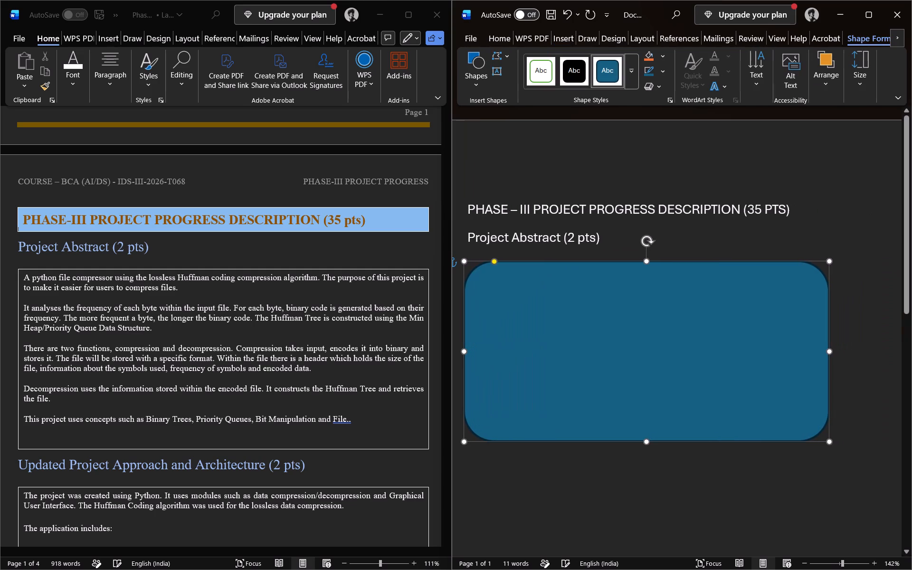
{"action": "left_click_drag", "start_coordinate": [831, 354], "coordinate": [833, 354]}
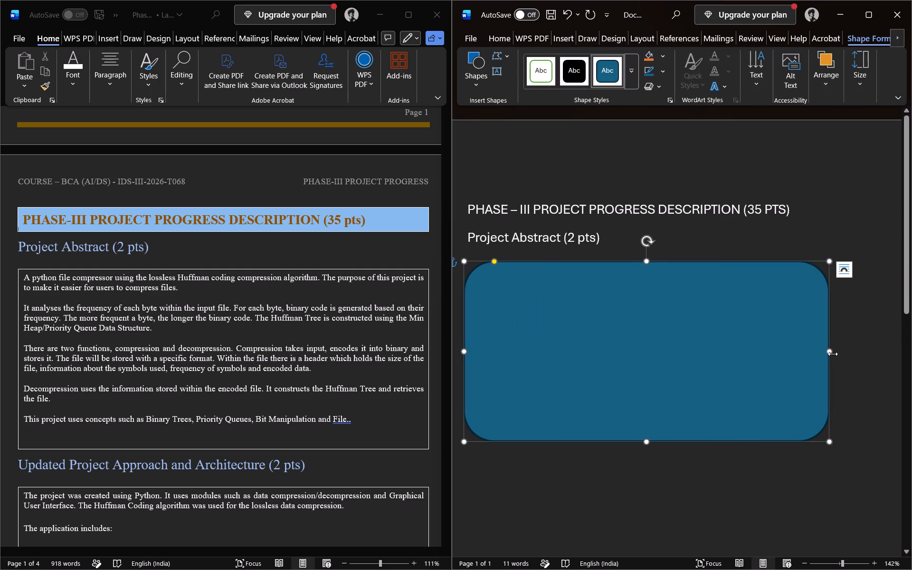
{"action": "left_click_drag", "start_coordinate": [833, 354], "coordinate": [911, 350]}
Make the rounded rectangle ready for text entry with Add Text.
{"action": "double_click", "coordinate": [508, 295]}
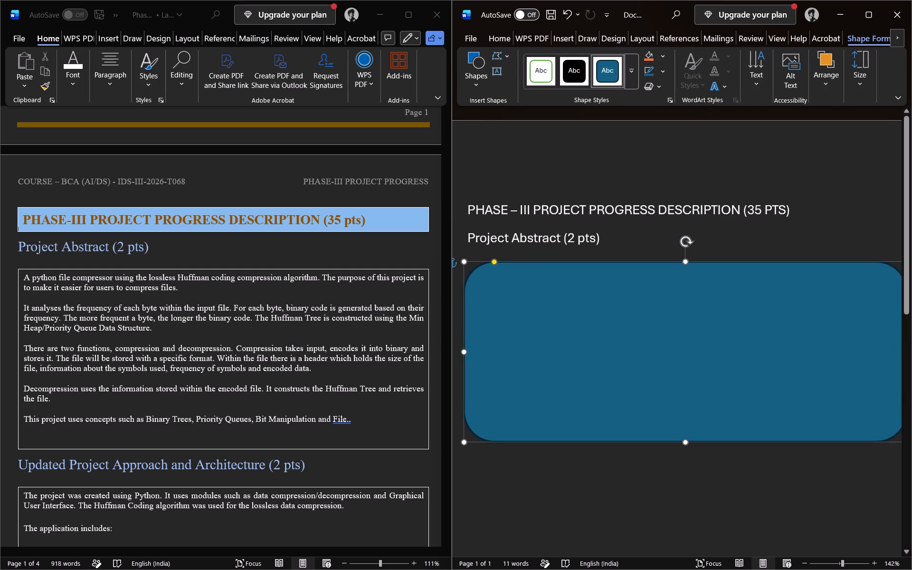
{"action": "double_click", "coordinate": [508, 295]}
{"action": "right_click", "coordinate": [508, 295]}
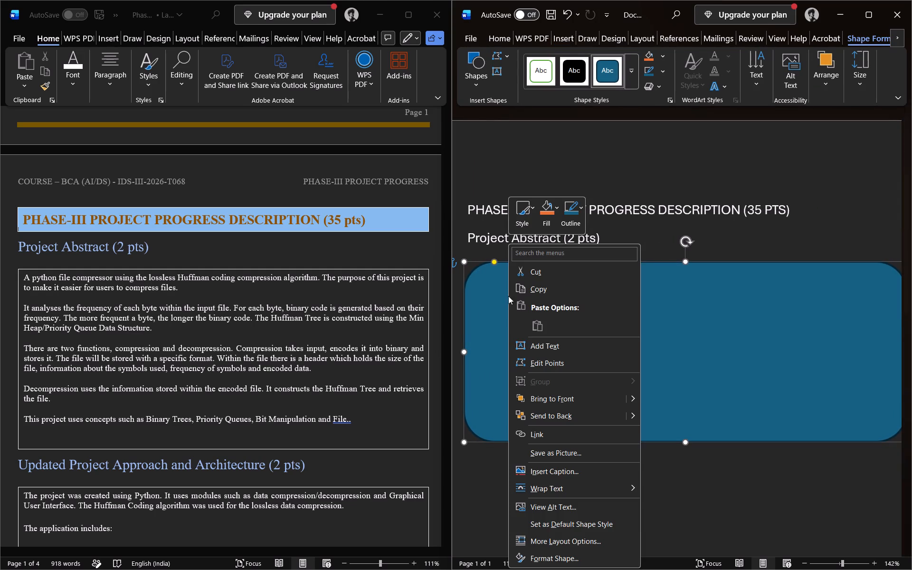
{"action": "left_click", "coordinate": [569, 346]}
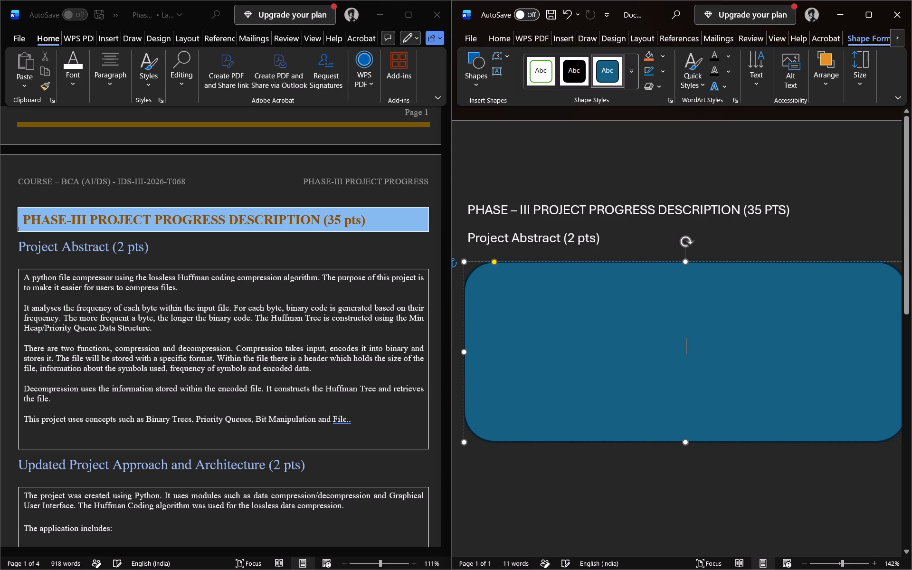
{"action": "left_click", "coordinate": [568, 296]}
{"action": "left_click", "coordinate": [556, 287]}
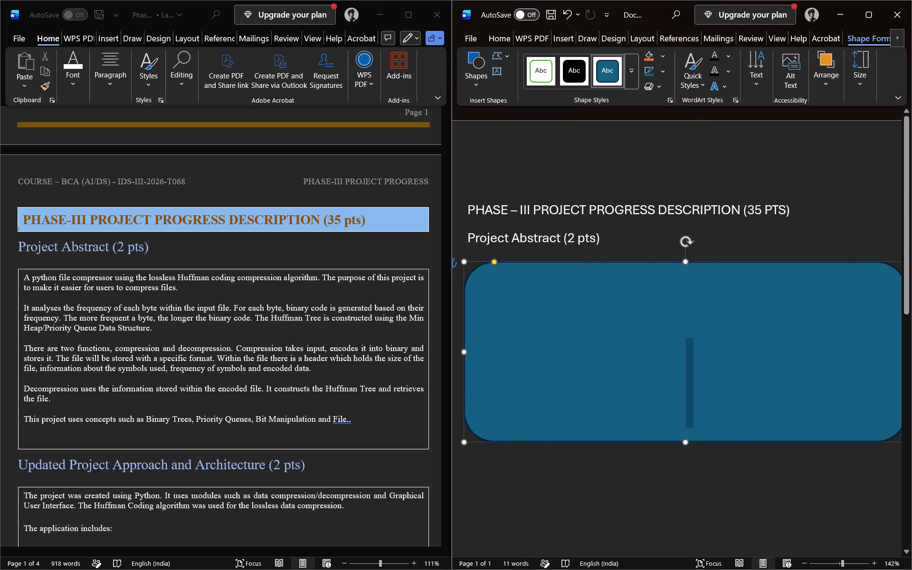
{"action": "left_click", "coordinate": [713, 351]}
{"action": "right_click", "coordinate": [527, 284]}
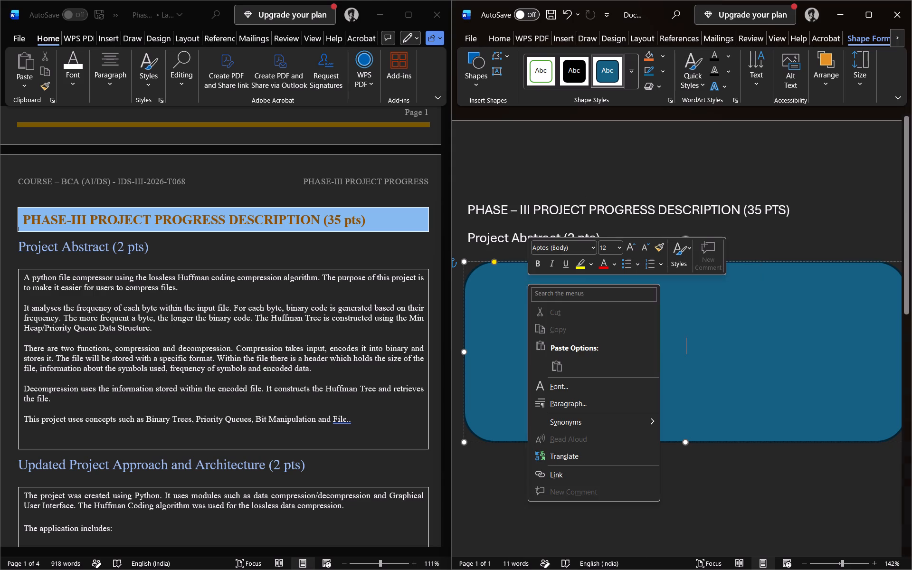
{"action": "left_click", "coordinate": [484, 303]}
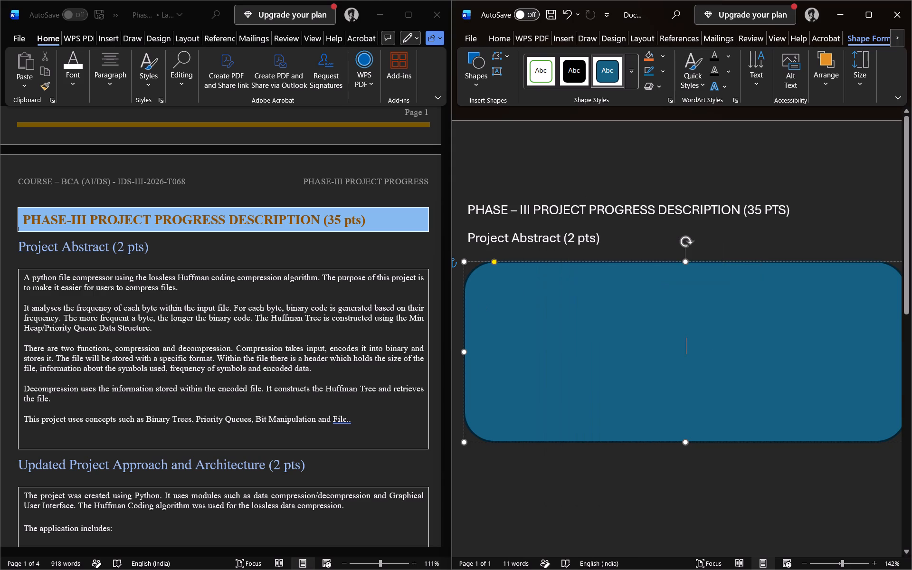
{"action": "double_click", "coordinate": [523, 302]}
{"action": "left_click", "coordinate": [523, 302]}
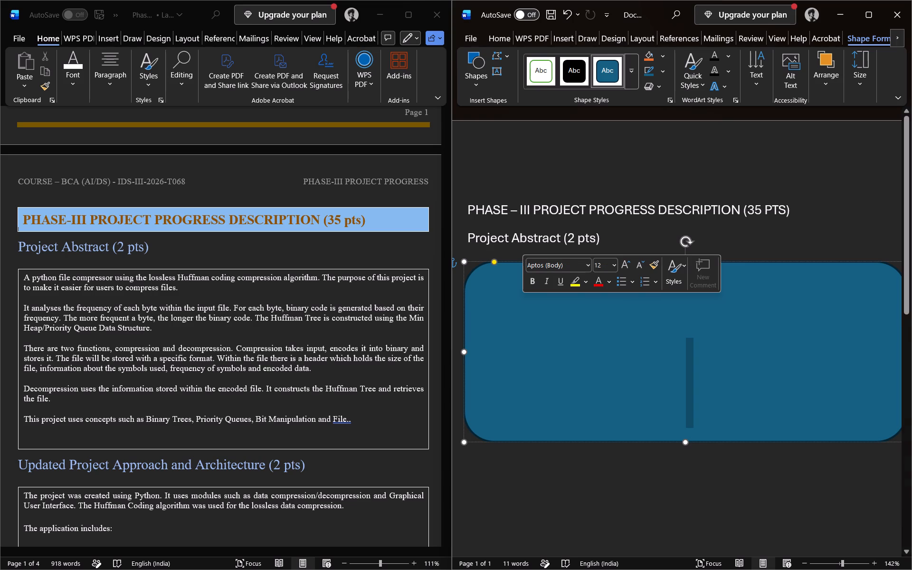
Apply the preset shape style with white fill and green outline to the rounded rectangle.
{"action": "left_click", "coordinate": [540, 75]}
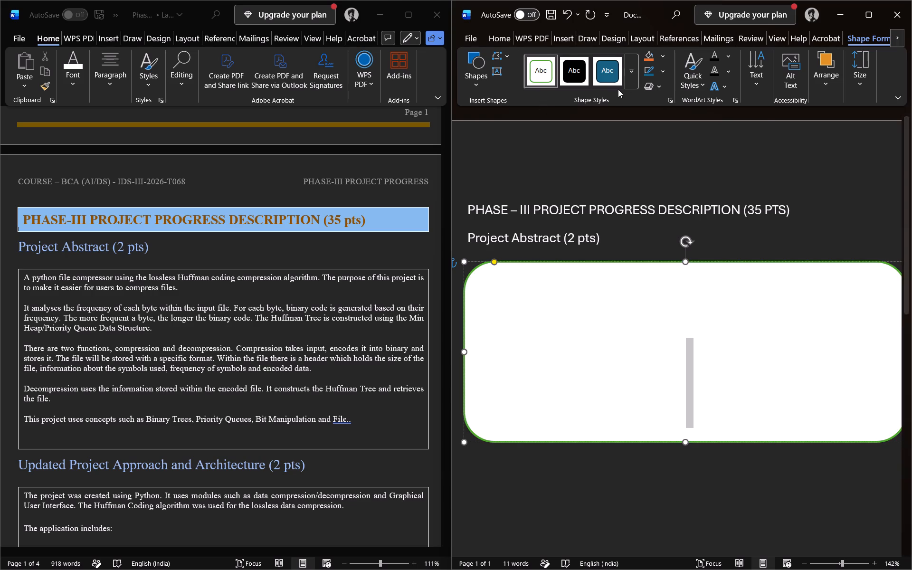
Apply the first transparent preset style to the rounded rectangle and give it a white outline.
{"action": "left_click", "coordinate": [632, 68]}
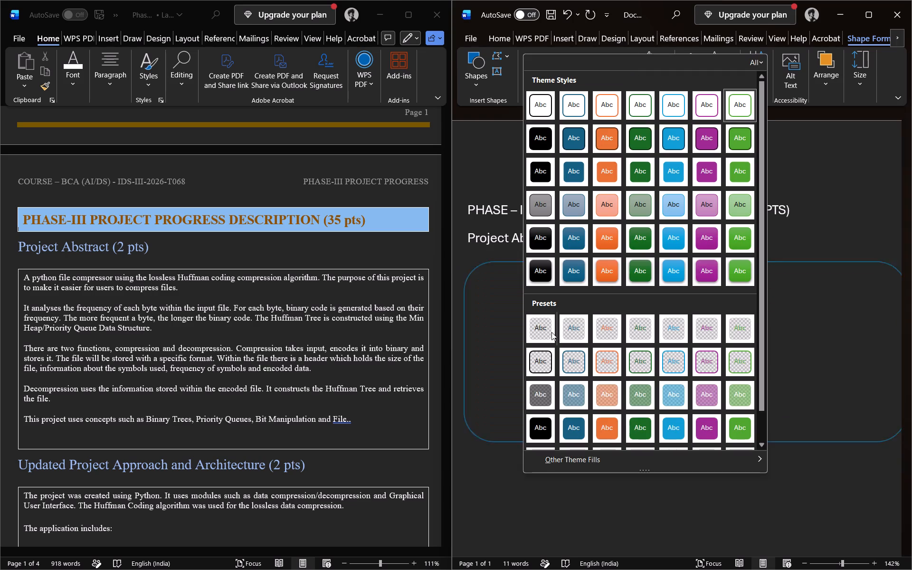
{"action": "left_click", "coordinate": [545, 334]}
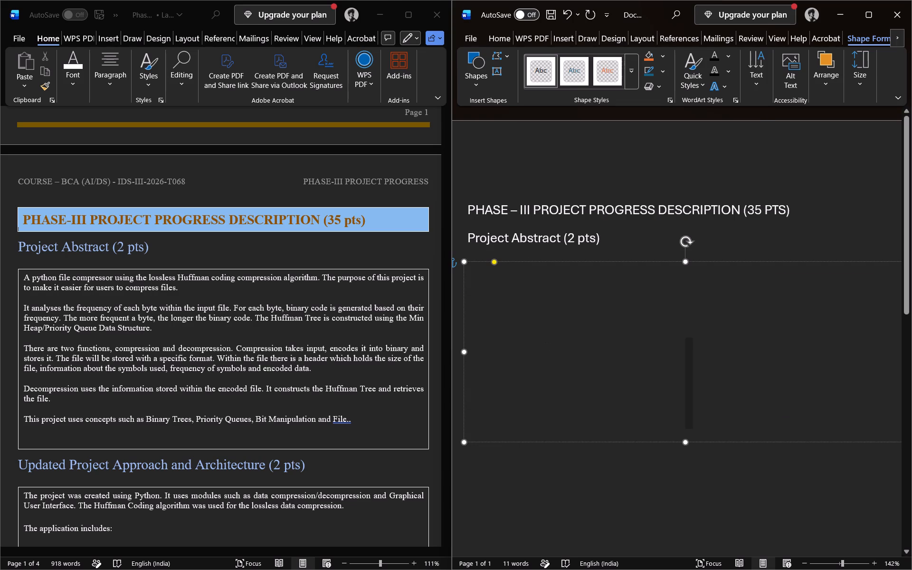
{"action": "left_click", "coordinate": [661, 72]}
{"action": "left_click", "coordinate": [647, 129]}
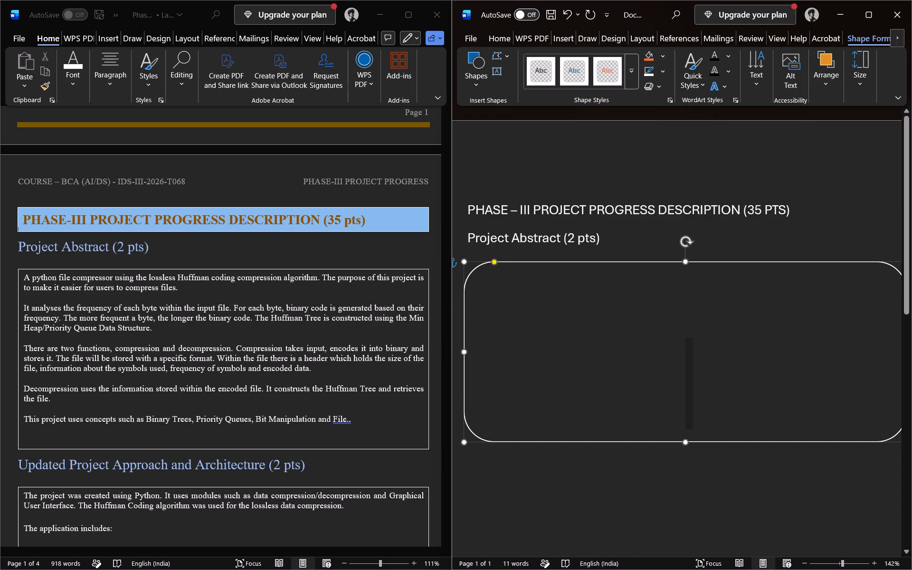
Enter the abstract's first sentence inside the rounded rectangle: "A python compresser using the lossless huffman coding compression algorithm".
{"action": "left_click", "coordinate": [681, 326]}
{"action": "double_click", "coordinate": [687, 344]}
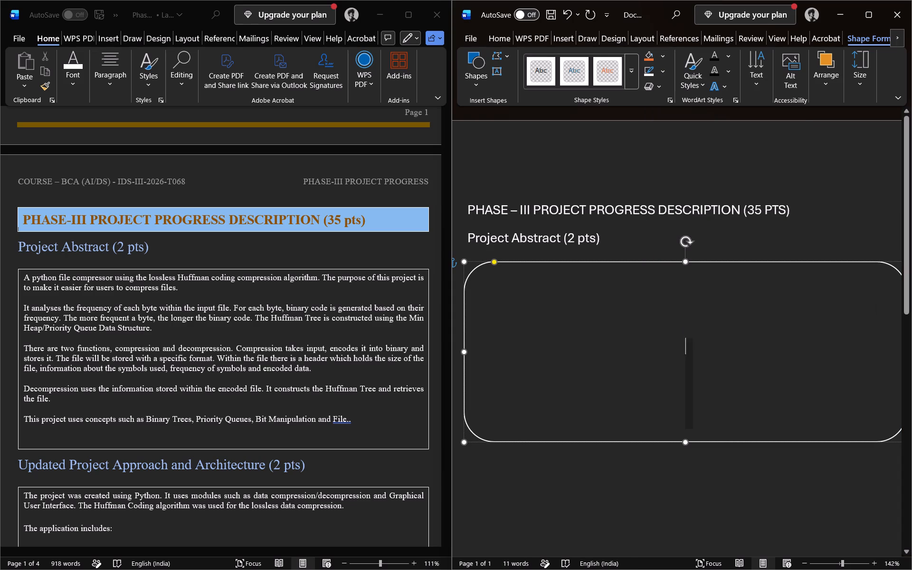
{"action": "left_click", "coordinate": [687, 344]}
{"action": "left_click", "coordinate": [689, 344]}
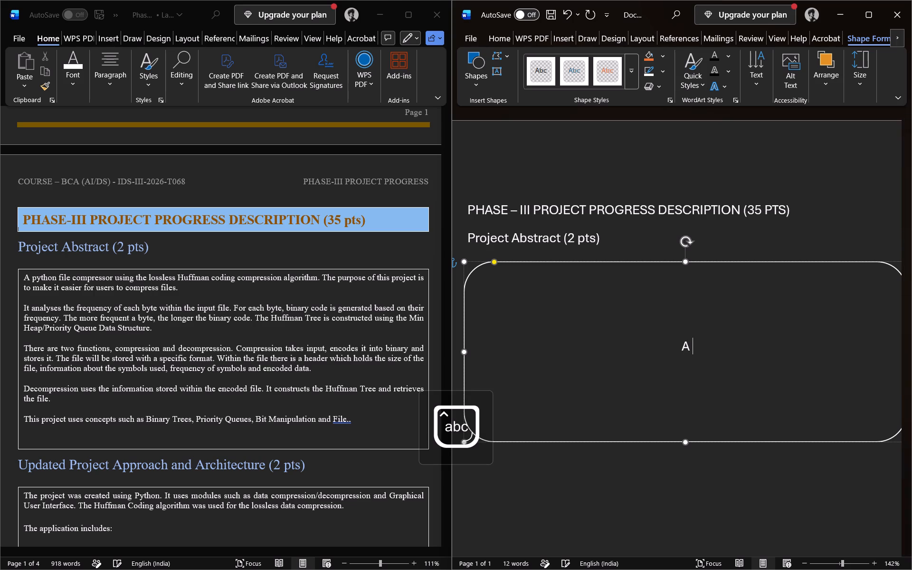
{"action": "type", "text": "pytho"}
{"action": "type", "text": "n compresser using"}
{"action": "key", "text": "space"}
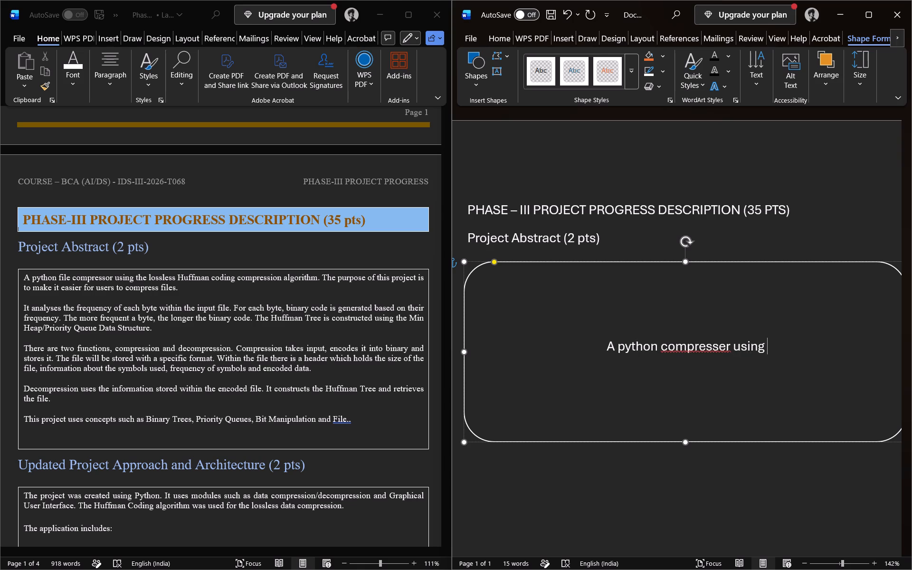
{"action": "key", "text": "space"}
{"action": "type", "text": "the lossless"}
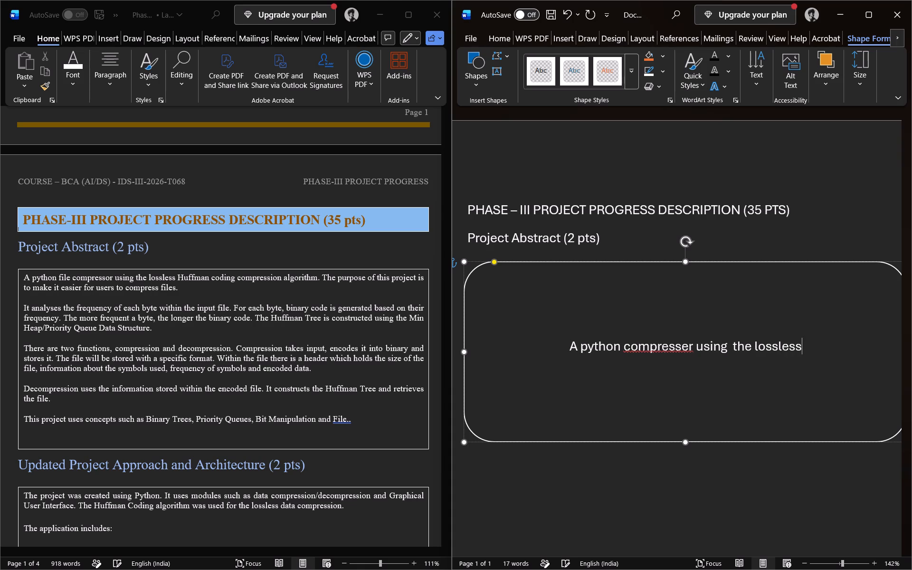
{"action": "key", "text": "space"}
{"action": "type", "text": "hu"}
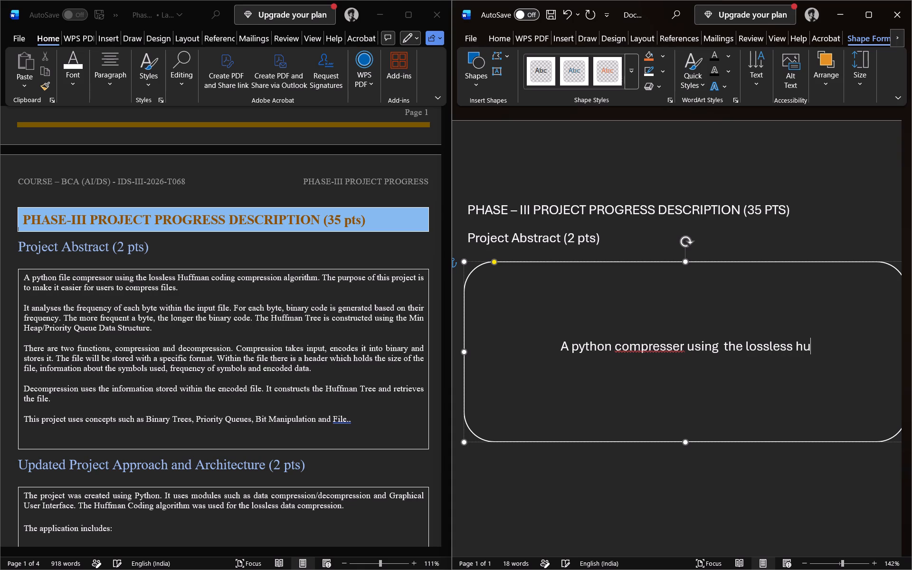
{"action": "type", "text": "ff"}
{"action": "type", "text": "man"}
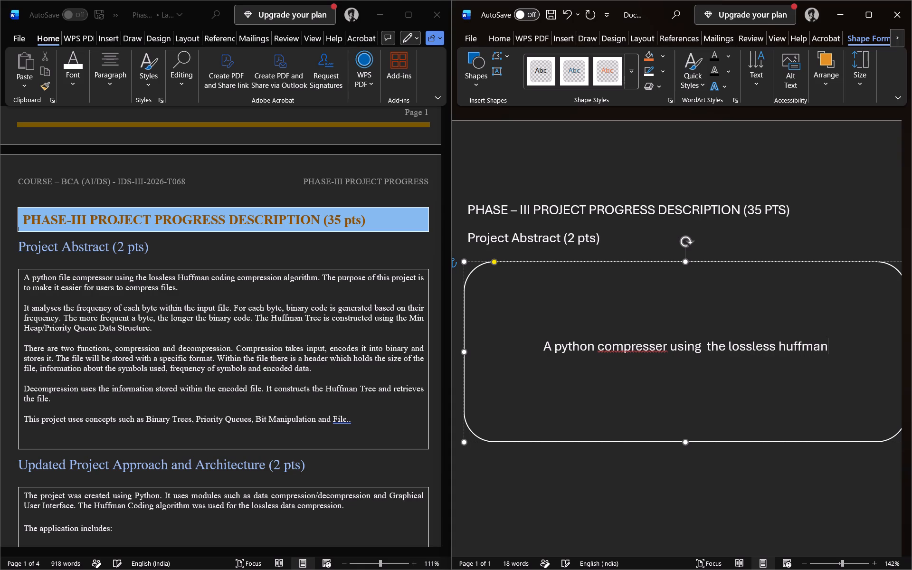
{"action": "key", "text": "space"}
{"action": "type", "text": "coding"}
{"action": "key", "text": "space"}
{"action": "type", "text": "compression al"}
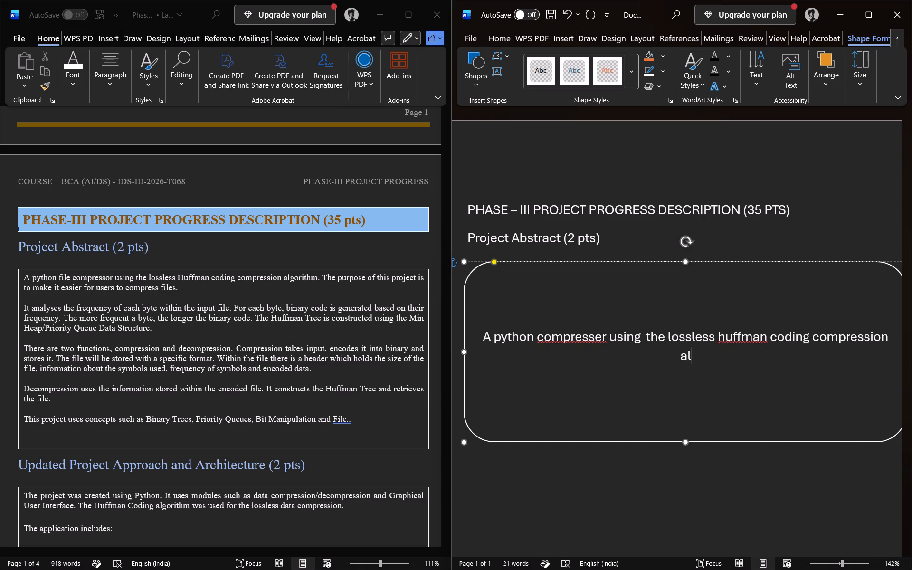
{"action": "type", "text": "gor"}
{"action": "type", "text": "ithm"}
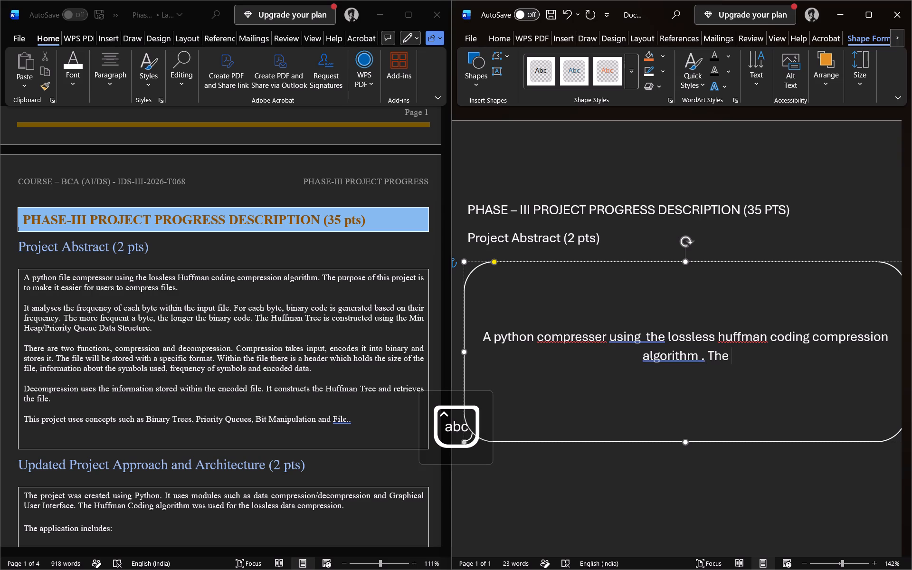
Continue the first abstract paragraph with "The purpose of this project is to make it easier for users to compress files.".
{"action": "type", "text": "purpose"}
{"action": "key", "text": "space"}
{"action": "type", "text": "of this purpose"}
{"action": "key", "text": "space"}
{"action": "key", "text": "BackSpace"}
{"action": "key", "text": "BackSpace"}
{"action": "key", "text": "BackSpace"}
{"action": "key", "text": "BackSpace"}
{"action": "key", "text": "BackSpace"}
{"action": "key", "text": "BackSpace"}
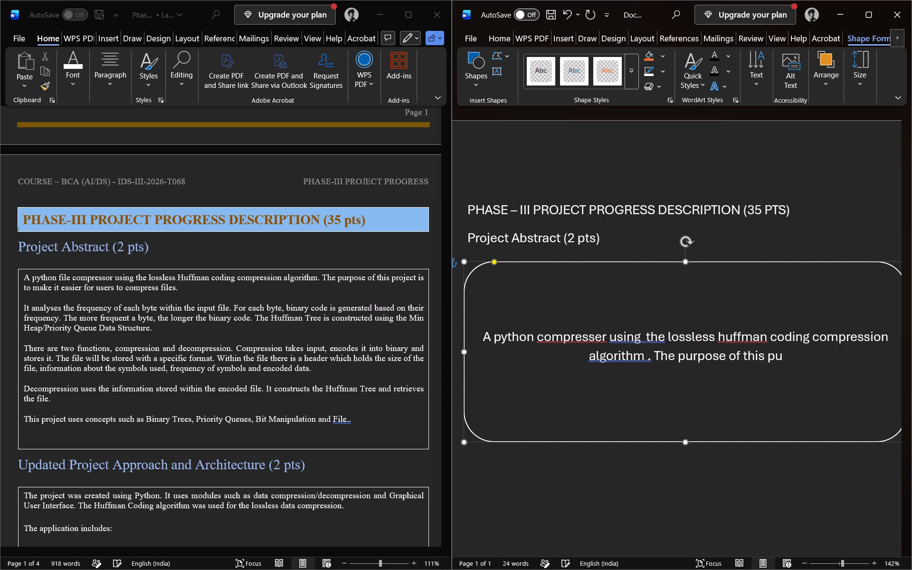
{"action": "key", "text": "BackSpace"}
{"action": "type", "text": "roje"}
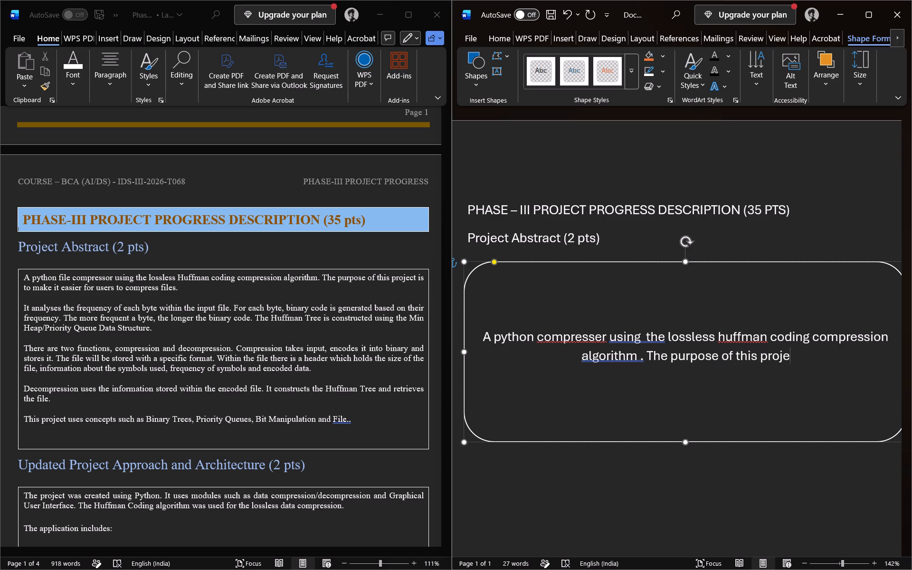
{"action": "type", "text": "ct is the"}
{"action": "key", "text": "space"}
{"action": "key", "text": "m"}
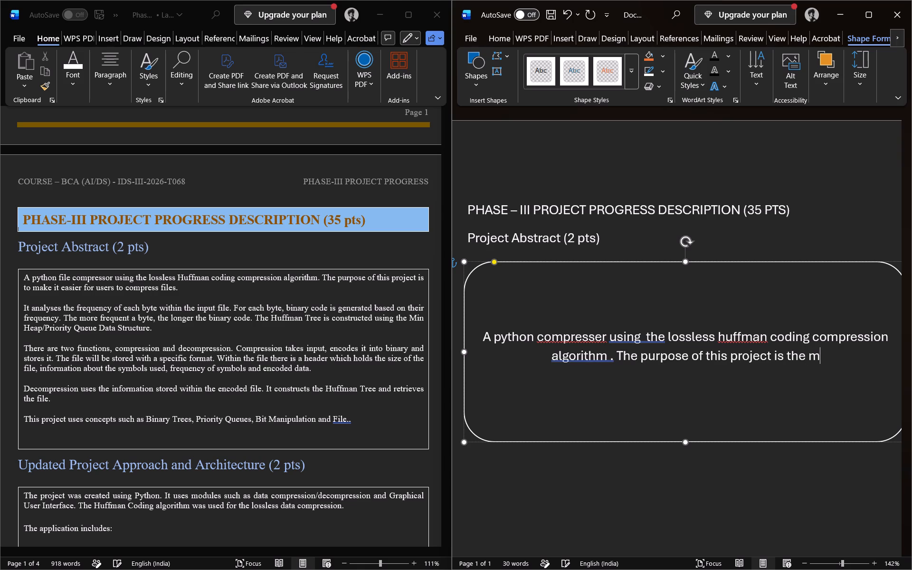
{"action": "key", "text": "BackSpace"}
{"action": "key", "text": "BackSpace"}
{"action": "key", "text": "BackSpace"}
{"action": "key", "text": "BackSpace"}
{"action": "type", "text": "o make"}
{"action": "key", "text": "space"}
{"action": "type", "text": "it easier"}
{"action": "key", "text": "space"}
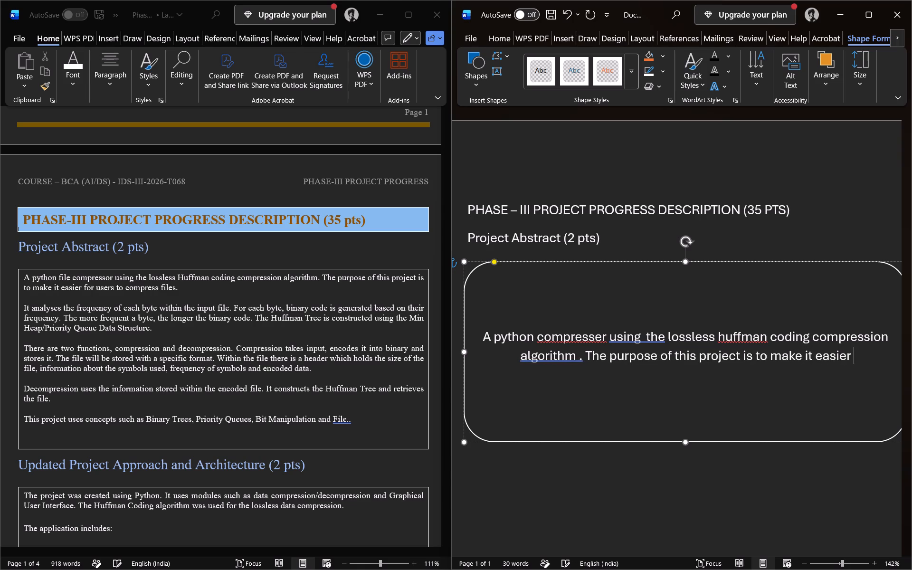
{"action": "type", "text": "for"}
{"action": "key", "text": "space"}
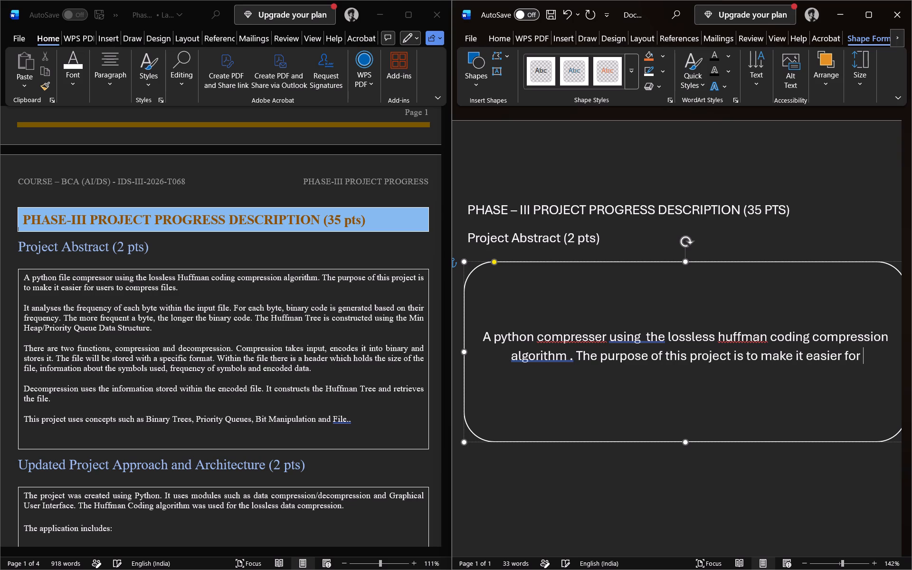
{"action": "type", "text": "users to compress"}
{"action": "key", "text": "space"}
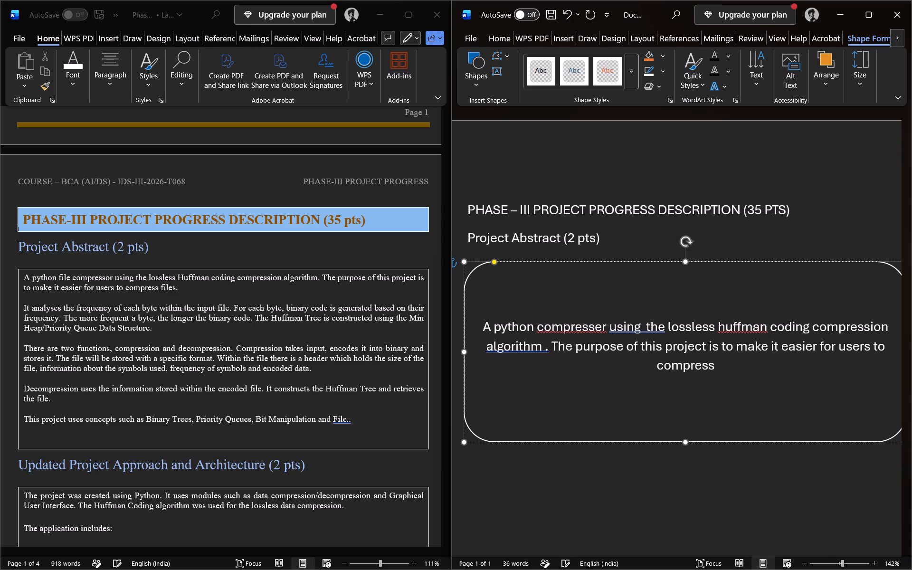
{"action": "type", "text": "files"}
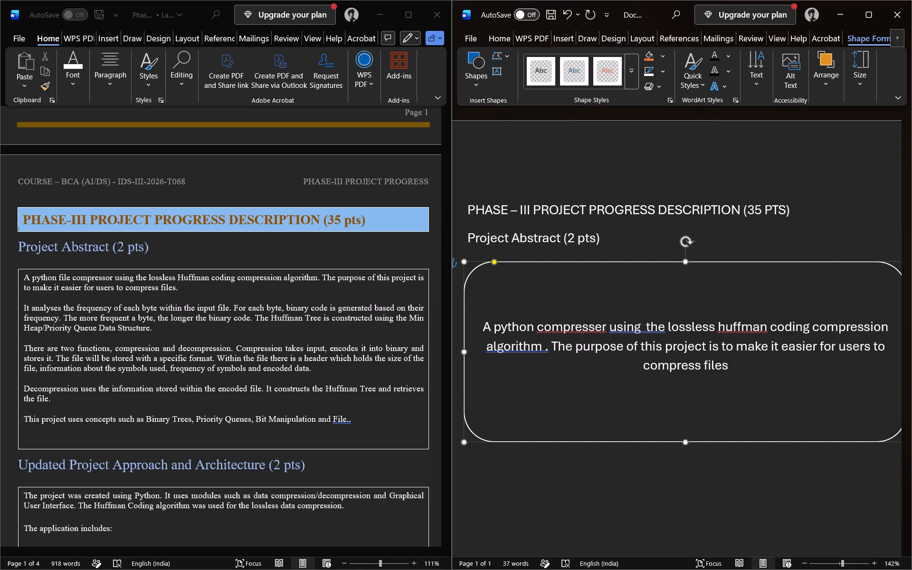
{"action": "key", "text": "period"}
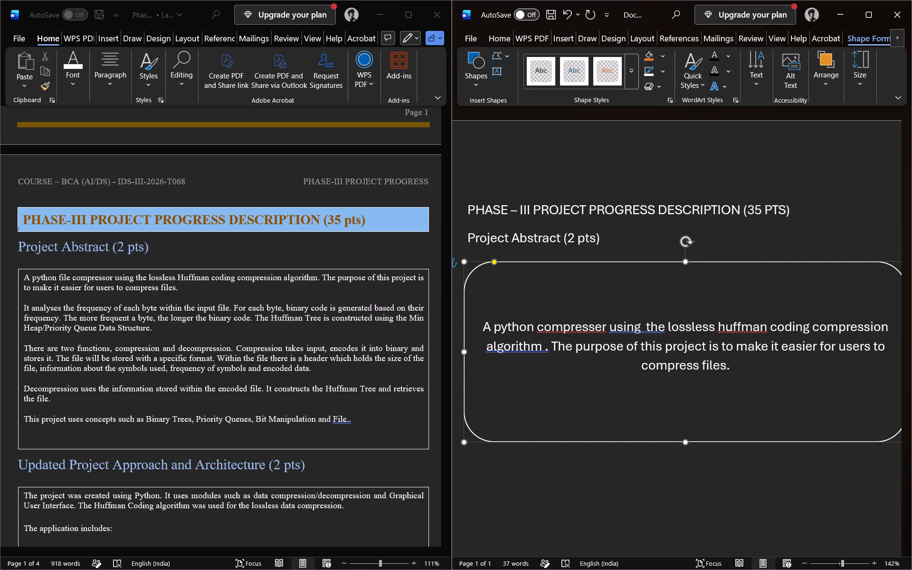
{"action": "key", "text": "space"}
Start a second paragraph in the rounded rectangle with "It analyses the frequency of each byte within the input file.".
{"action": "key", "text": "Return"}
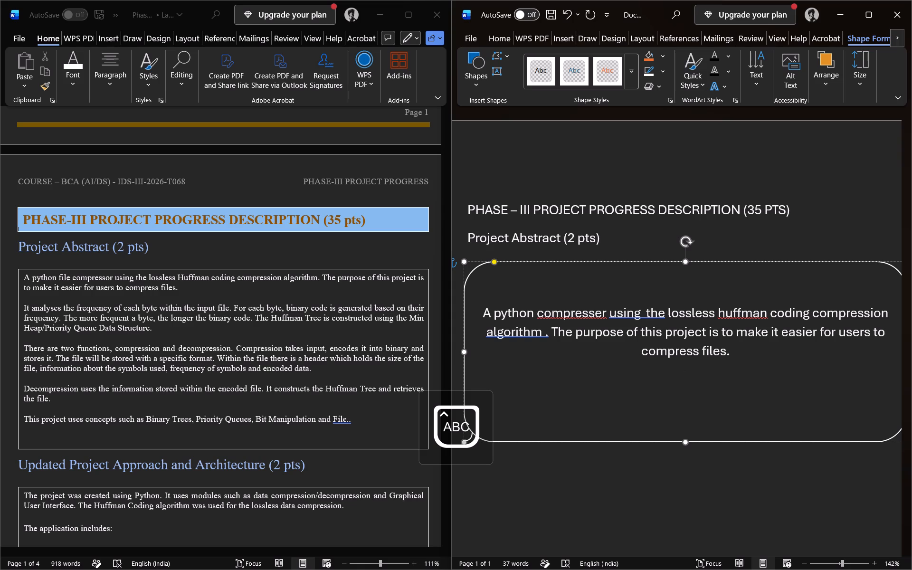
{"action": "type", "text": "t analyzes the f"}
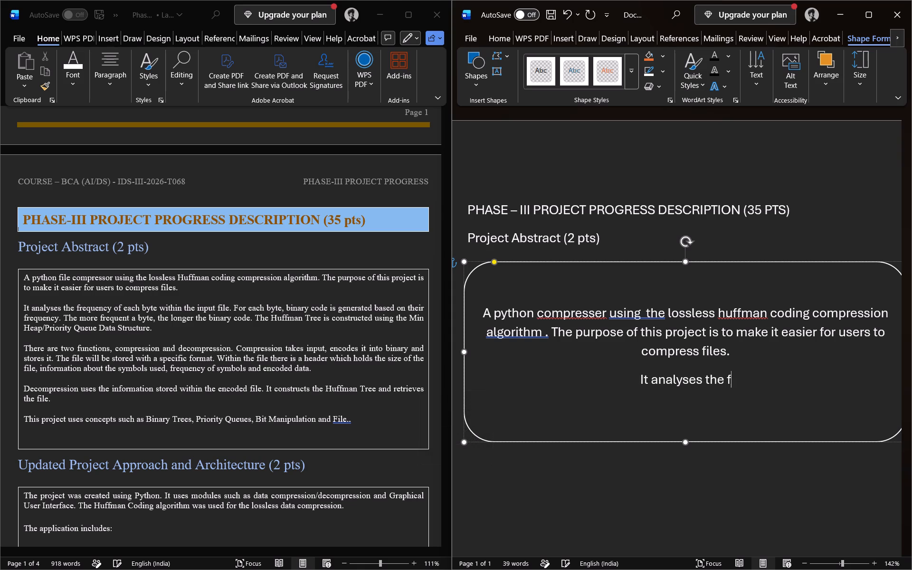
{"action": "type", "text": "requency"}
{"action": "key", "text": "space"}
{"action": "type", "text": "of each byte"}
{"action": "key", "text": "space"}
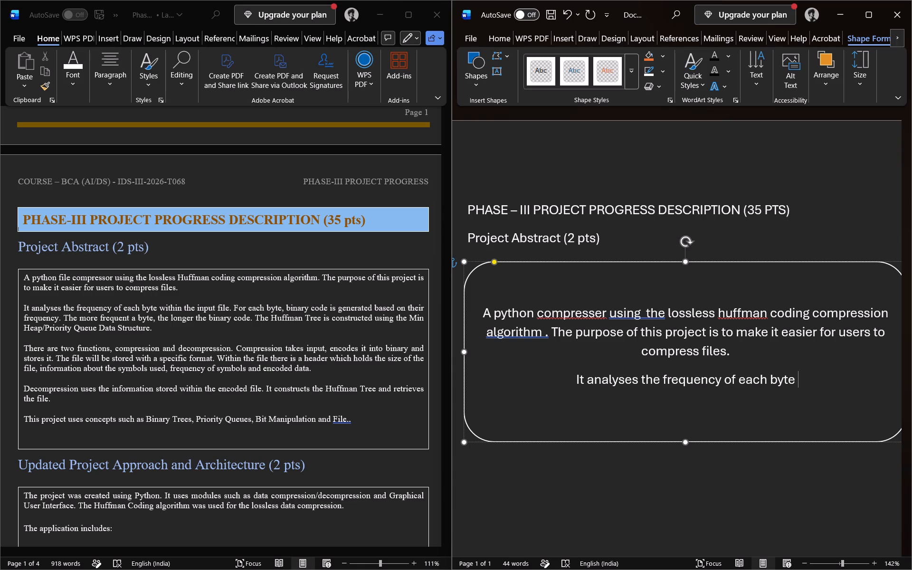
{"action": "type", "text": "within"}
{"action": "key", "text": "space"}
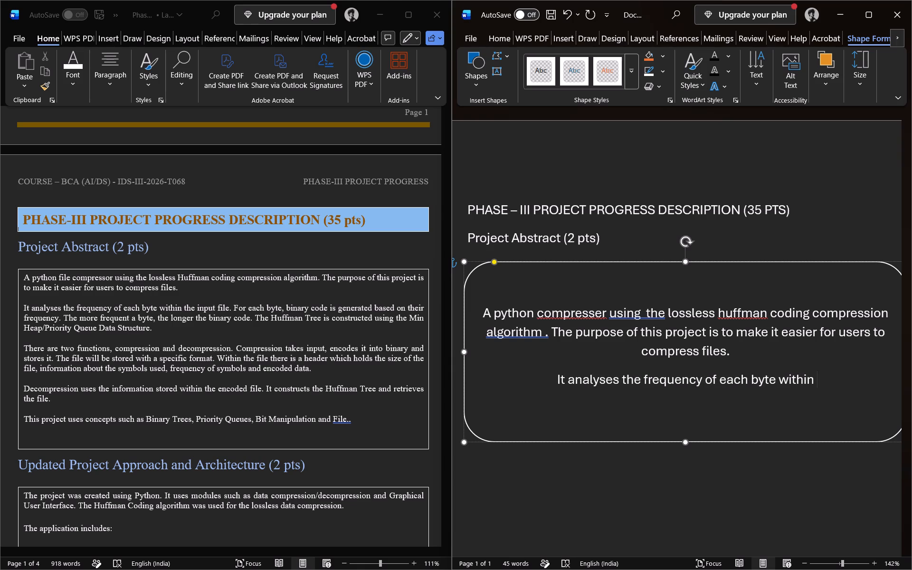
{"action": "type", "text": "the input"}
{"action": "key", "text": "space"}
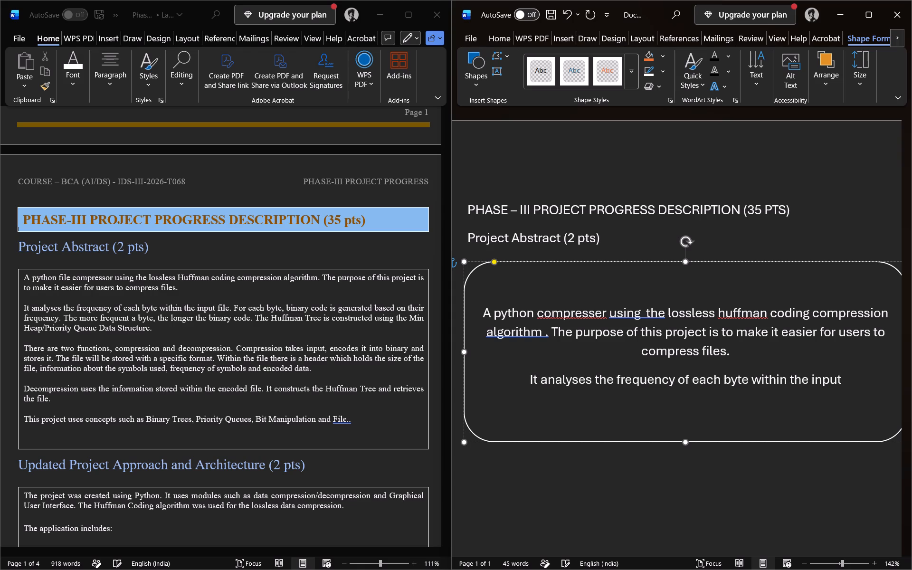
{"action": "type", "text": "file."}
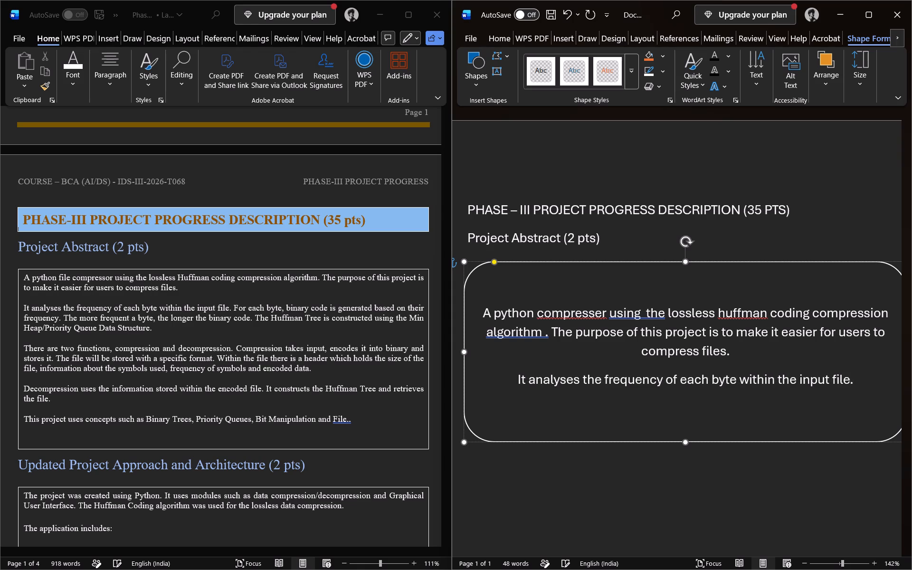
Add the sentence "For each byte ,binary code is generated based on their frequency." to the second abstract paragraph.
{"action": "key", "text": "space"}
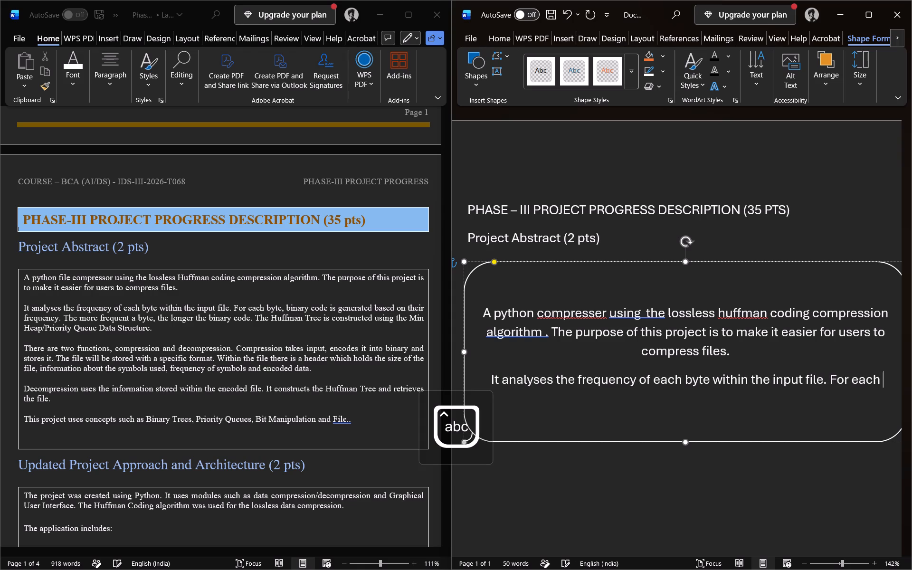
{"action": "type", "text": "byte"}
{"action": "key", "text": "space"}
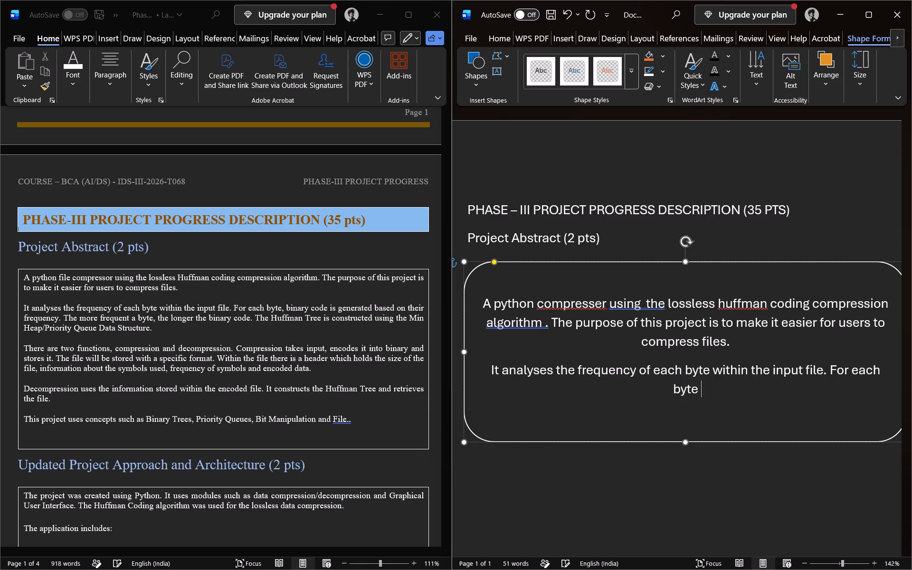
{"action": "type", "text": ",binary"}
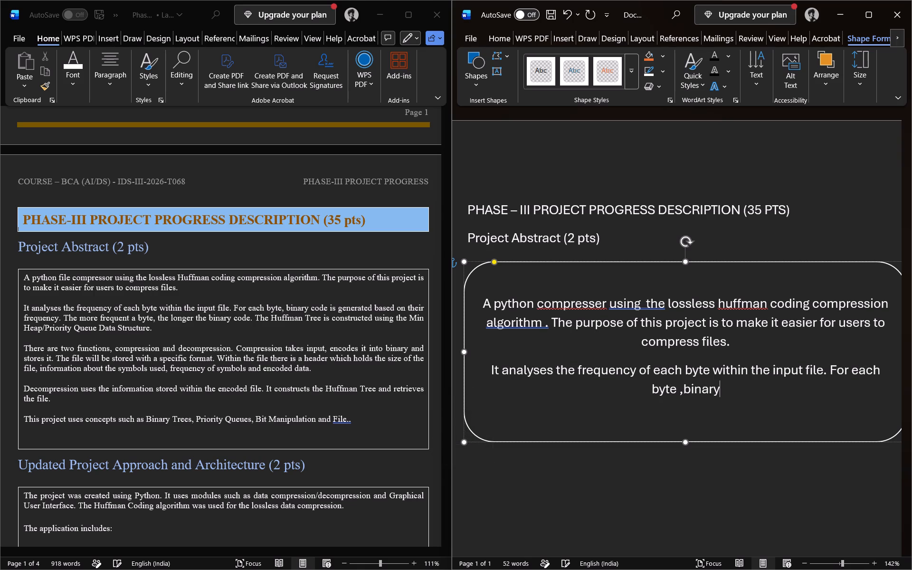
{"action": "key", "text": "space"}
{"action": "type", "text": "code is gr"}
{"action": "key", "text": "BackSpace"}
{"action": "type", "text": "enere"}
{"action": "key", "text": "BackSpace"}
{"action": "type", "text": "ated"}
{"action": "key", "text": "space"}
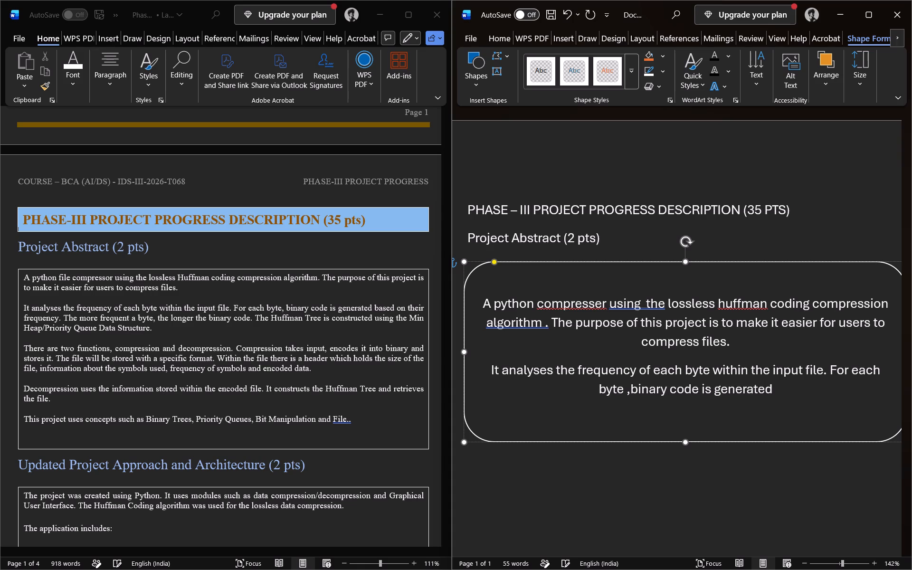
{"action": "type", "text": "based"}
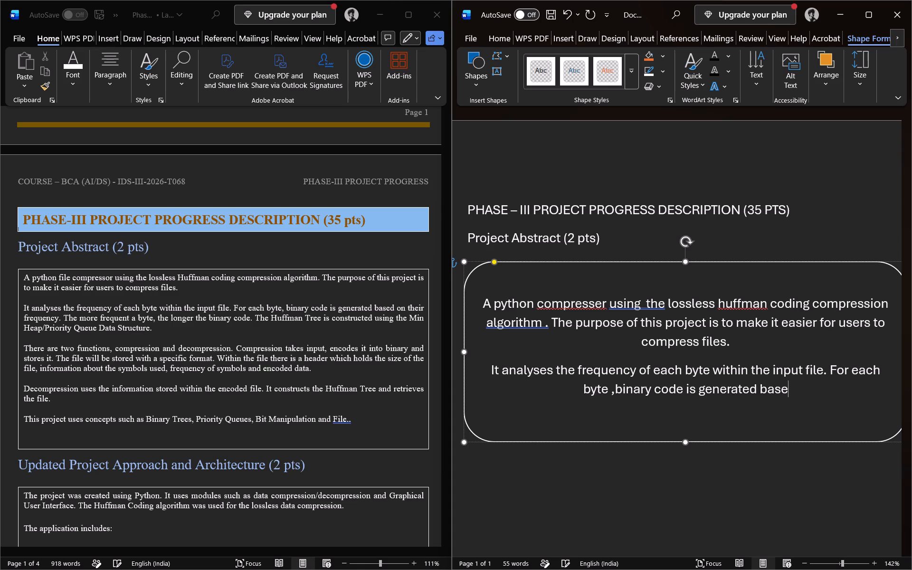
{"action": "key", "text": "space"}
{"action": "type", "text": "on their"}
{"action": "key", "text": "space"}
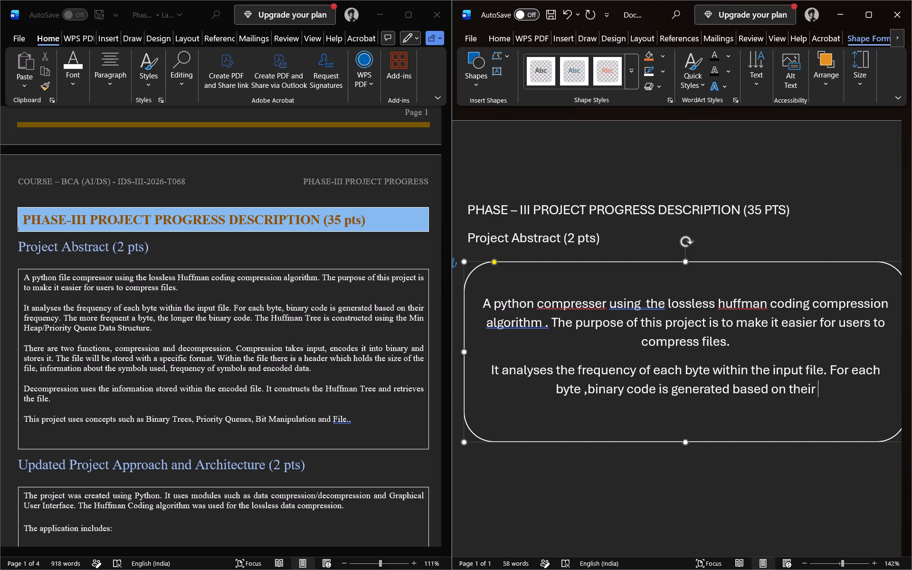
{"action": "type", "text": "frequency"}
{"action": "type", "text": "."}
Add the sentence "The more frequent a byte , the longer the binary code ." to the second abstract paragraph.
{"action": "key", "text": "space"}
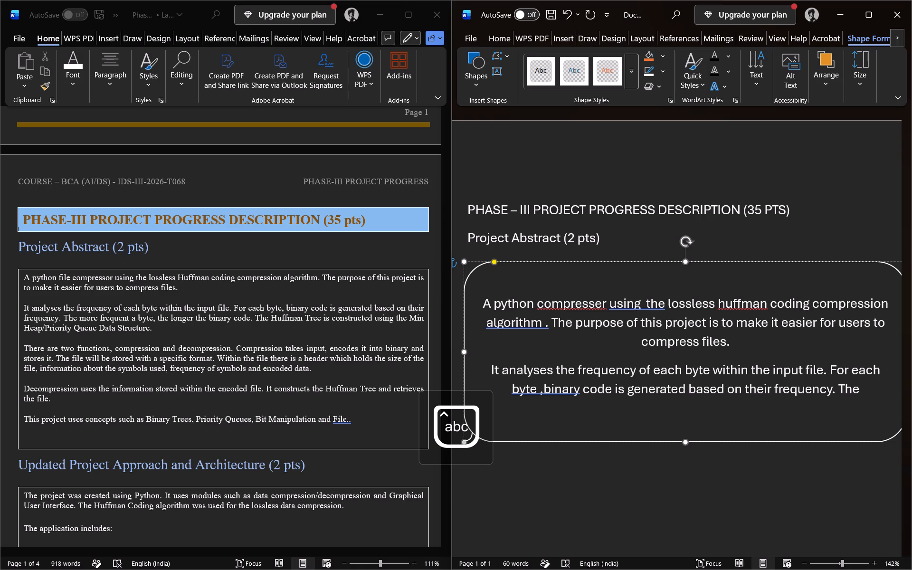
{"action": "type", "text": "more frequent"}
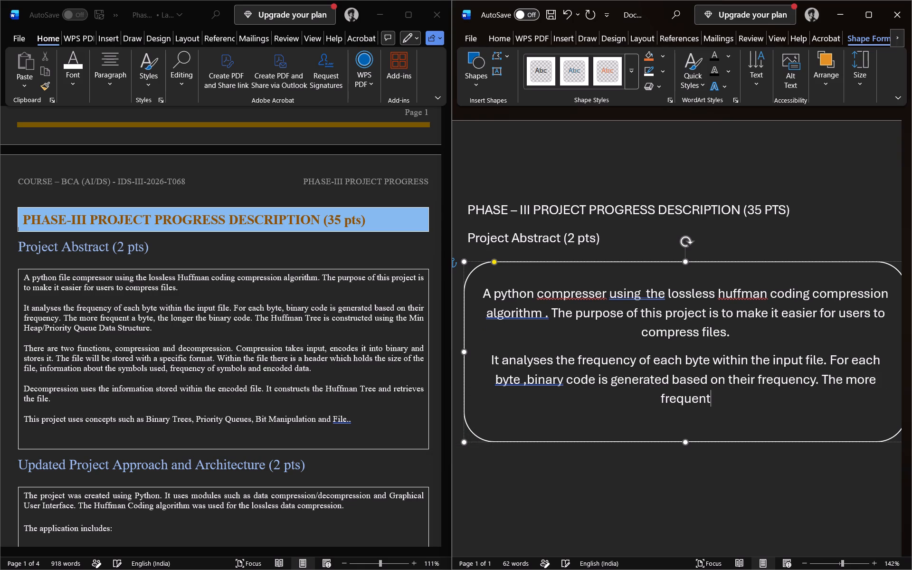
{"action": "key", "text": "space"}
{"action": "type", "text": "a byte"}
{"action": "key", "text": "space"}
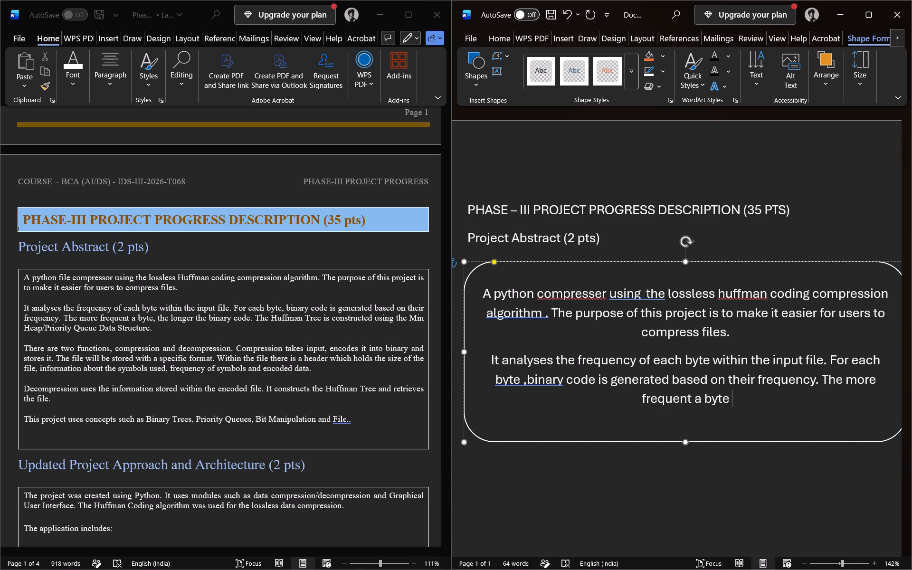
{"action": "type", "text": ", the lo"}
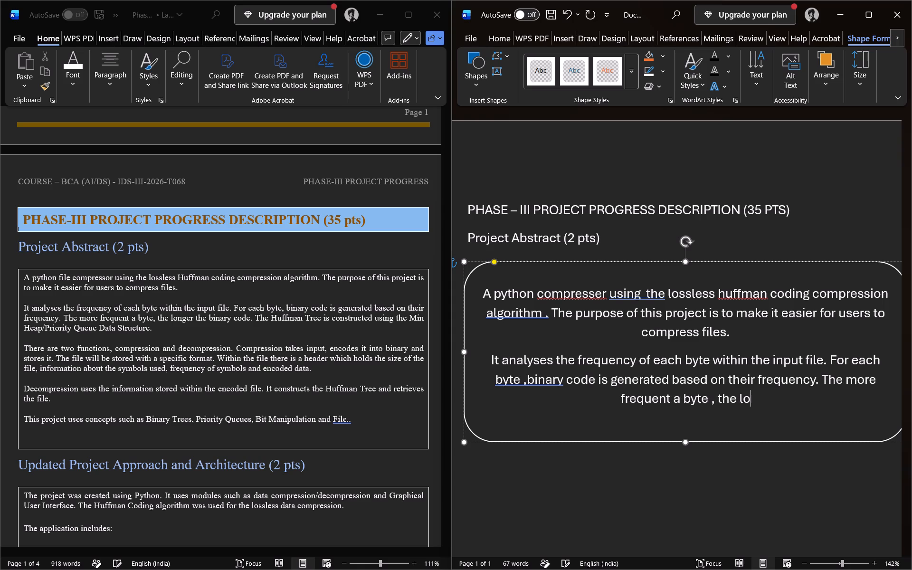
{"action": "type", "text": "nger"}
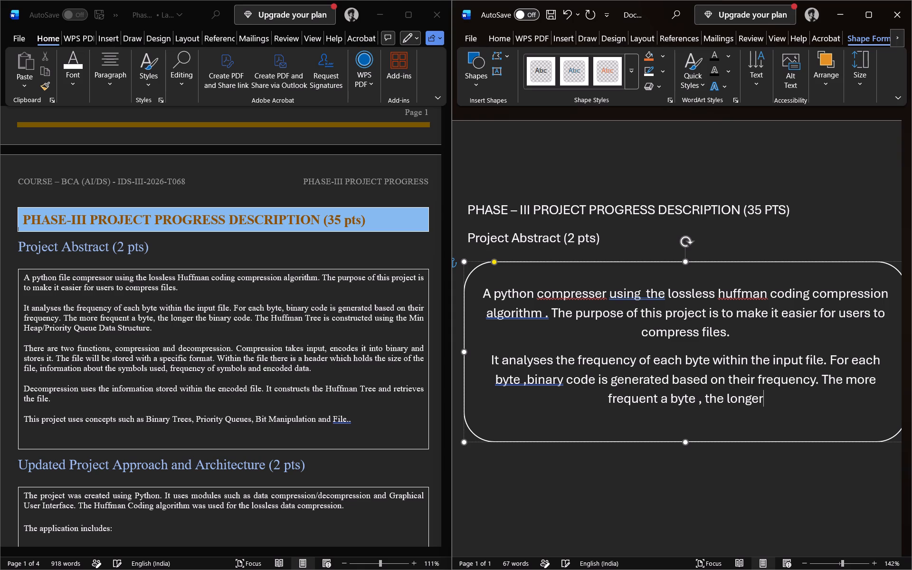
{"action": "key", "text": "space"}
{"action": "type", "text": "the binary code"}
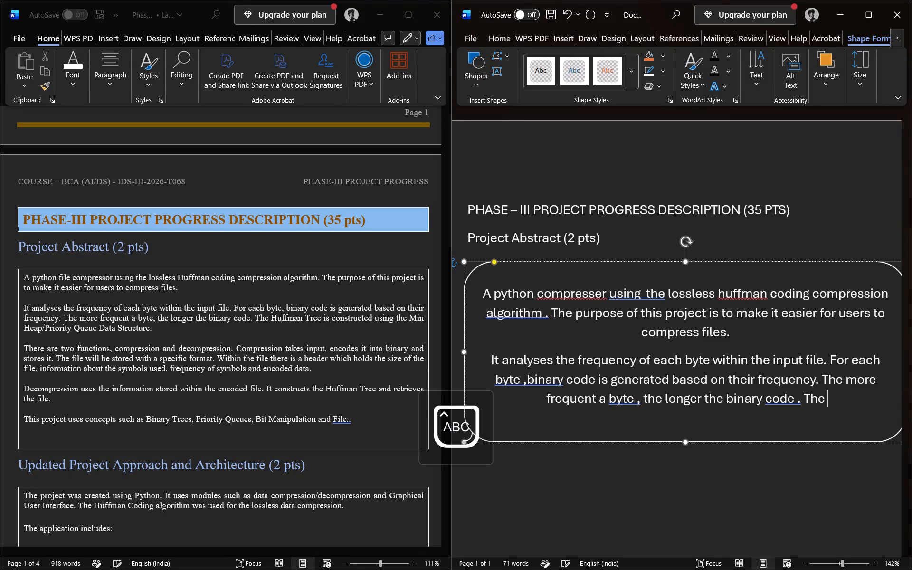
Finish the second paragraph with "The Huffman Tree is constructed using the MinHeap/Priority Queue Data Structure." and two line breaks.
{"action": "type", "text": "uffman"}
{"action": "key", "text": "space"}
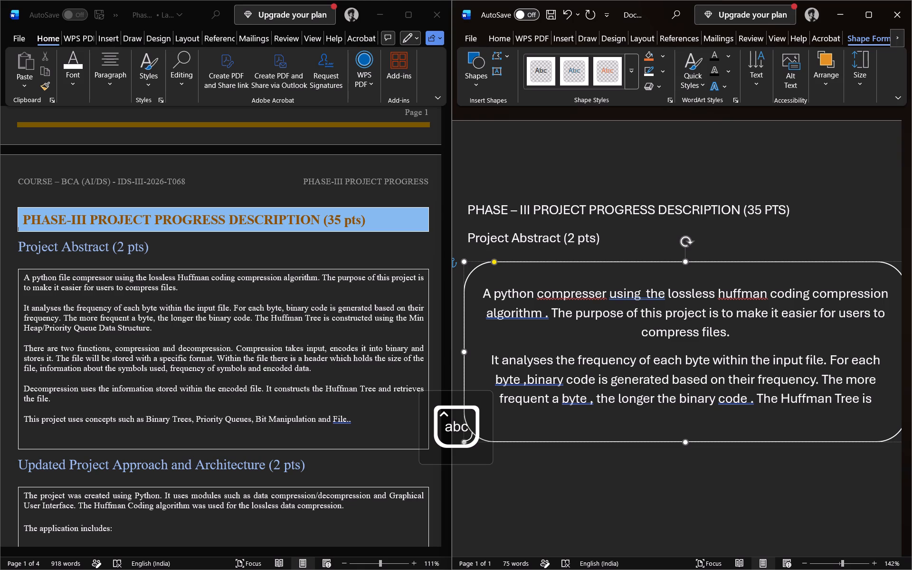
{"action": "type", "text": "constructe"}
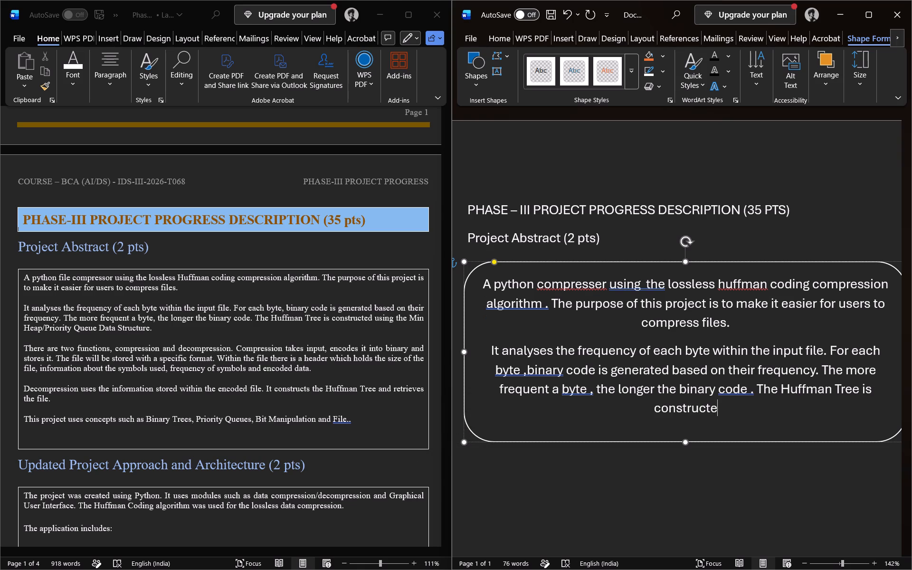
{"action": "type", "text": "d"}
{"action": "key", "text": "space"}
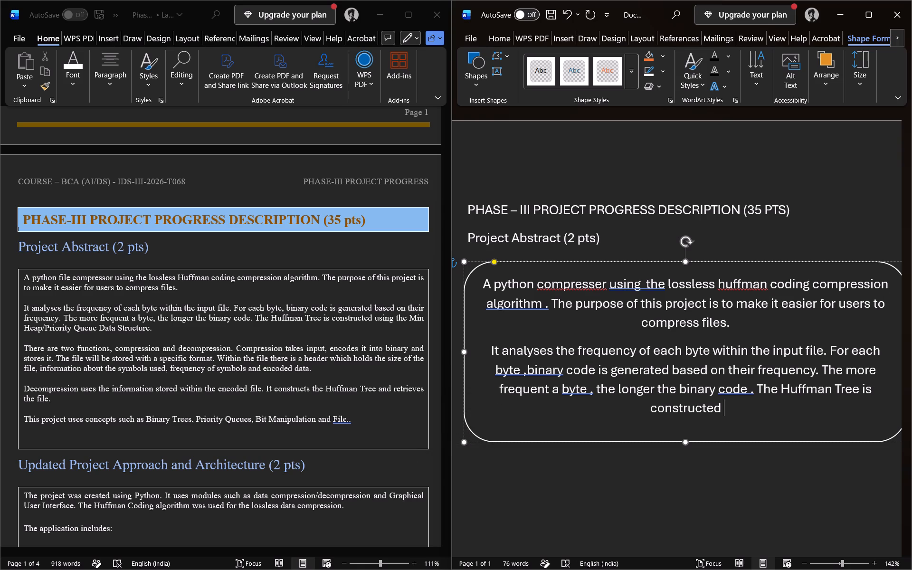
{"action": "type", "text": "using"}
{"action": "key", "text": "space"}
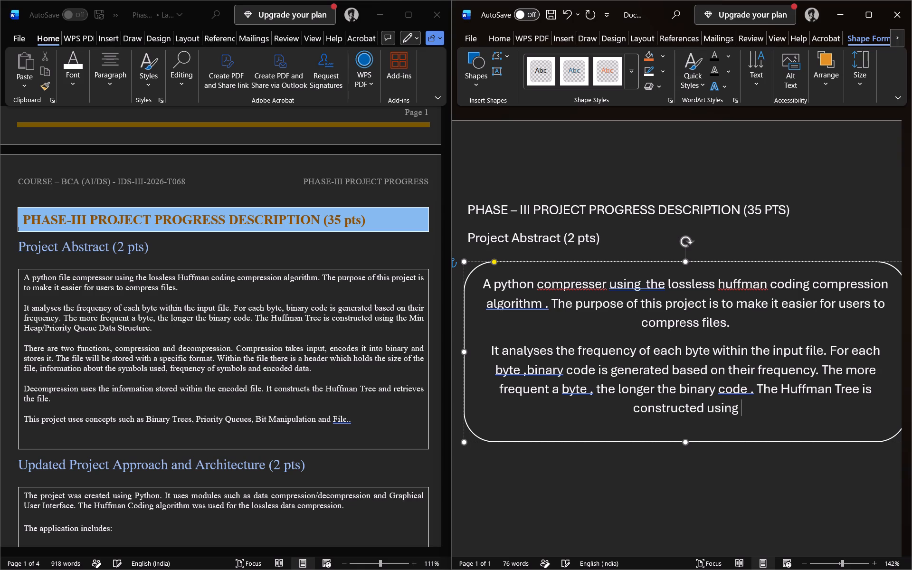
{"action": "type", "text": "the"}
{"action": "key", "text": "space"}
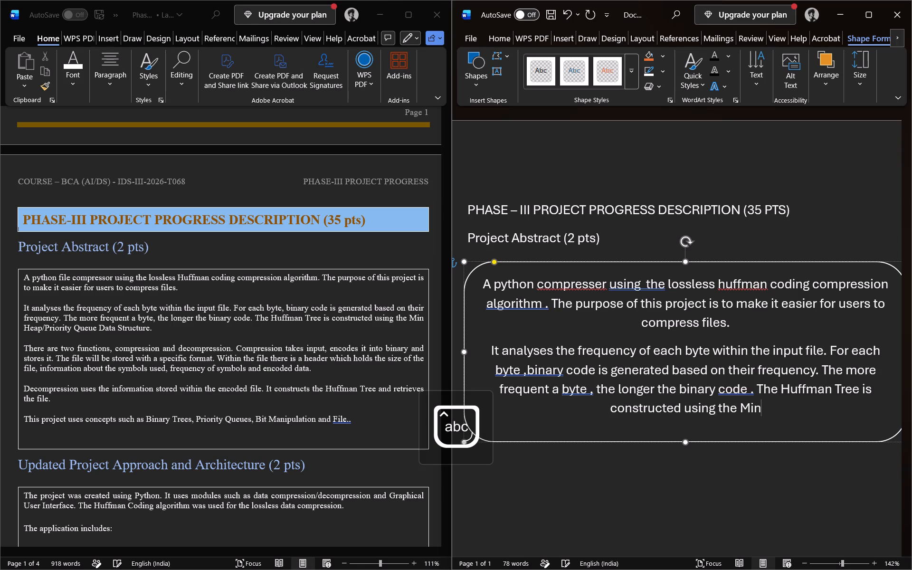
{"action": "type", "text": "eap"}
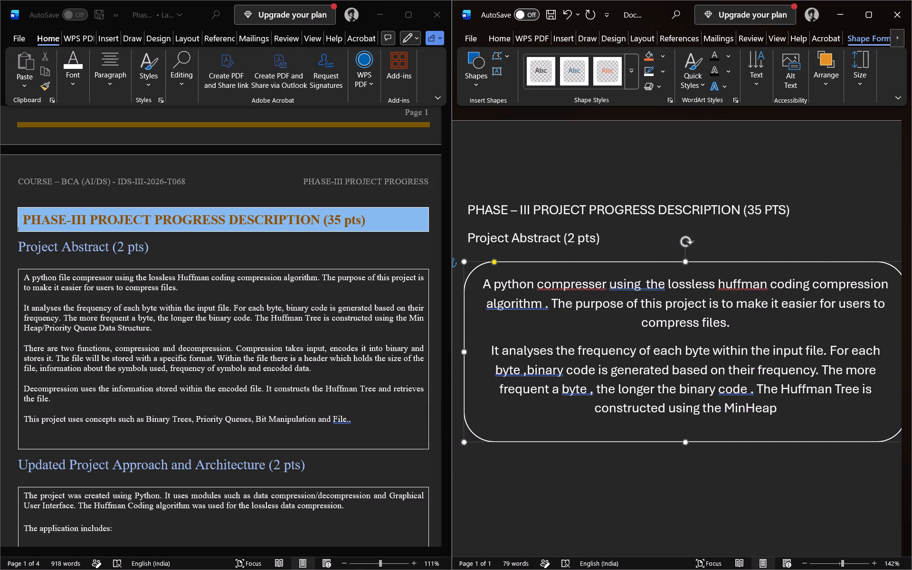
{"action": "key", "text": "slash"}
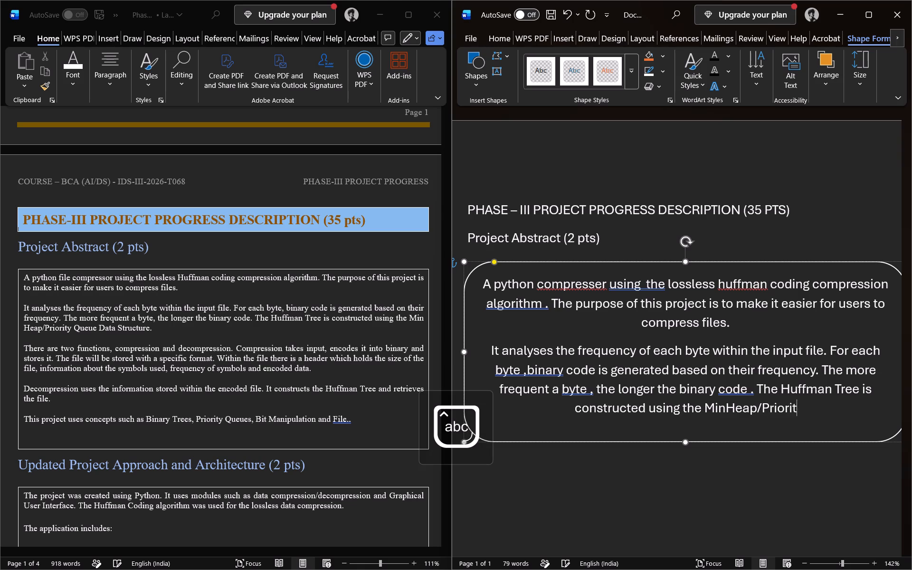
{"action": "key", "text": "space"}
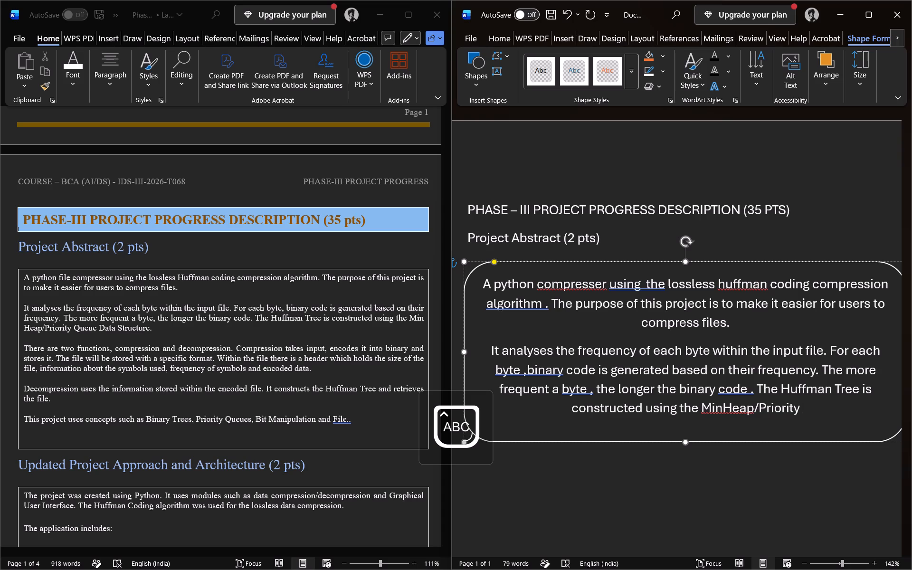
{"action": "type", "text": "ueue"}
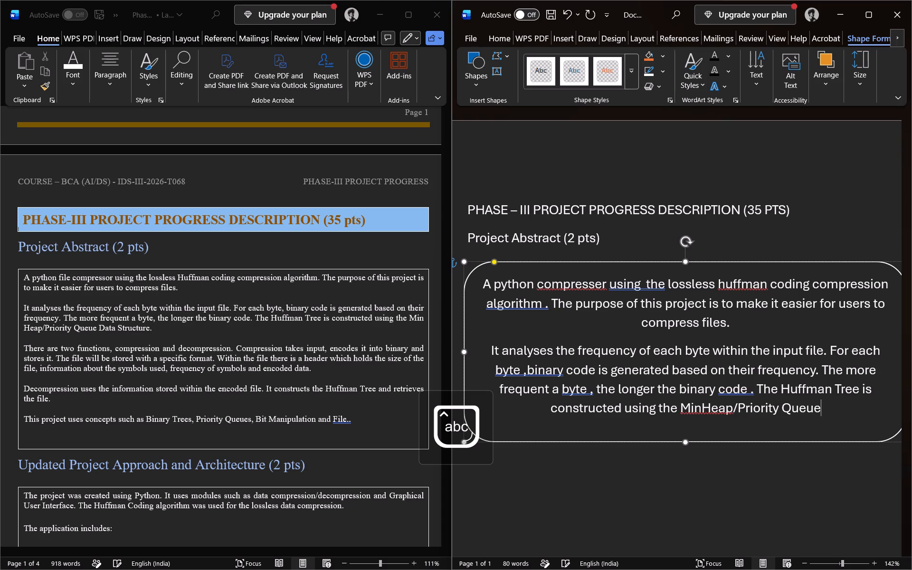
{"action": "key", "text": "space"}
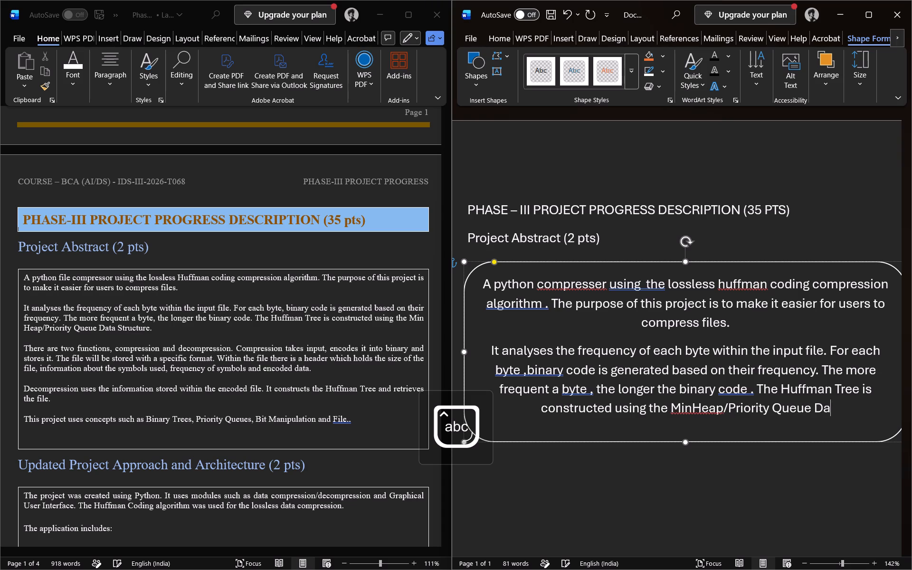
{"action": "type", "text": "tructure"}
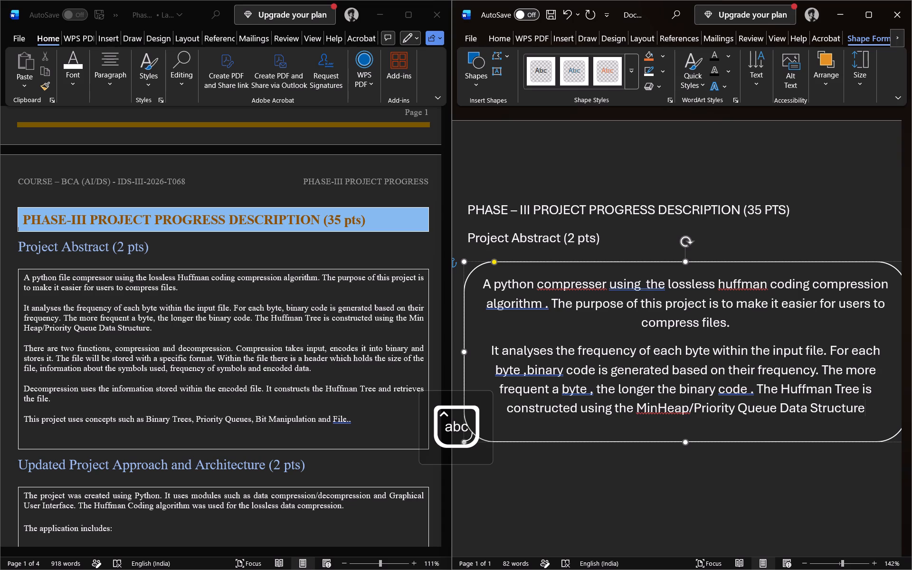
{"action": "key", "text": "period"}
{"action": "key", "text": "Return"}
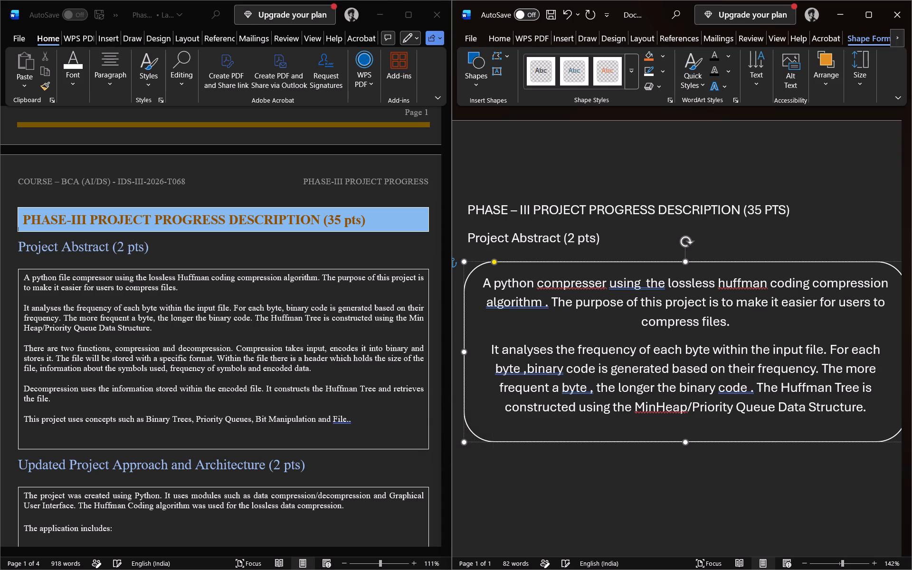
{"action": "key", "text": "Return"}
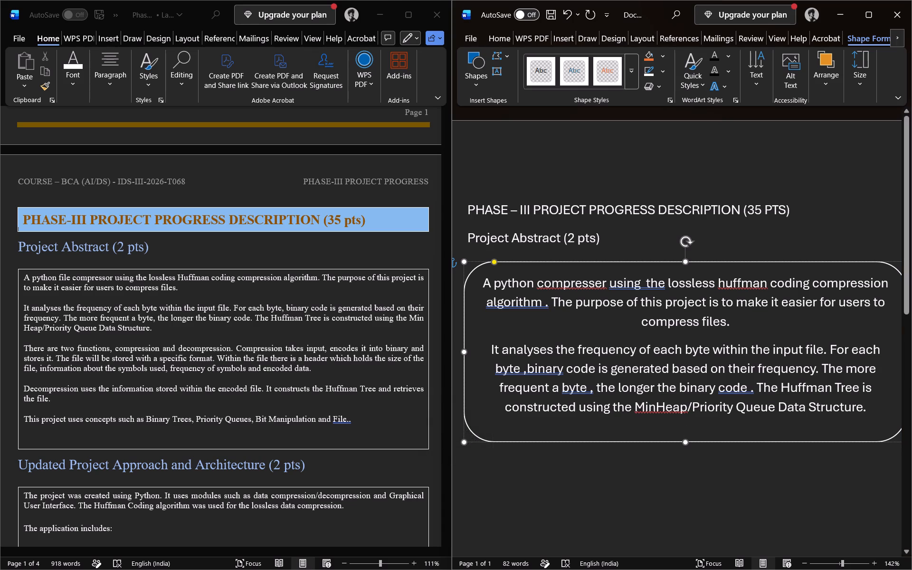
Extend the rounded rectangle's bottom edge downward to make room for more abstract text.
{"action": "left_click_drag", "start_coordinate": [685, 439], "coordinate": [693, 520]}
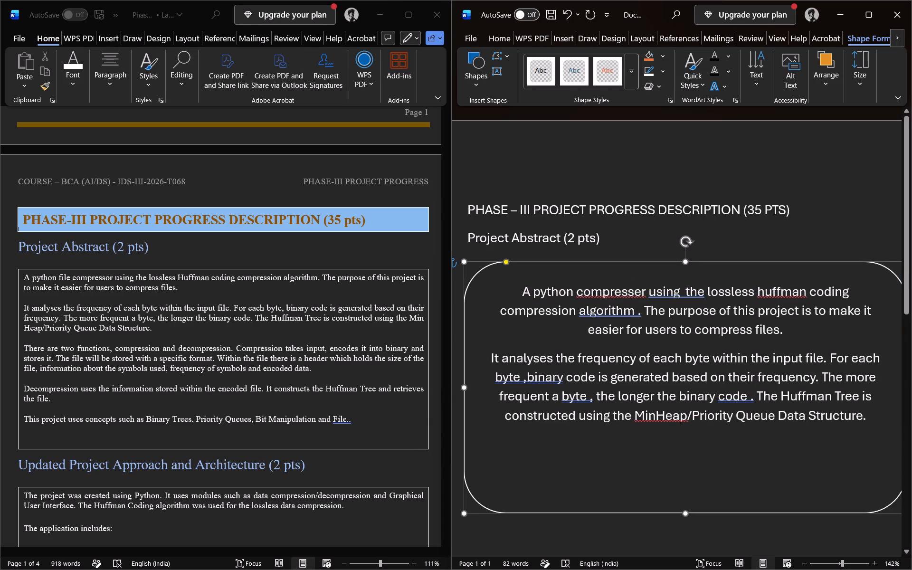
{"action": "left_click_drag", "start_coordinate": [693, 520], "coordinate": [694, 529]}
Start the third abstract paragraph, after a blank line, with "There are two functions , compression and decompression .".
{"action": "left_click", "coordinate": [779, 470]}
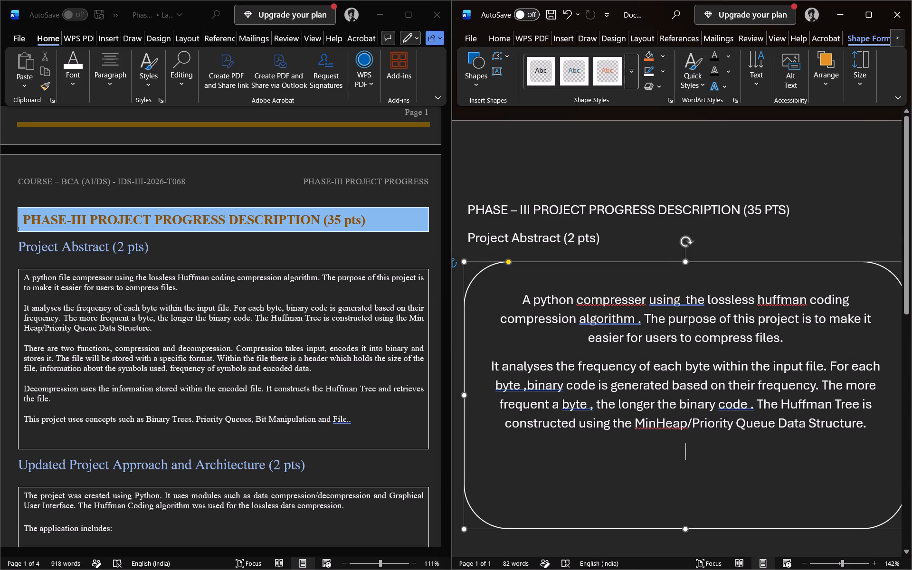
{"action": "left_click", "coordinate": [716, 480]}
{"action": "left_click", "coordinate": [708, 516]}
{"action": "left_click", "coordinate": [703, 503]}
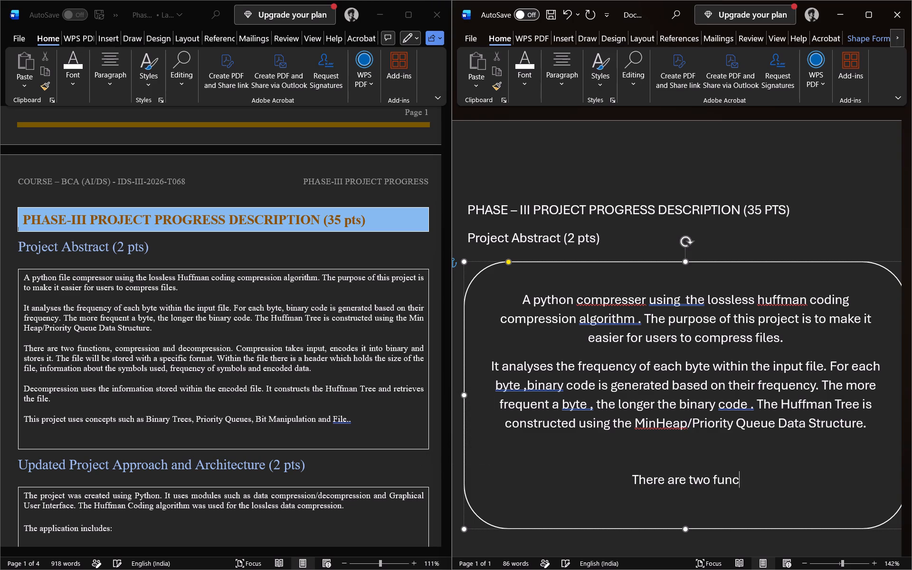
{"action": "key", "text": "space"}
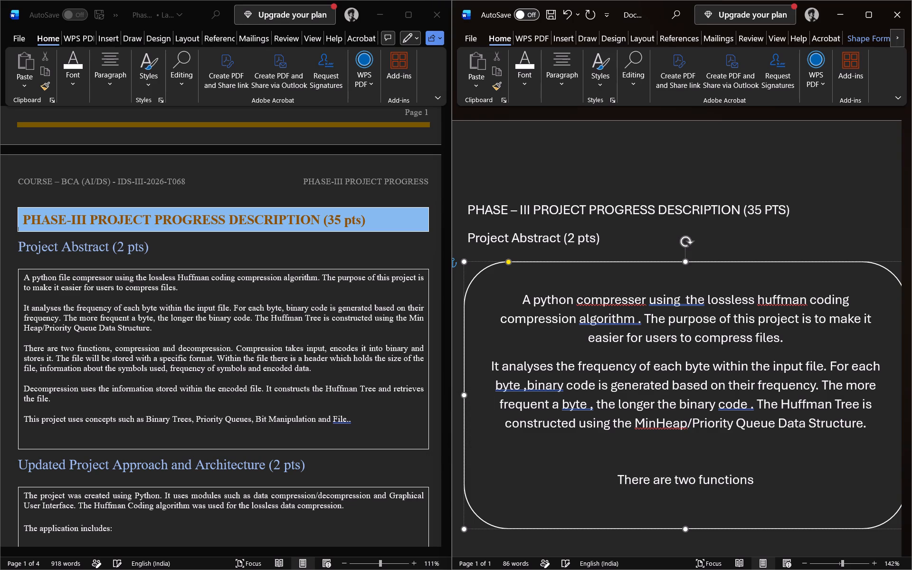
{"action": "type", "text": ", compression and de"}
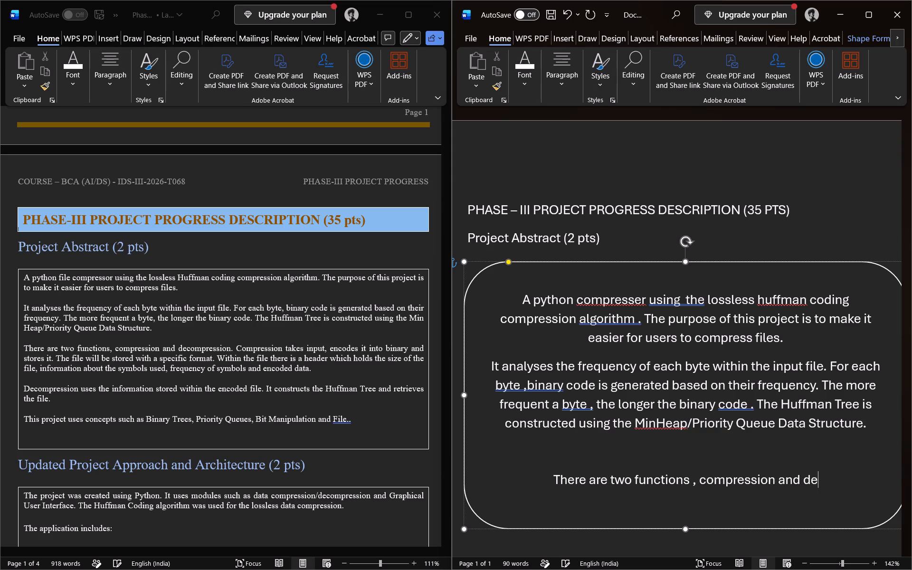
{"action": "type", "text": "compo"}
{"action": "type", "text": "sition"}
{"action": "key", "text": "space"}
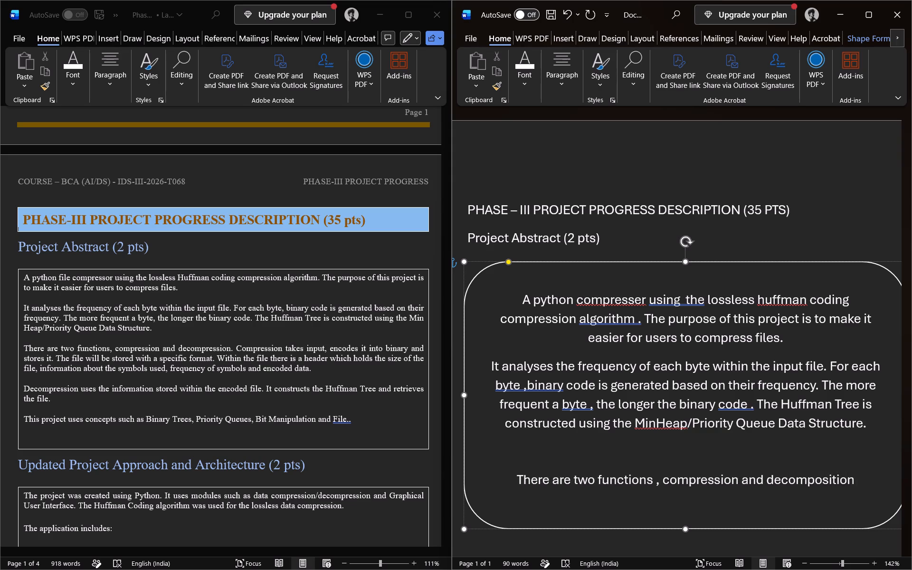
{"action": "key", "text": "BackSpace"}
{"action": "key", "text": "BackSpace"}
{"action": "key", "text": "BackSpace"}
{"action": "key", "text": "BackSpace"}
{"action": "key", "text": "BackSpace"}
{"action": "key", "text": "BackSpace"}
{"action": "key", "text": "BackSpace"}
{"action": "key", "text": "BackSpace"}
{"action": "key", "text": "BackSpace"}
{"action": "key", "text": "BackSpace"}
{"action": "key", "text": "BackSpace"}
{"action": "type", "text": "opression"}
{"action": "key", "text": "space"}
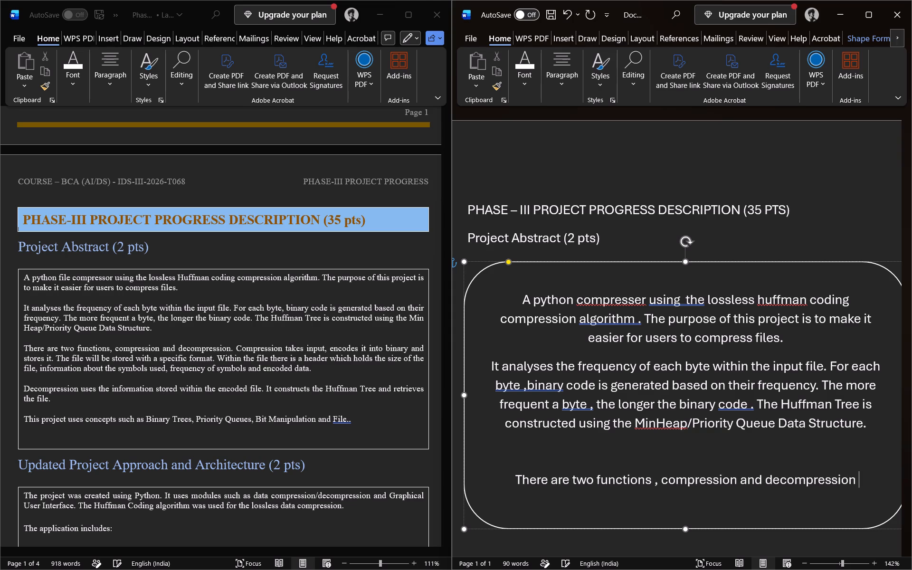
{"action": "key", "text": "period"}
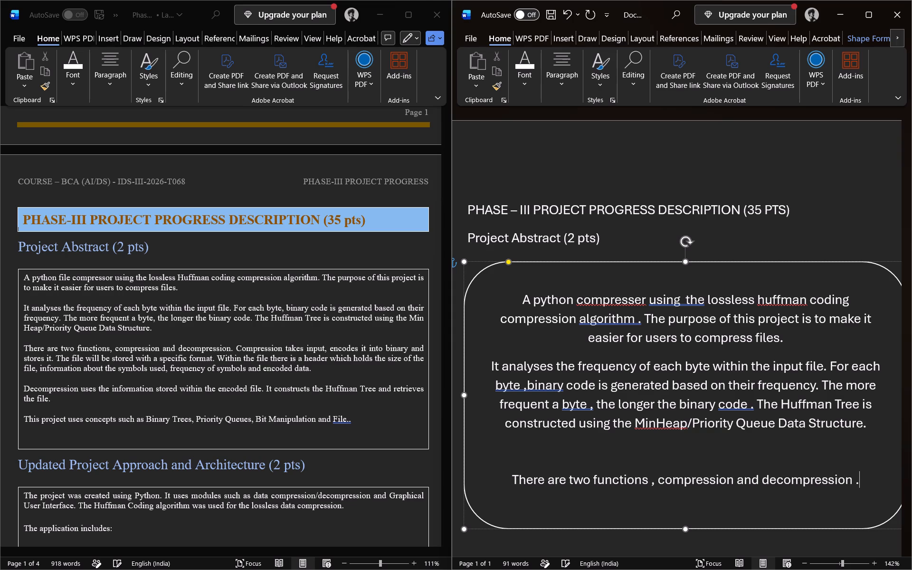
Add the sentence "Compression takes input , encodes it into binary and stores it ." to the third abstract paragraph.
{"action": "key", "text": "space"}
{"action": "type", "text": "ompression"}
{"action": "key", "text": "space"}
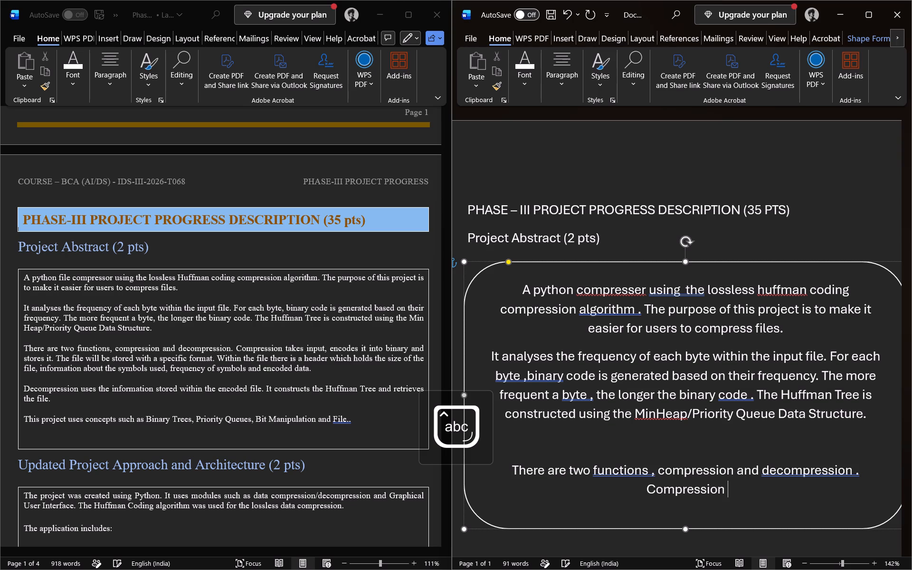
{"action": "type", "text": "takes"}
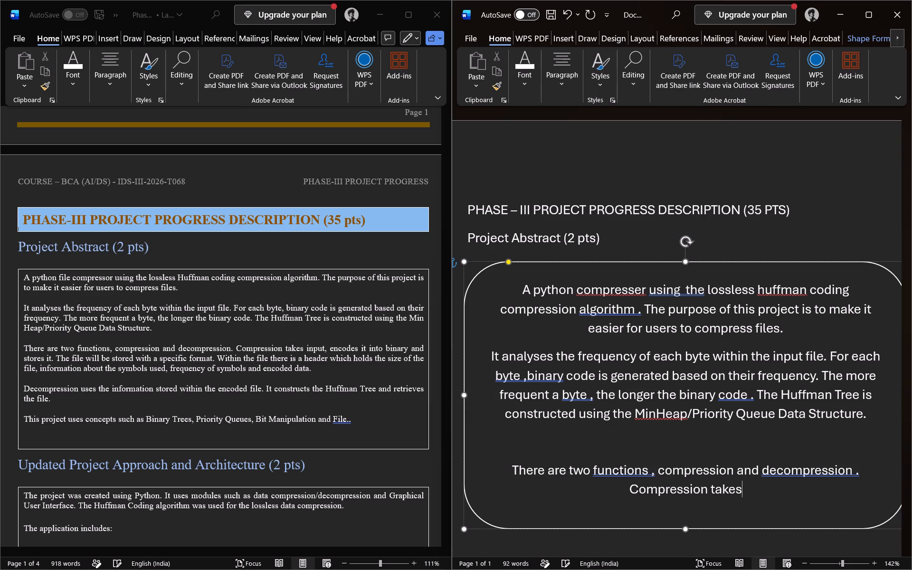
{"action": "key", "text": "space"}
{"action": "type", "text": "input"}
{"action": "key", "text": "space"}
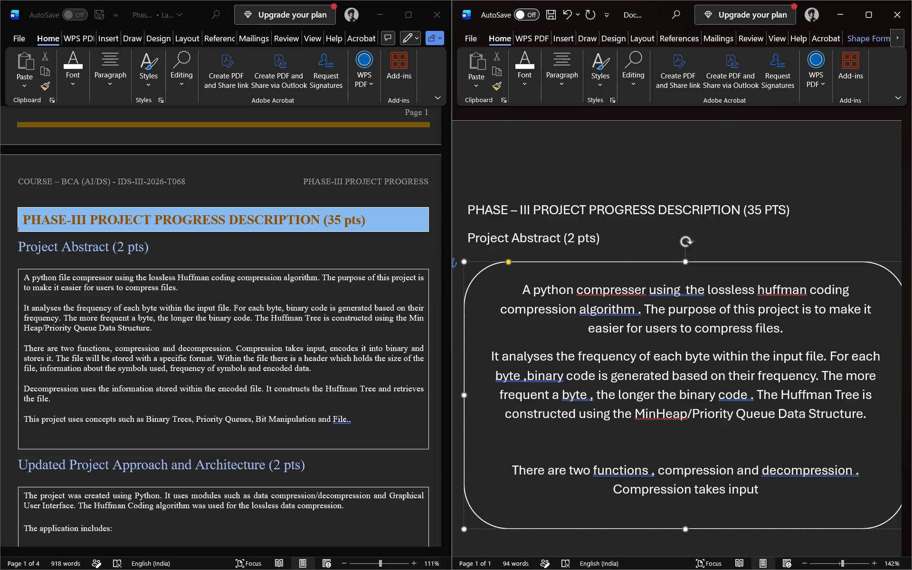
{"action": "type", "text": ", encodes"}
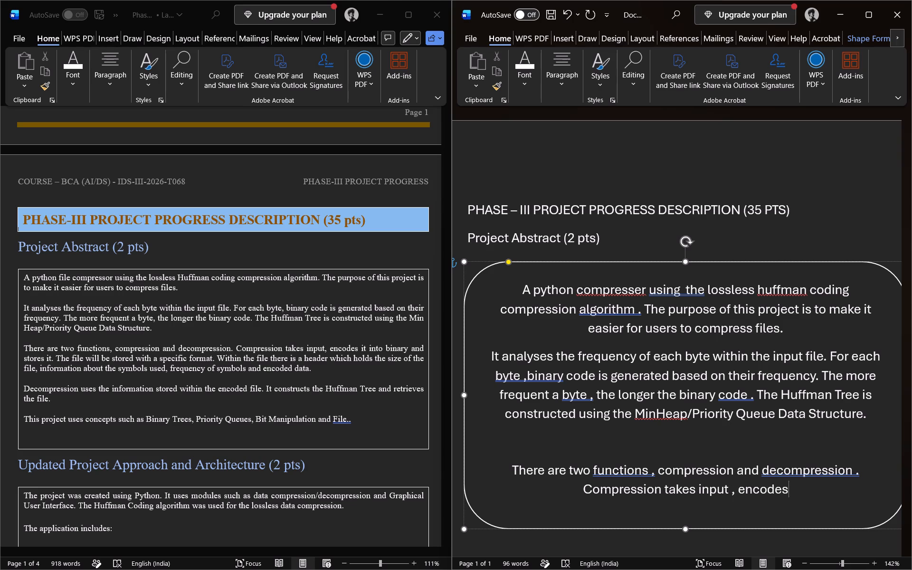
{"action": "key", "text": "space"}
{"action": "type", "text": "it into"}
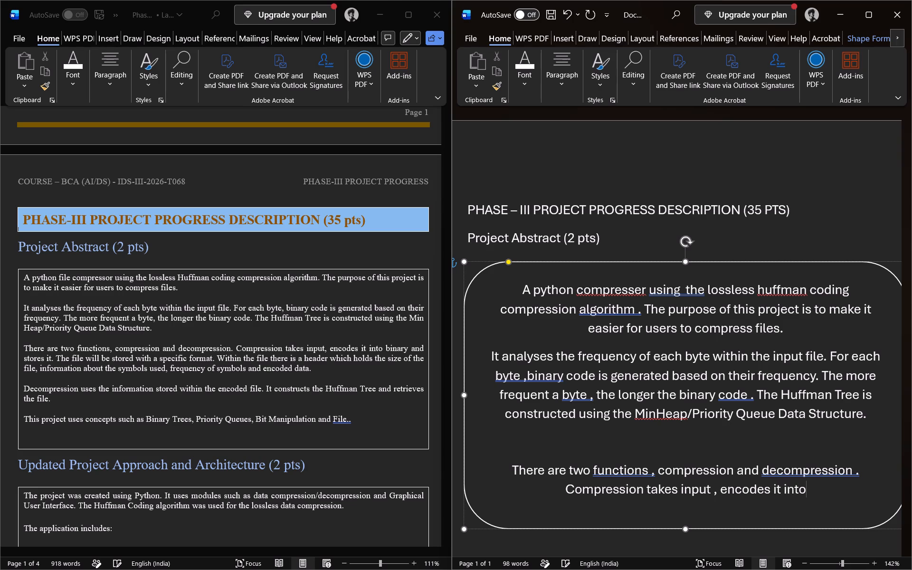
{"action": "key", "text": "space"}
{"action": "type", "text": "binary"}
{"action": "key", "text": "space"}
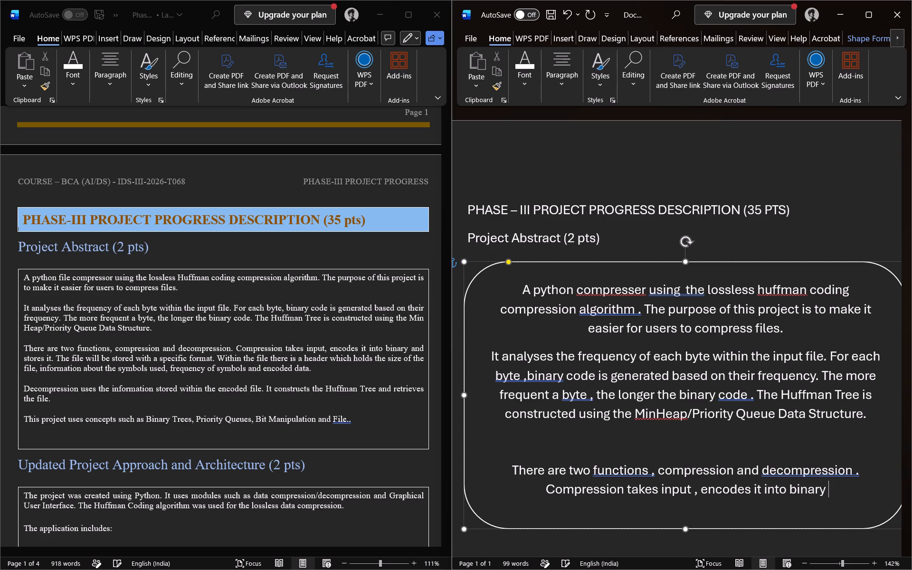
{"action": "type", "text": "and"}
{"action": "key", "text": "space"}
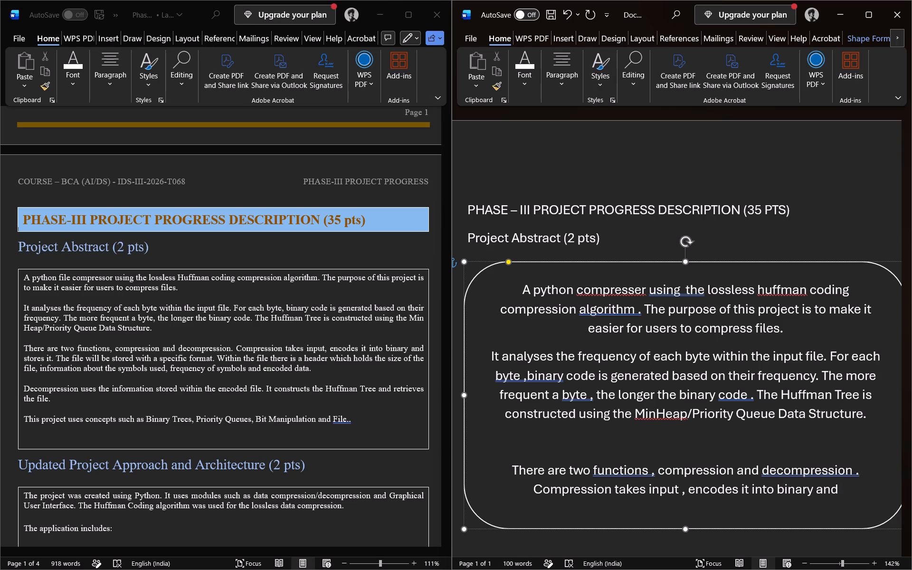
{"action": "type", "text": "stores it"}
{"action": "key", "text": "space"}
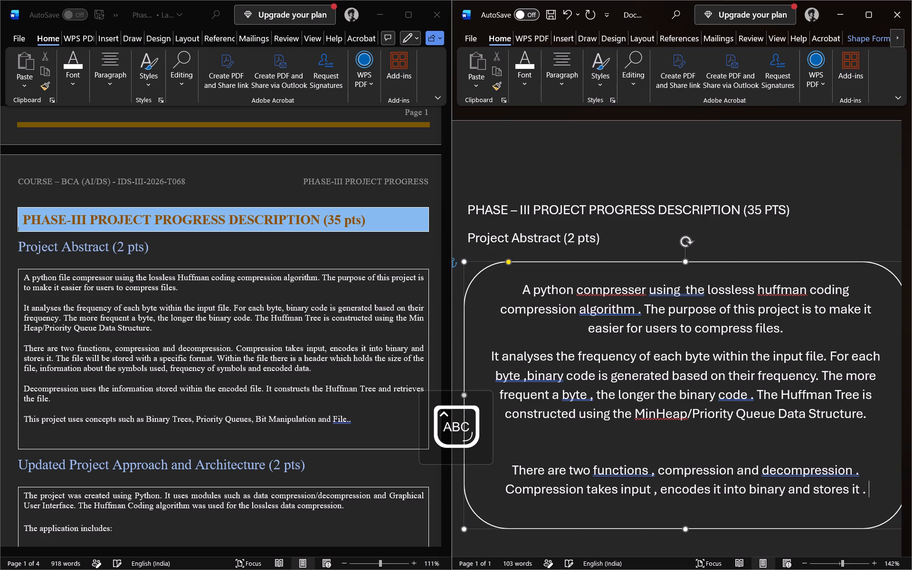
Add the sentence "The file will be stored with a specific format ." to the third abstract paragraph.
{"action": "type", "text": "file"}
{"action": "key", "text": "space"}
{"action": "type", "text": "will be stoe"}
{"action": "key", "text": "BackSpace"}
{"action": "type", "text": "red"}
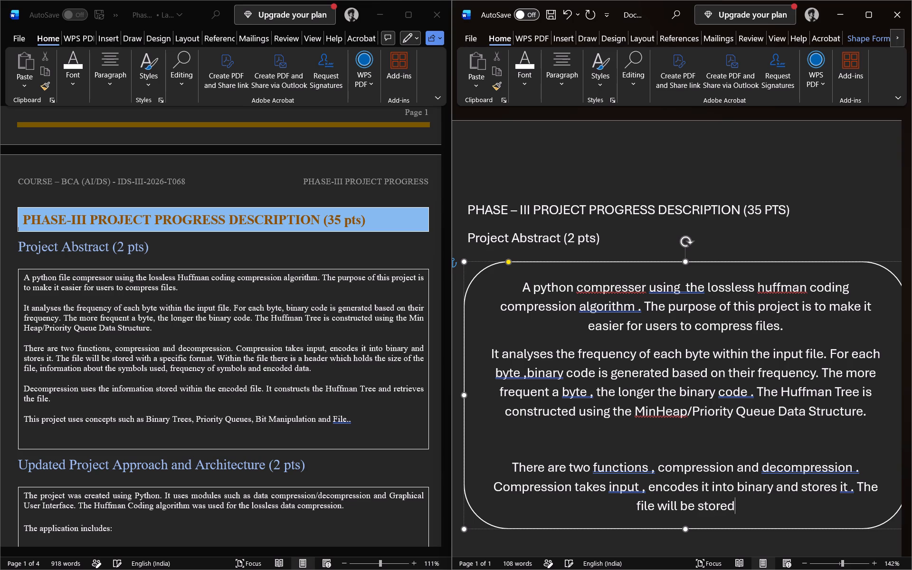
{"action": "key", "text": "space"}
{"action": "type", "text": "with a specific"}
{"action": "key", "text": "space"}
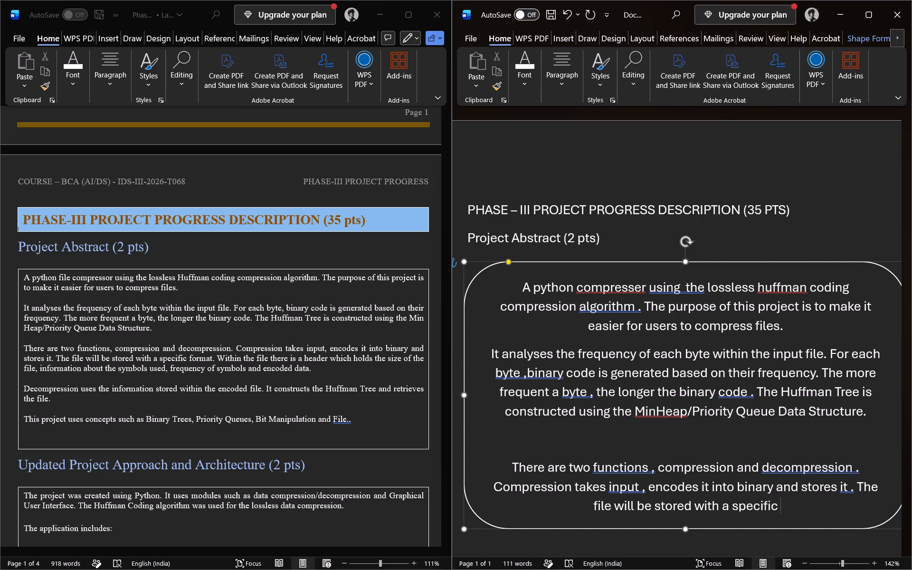
{"action": "type", "text": "format ."}
{"action": "key", "text": "space"}
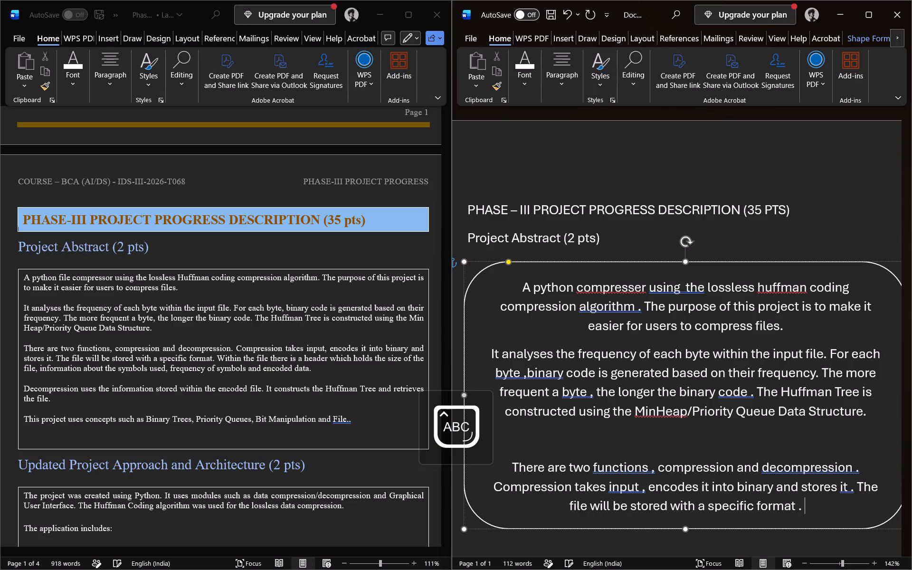
Begin the following sentence of the third paragraph with "Within the file there is a header".
{"action": "type", "text": "ithin"}
{"action": "key", "text": "space"}
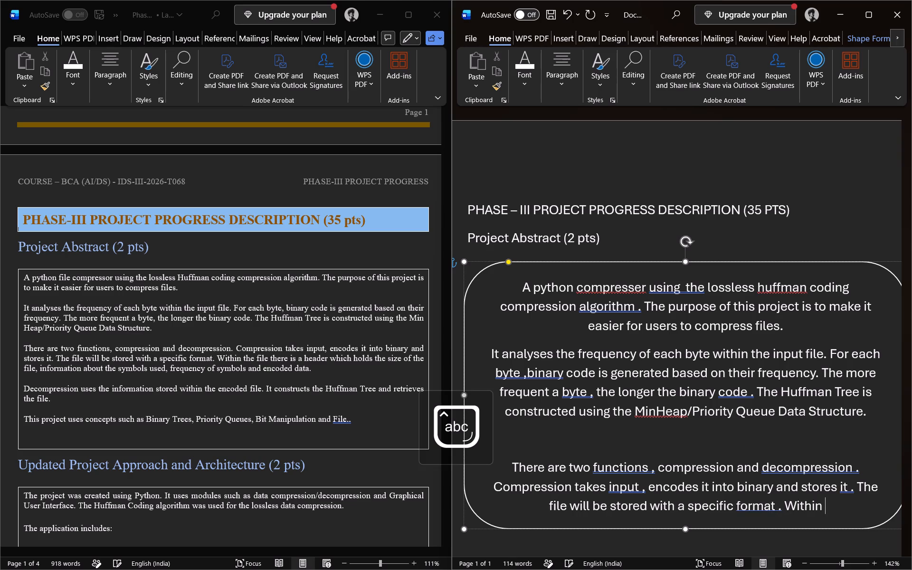
{"action": "type", "text": "the file"}
{"action": "key", "text": "space"}
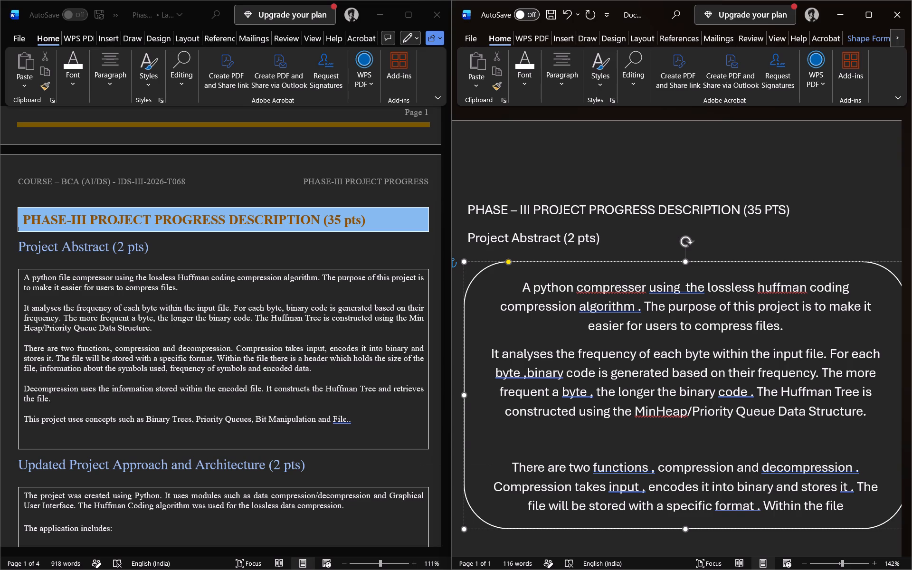
{"action": "type", "text": "there is a"}
{"action": "key", "text": "space"}
{"action": "type", "text": "header"}
{"action": "key", "text": "space"}
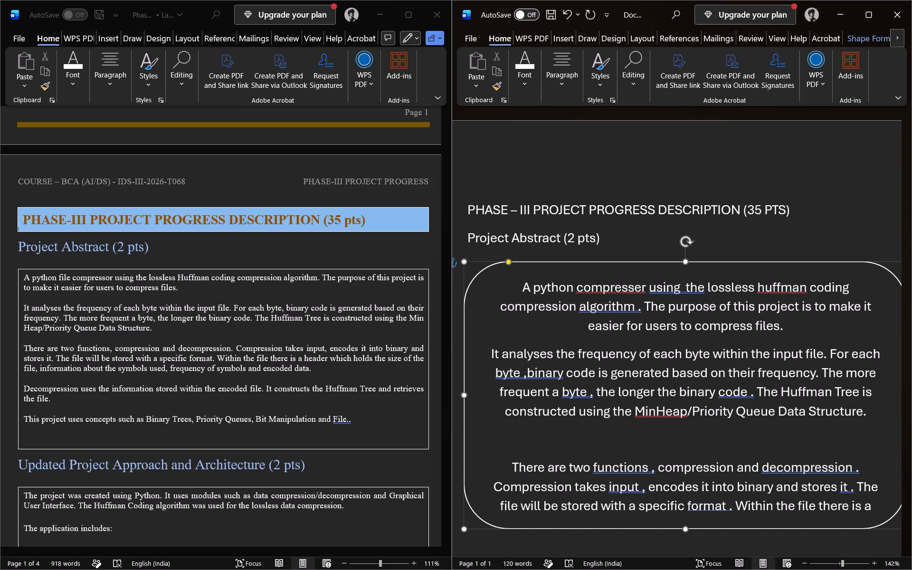
Continue the header sentence with "which holds the size of the file , information".
{"action": "type", "text": "which"}
{"action": "key", "text": "space"}
{"action": "type", "text": "holds"}
{"action": "key", "text": "space"}
{"action": "type", "text": "the six"}
{"action": "key", "text": "BackSpace"}
{"action": "type", "text": "ze"}
{"action": "key", "text": "space"}
{"action": "type", "text": "of the"}
{"action": "key", "text": "space"}
{"action": "type", "text": "file ,"}
{"action": "key", "text": "space"}
{"action": "type", "text": "information"}
{"action": "key", "text": "space"}
{"action": "type", "text": "aou"}
Extend the rounded rectangle's bottom edge downward so that the overflowing abstract text fits inside.
{"action": "scroll", "coordinate": [773, 528], "scroll_direction": "down", "scroll_amount": 3}
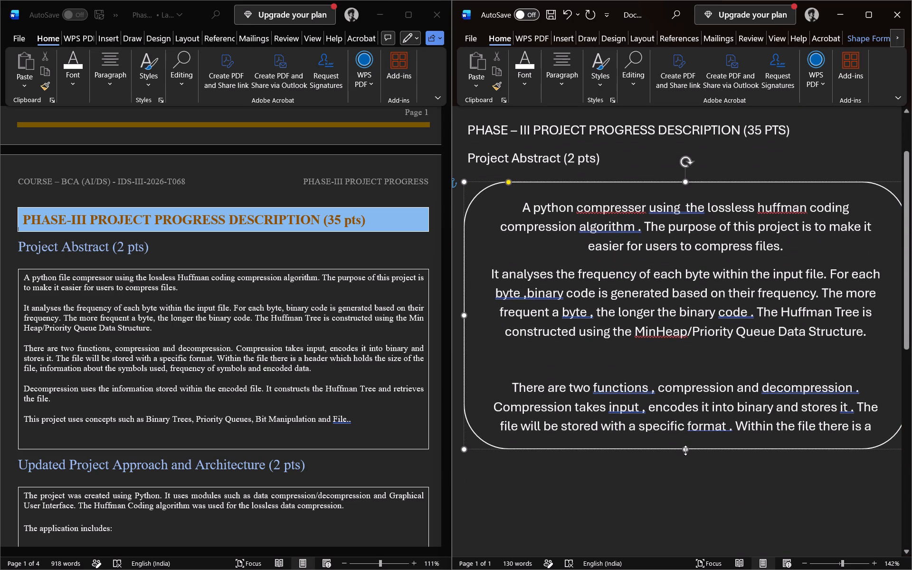
{"action": "left_click_drag", "start_coordinate": [685, 450], "coordinate": [694, 517]}
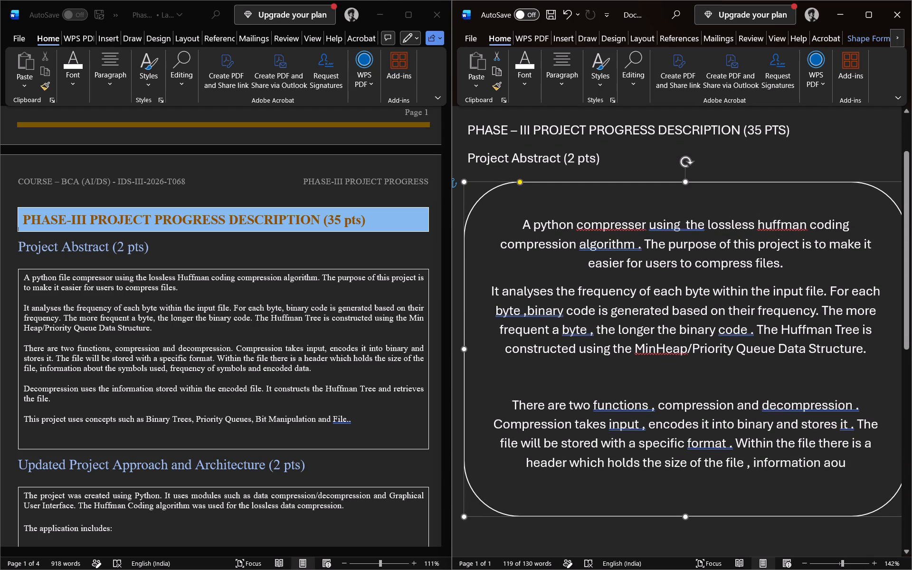
{"action": "left_click_drag", "start_coordinate": [685, 518], "coordinate": [687, 532]}
Finish the third paragraph with "about the symbols used , frequency of symbols and encoded data." and two line breaks.
{"action": "left_click", "coordinate": [854, 472]}
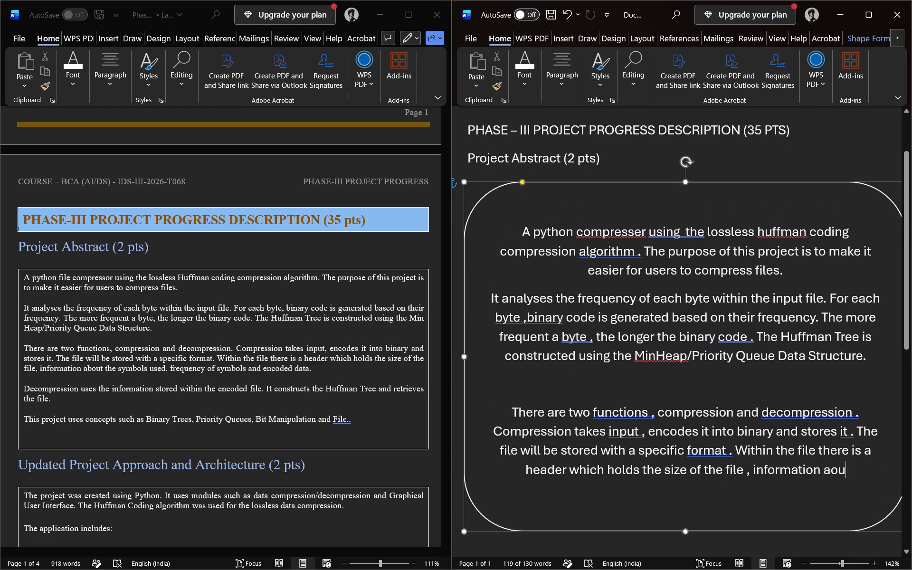
{"action": "key", "text": "BackSpace"}
{"action": "key", "text": "BackSpace"}
{"action": "type", "text": "bout"}
{"action": "key", "text": "space"}
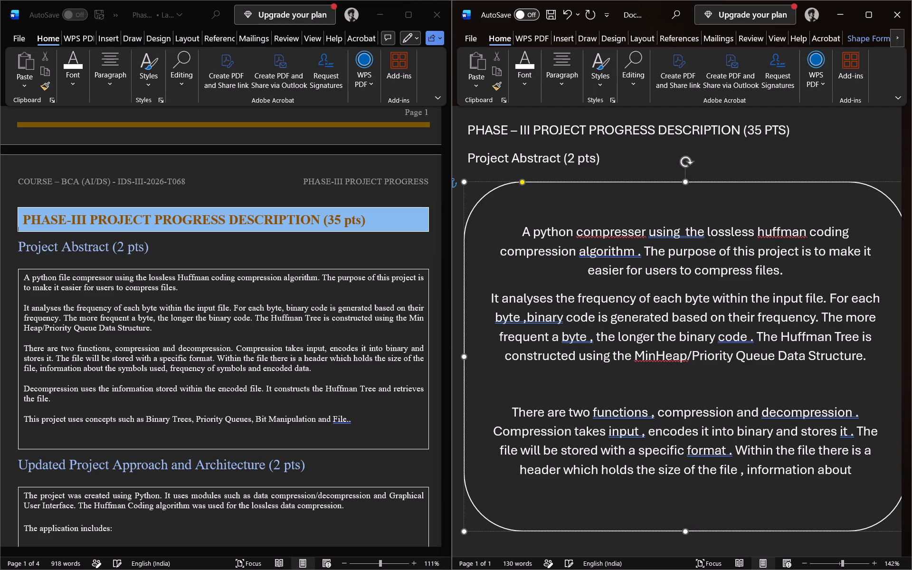
{"action": "type", "text": "the symbols"}
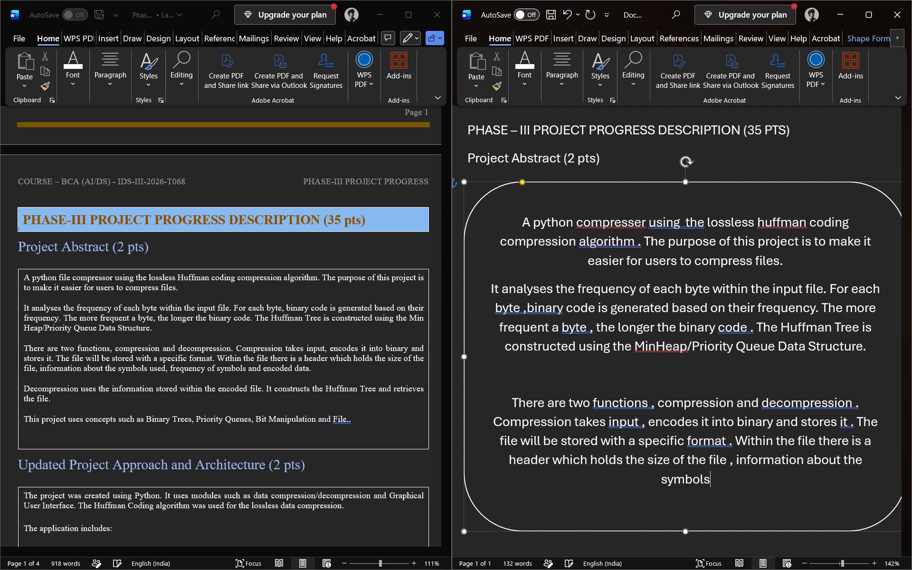
{"action": "key", "text": "space"}
{"action": "type", "text": "used"}
{"action": "key", "text": "space"}
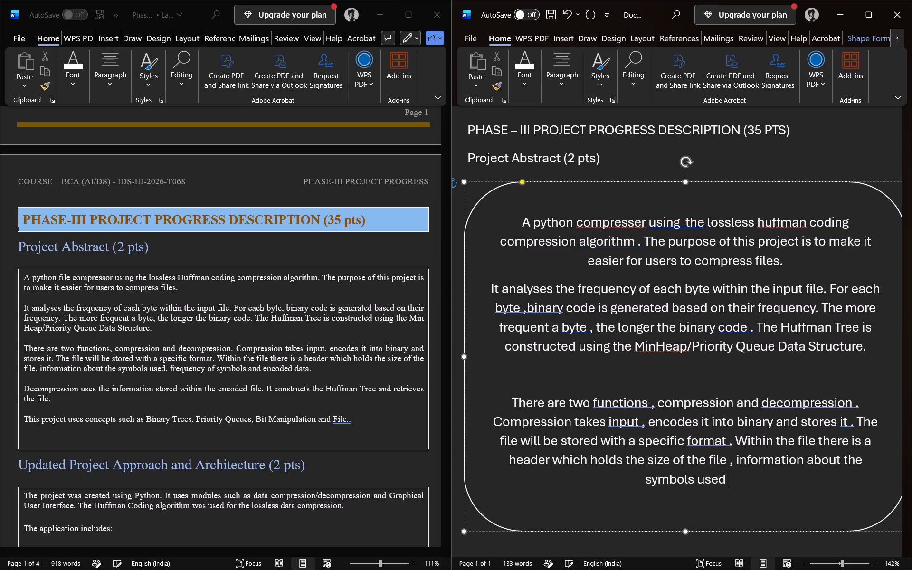
{"action": "type", "text": ", frequency"}
{"action": "key", "text": "space"}
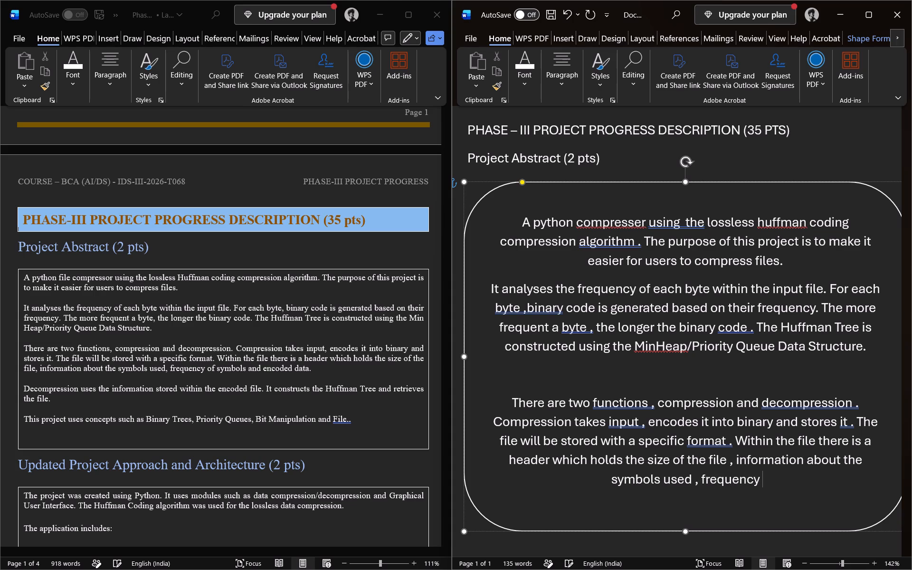
{"action": "type", "text": "of symbols and encoded data"}
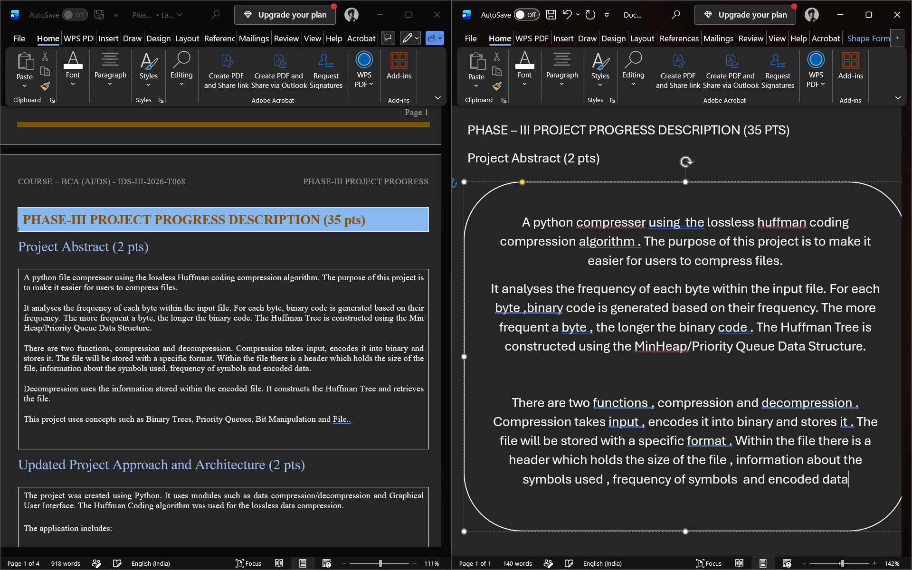
{"action": "key", "text": "period"}
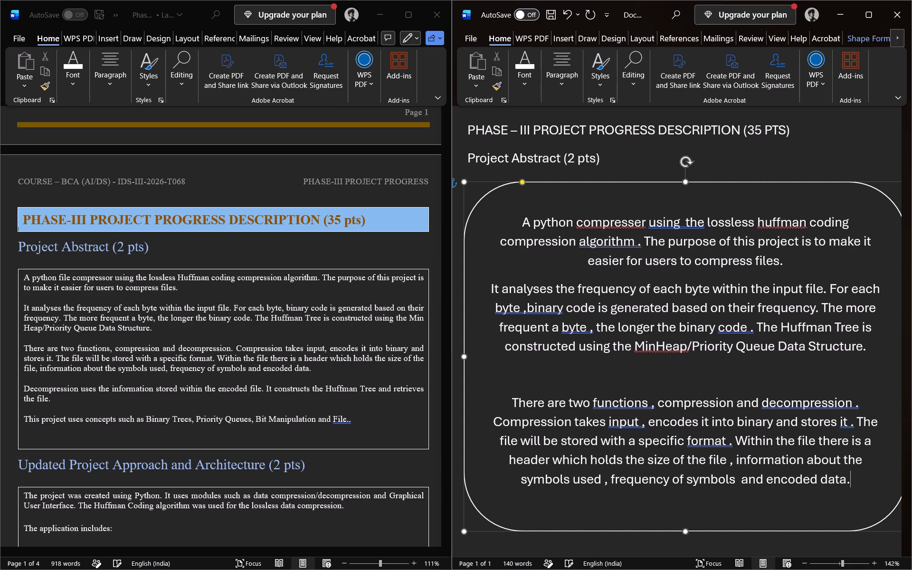
{"action": "key", "text": "Return"}
{"action": "key", "text": "Return"}
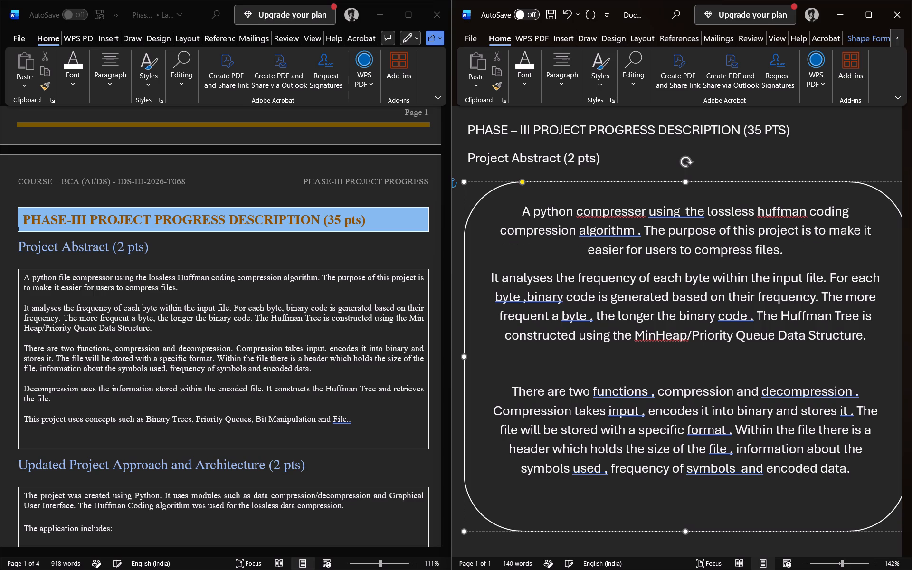
Remove the blank line between the second and third abstract paragraphs.
{"action": "key", "text": "Up"}
{"action": "key", "text": "Up"}
{"action": "key", "text": "Up"}
{"action": "key", "text": "Up"}
{"action": "key", "text": "Up"}
{"action": "key", "text": "Up"}
{"action": "key", "text": "Up"}
{"action": "key", "text": "BackSpace"}
{"action": "key", "text": "BackSpace"}
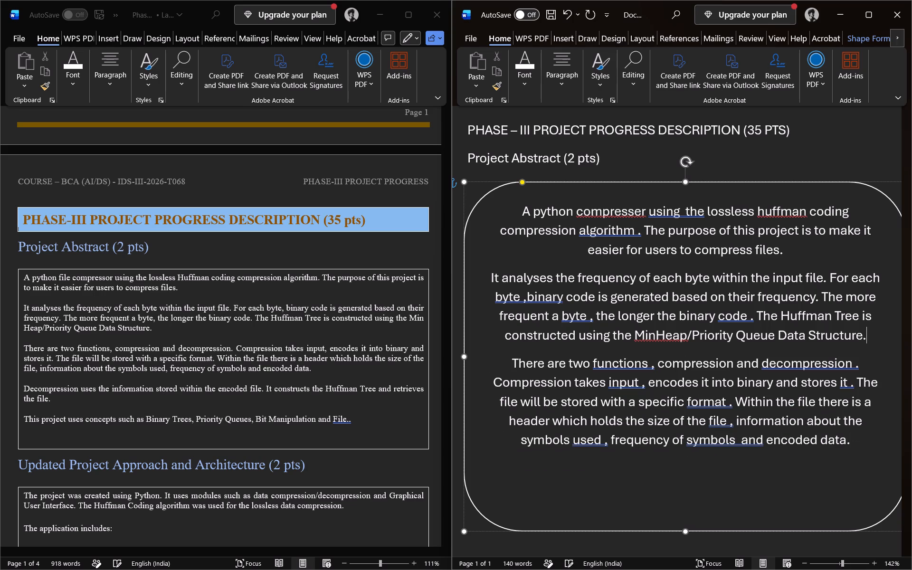
Start the fourth abstract paragraph, one blank line below the third, with "Decompression uses the information stored within the encoded file. It".
{"action": "key", "text": "Down"}
{"action": "key", "text": "Down"}
{"action": "key", "text": "Down"}
{"action": "key", "text": "Down"}
{"action": "key", "text": "Down"}
{"action": "key", "text": "Down"}
{"action": "key", "text": "Down"}
{"action": "key", "text": "Down"}
{"action": "key", "text": "Down"}
{"action": "key", "text": "Down"}
{"action": "key", "text": "Down"}
{"action": "key", "text": "Up"}
{"action": "key", "text": "Up"}
{"action": "key", "text": "Down"}
{"action": "key", "text": "Down"}
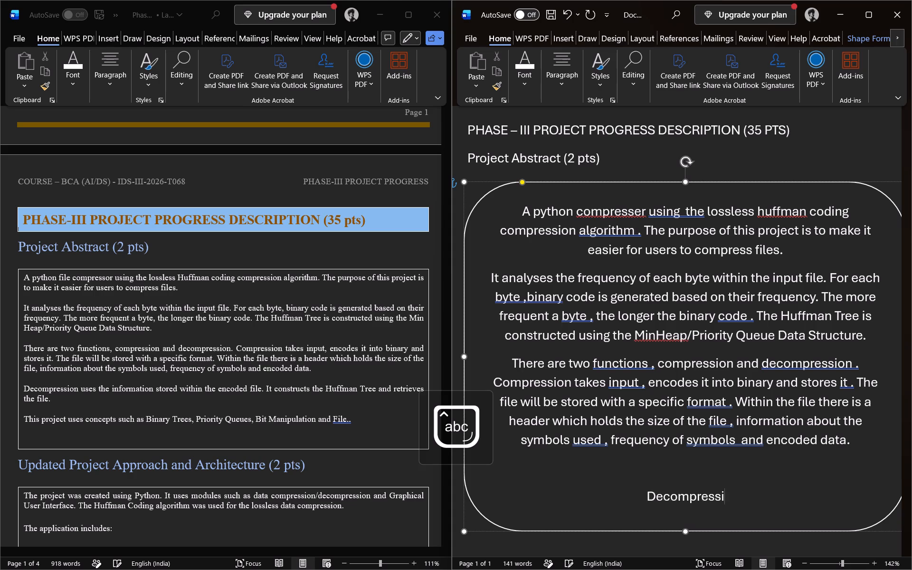
{"action": "type", "text": "uses the information"}
{"action": "key", "text": "space"}
{"action": "type", "text": "stored"}
{"action": "key", "text": "space"}
{"action": "type", "text": "within"}
{"action": "key", "text": "space"}
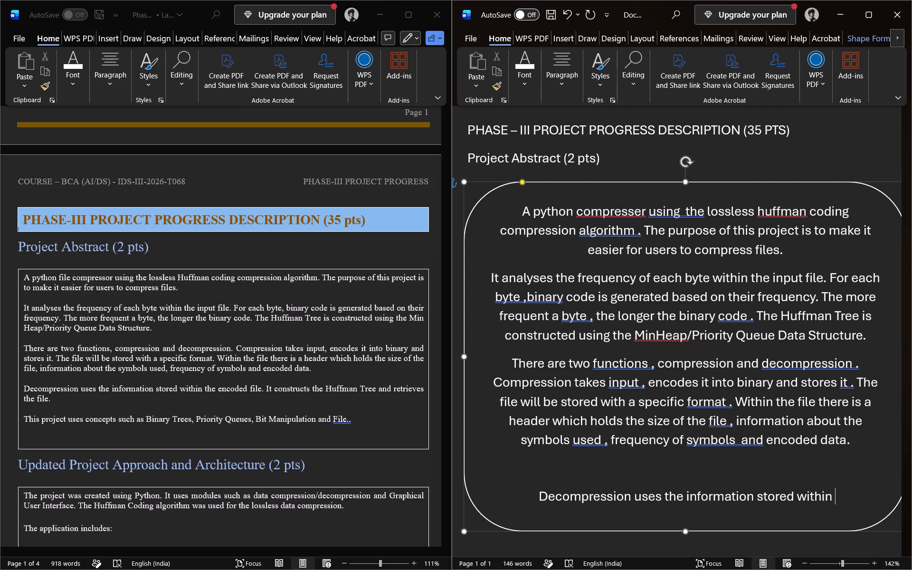
{"action": "type", "text": "the encoded"}
{"action": "key", "text": "space"}
{"action": "type", "text": "file"}
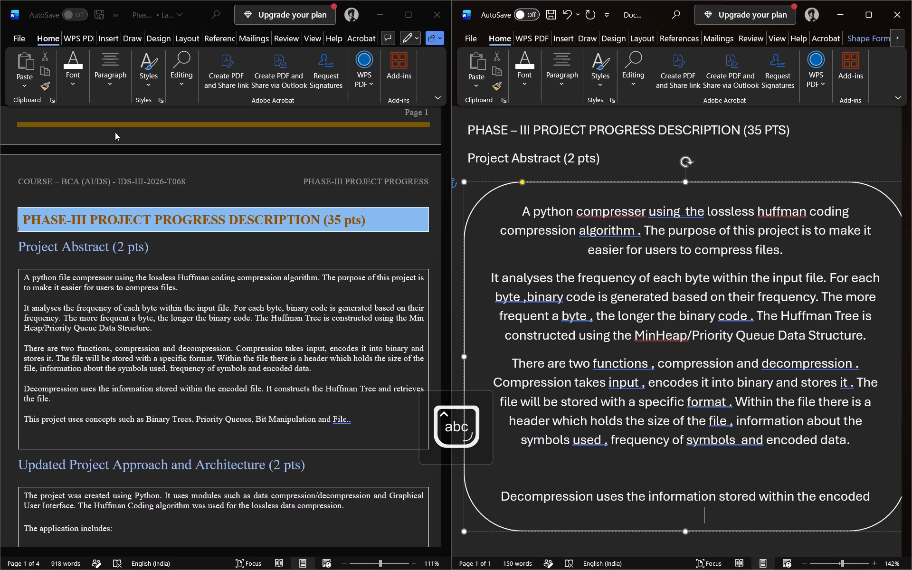
Enlarge the rounded rectangle and shift it sideways so that it spans most of the page width under the Project Abstract heading.
{"action": "scroll", "coordinate": [608, 387], "scroll_direction": "down", "scroll_amount": 1}
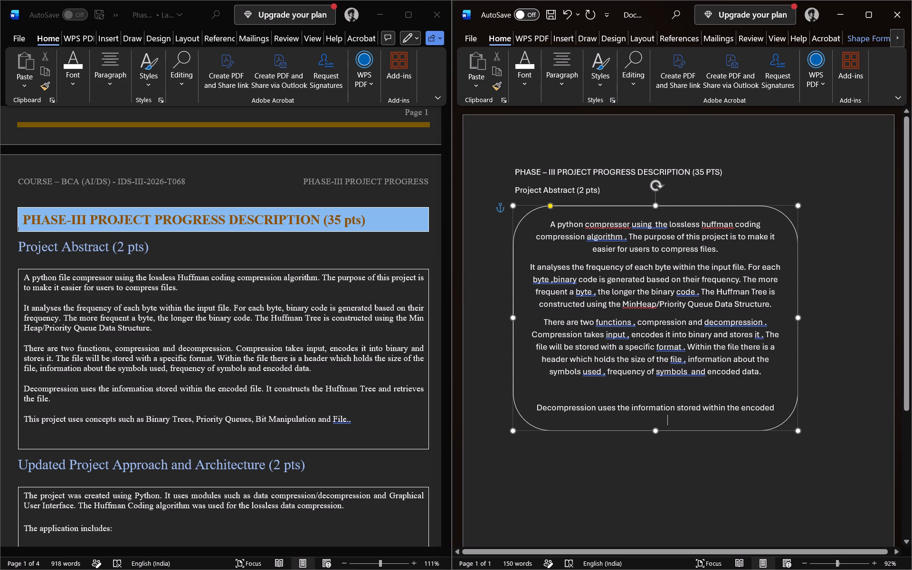
{"action": "left_click_drag", "start_coordinate": [799, 318], "coordinate": [899, 320]}
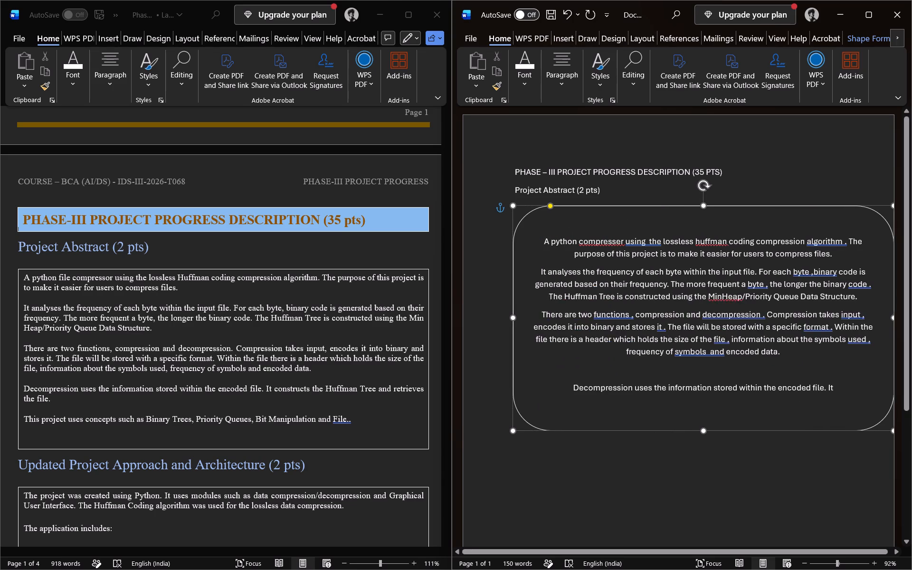
{"action": "left_click_drag", "start_coordinate": [899, 320], "coordinate": [902, 321]}
{"action": "left_click_drag", "start_coordinate": [652, 204], "coordinate": [616, 205]}
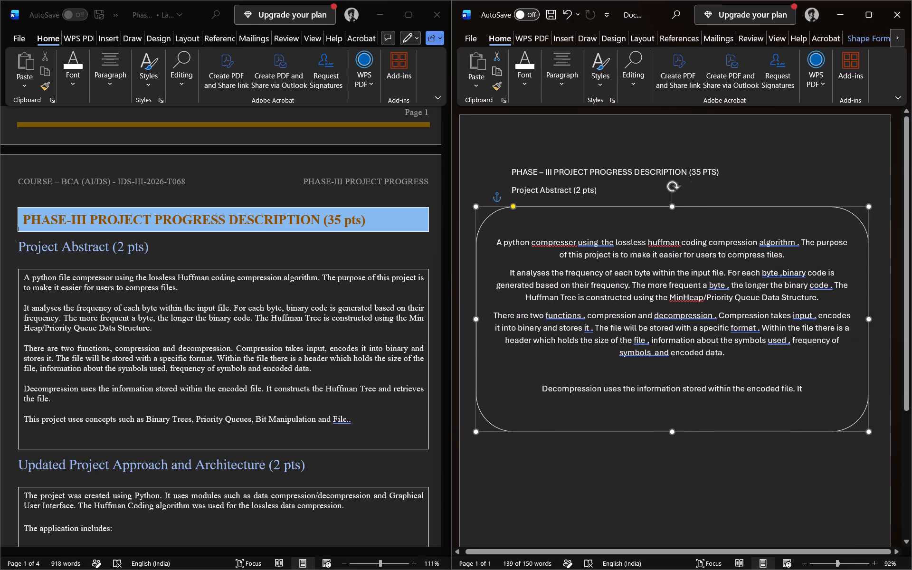
{"action": "left_click_drag", "start_coordinate": [616, 205], "coordinate": [624, 206]}
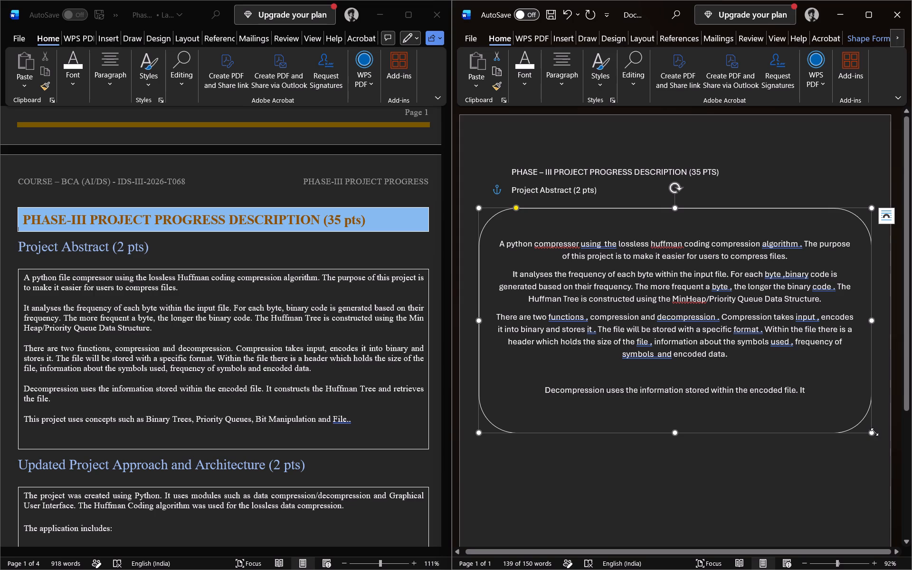
{"action": "left_click_drag", "start_coordinate": [874, 433], "coordinate": [885, 452]}
Complete the fourth abstract paragraph with "constructs the Huffman Tree and retrieves the file.".
{"action": "left_click", "coordinate": [835, 400]}
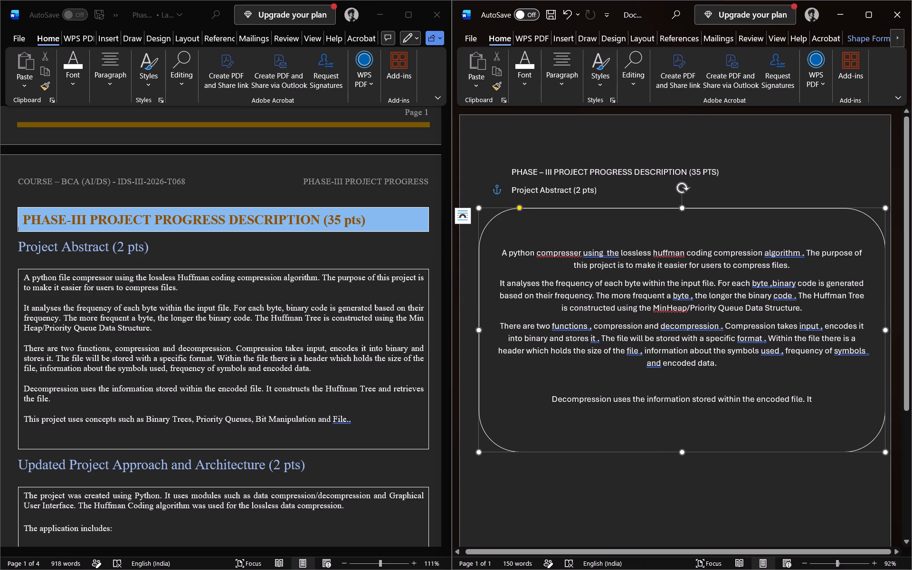
{"action": "type", "text": "constructs"}
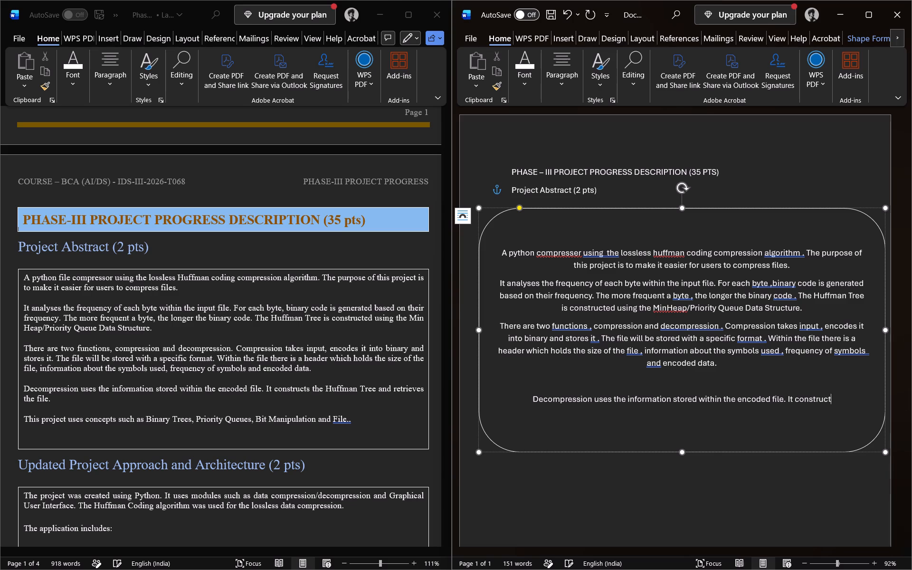
{"action": "key", "text": "space"}
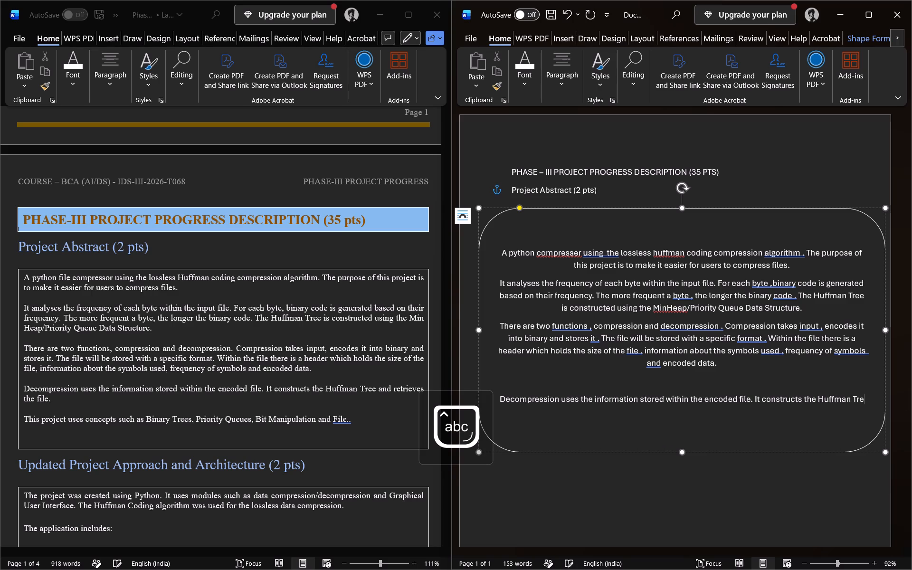
{"action": "type", "text": "and re"}
{"action": "type", "text": "trieves"}
{"action": "key", "text": "space"}
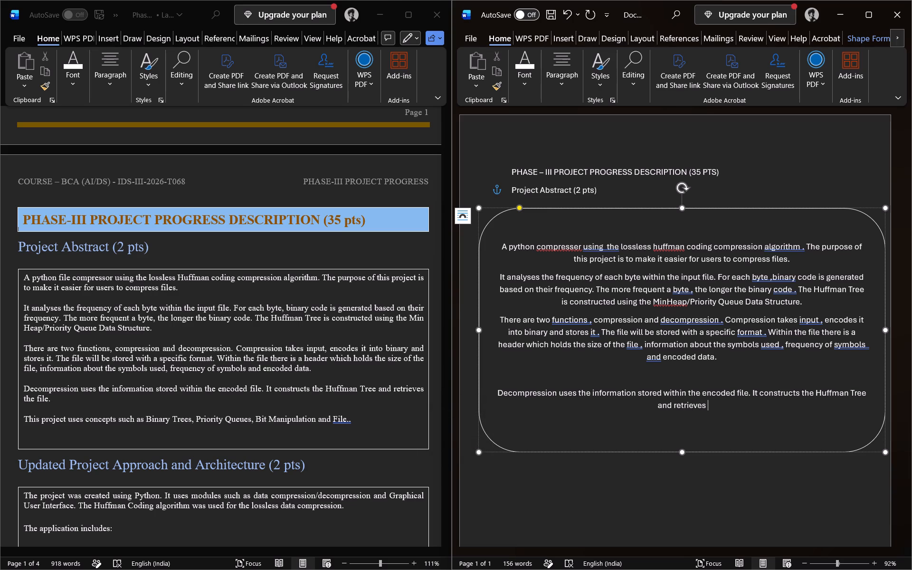
{"action": "type", "text": "the file"}
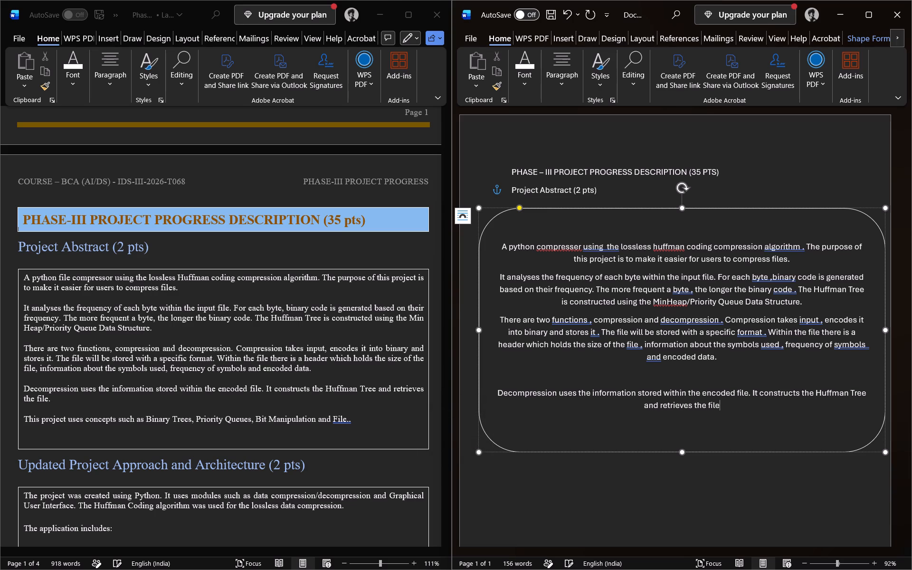
{"action": "key", "text": "space"}
{"action": "key", "text": "BackSpace"}
{"action": "key", "text": "period"}
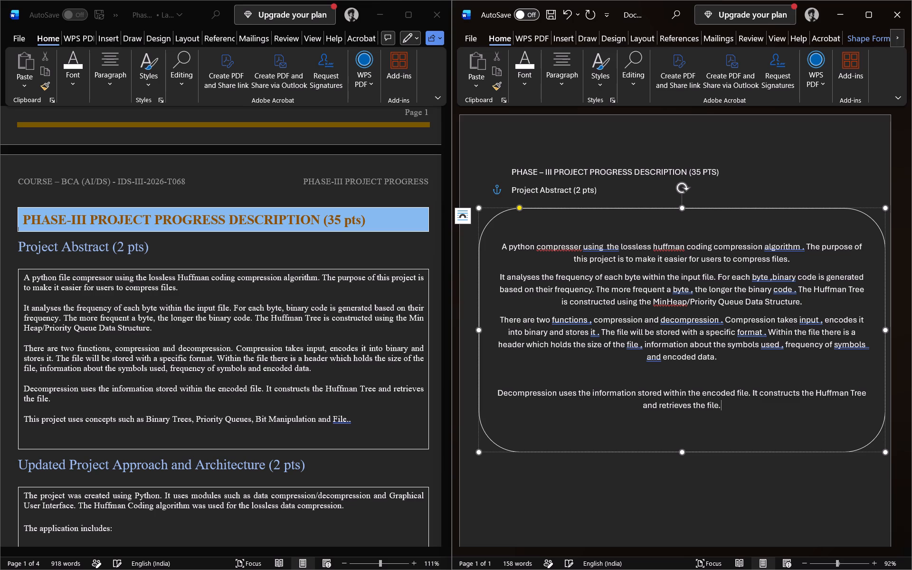
Add a fifth abstract paragraph beginning "The project uses concepts such as Binary Tree,Priority Queues".
{"action": "key", "text": "Return"}
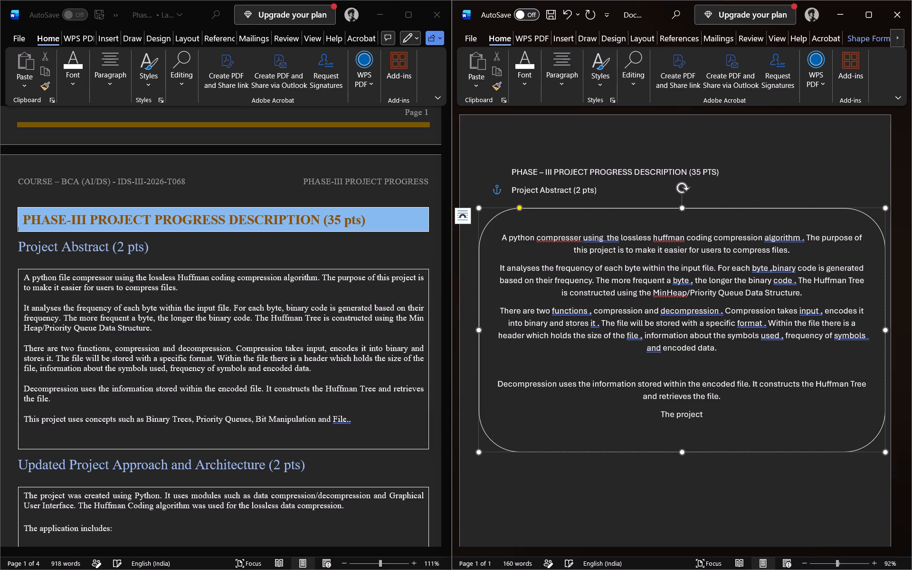
{"action": "type", "text": "uses concepts"}
{"action": "key", "text": "space"}
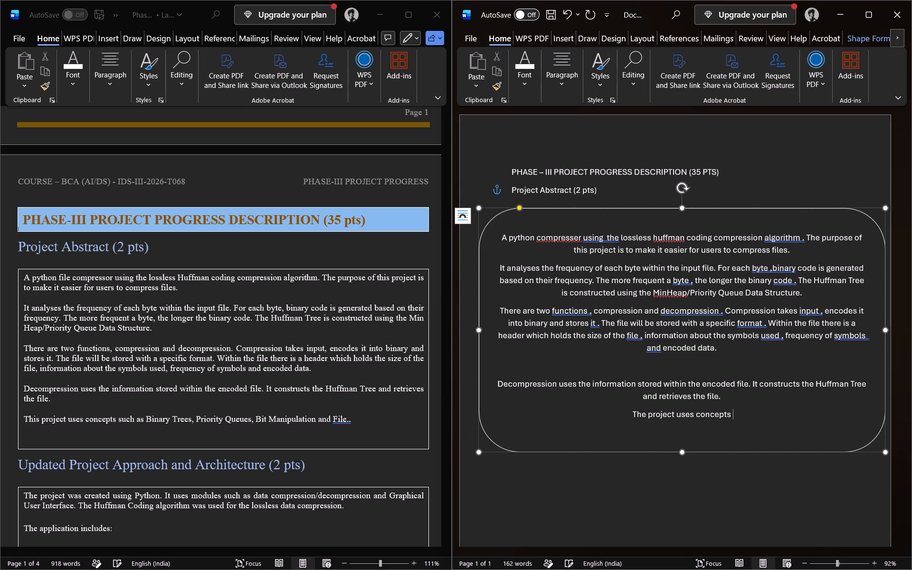
{"action": "type", "text": "such as"}
{"action": "key", "text": "space"}
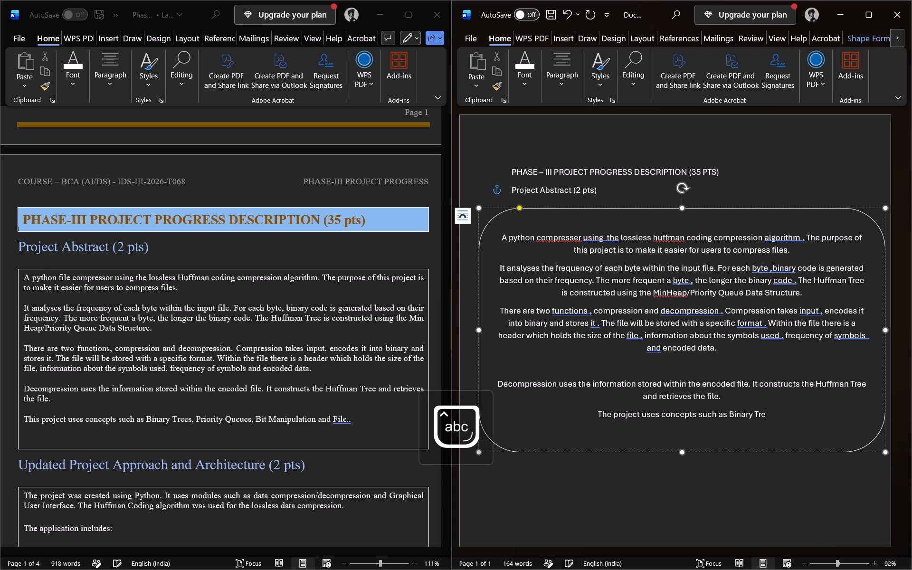
{"action": "key", "text": "BackSpace"}
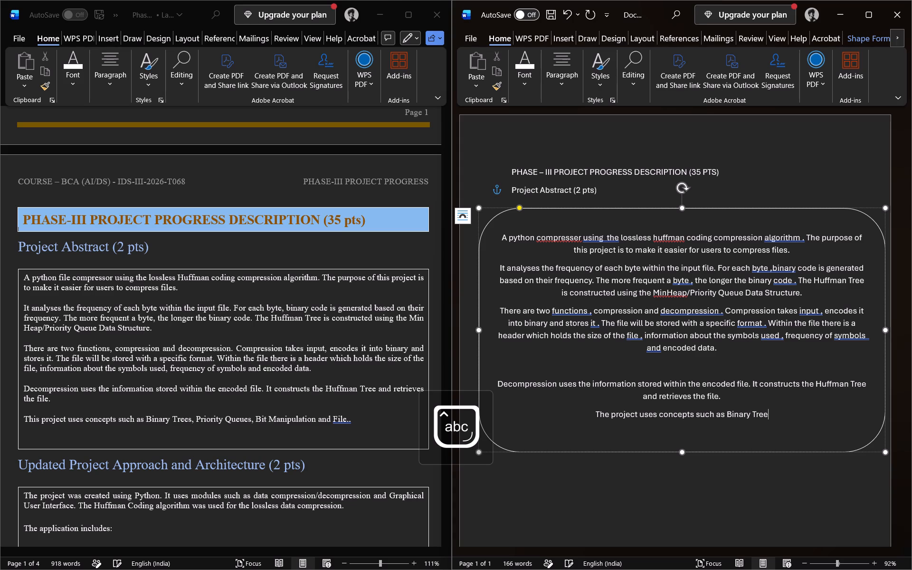
{"action": "key", "text": "comma"}
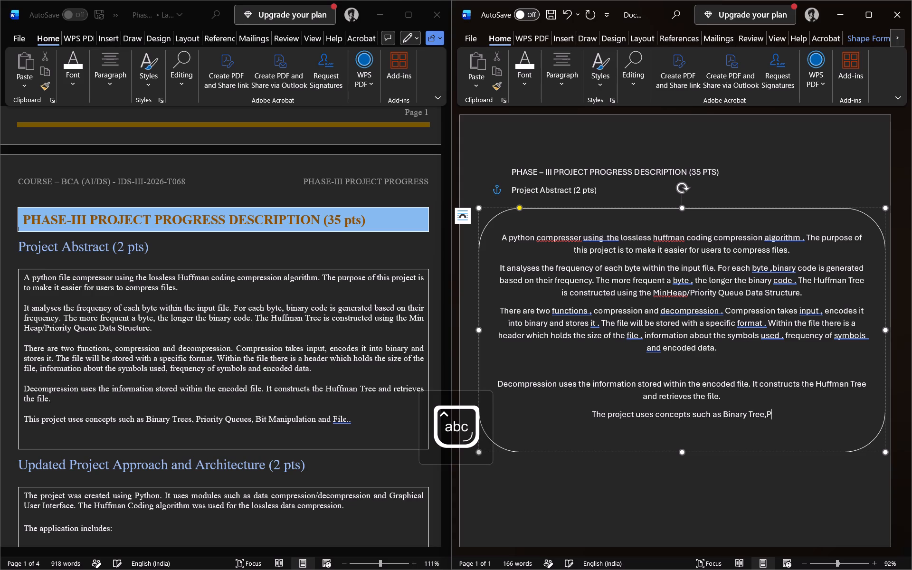
{"action": "type", "text": "iority"}
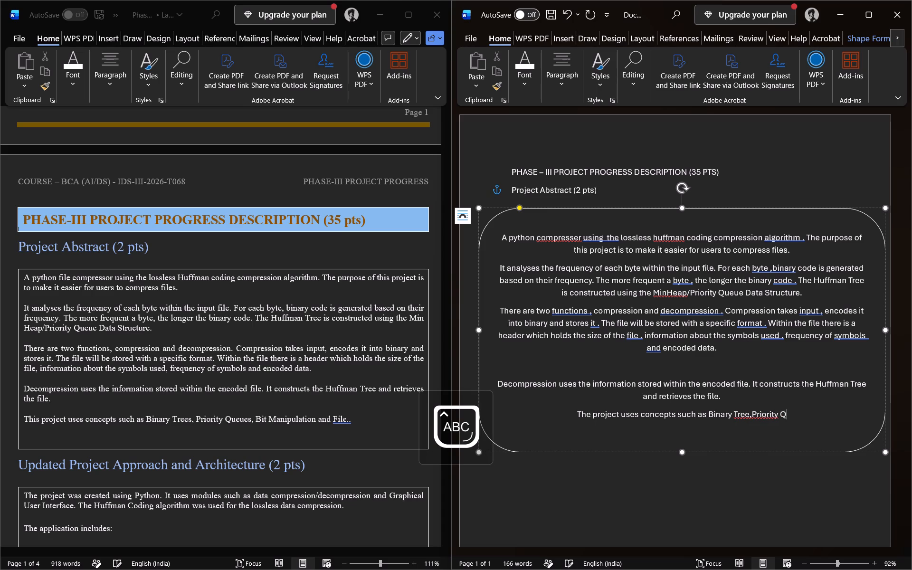
{"action": "type", "text": "ue"}
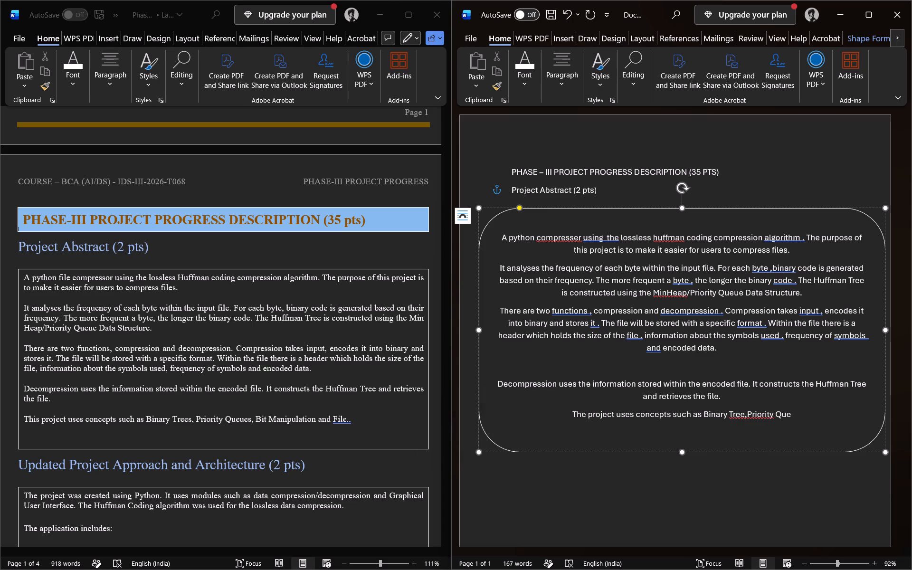
{"action": "type", "text": "ues"}
{"action": "key", "text": "space"}
{"action": "key", "text": "BackSpace"}
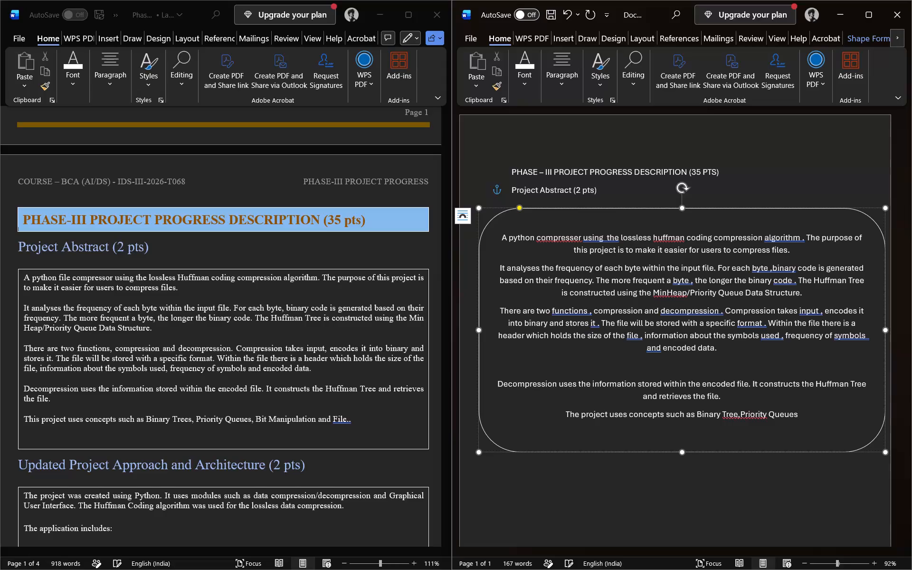
Finish the fifth abstract paragraph with ", Bit Manipulation and File..".
{"action": "type", "text": ","}
{"action": "key", "text": "space"}
{"action": "key", "text": "b"}
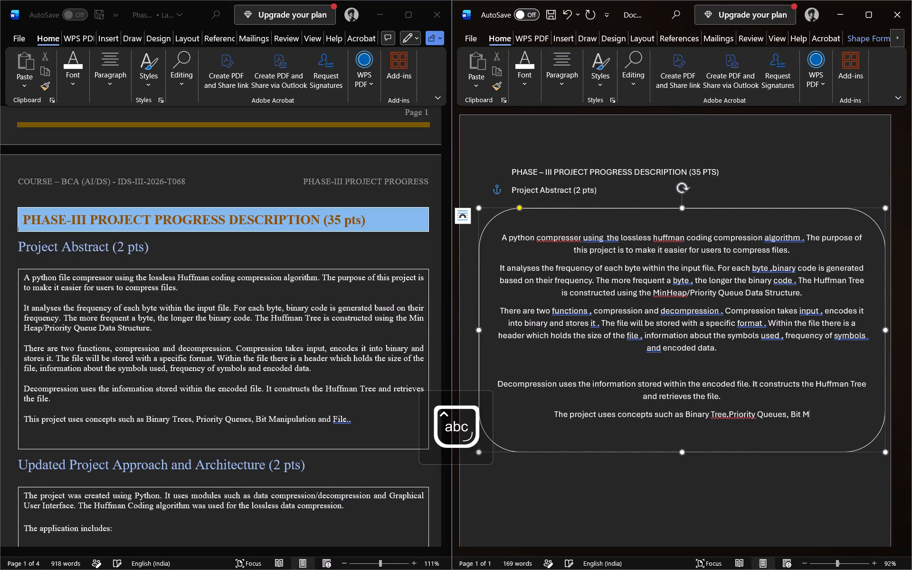
{"action": "type", "text": "anu"}
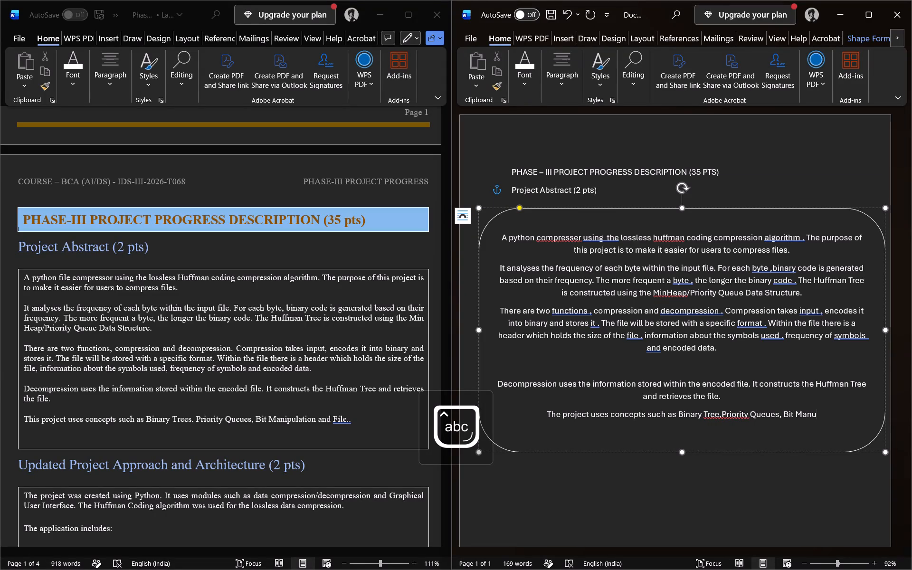
{"action": "key", "text": "BackSpace"}
{"action": "type", "text": "ipulation"}
{"action": "key", "text": "space"}
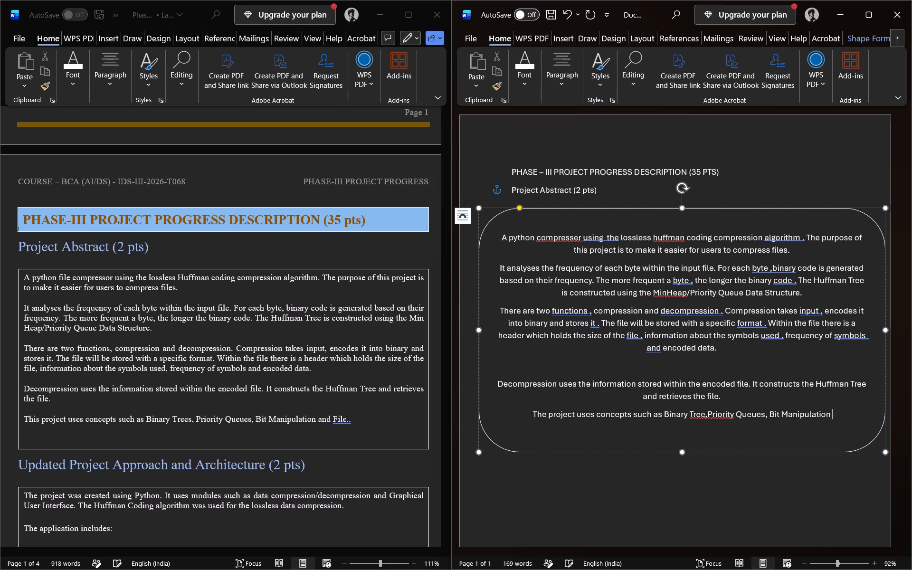
{"action": "type", "text": "and"}
{"action": "key", "text": "space"}
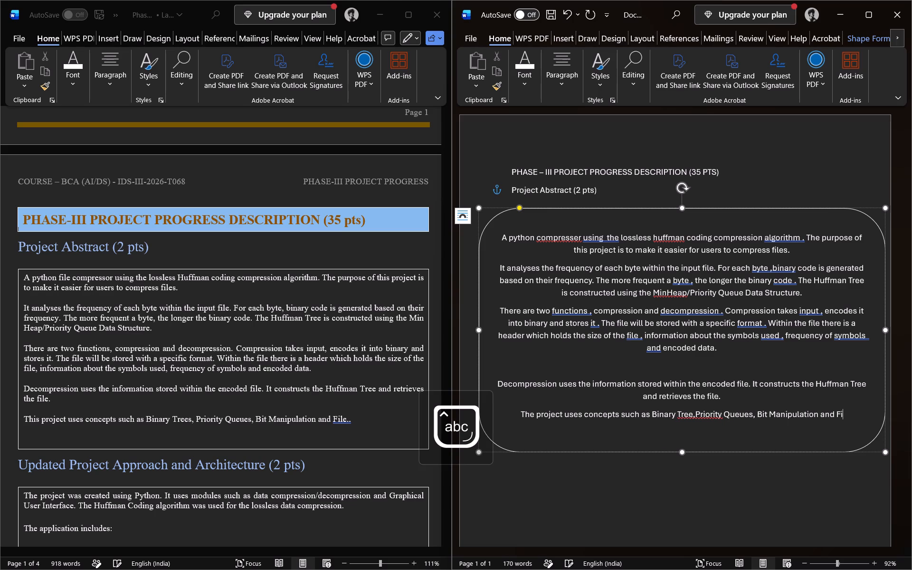
{"action": "type", "text": ".."}
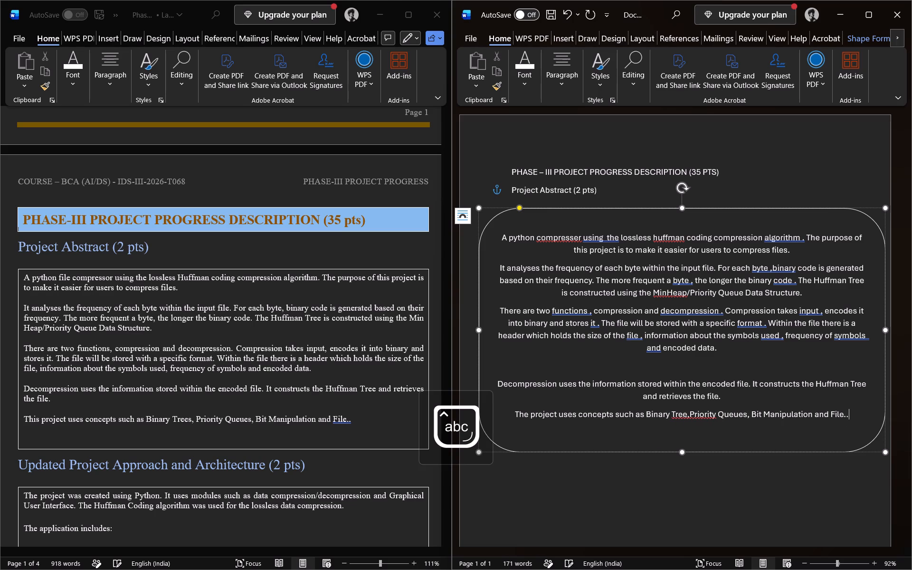
Add the heading "Updated Project Approach and Architecture (2 pts)" below the rounded abstract box.
{"action": "scroll", "coordinate": [830, 412], "scroll_direction": "down", "scroll_amount": 3}
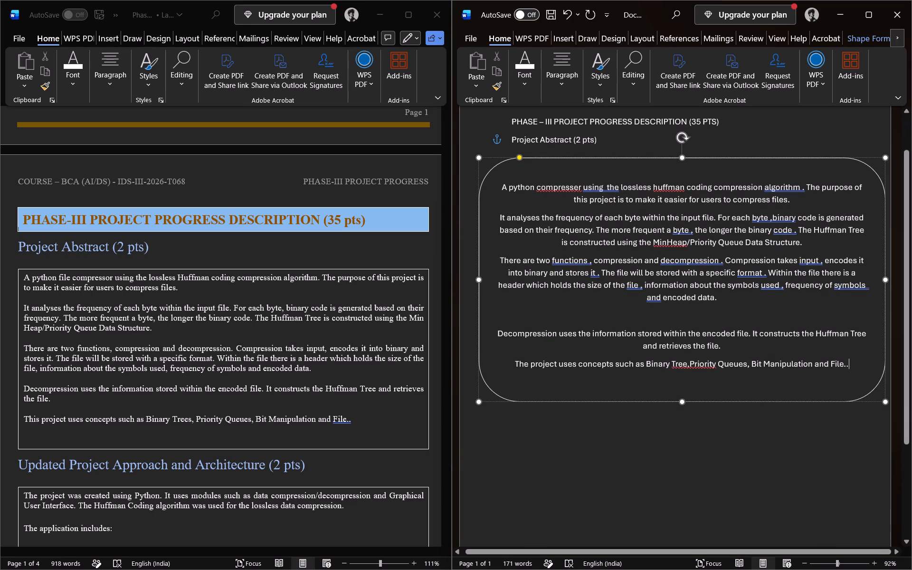
{"action": "left_click", "coordinate": [537, 449]}
{"action": "left_click", "coordinate": [580, 432]}
{"action": "double_click", "coordinate": [531, 430]}
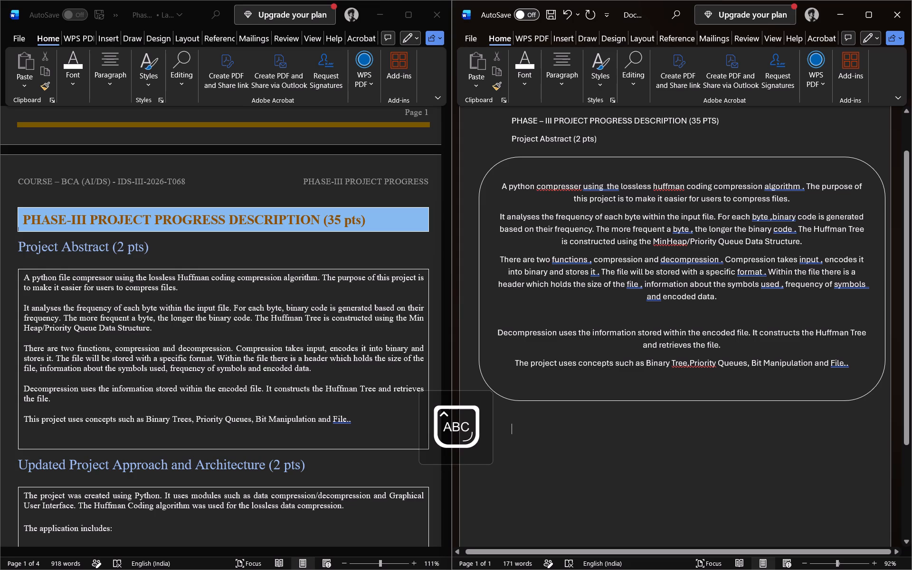
{"action": "key", "text": "BackSpace"}
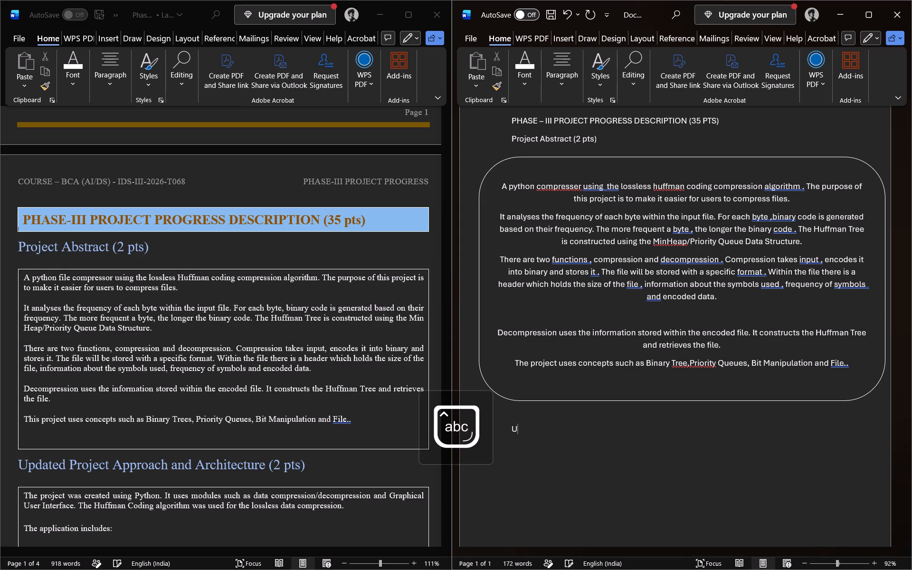
{"action": "type", "text": "pdated"}
{"action": "key", "text": "space"}
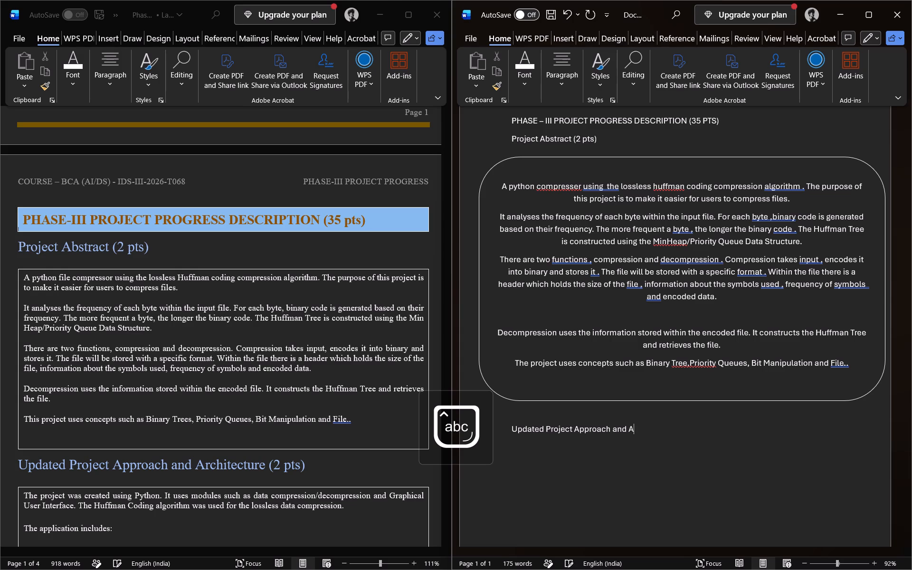
{"action": "type", "text": "rchitecture"}
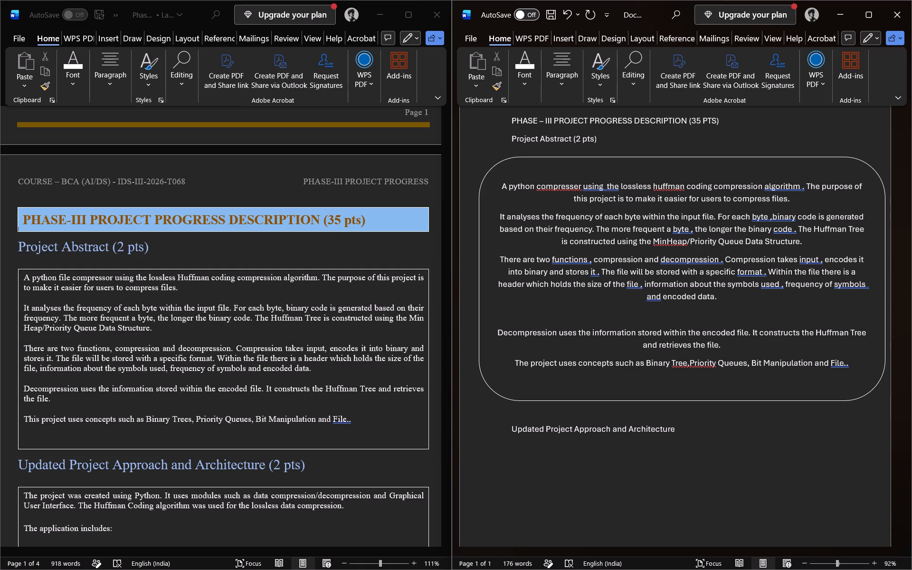
{"action": "key", "text": "space"}
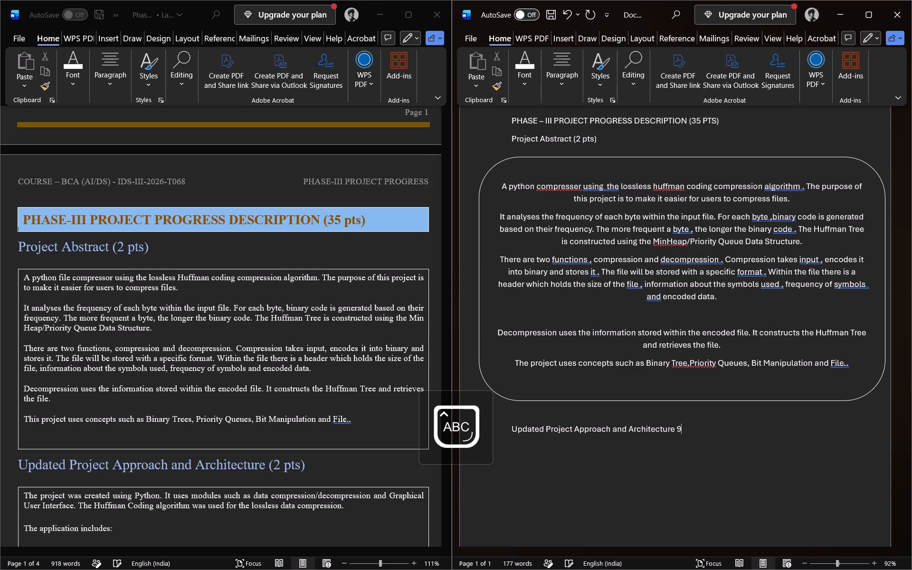
{"action": "type", "text": "(2"}
{"action": "key", "text": "space"}
{"action": "type", "text": "pt"}
{"action": "type", "text": "s)"}
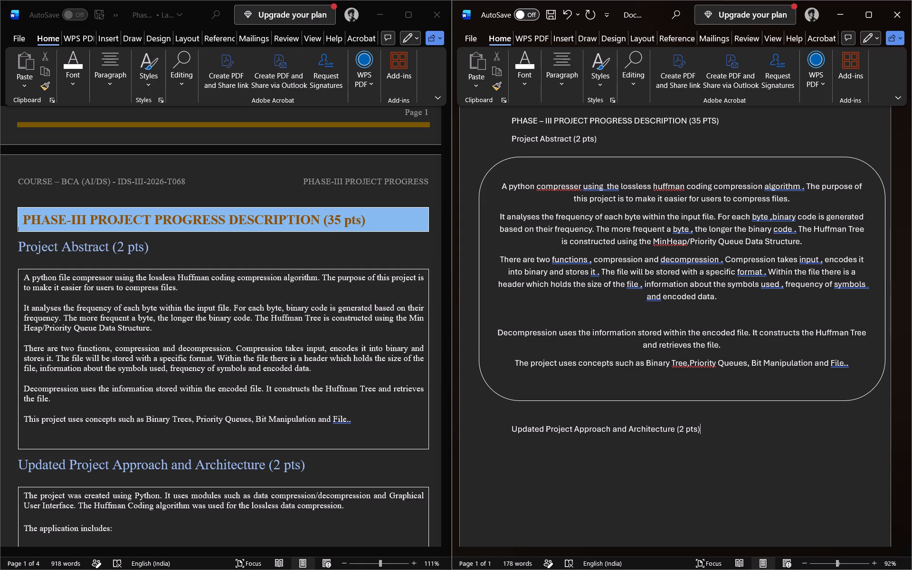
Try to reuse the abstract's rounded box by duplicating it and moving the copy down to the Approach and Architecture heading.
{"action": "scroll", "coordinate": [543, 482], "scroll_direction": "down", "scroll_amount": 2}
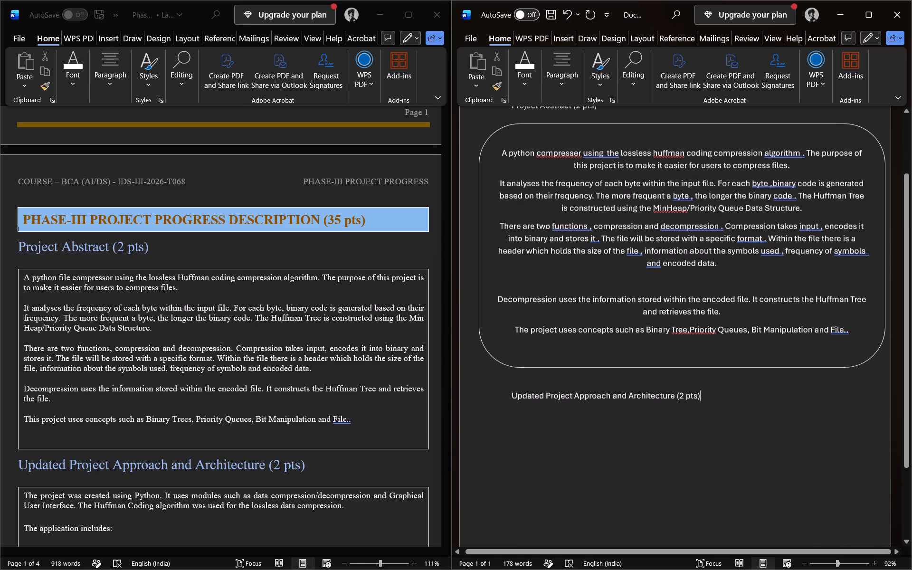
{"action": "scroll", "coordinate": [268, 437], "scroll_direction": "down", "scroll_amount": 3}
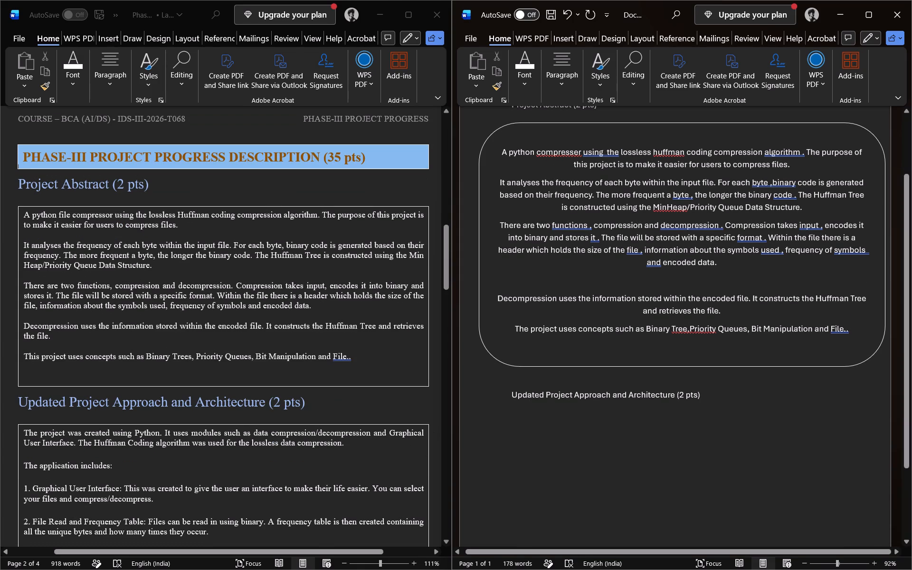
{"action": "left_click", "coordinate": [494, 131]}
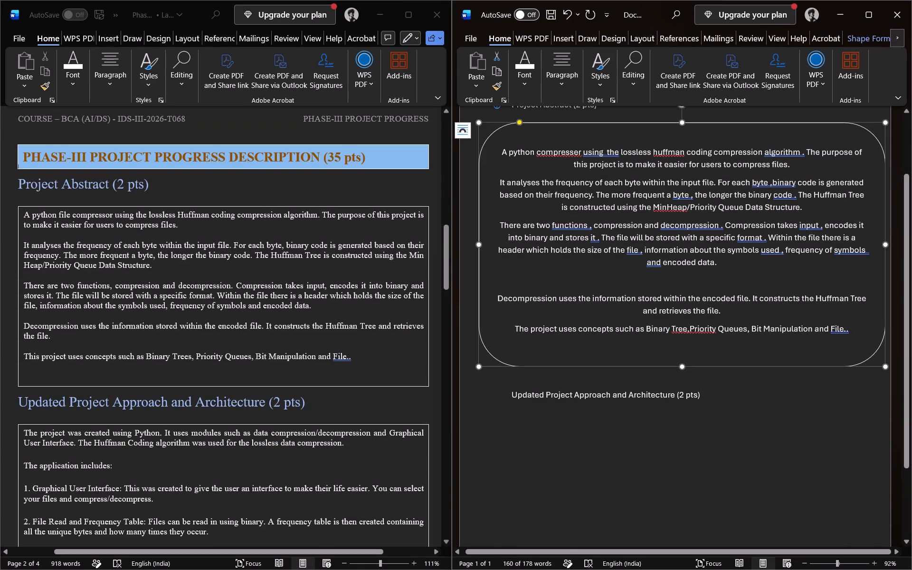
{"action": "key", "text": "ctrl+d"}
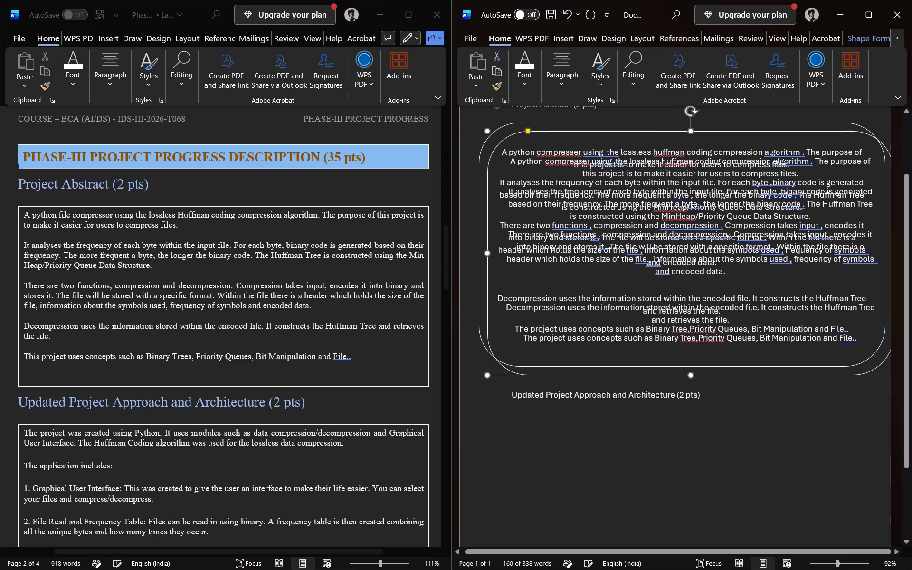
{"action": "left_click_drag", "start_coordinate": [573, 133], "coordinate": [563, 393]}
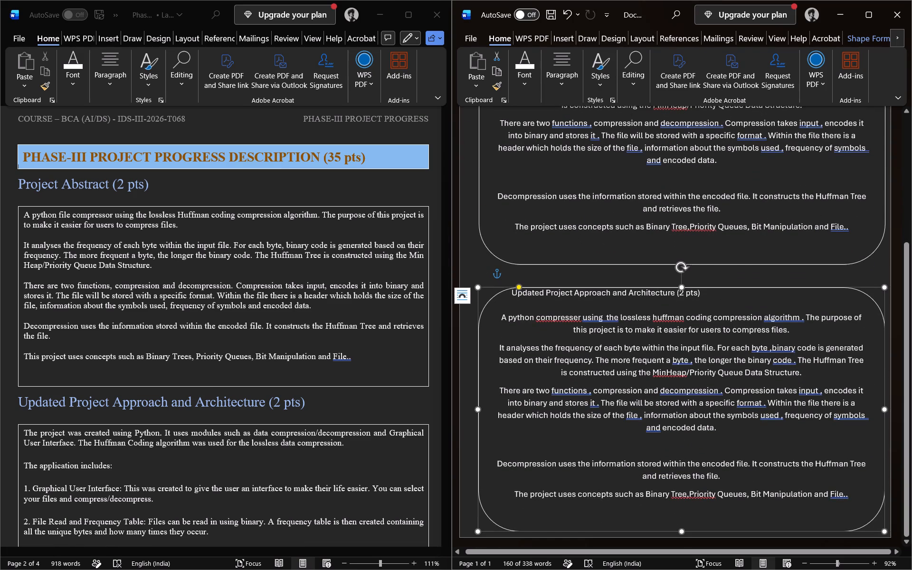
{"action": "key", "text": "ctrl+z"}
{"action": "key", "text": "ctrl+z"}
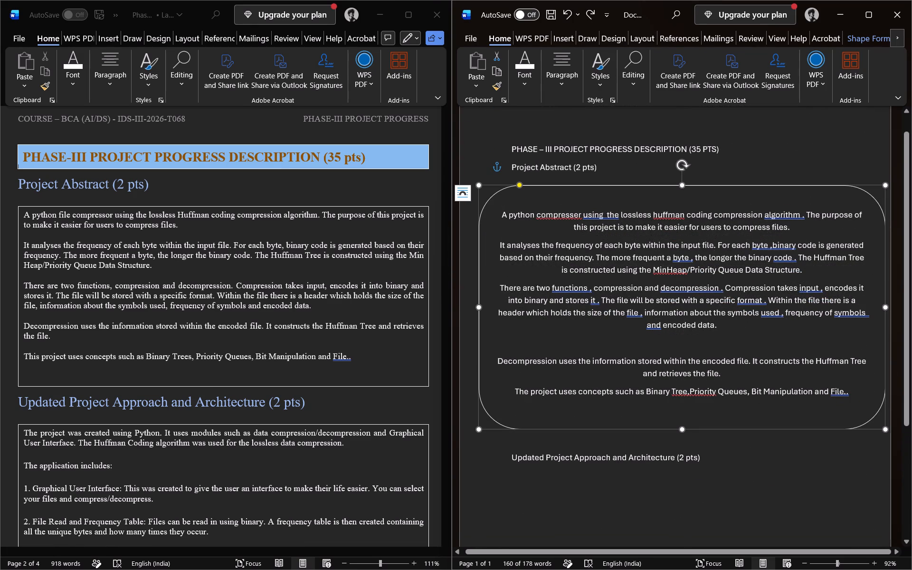
Draw a plain rectangle spanning most of the page width in the blank area below the Approach and Architecture heading.
{"action": "left_click", "coordinate": [769, 473]}
{"action": "scroll", "coordinate": [768, 471], "scroll_direction": "down", "scroll_amount": 2}
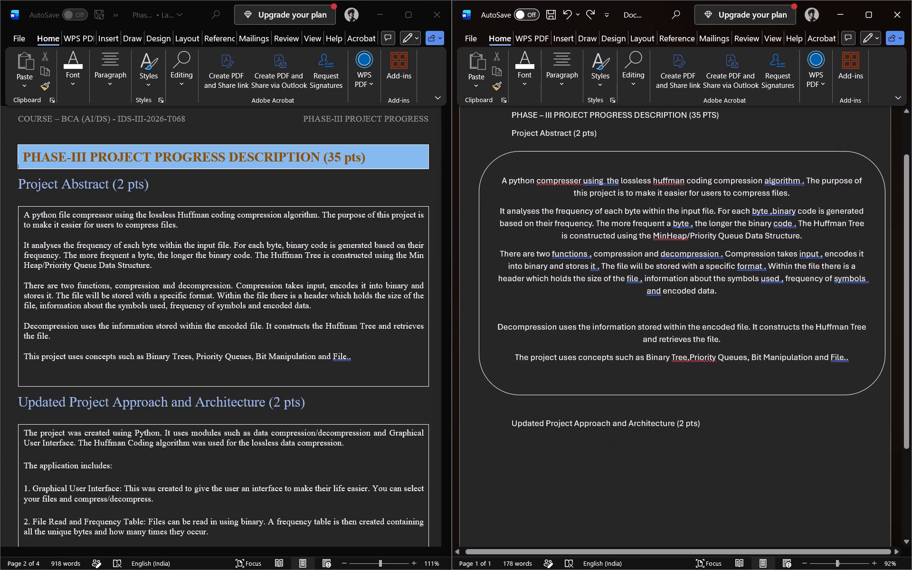
{"action": "scroll", "coordinate": [699, 454], "scroll_direction": "down", "scroll_amount": 6}
{"action": "left_click", "coordinate": [562, 39]}
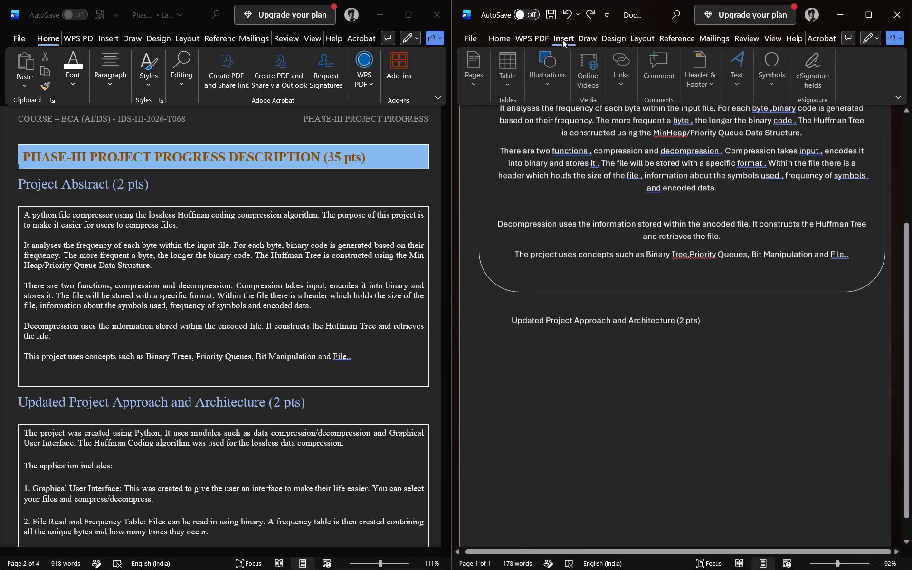
{"action": "left_click", "coordinate": [563, 90]}
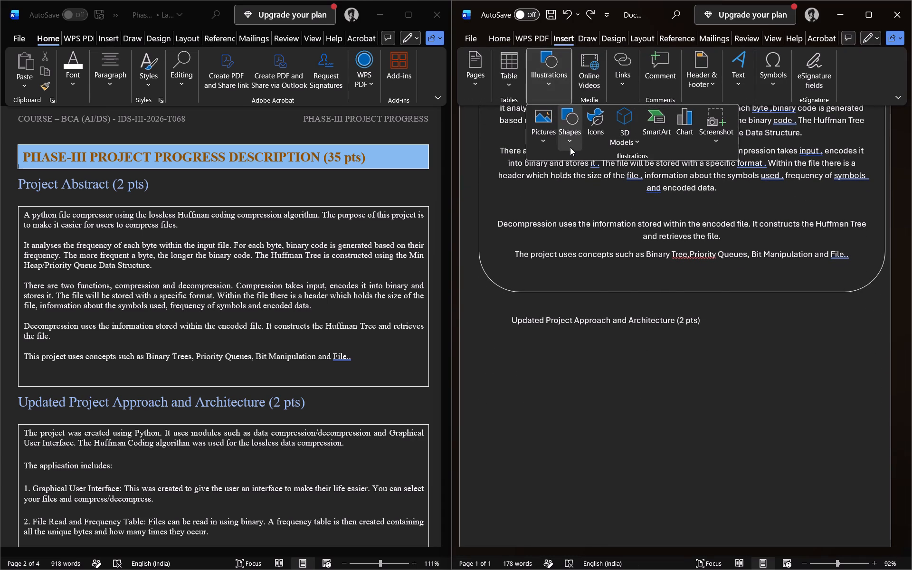
{"action": "left_click", "coordinate": [570, 147]}
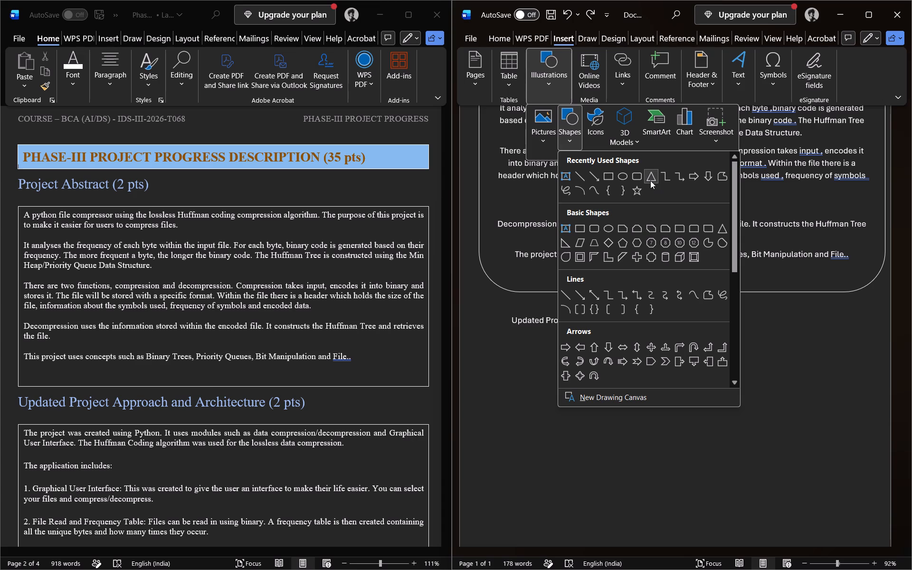
{"action": "left_click", "coordinate": [606, 179]}
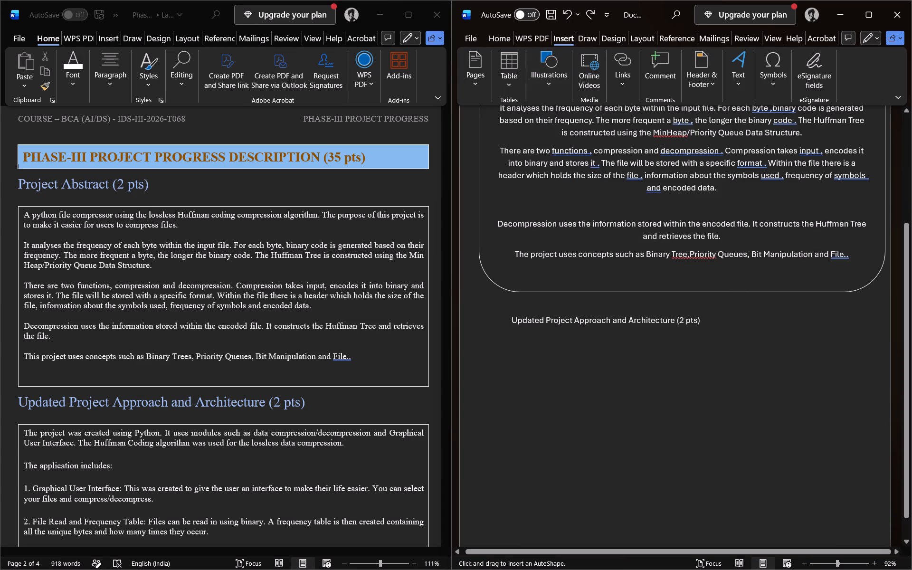
{"action": "left_click_drag", "start_coordinate": [484, 354], "coordinate": [871, 536]}
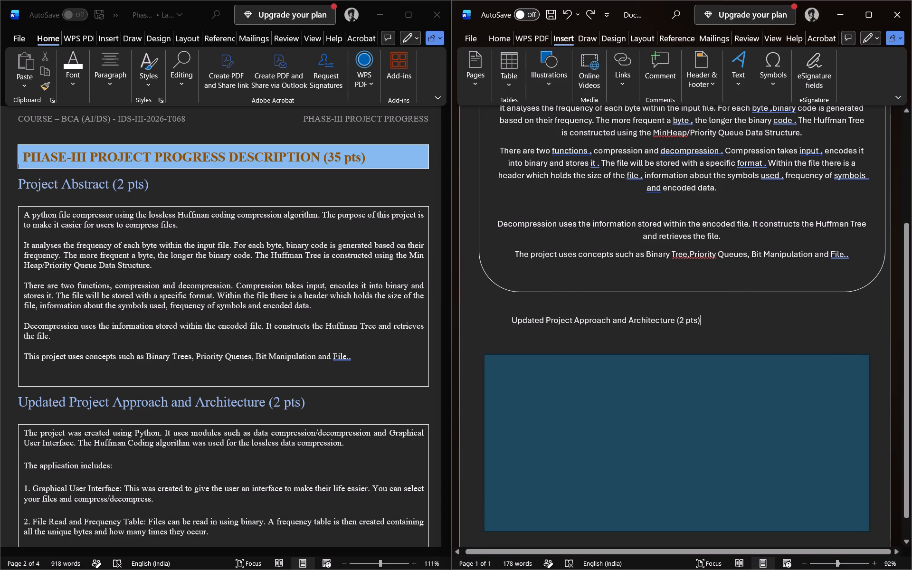
{"action": "left_click_drag", "start_coordinate": [871, 536], "coordinate": [878, 531]}
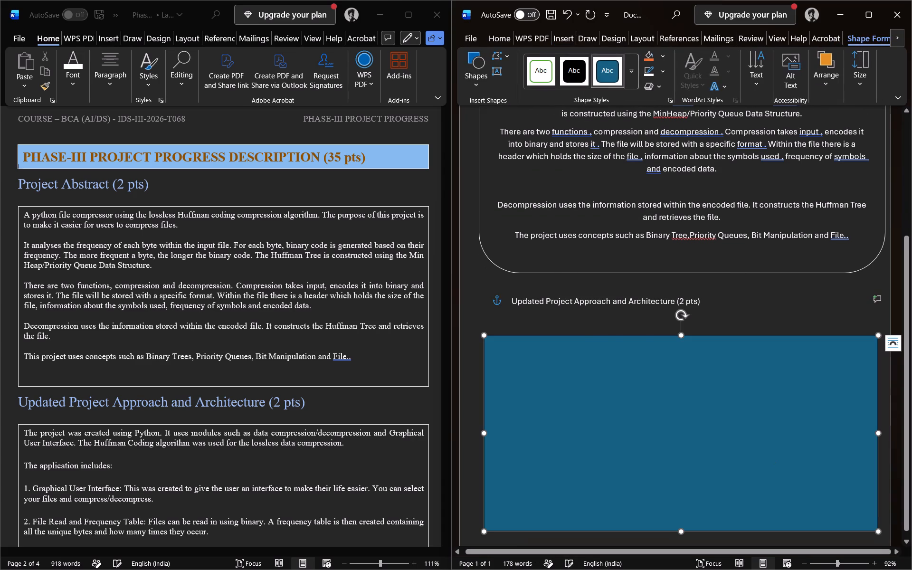
Set the new rectangle to no fill with a white outline.
{"action": "right_click", "coordinate": [564, 364]}
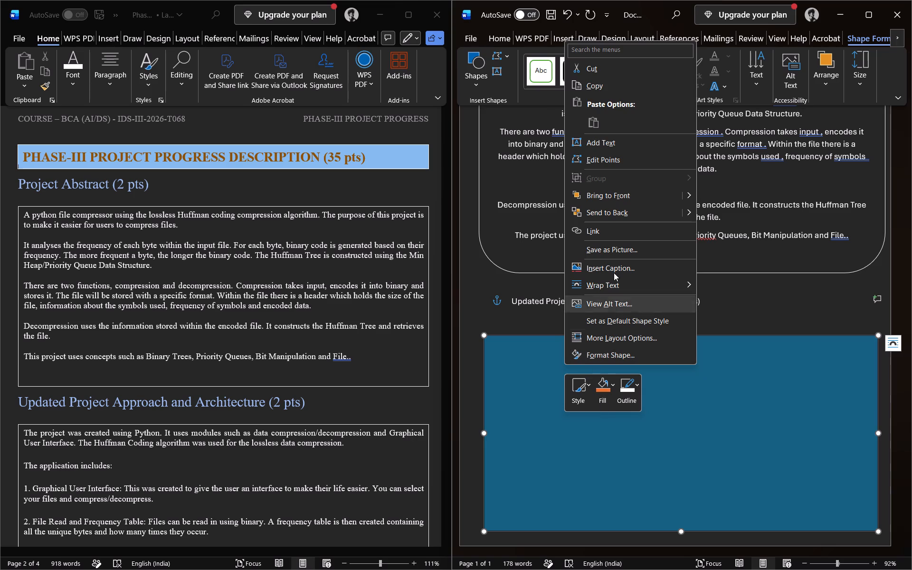
{"action": "left_click", "coordinate": [614, 384]}
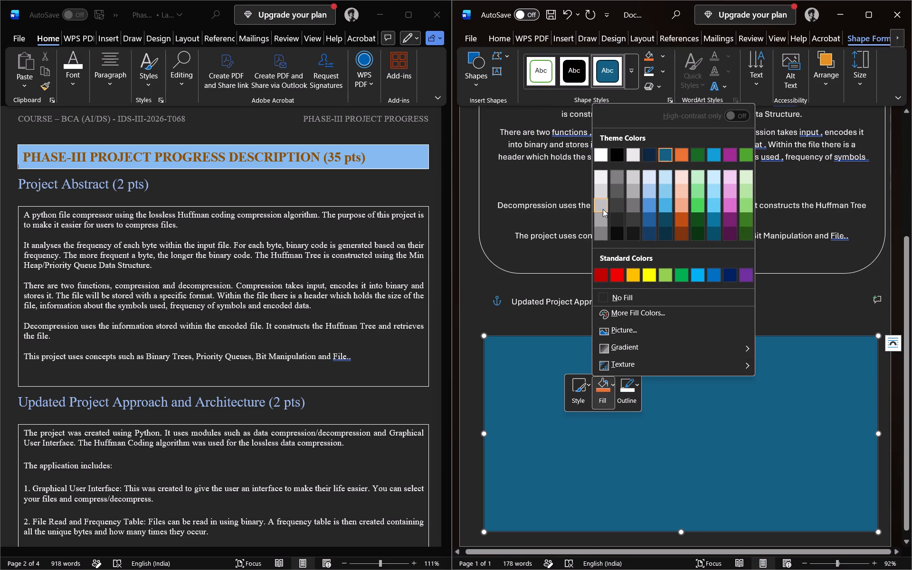
{"action": "left_click", "coordinate": [636, 300]}
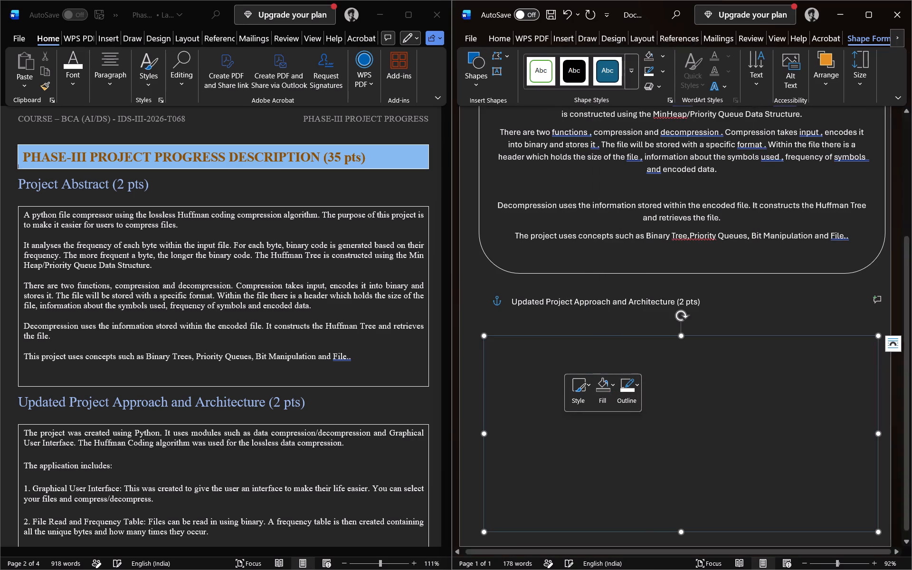
{"action": "left_click", "coordinate": [633, 391]}
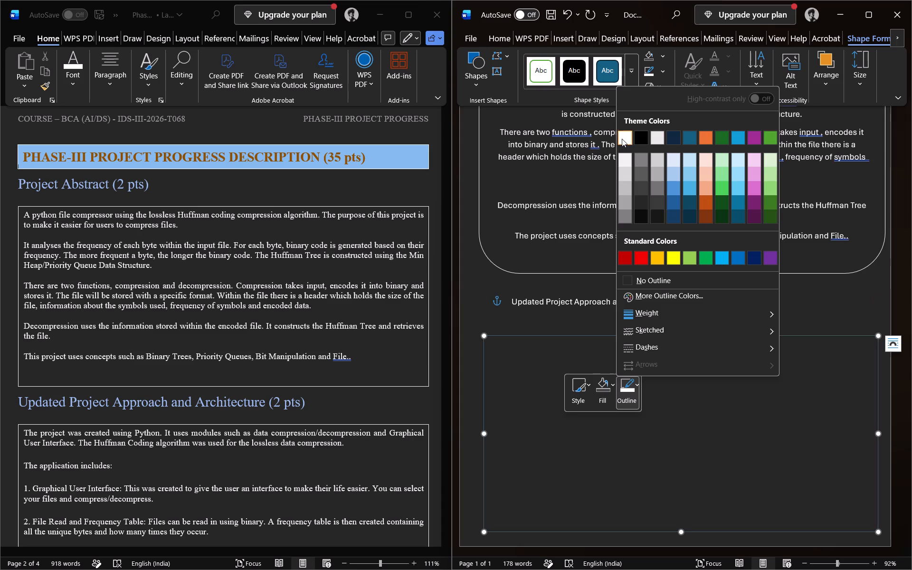
{"action": "left_click", "coordinate": [622, 139]}
Enable text entry inside the white-outlined rectangle below the Approach and Architecture heading.
{"action": "right_click", "coordinate": [677, 368]}
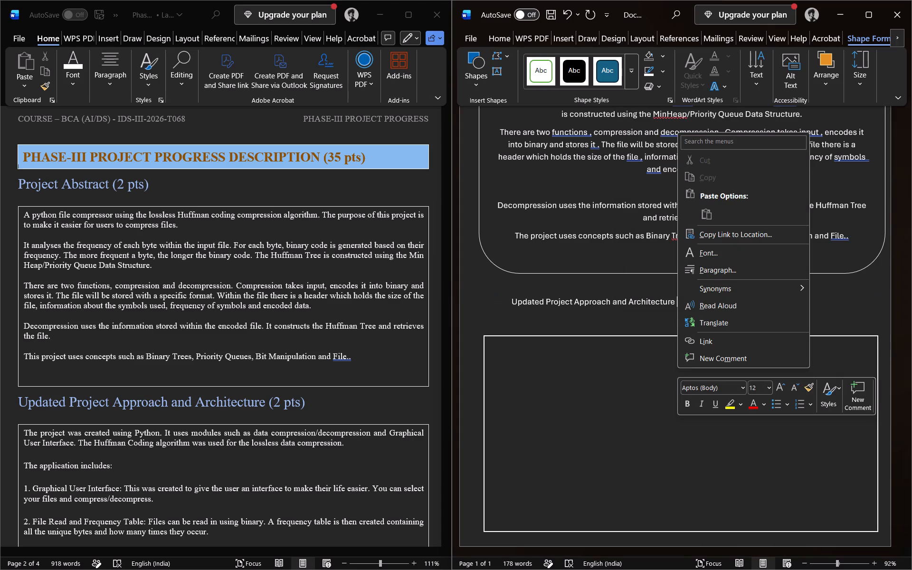
{"action": "left_click", "coordinate": [640, 398]}
{"action": "left_click", "coordinate": [650, 406]}
{"action": "double_click", "coordinate": [650, 406]}
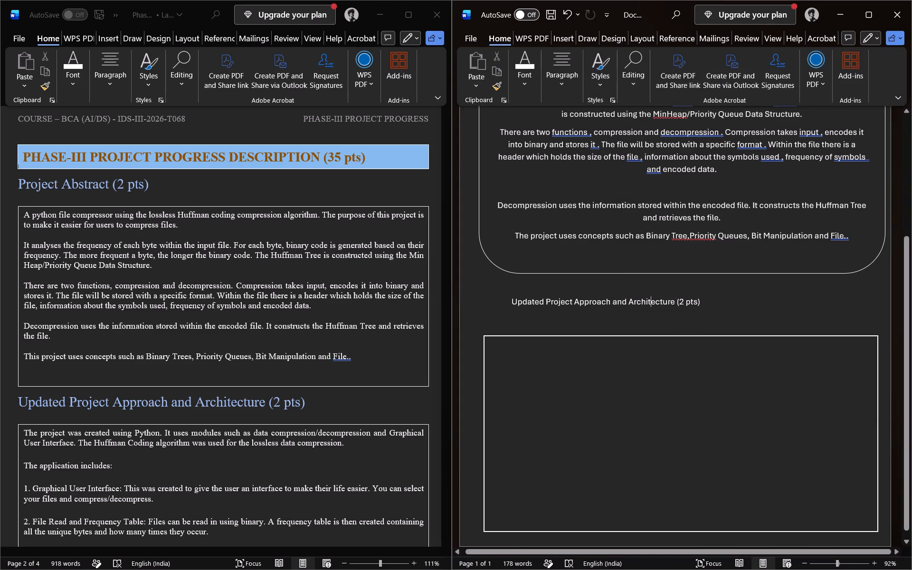
{"action": "left_click", "coordinate": [646, 408]}
{"action": "right_click", "coordinate": [646, 408]}
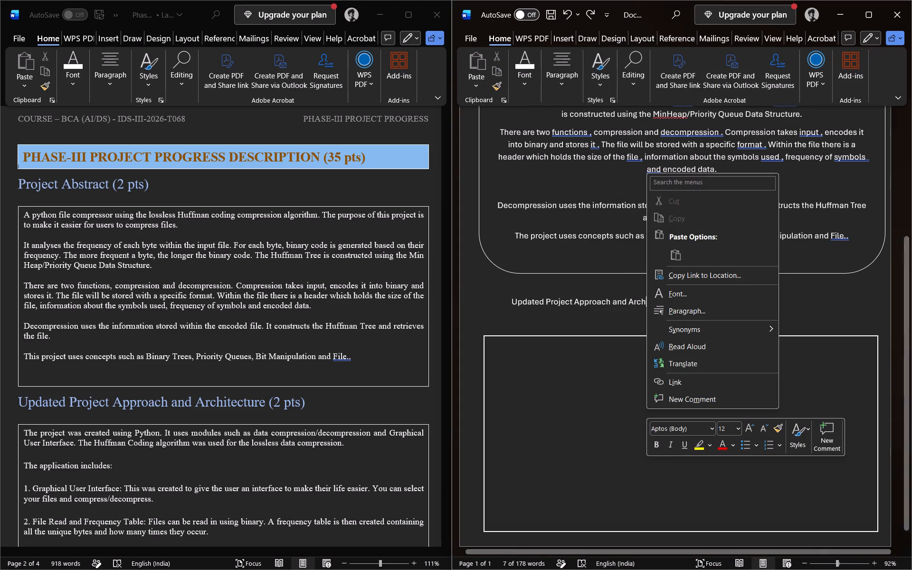
{"action": "left_click", "coordinate": [618, 336]}
{"action": "right_click", "coordinate": [618, 336]}
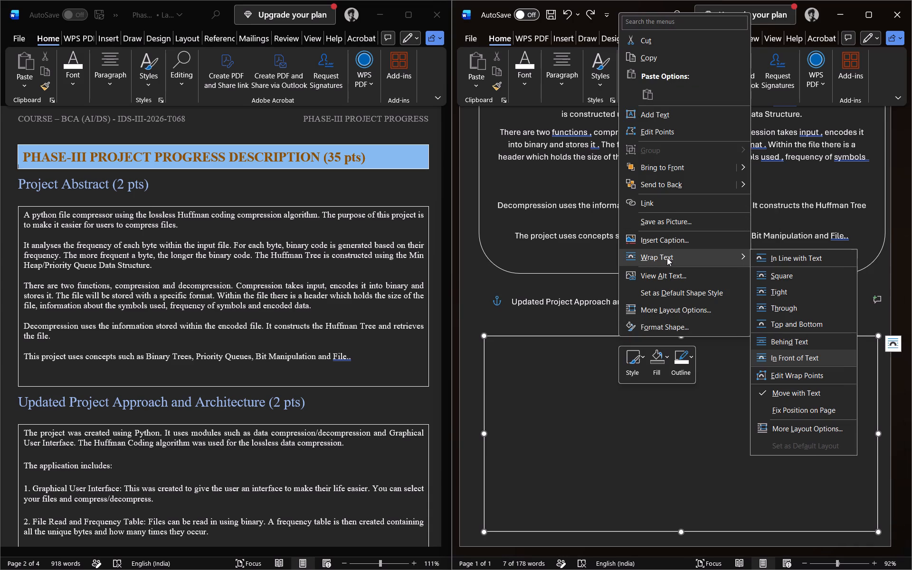
{"action": "left_click", "coordinate": [673, 110]}
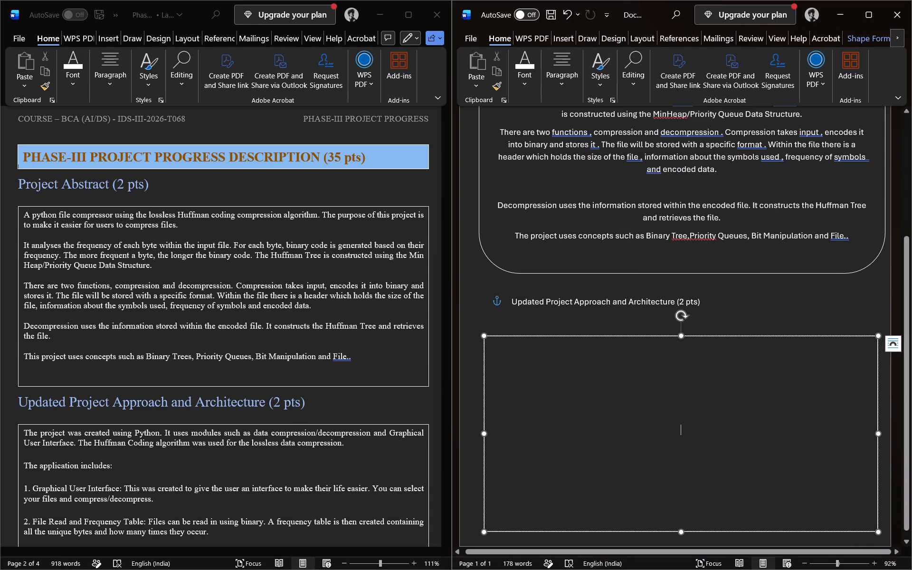
Begin the rectangle's text with the sentence "The project was created using Python ." from the reference document.
{"action": "scroll", "coordinate": [288, 411], "scroll_direction": "down", "scroll_amount": 8}
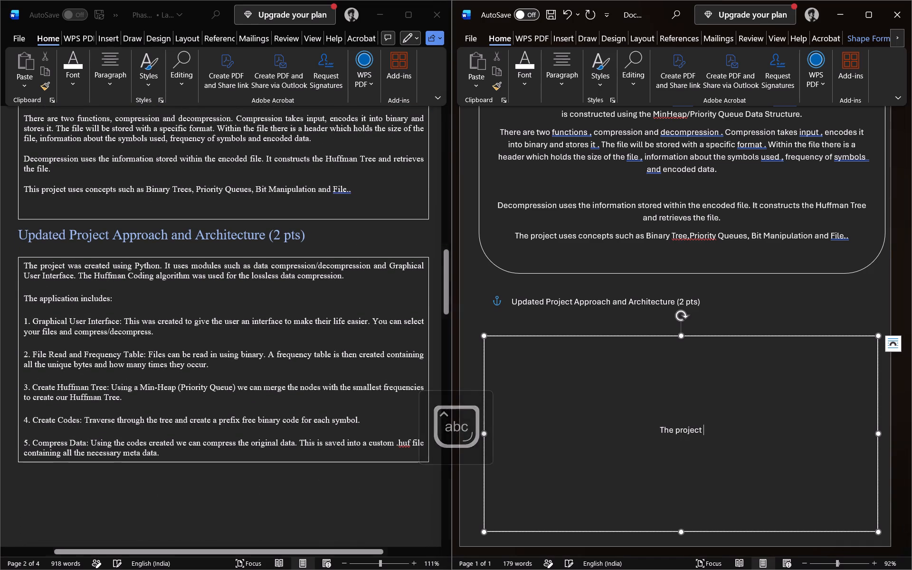
{"action": "type", "text": "was"}
{"action": "key", "text": "space"}
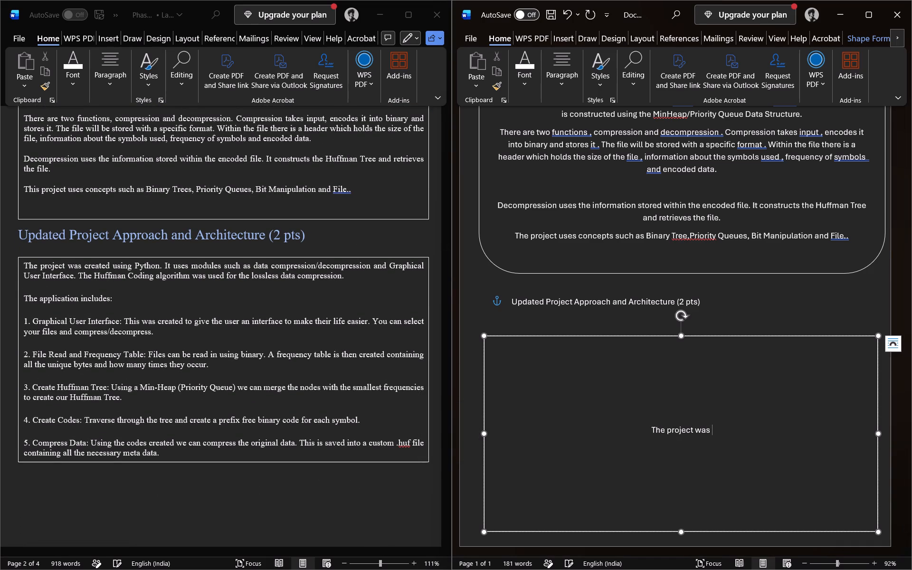
{"action": "type", "text": "cra"}
{"action": "key", "text": "BackSpace"}
{"action": "type", "text": "eated"}
{"action": "key", "text": "space"}
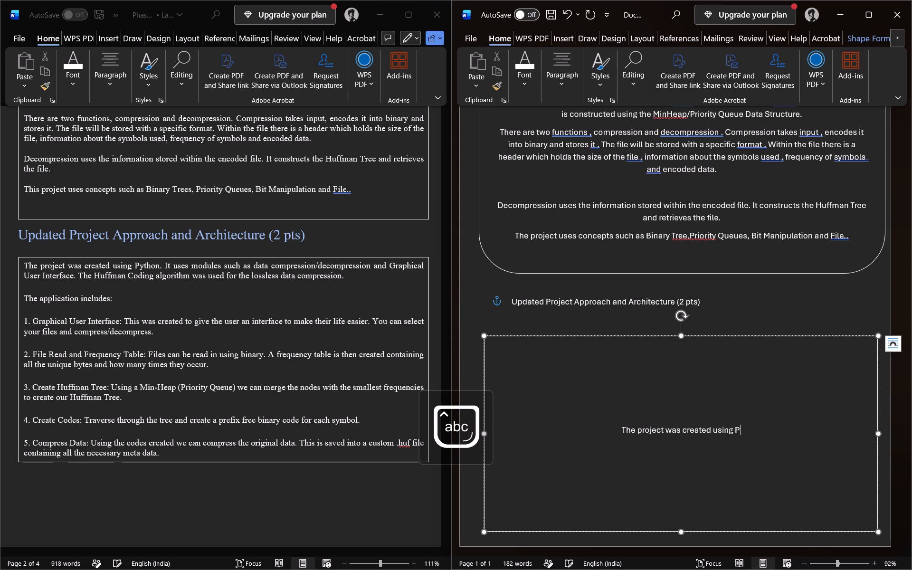
{"action": "type", "text": "ython"}
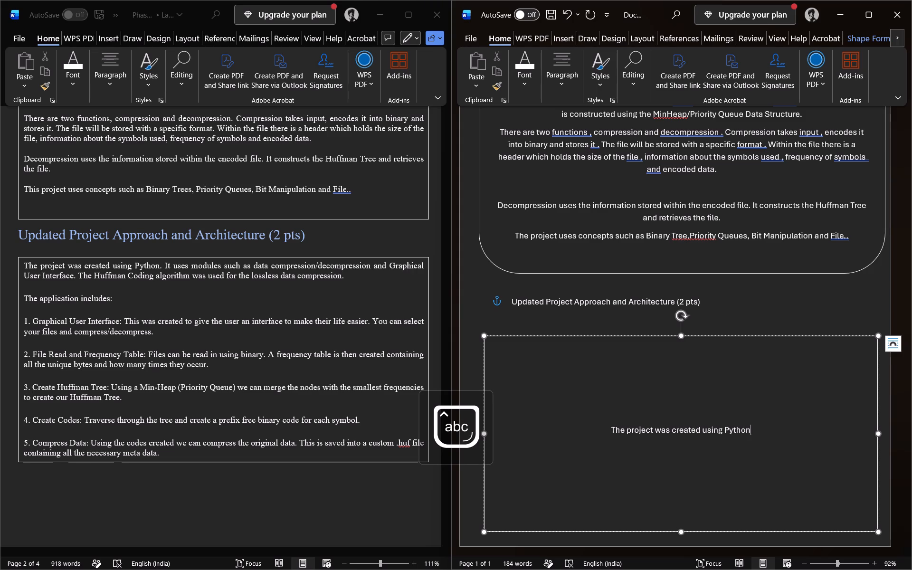
{"action": "key", "text": "space"}
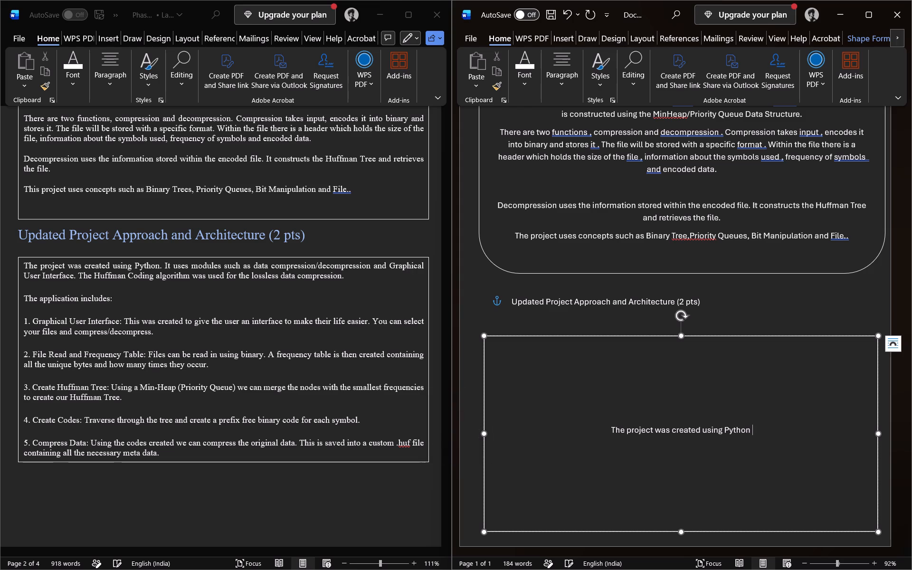
{"action": "type", "text": "."}
{"action": "key", "text": "space"}
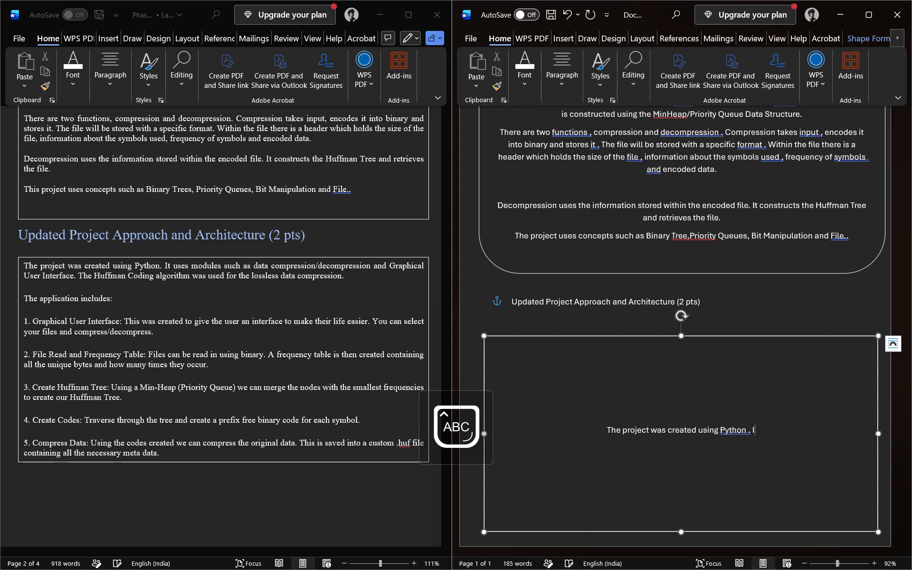
Continue the paragraph with "It uses modules such as data compression/decompression and Graphical User Interface .".
{"action": "type", "text": "t"}
{"action": "key", "text": "space"}
{"action": "type", "text": "uses"}
{"action": "key", "text": "space"}
{"action": "type", "text": "modules"}
{"action": "key", "text": "space"}
{"action": "type", "text": "such as"}
{"action": "key", "text": "space"}
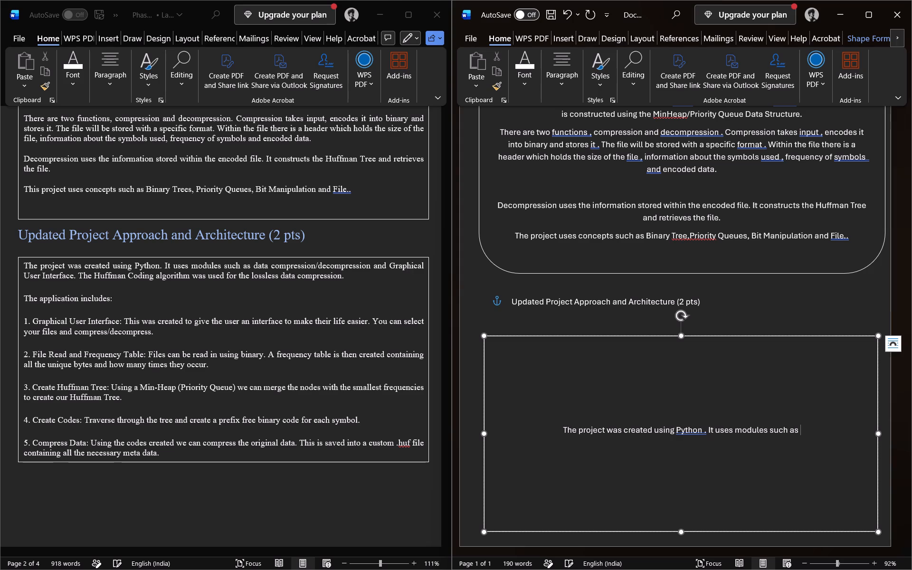
{"action": "type", "text": "data"}
{"action": "key", "text": "space"}
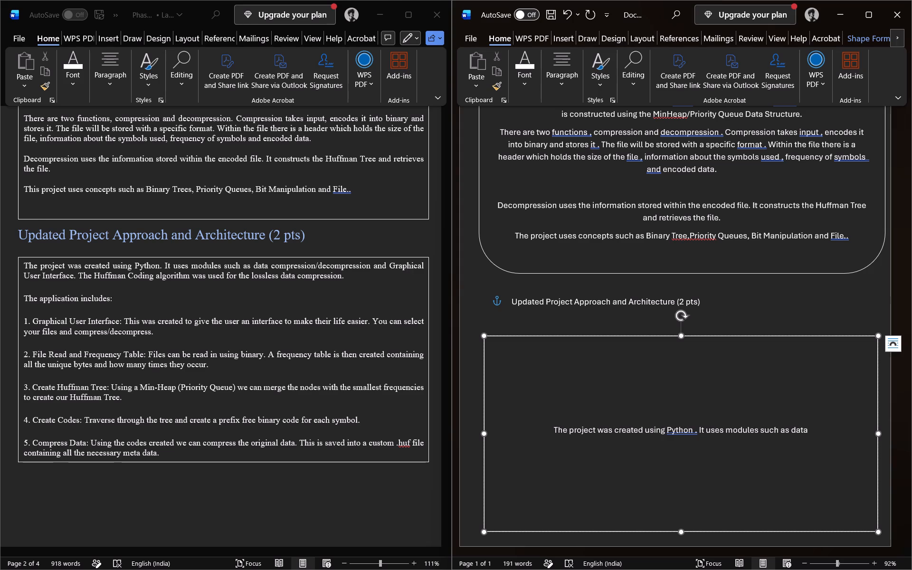
{"action": "type", "text": "compression"}
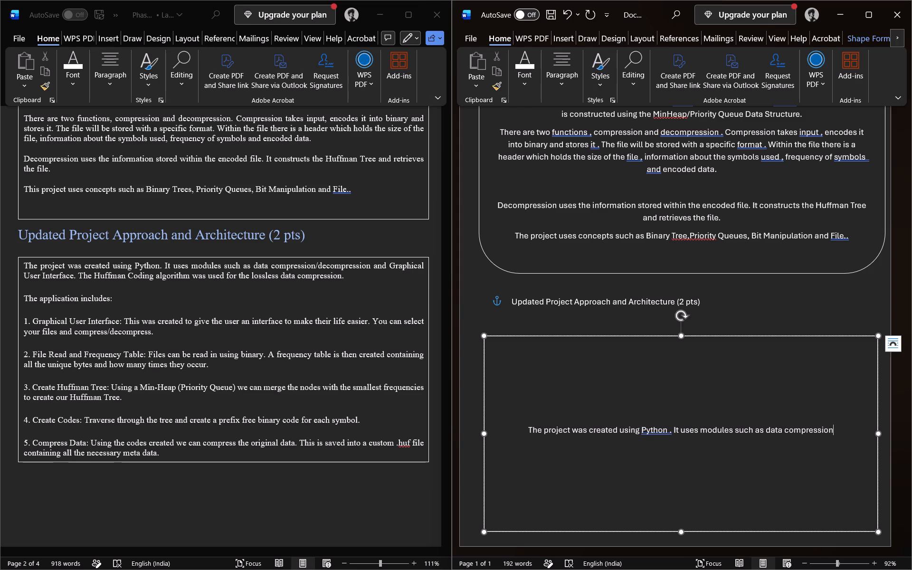
{"action": "type", "text": "/decompression and"}
{"action": "key", "text": "space"}
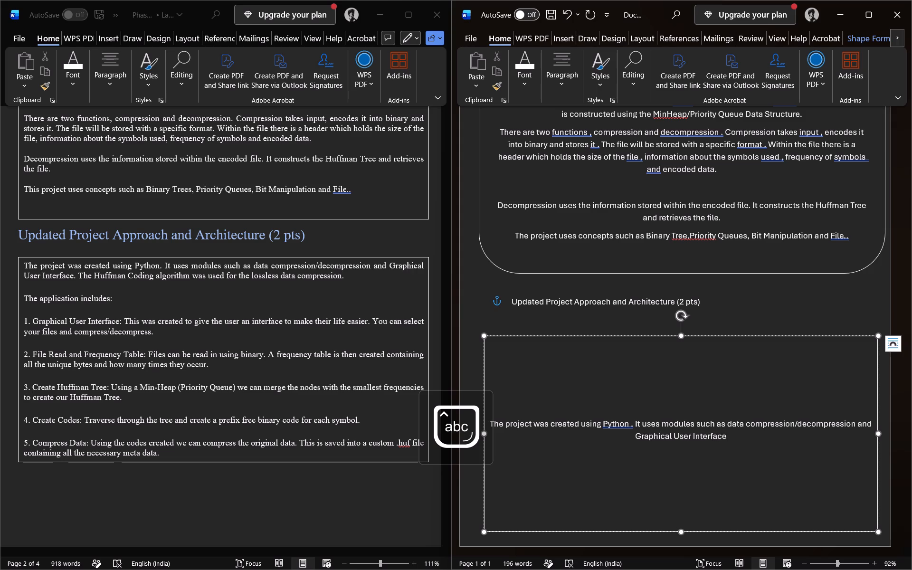
Complete the paragraph with "The Huffman Coding Algorithm was used the lossless data compression.".
{"action": "type", "text": "he"}
{"action": "key", "text": "space"}
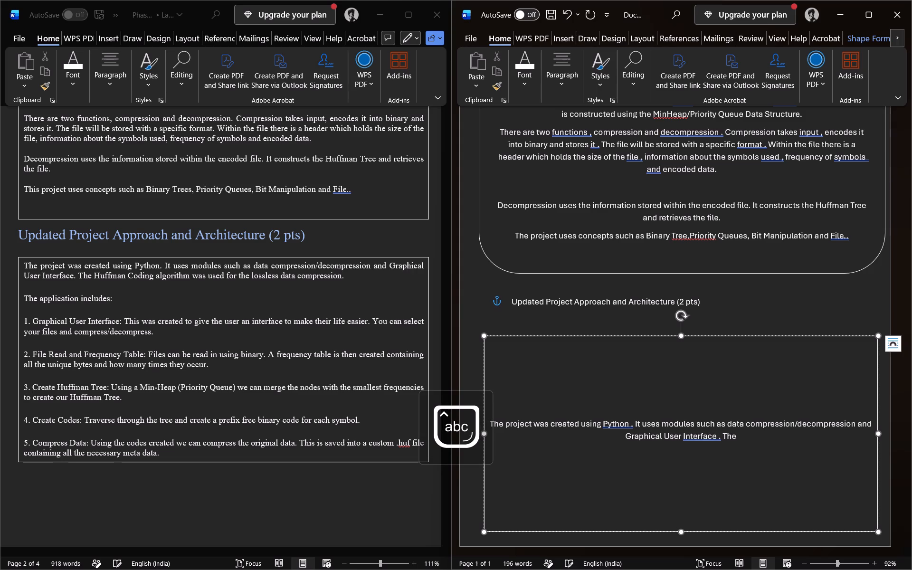
{"action": "key", "text": "BackSpace"}
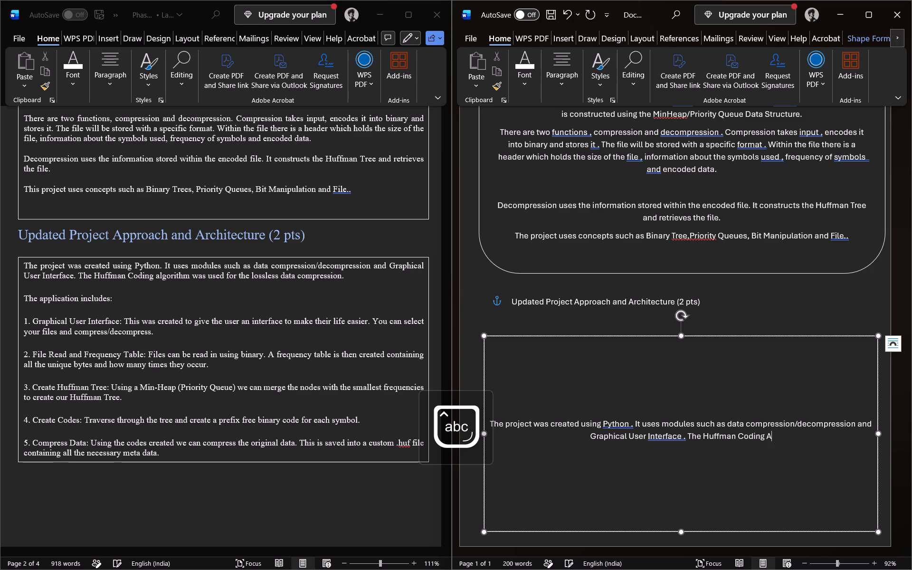
{"action": "type", "text": "lgori"}
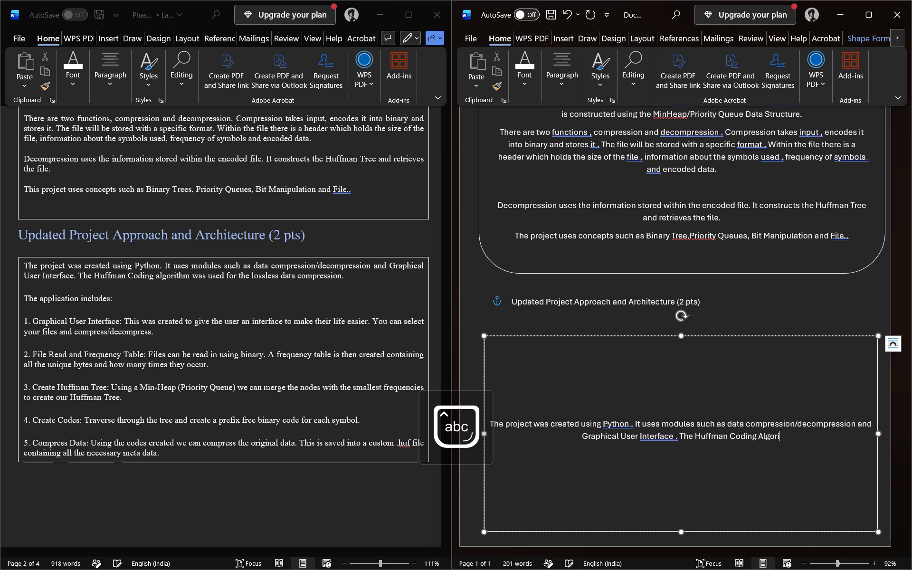
{"action": "type", "text": "hm"}
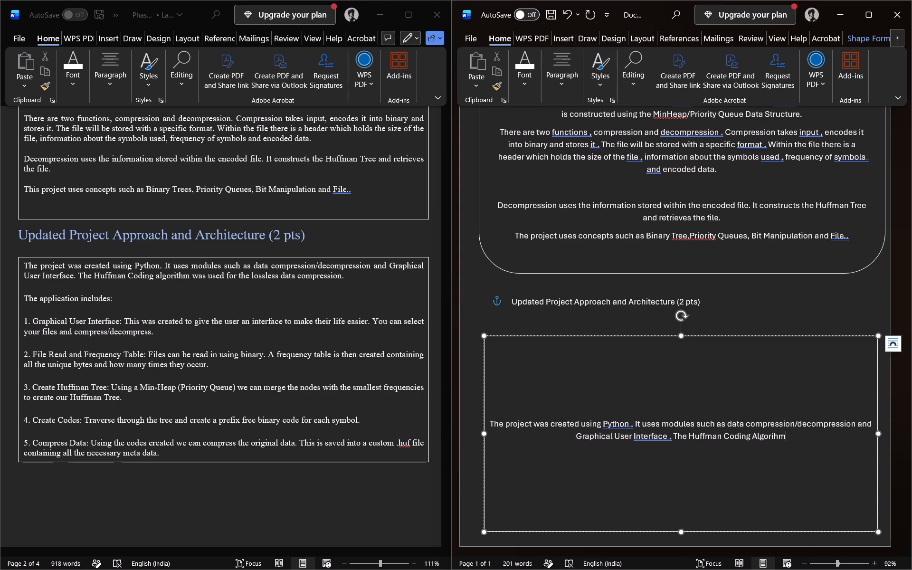
{"action": "key", "text": "BackSpace"}
{"action": "key", "text": "BackSpace"}
{"action": "type", "text": "thm"}
{"action": "key", "text": "space"}
{"action": "type", "text": "was"}
{"action": "key", "text": "space"}
{"action": "type", "text": "used the lossless"}
{"action": "key", "text": "space"}
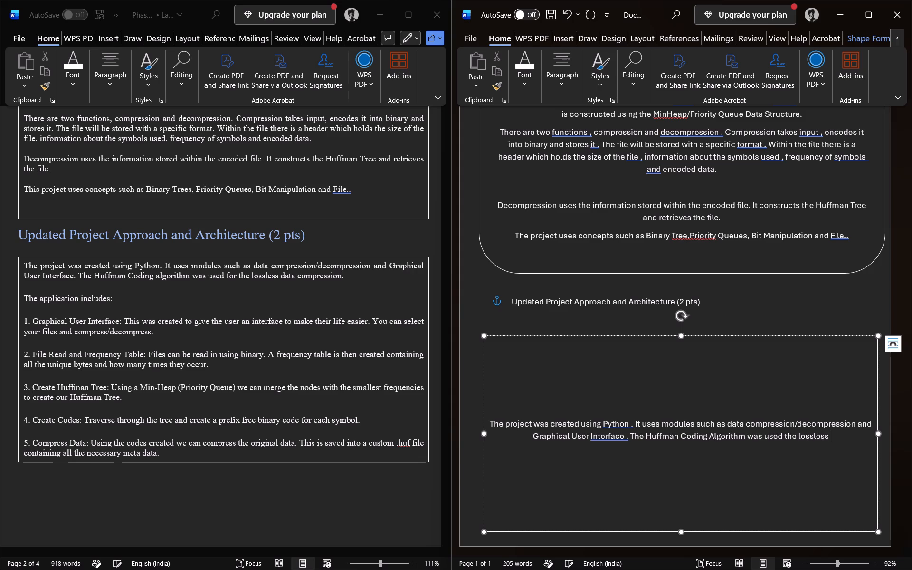
{"action": "type", "text": "data compe"}
{"action": "key", "text": "BackSpace"}
{"action": "type", "text": "ression"}
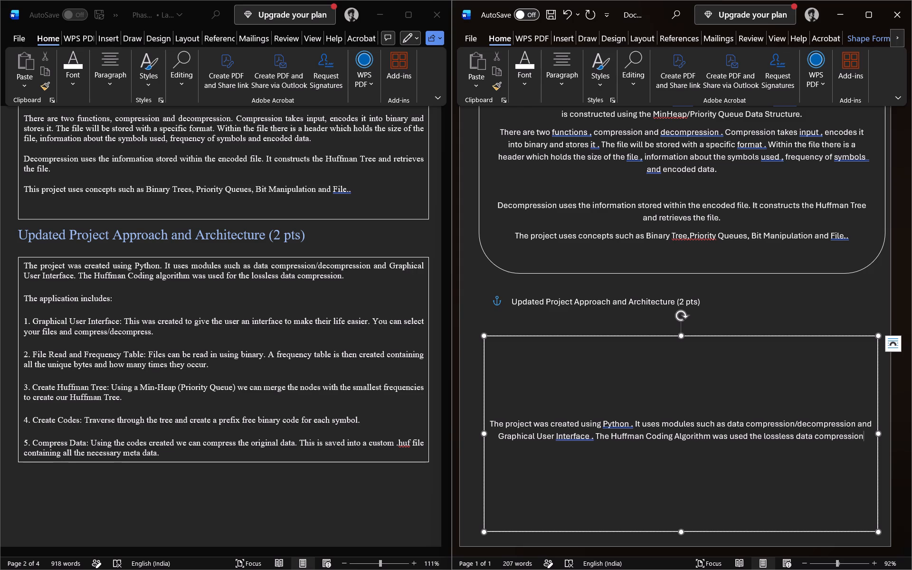
{"action": "key", "text": "period"}
Add the line "The application includes:" below the paragraph, separated by a blank line.
{"action": "key", "text": "Return"}
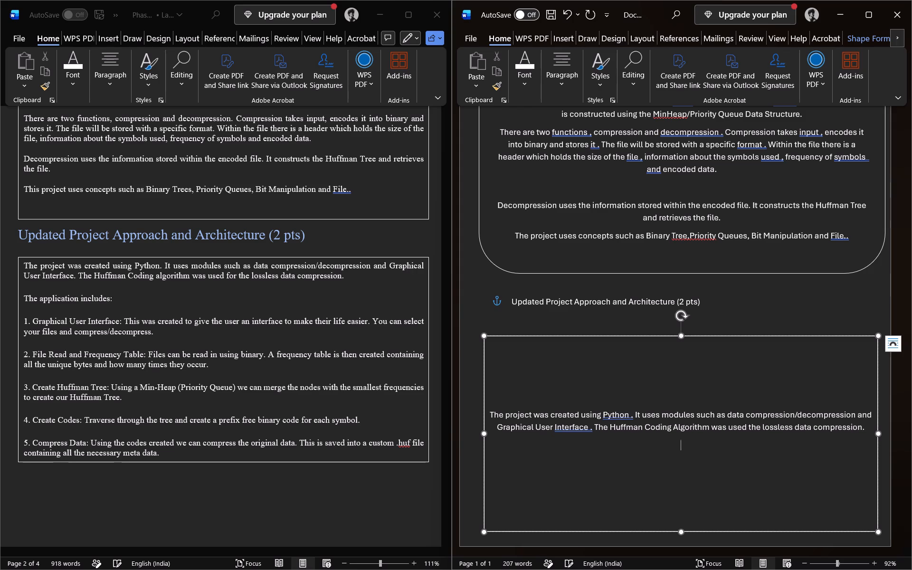
{"action": "key", "text": "Return"}
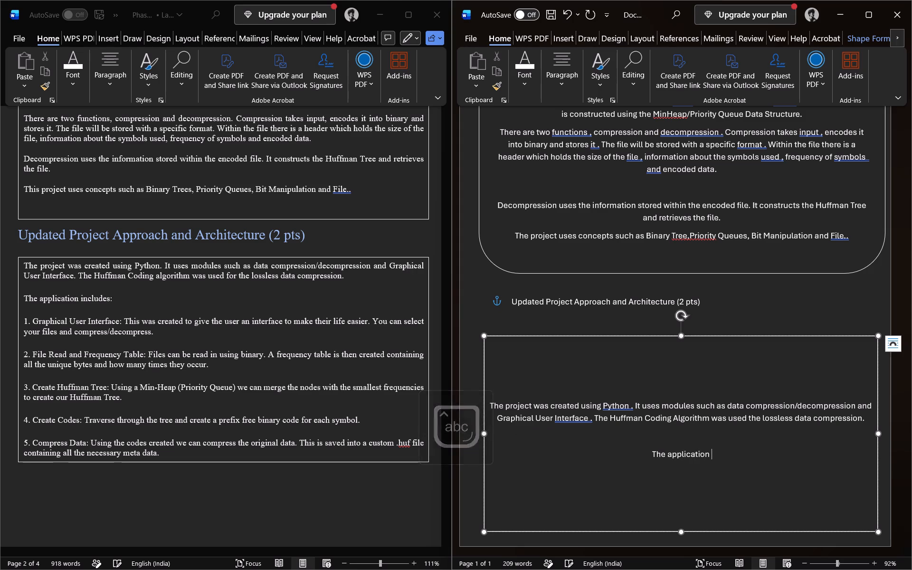
{"action": "type", "text": "inlcudes"}
{"action": "key", "text": "shift+colon"}
After a blank line, add "Graphical User Interface : This was created to give the user an interface to make theire life easier.".
{"action": "key", "text": "Return"}
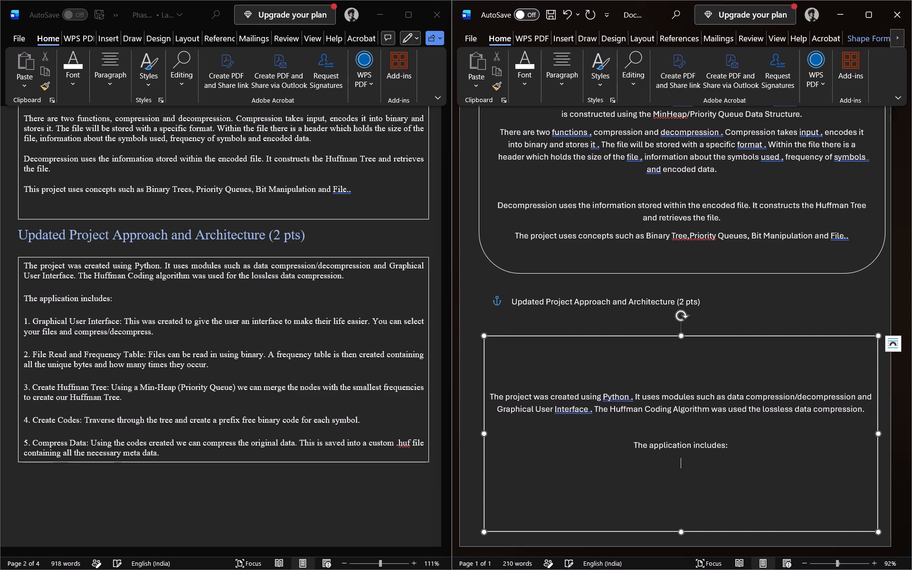
{"action": "key", "text": "Return"}
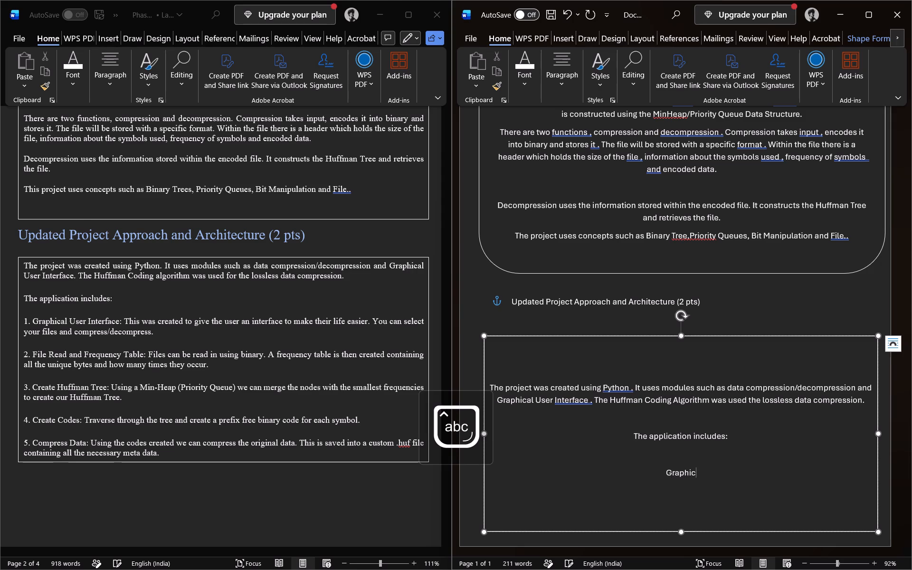
{"action": "key", "text": "space"}
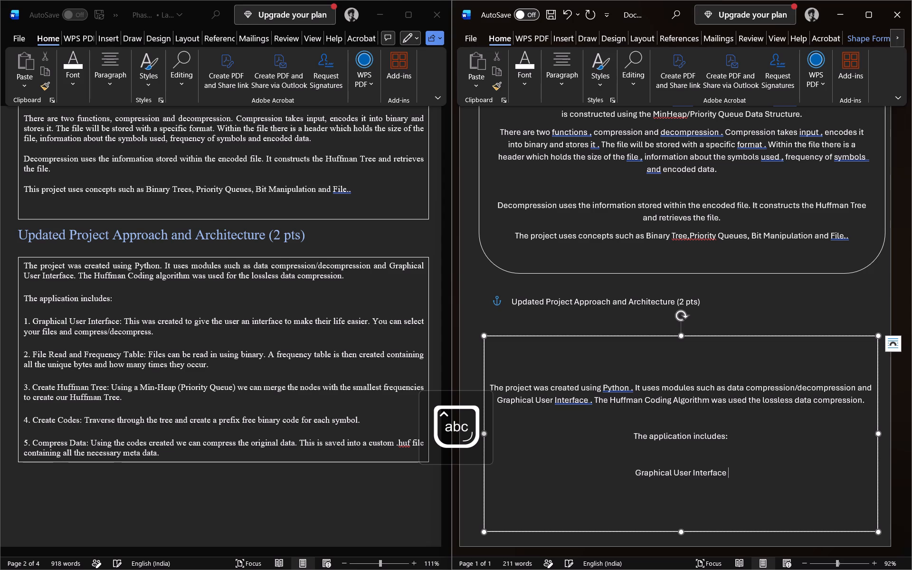
{"action": "type", "text": ":"}
{"action": "key", "text": "space"}
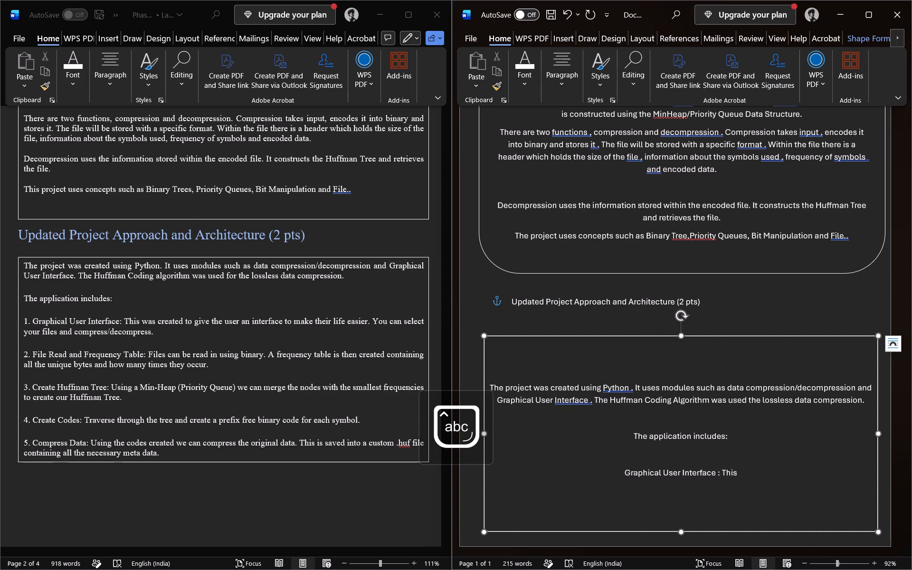
{"action": "key", "text": "space"}
{"action": "type", "text": "was created"}
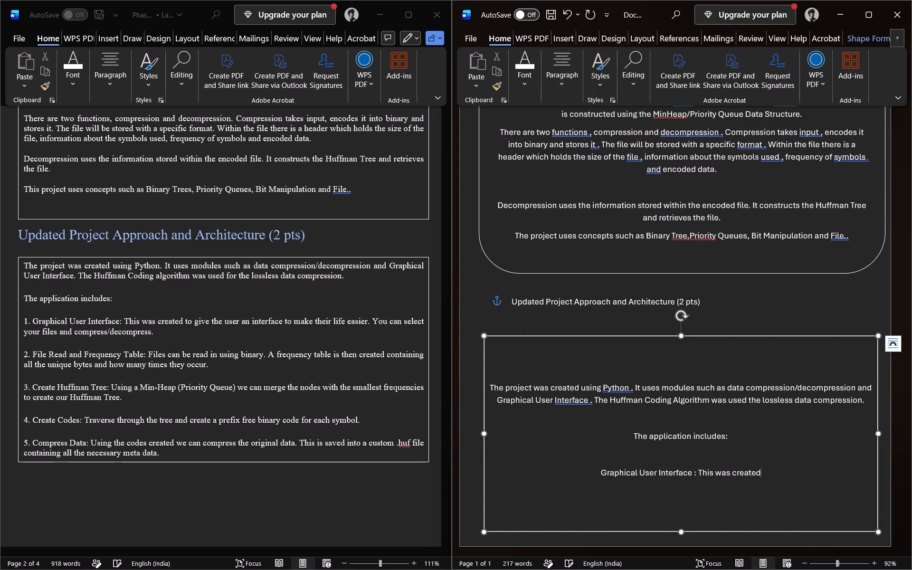
{"action": "key", "text": "space"}
{"action": "type", "text": "to give"}
{"action": "key", "text": "space"}
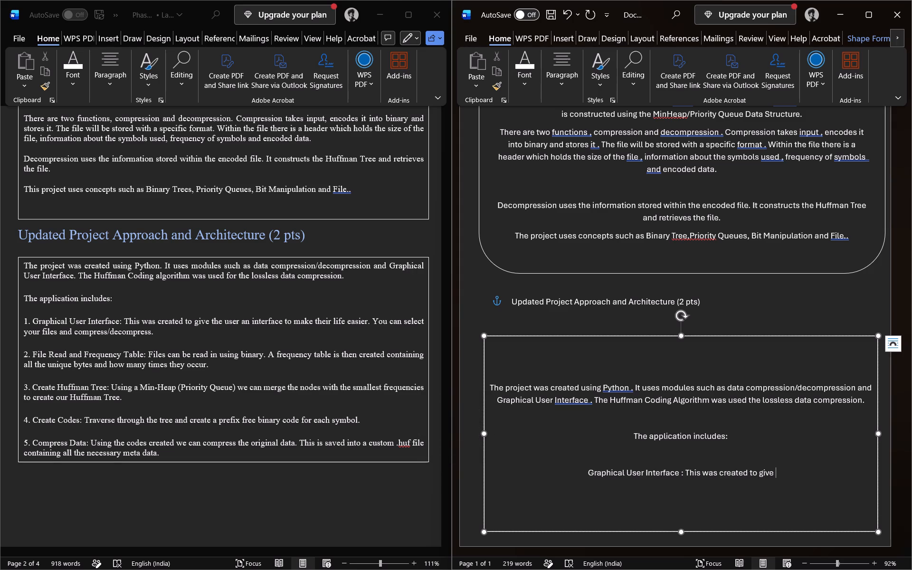
{"action": "type", "text": "the user"}
{"action": "key", "text": "space"}
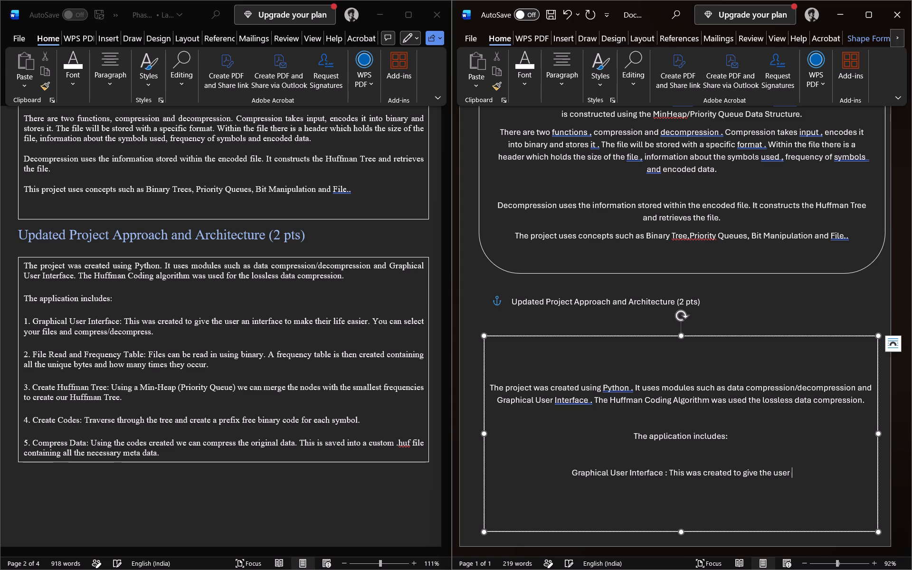
{"action": "type", "text": "an interface"}
{"action": "key", "text": "space"}
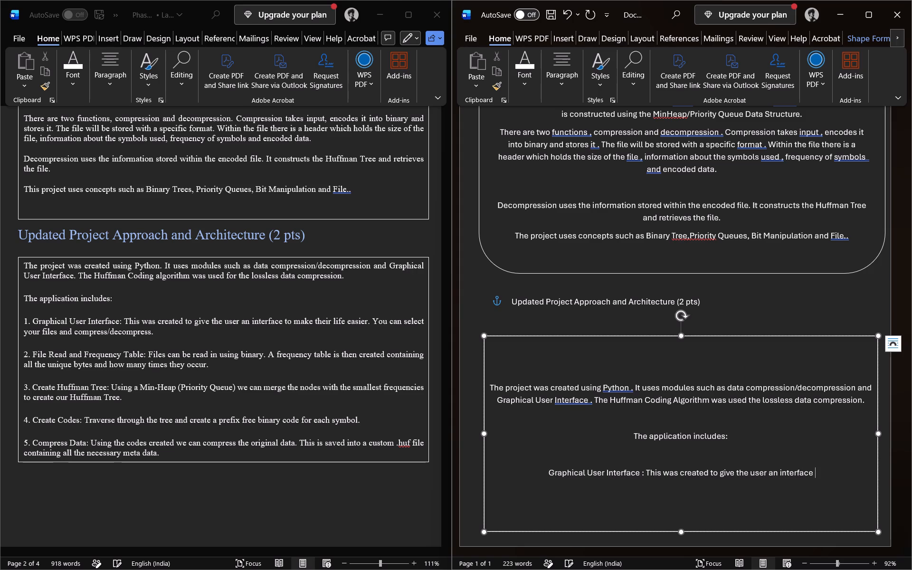
{"action": "type", "text": "to make"}
{"action": "key", "text": "space"}
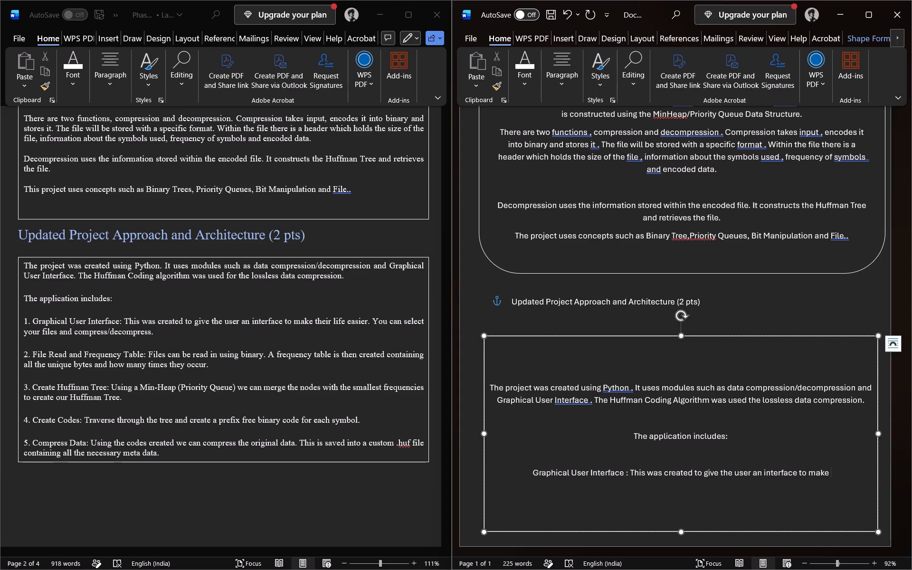
{"action": "type", "text": "theire life w"}
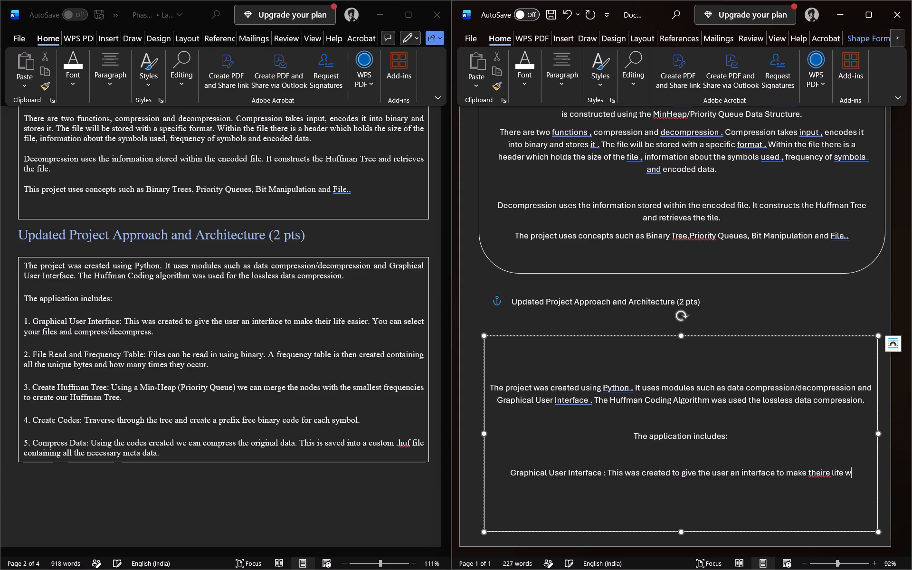
{"action": "key", "text": "BackSpace"}
{"action": "type", "text": "ead"}
{"action": "key", "text": "BackSpace"}
{"action": "type", "text": "sier"}
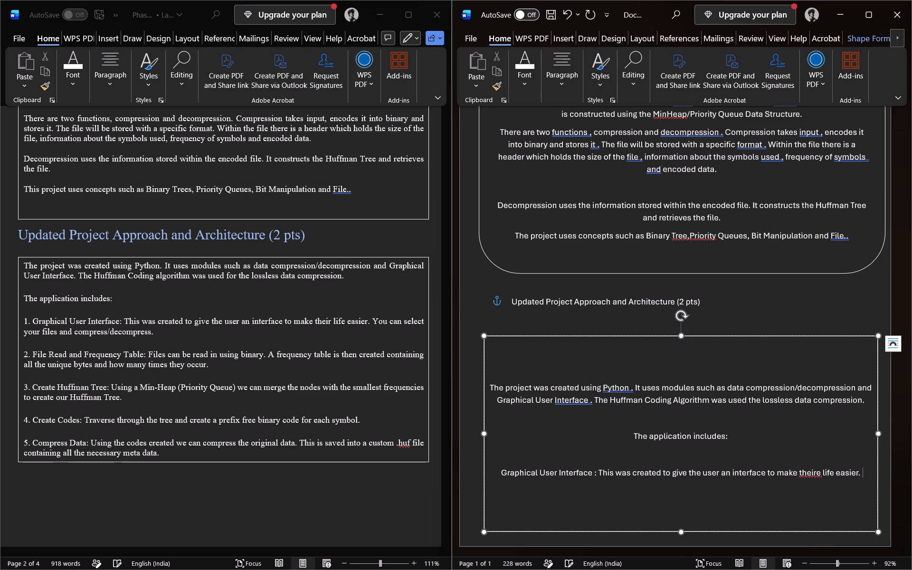
Complete the Graphical User Interface item with "You can select your files and compress/decompress.".
{"action": "key", "text": "y"}
{"action": "type", "text": "ou"}
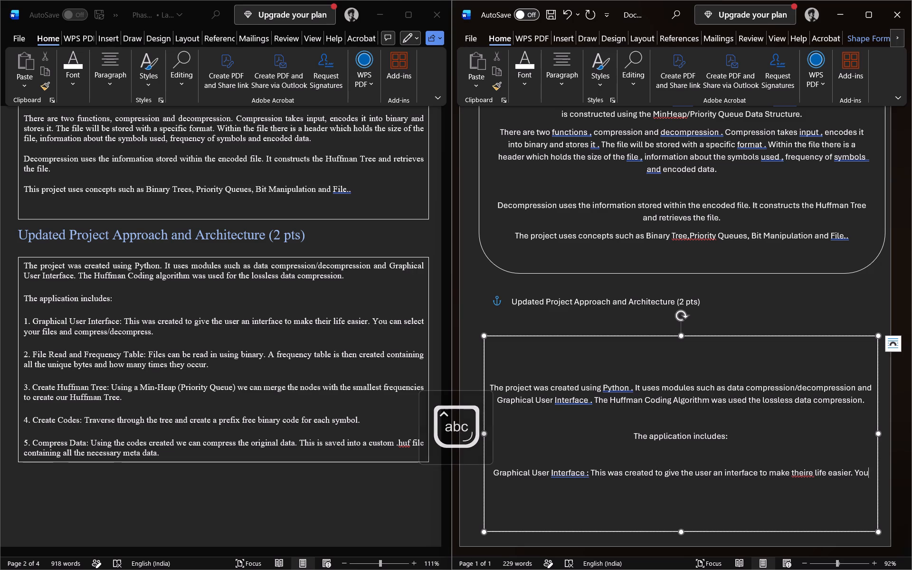
{"action": "key", "text": "space"}
{"action": "type", "text": "can select"}
{"action": "key", "text": "space"}
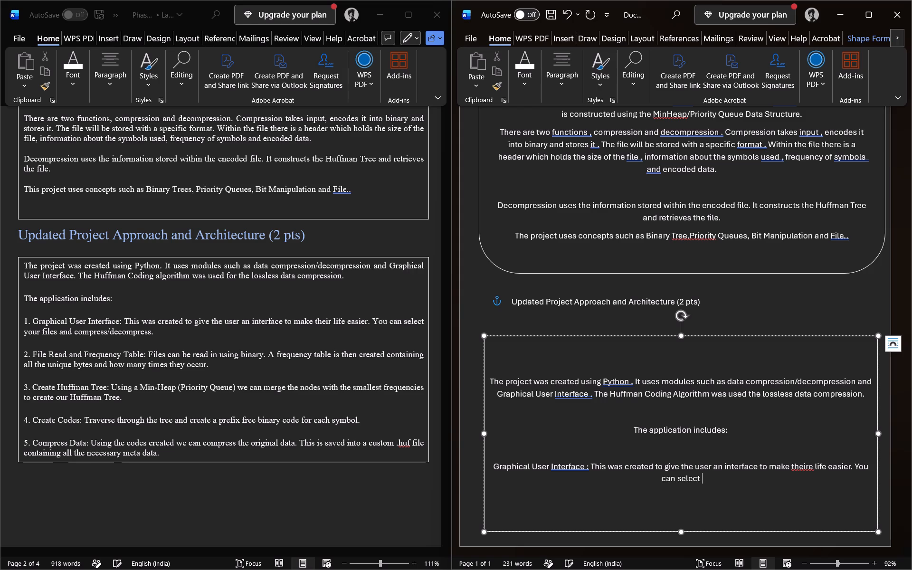
{"action": "type", "text": "your files"}
{"action": "key", "text": "space"}
{"action": "type", "text": "and compress"}
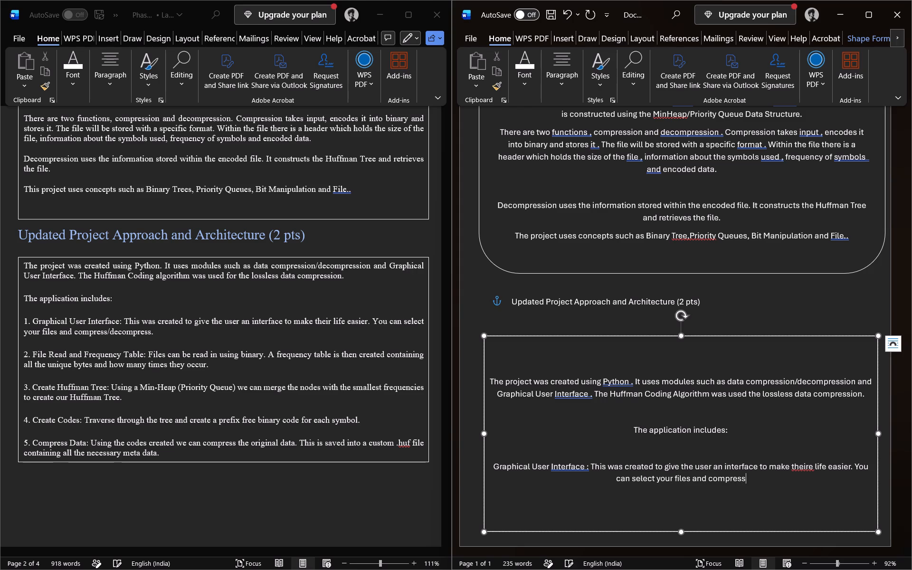
{"action": "type", "text": "/de"}
{"action": "type", "text": "compress"}
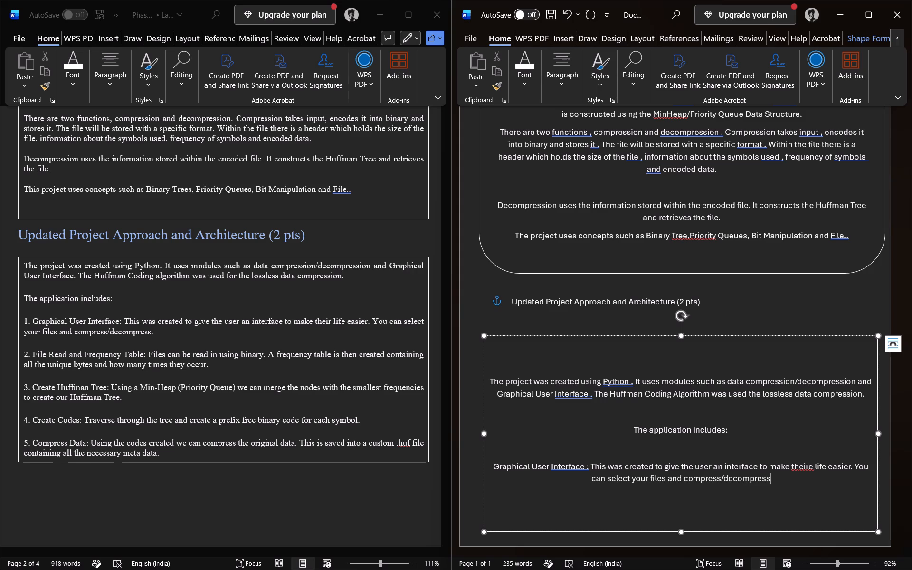
{"action": "key", "text": "period"}
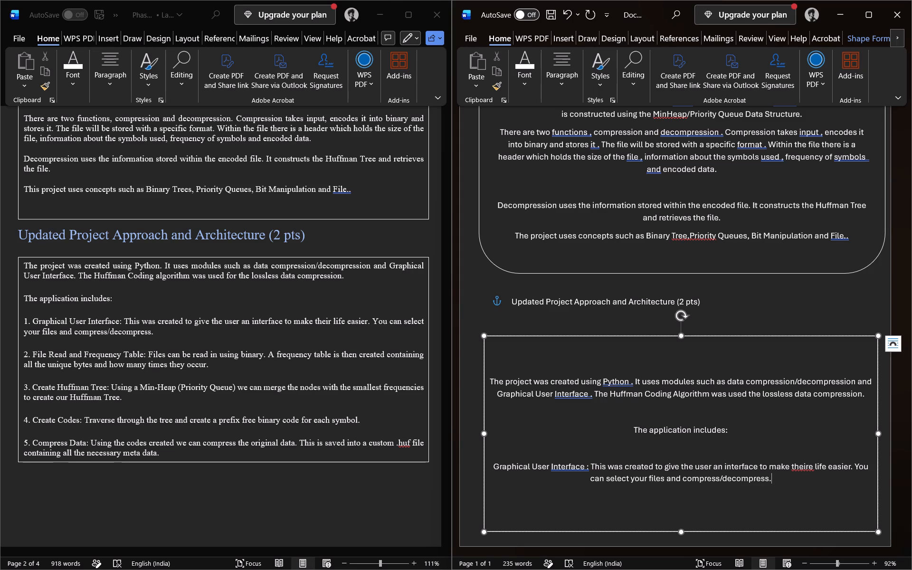
After a blank line, add "File Read and Frequency Table : Files can be read in using binary.".
{"action": "key", "text": "Return"}
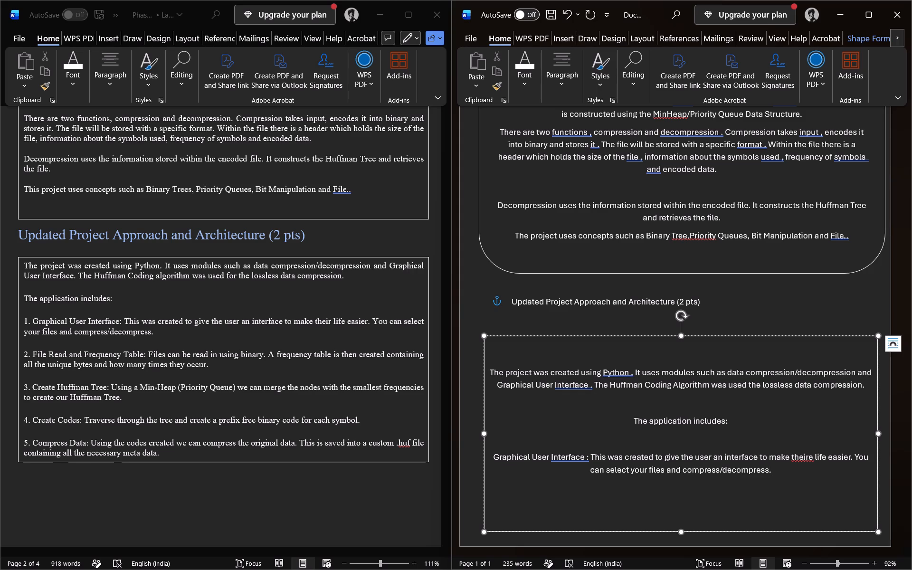
{"action": "key", "text": "Return"}
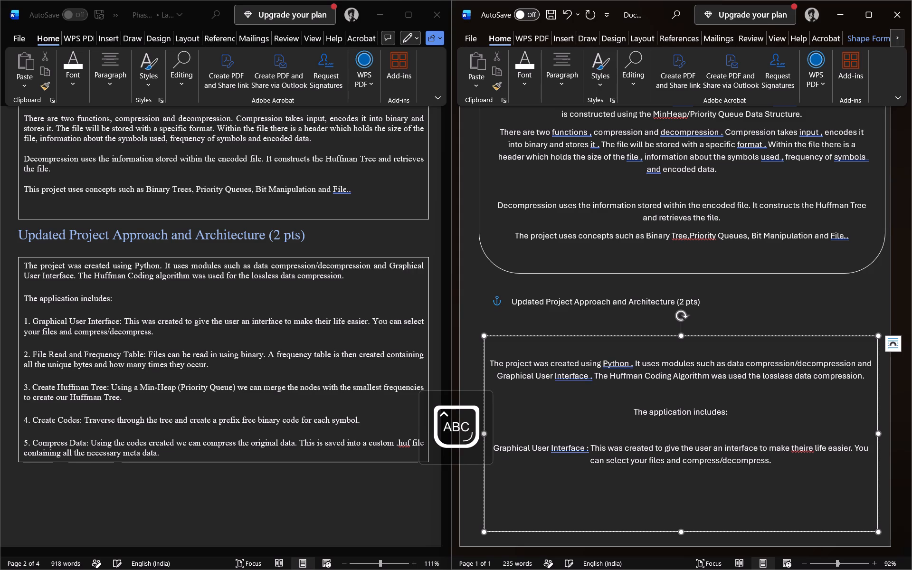
{"action": "type", "text": "ile"}
{"action": "key", "text": "space"}
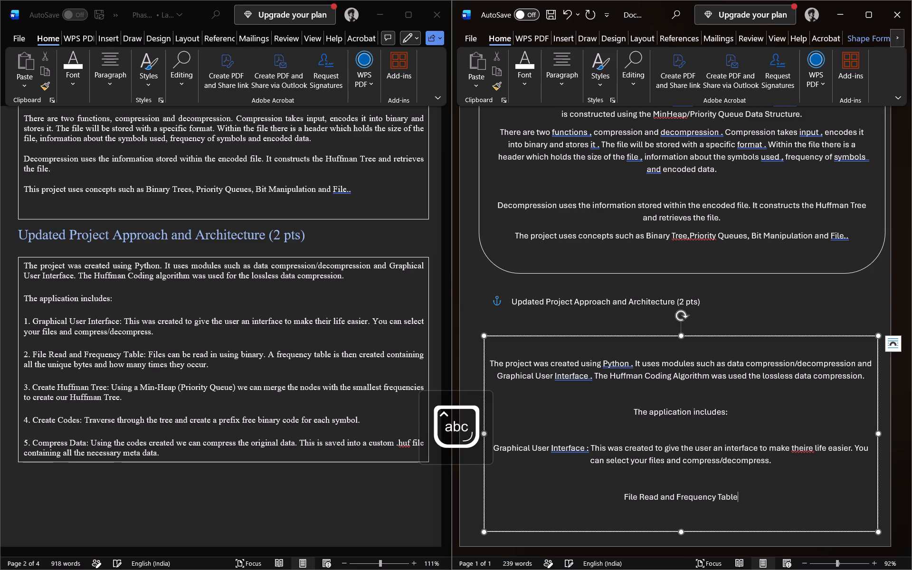
{"action": "key", "text": "space"}
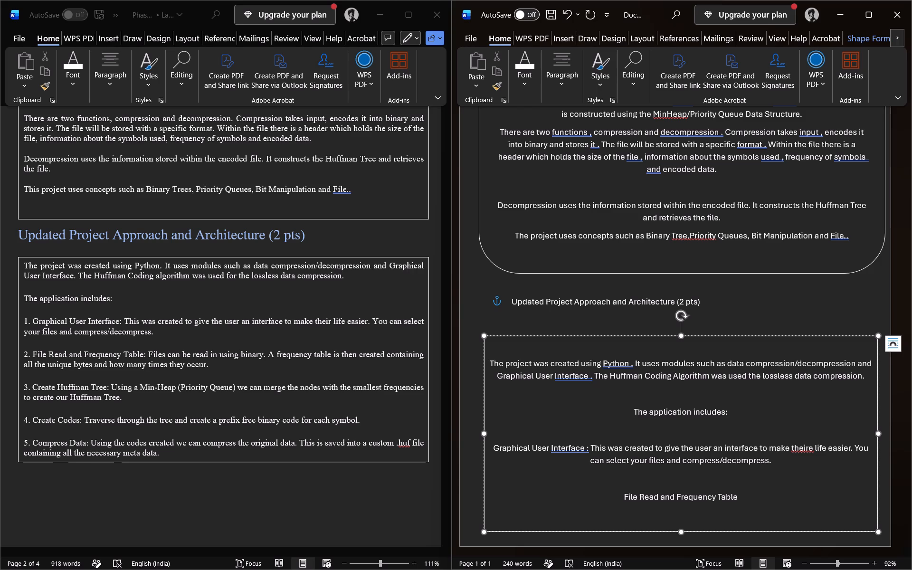
{"action": "type", "text": ":"}
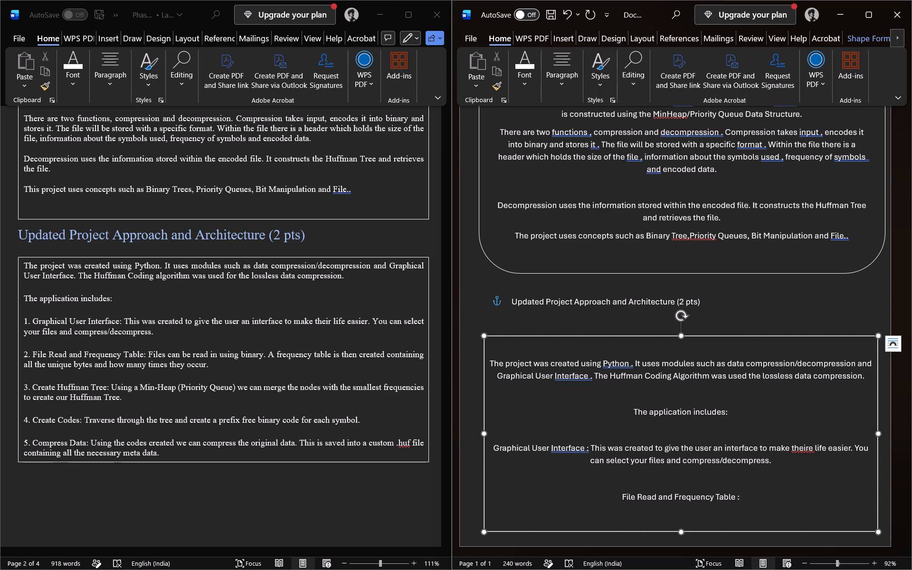
{"action": "key", "text": "space"}
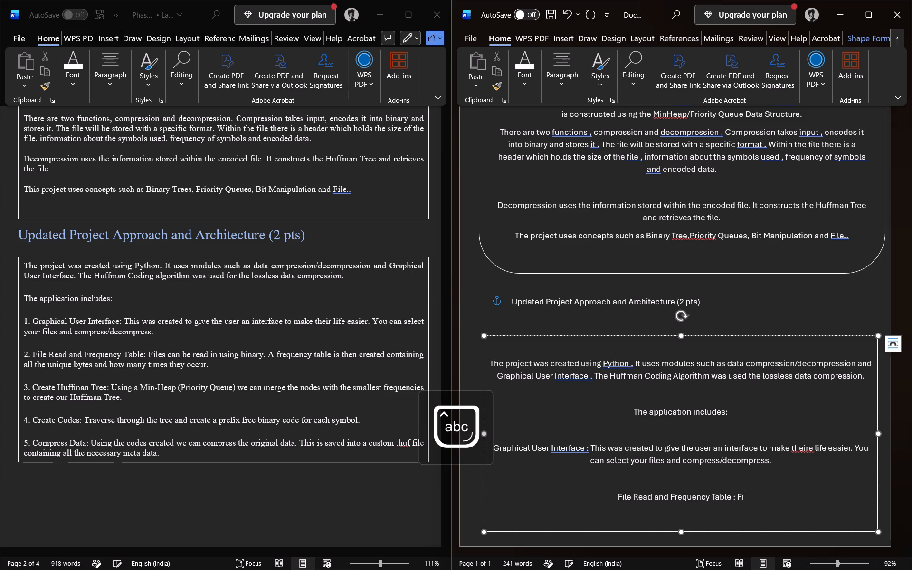
{"action": "type", "text": "can be used"}
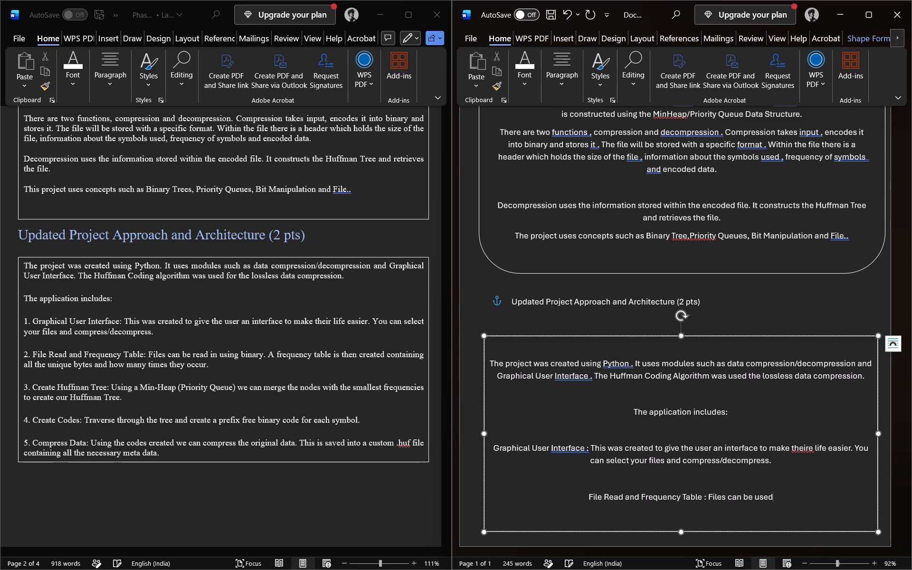
{"action": "key", "text": "space"}
{"action": "key", "text": "BackSpace"}
{"action": "key", "text": "BackSpace"}
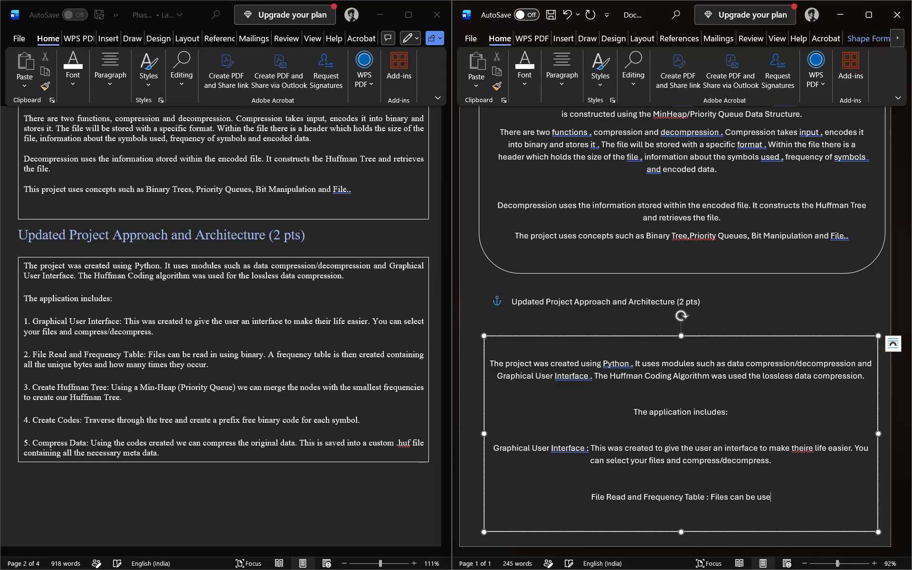
{"action": "key", "text": "BackSpace"}
{"action": "key", "text": "BackSpace"}
{"action": "key", "text": "BackSpace"}
{"action": "type", "text": "rea"}
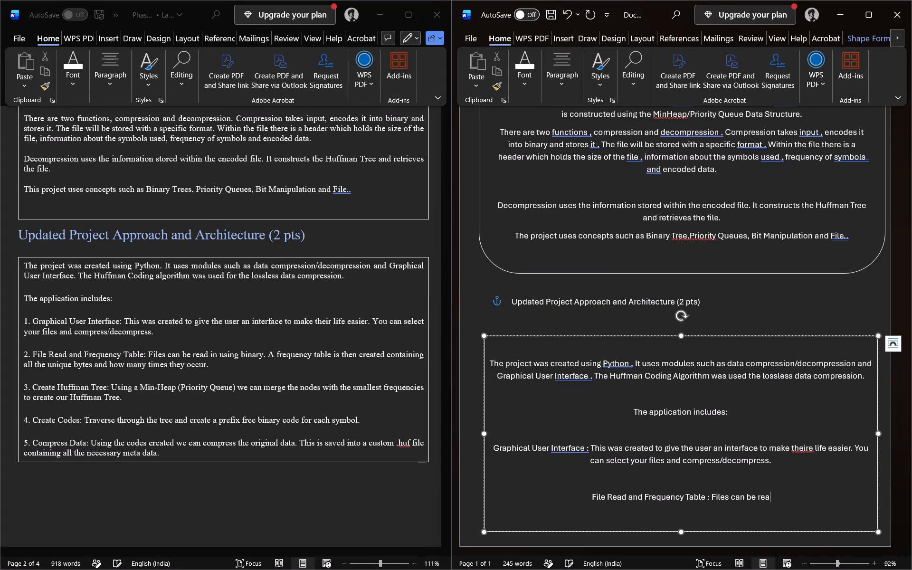
{"action": "type", "text": "d in using"}
{"action": "key", "text": "space"}
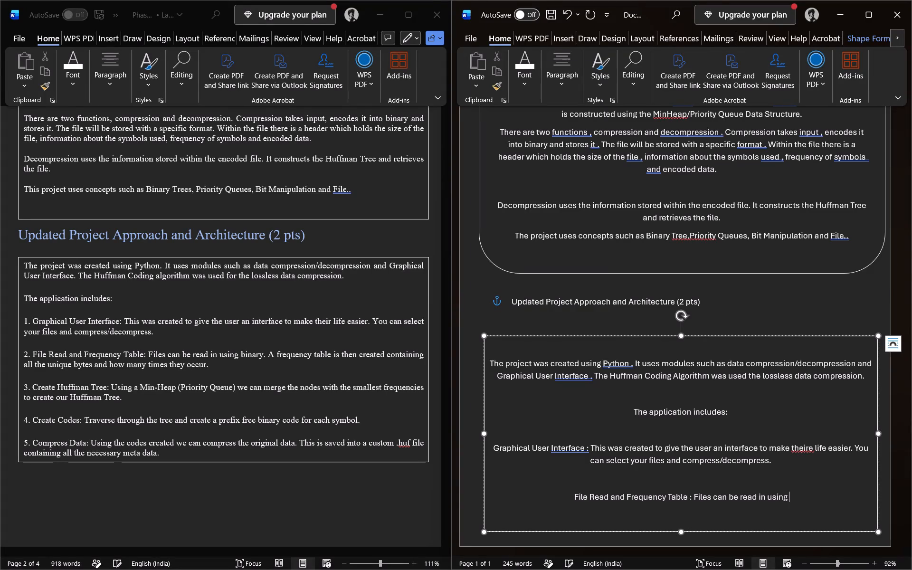
{"action": "type", "text": "binary"}
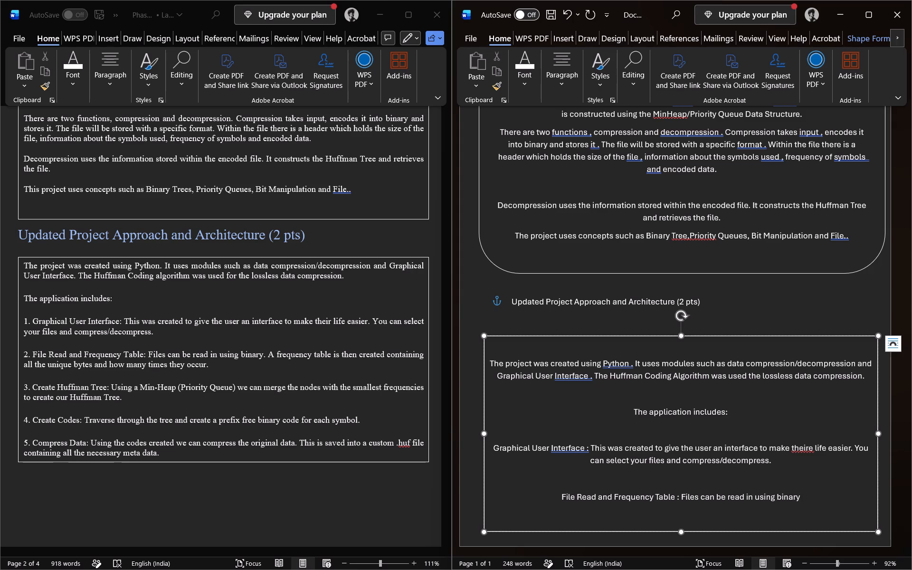
{"action": "type", "text": "."}
Continue the item with "A frequency table is then created containing all the unique bytes and how many times they occur".
{"action": "key", "text": "space"}
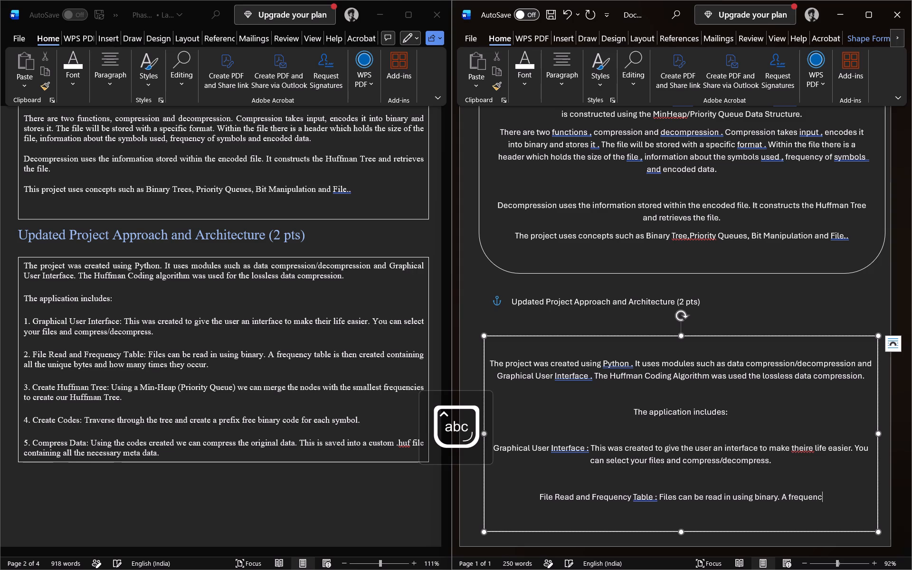
{"action": "type", "text": "table"}
{"action": "key", "text": "space"}
{"action": "type", "text": "is the"}
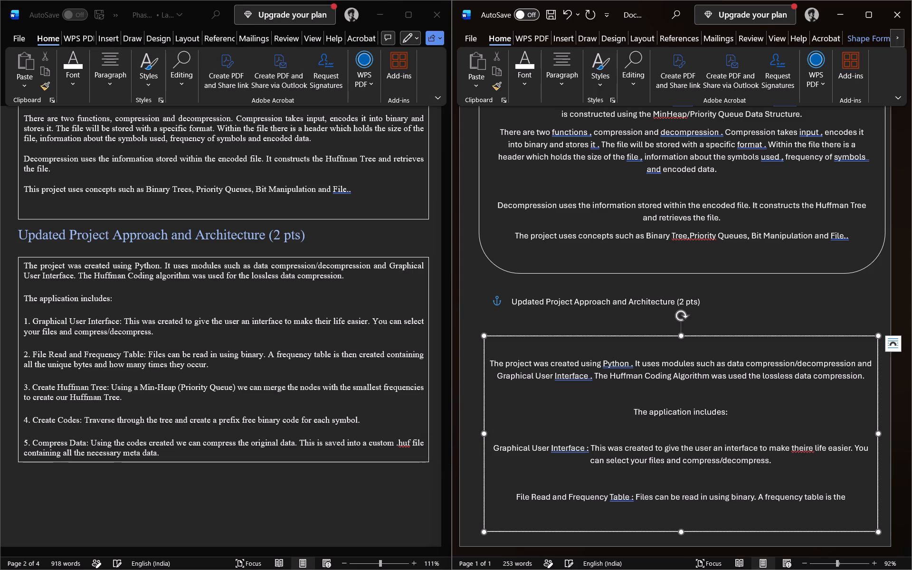
{"action": "type", "text": "n created"}
{"action": "key", "text": "space"}
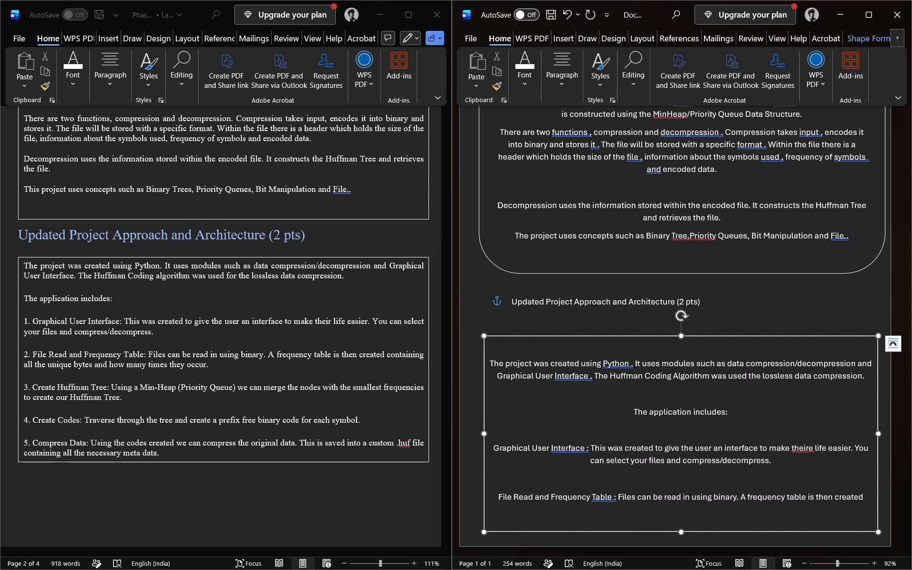
{"action": "type", "text": "contain"}
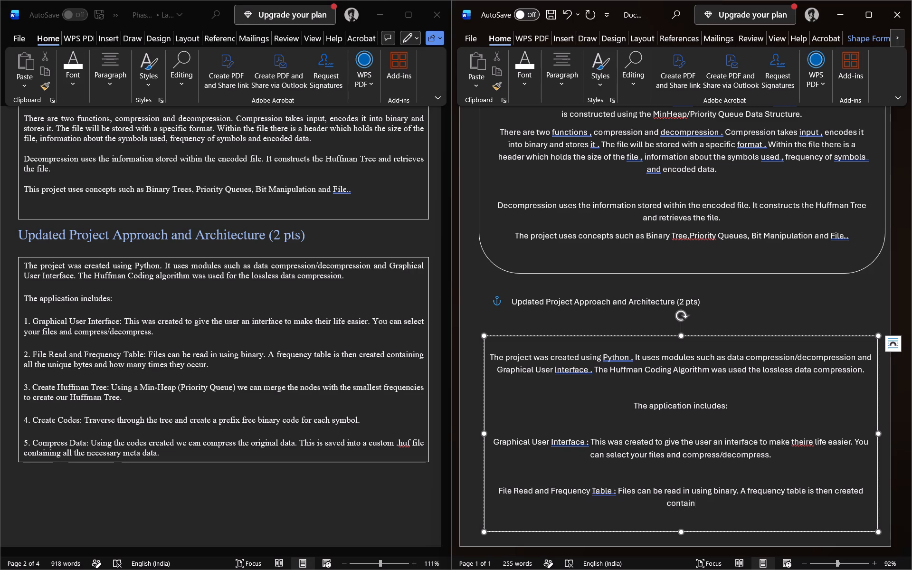
{"action": "type", "text": "ing"}
{"action": "key", "text": "space"}
{"action": "type", "text": "all the"}
{"action": "key", "text": "space"}
{"action": "type", "text": "unique"}
{"action": "key", "text": "space"}
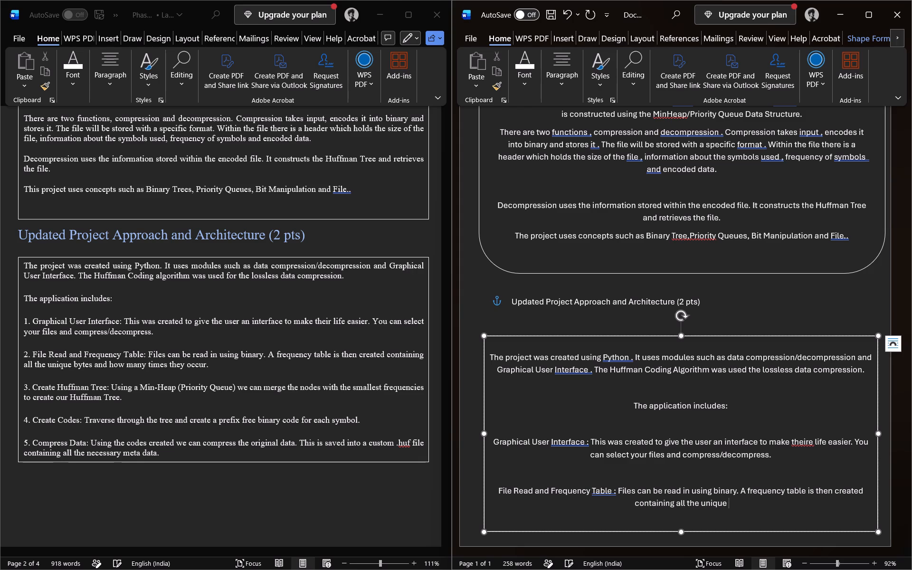
{"action": "type", "text": "bytes and how many"}
{"action": "key", "text": "space"}
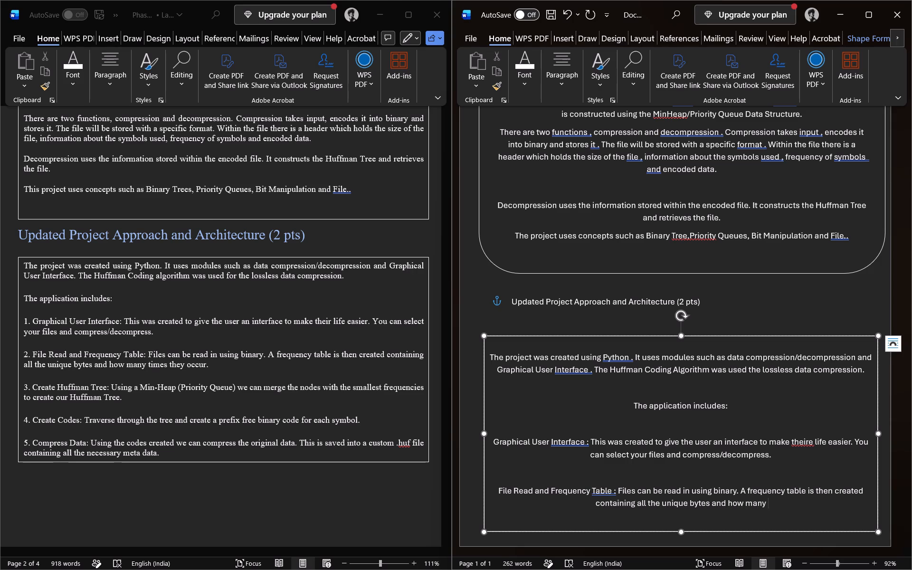
{"action": "type", "text": "times"}
{"action": "key", "text": "space"}
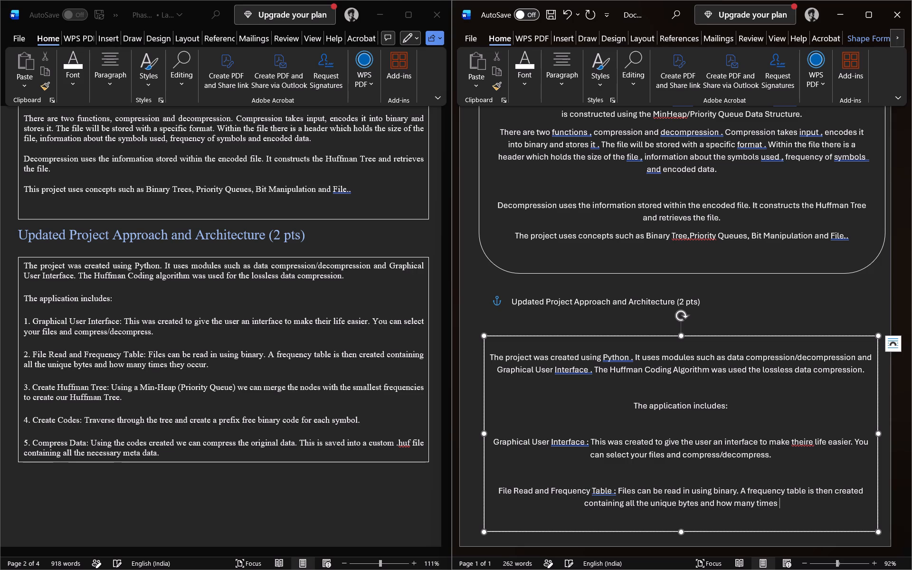
{"action": "type", "text": "they occur"}
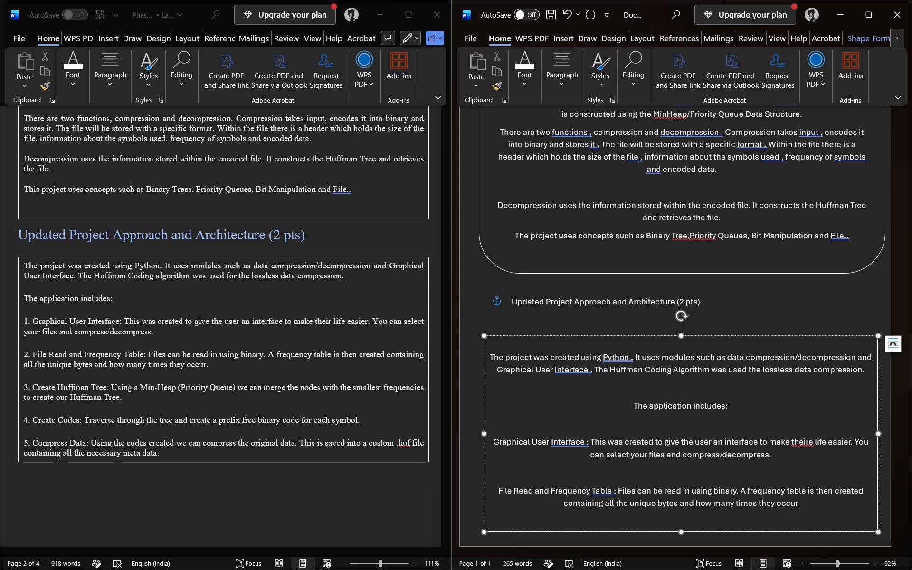
After a blank line, start the third item in the box with the word "Create".
{"action": "key", "text": "Return"}
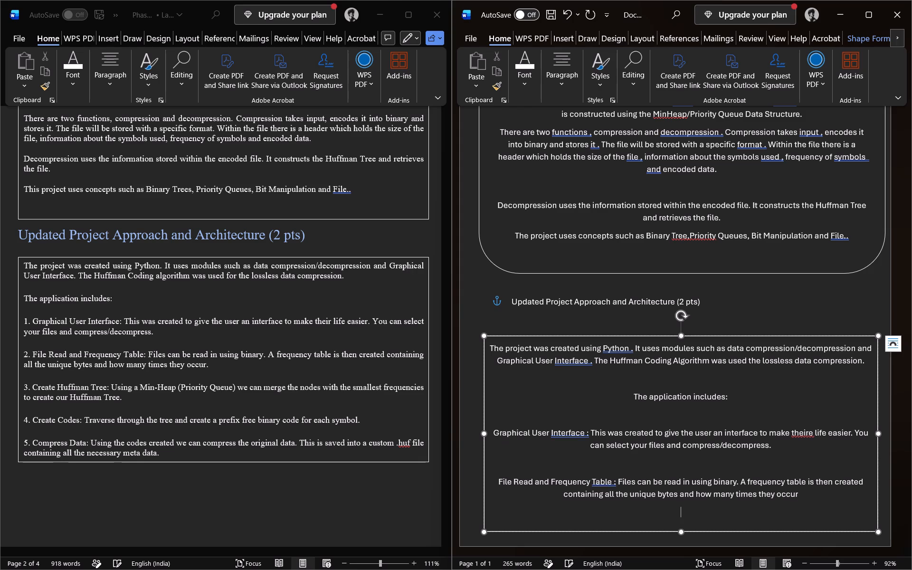
{"action": "key", "text": "Return"}
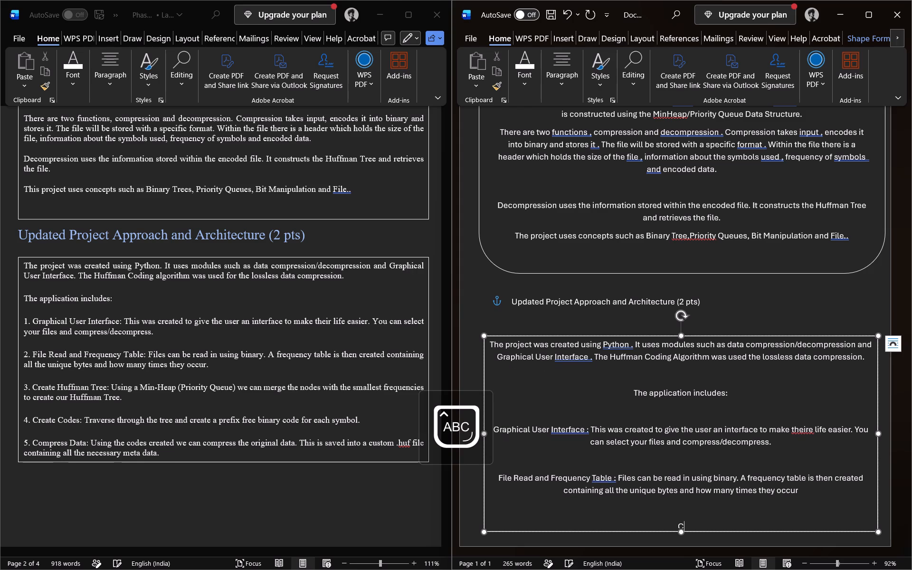
{"action": "type", "text": "reat"}
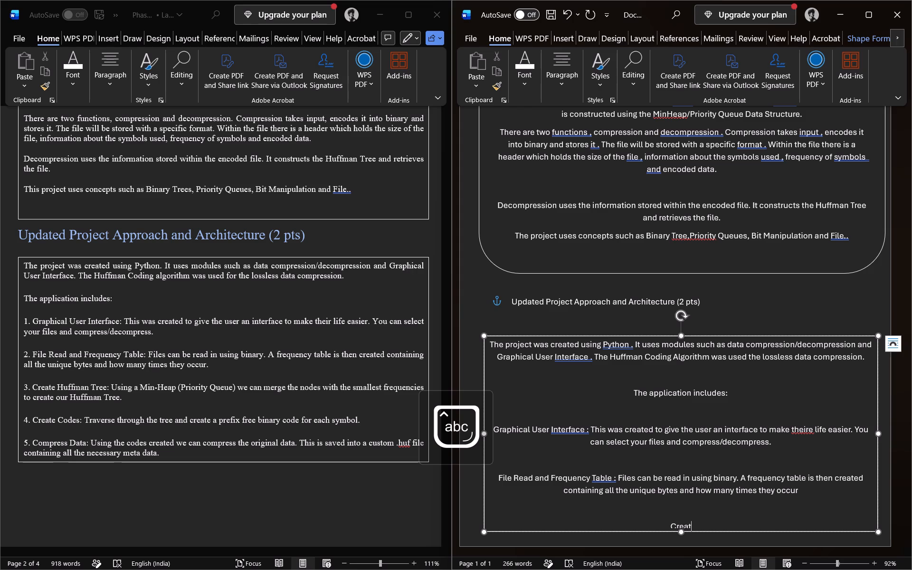
{"action": "key", "text": "e"}
{"action": "key", "text": "space"}
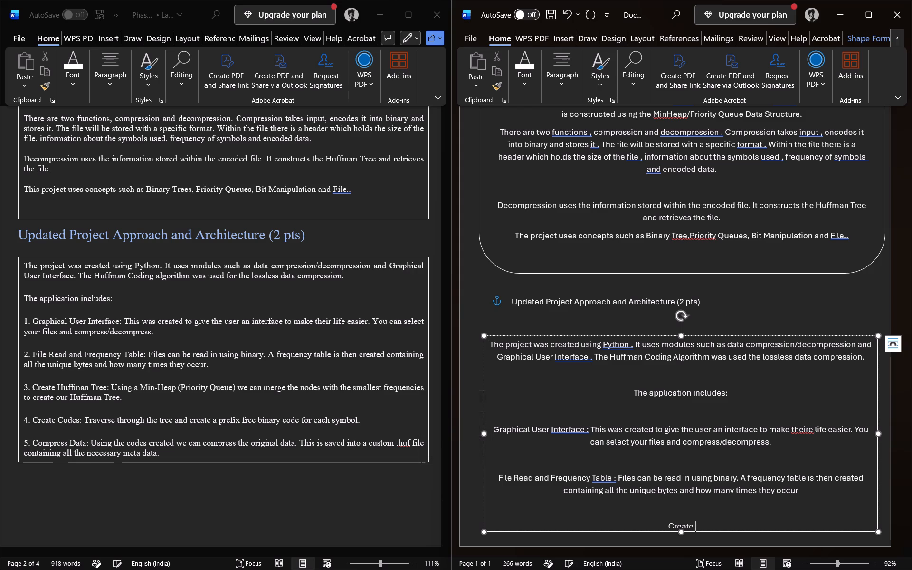
Extend the bottom edge of the Approach and Architecture box down to the lower edge of the page.
{"action": "scroll", "coordinate": [691, 288], "scroll_direction": "down", "scroll_amount": 6}
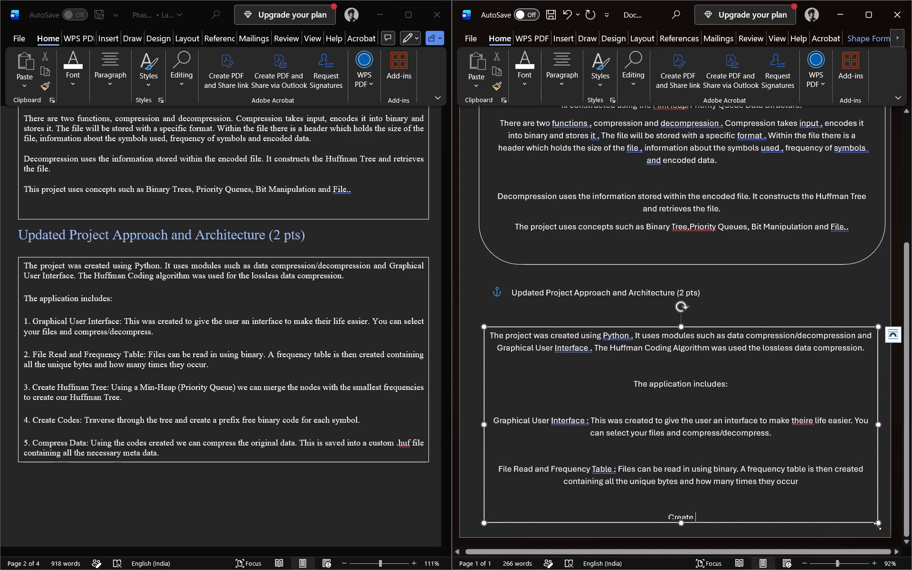
{"action": "left_click_drag", "start_coordinate": [681, 524], "coordinate": [684, 540]}
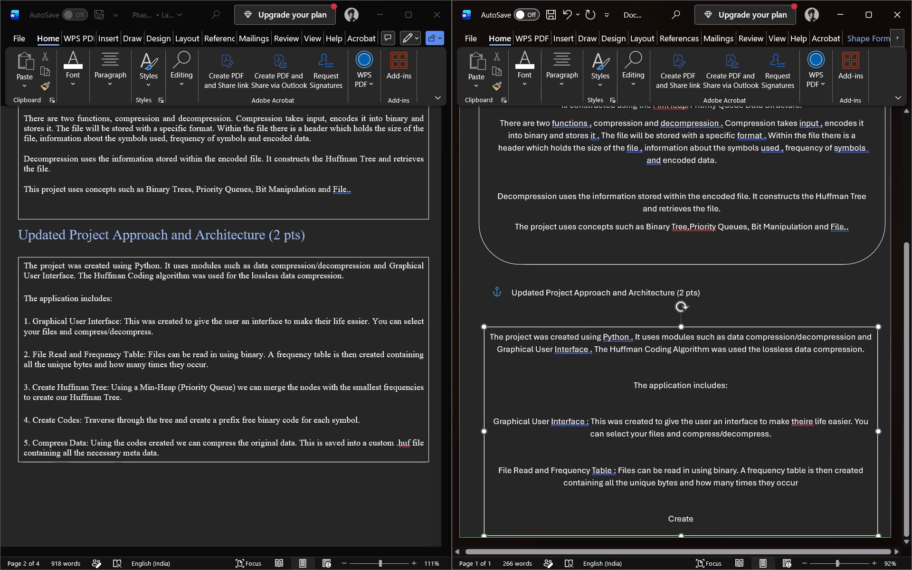
{"action": "left_click_drag", "start_coordinate": [684, 540], "coordinate": [685, 549]}
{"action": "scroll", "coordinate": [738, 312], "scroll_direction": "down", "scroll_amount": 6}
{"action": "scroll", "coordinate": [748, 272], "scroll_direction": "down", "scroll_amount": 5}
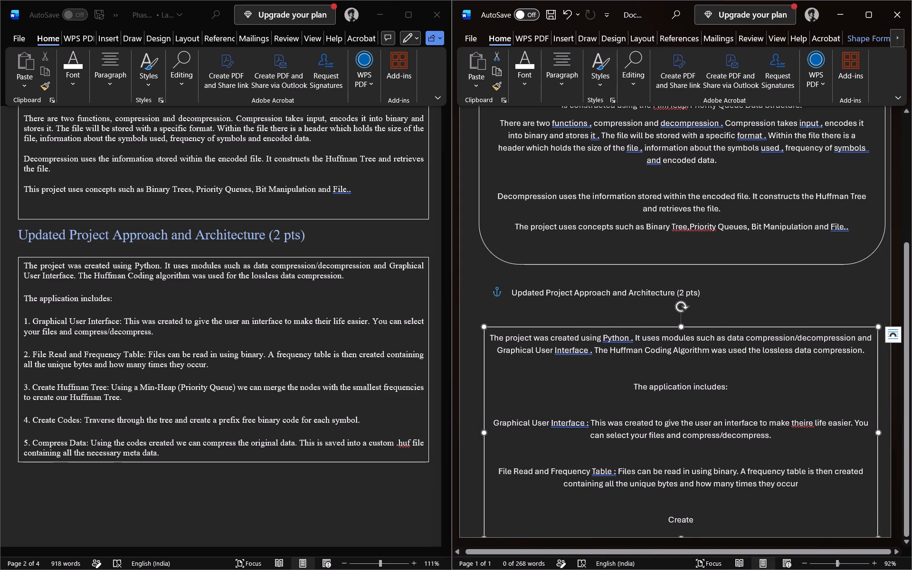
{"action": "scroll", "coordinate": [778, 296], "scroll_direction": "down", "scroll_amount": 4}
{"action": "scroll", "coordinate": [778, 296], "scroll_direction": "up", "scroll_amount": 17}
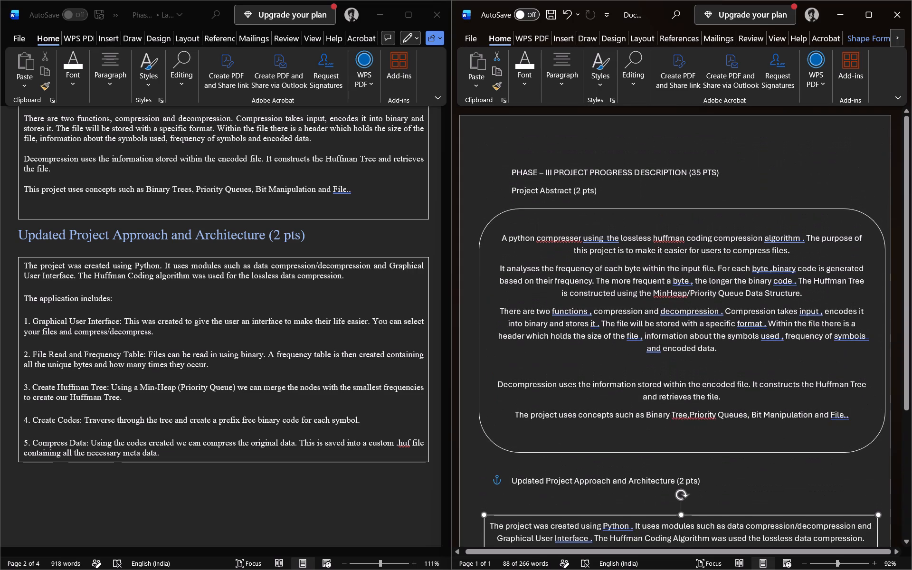
Continue the third item in the Approach and Architecture box so that it reads "Create Huffman Tree :".
{"action": "scroll", "coordinate": [788, 299], "scroll_direction": "up", "scroll_amount": 4}
{"action": "scroll", "coordinate": [788, 299], "scroll_direction": "down", "scroll_amount": 17}
{"action": "scroll", "coordinate": [788, 300], "scroll_direction": "down", "scroll_amount": 13}
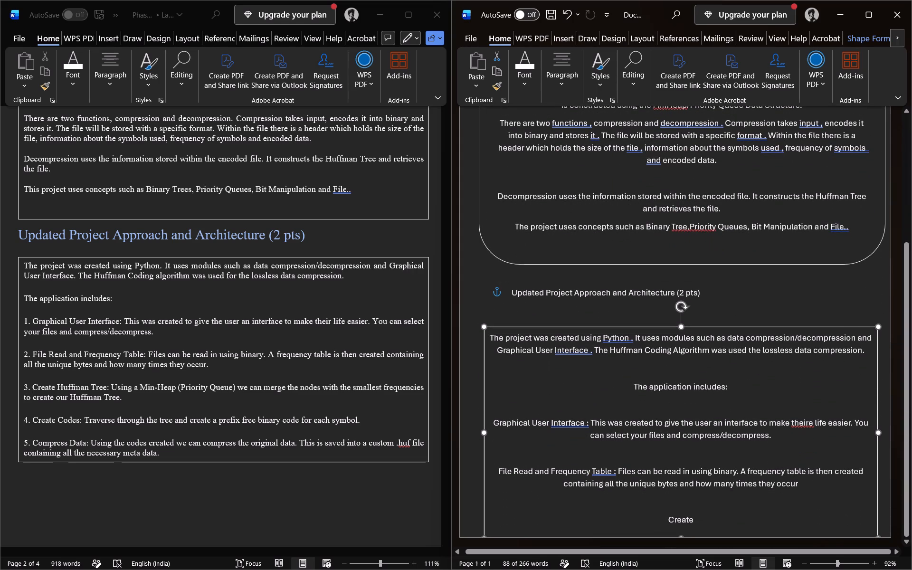
{"action": "scroll", "coordinate": [803, 279], "scroll_direction": "down", "scroll_amount": 6}
{"action": "left_click", "coordinate": [768, 513]}
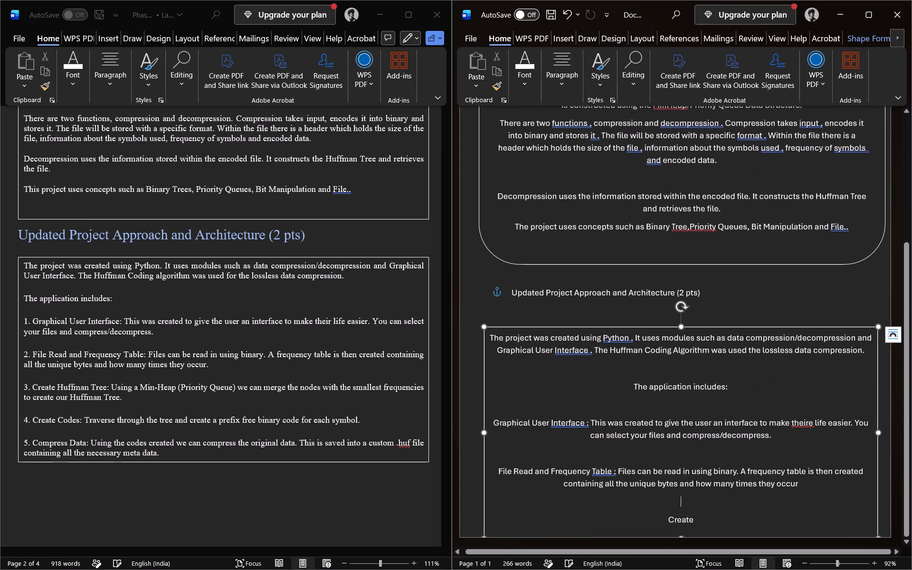
{"action": "left_click", "coordinate": [740, 523]}
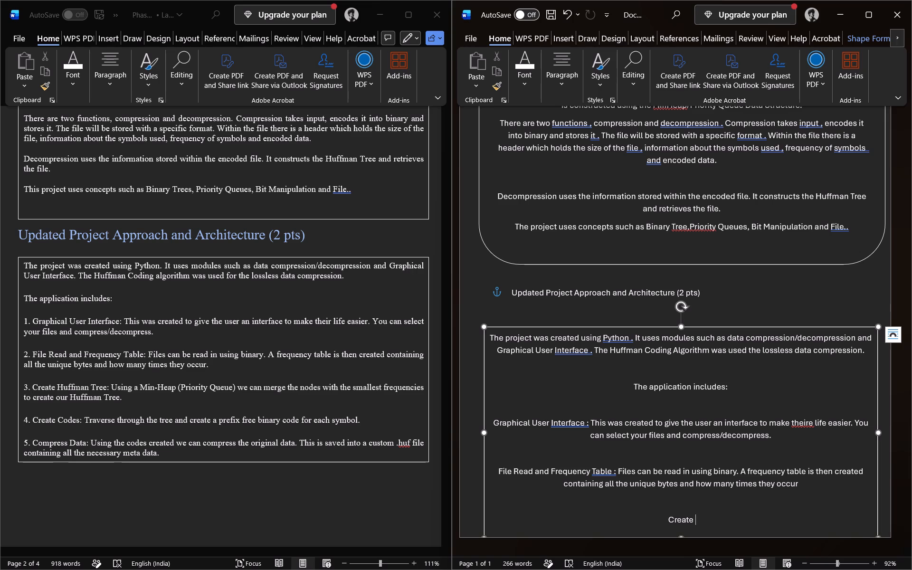
{"action": "type", "text": "uffman"}
{"action": "key", "text": "space"}
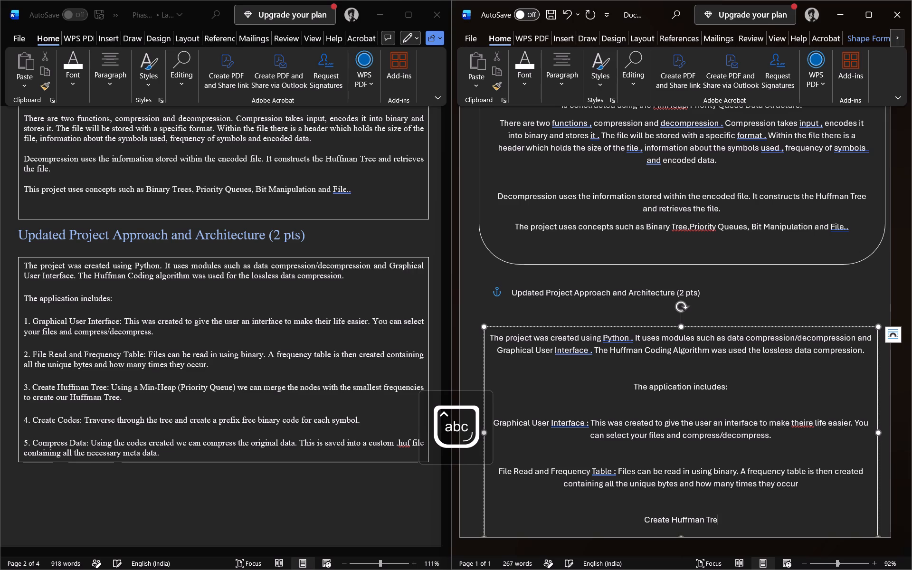
{"action": "key", "text": "shift+colon"}
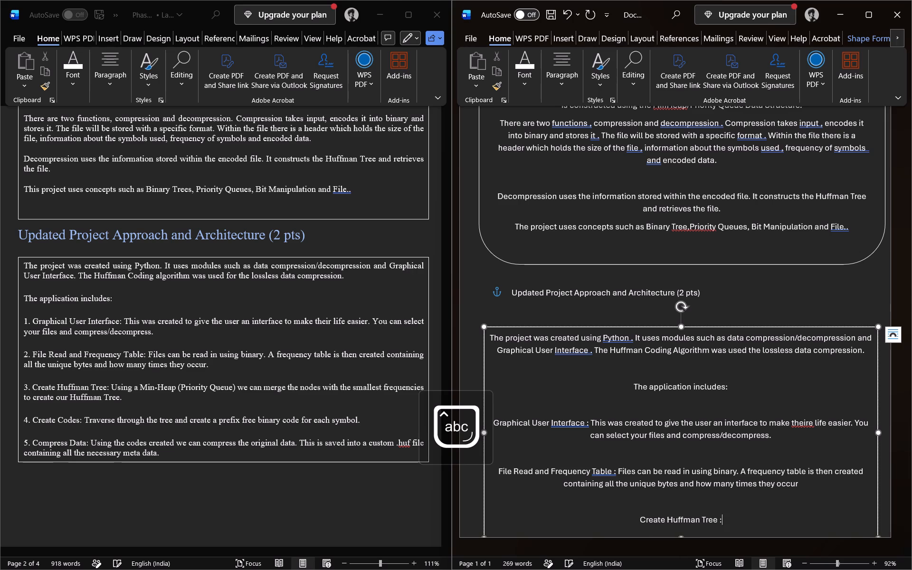
Add "Using a Min-Heap(Priority Queue)" to the Create Huffman Tree item.
{"action": "key", "text": "space"}
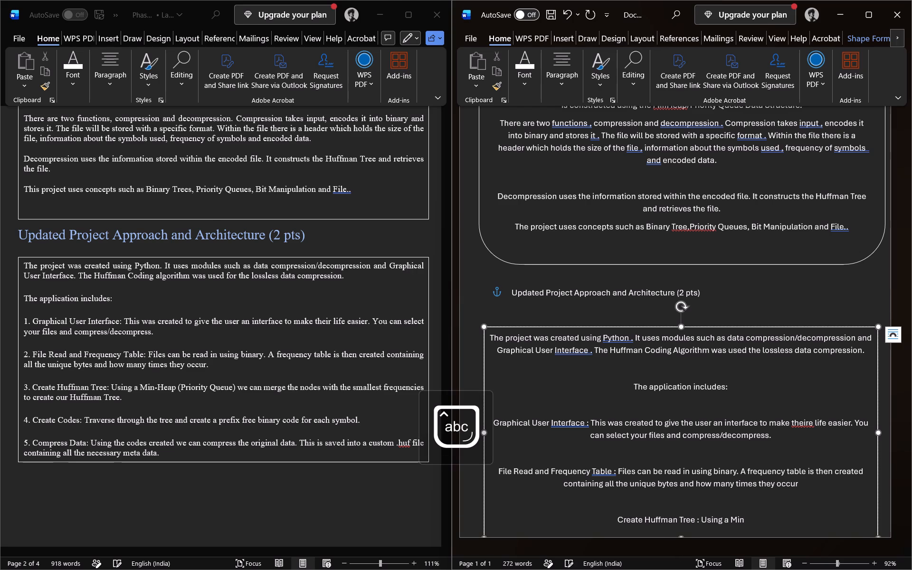
{"action": "key", "text": "minus"}
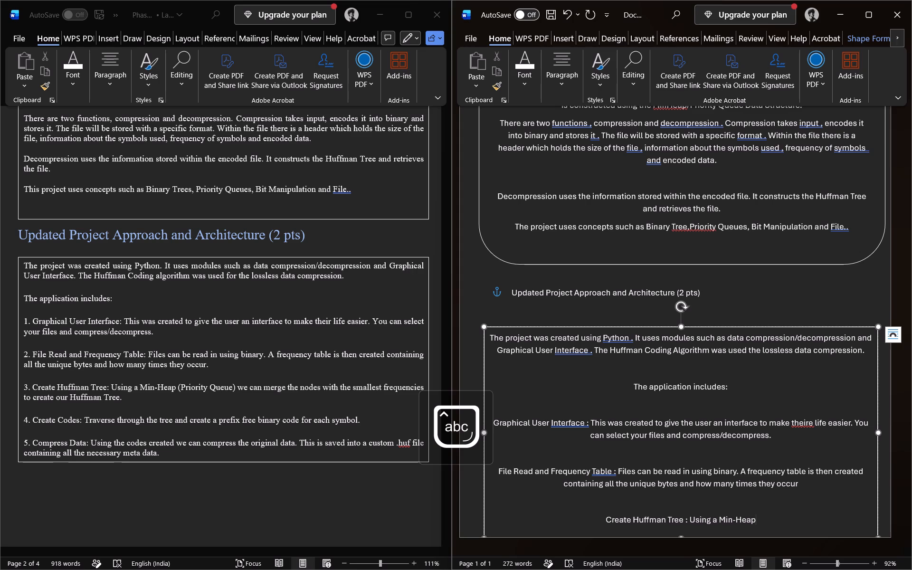
{"action": "key", "text": "shift+parenleft"}
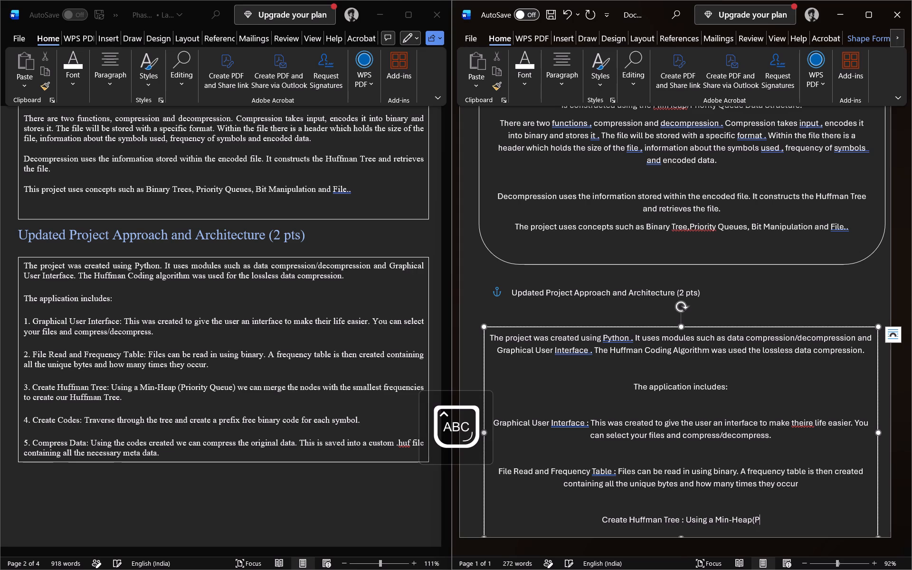
{"action": "type", "text": "iority"}
{"action": "key", "text": "space"}
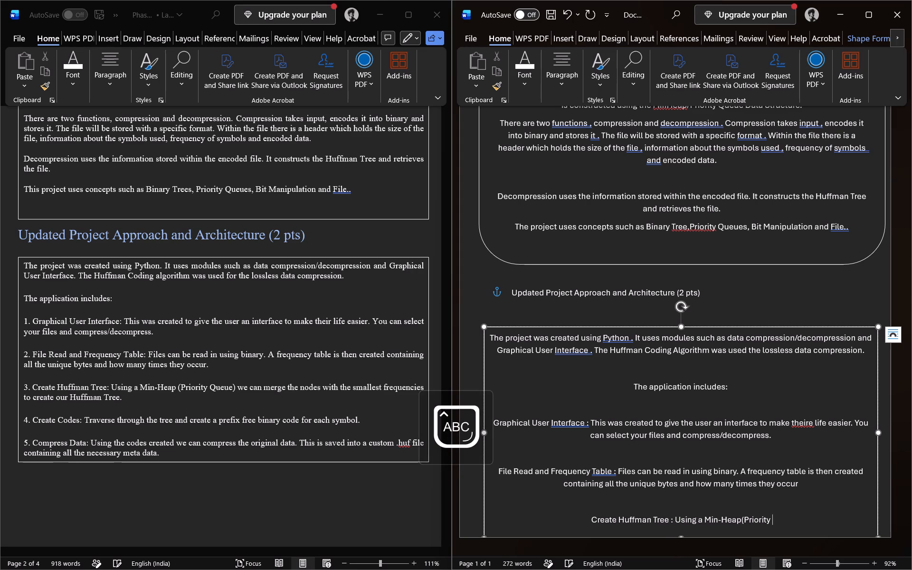
{"action": "type", "text": "ueue"}
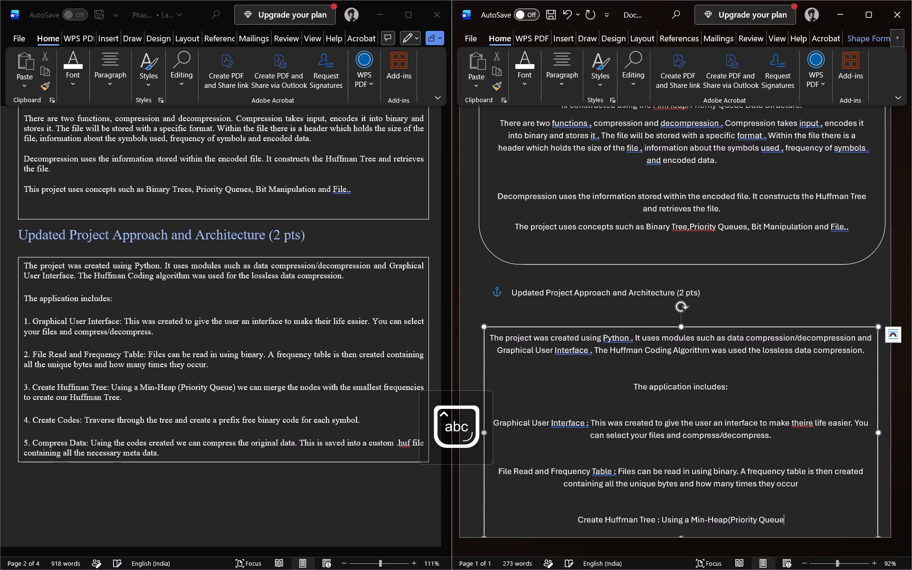
{"action": "key", "text": "shift+parenright"}
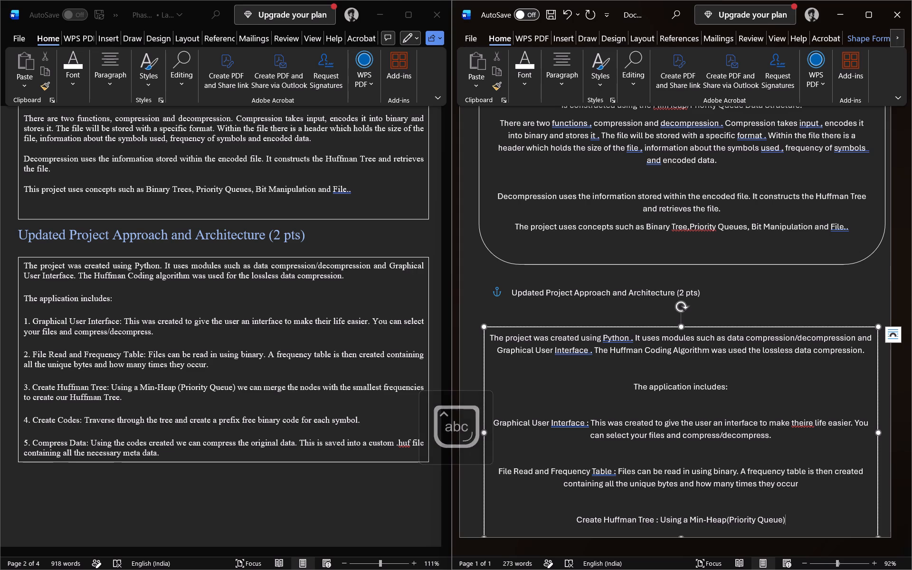
Complete the item with "we can merge the nodes with the smallest frequencies to create our Huffman Tree" and start a new line.
{"action": "key", "text": "space"}
{"action": "type", "text": "we"}
{"action": "key", "text": "space"}
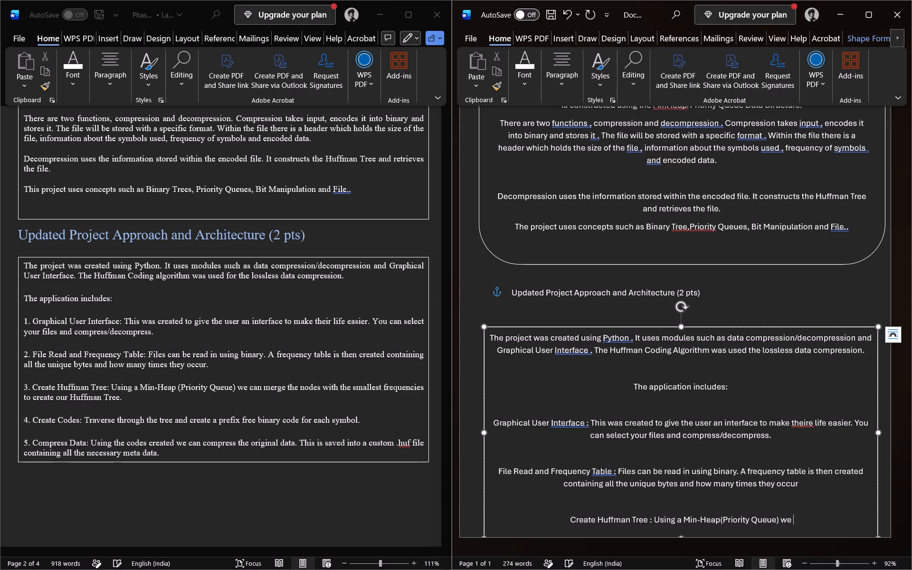
{"action": "type", "text": "can merge"}
{"action": "key", "text": "space"}
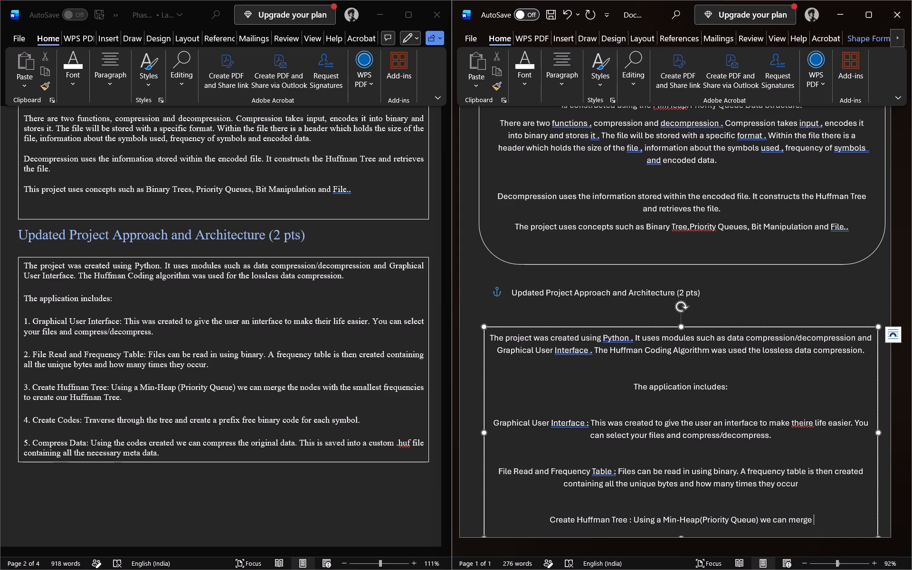
{"action": "type", "text": "the nodes"}
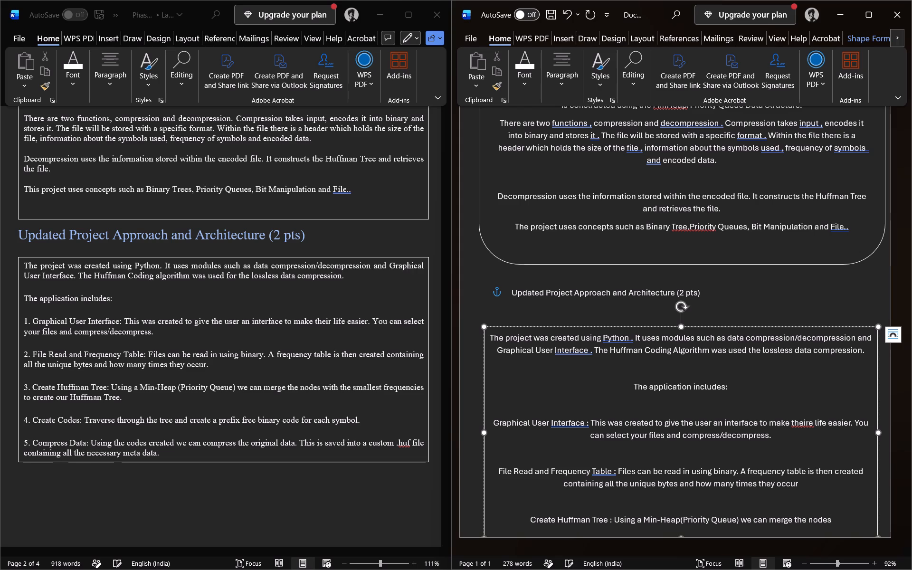
{"action": "key", "text": "space"}
{"action": "type", "text": "with the smallest"}
{"action": "key", "text": "space"}
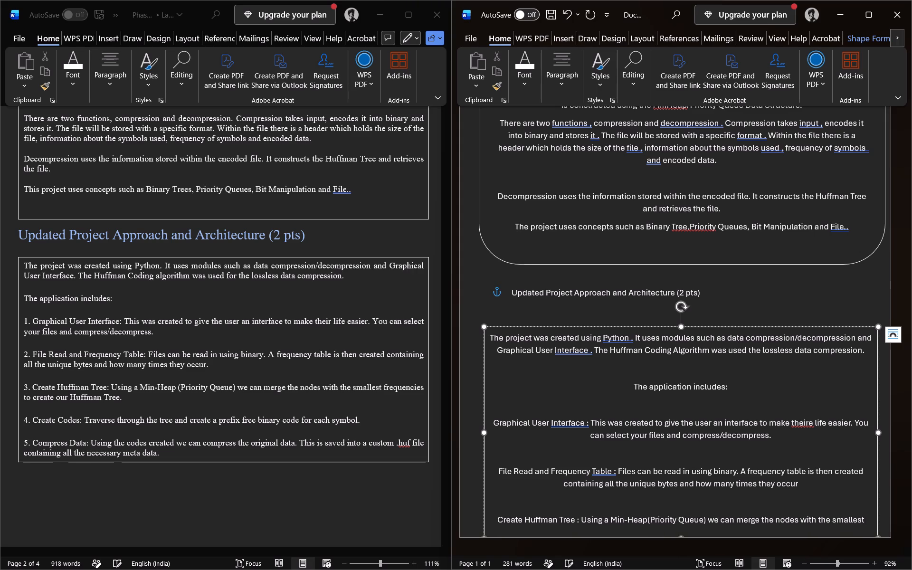
{"action": "type", "text": "f"}
{"action": "type", "text": "re"}
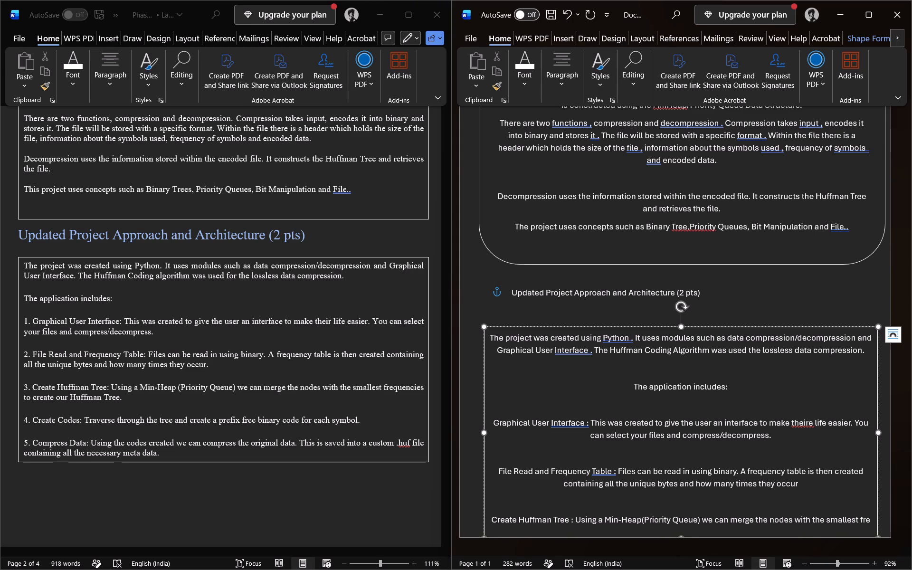
{"action": "type", "text": "quencies"}
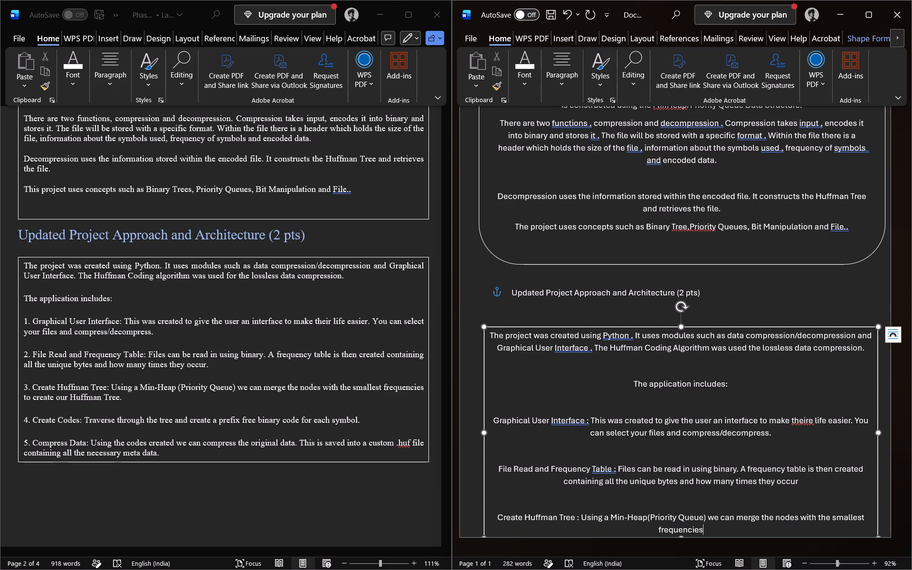
{"action": "key", "text": "space"}
{"action": "type", "text": "to create"}
{"action": "key", "text": "space"}
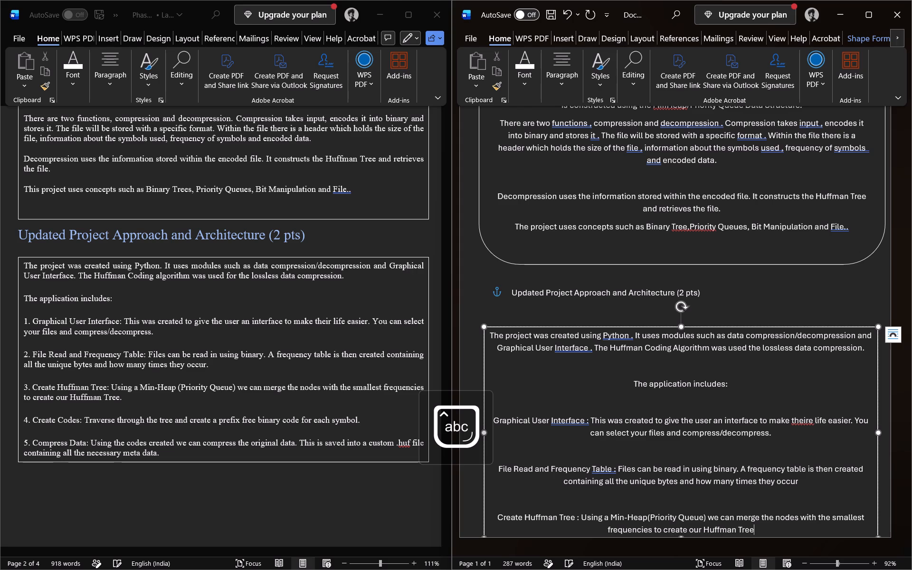
{"action": "key", "text": "Return"}
Move the Approach and Architecture box up so it sits directly under its heading.
{"action": "scroll", "coordinate": [750, 436], "scroll_direction": "down", "scroll_amount": 7}
{"action": "scroll", "coordinate": [754, 375], "scroll_direction": "up", "scroll_amount": 8}
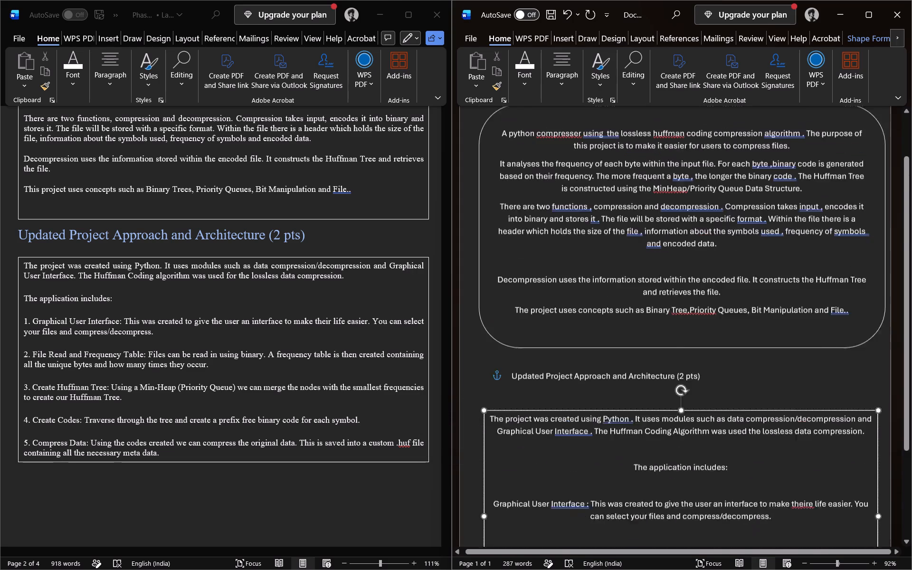
{"action": "scroll", "coordinate": [768, 367], "scroll_direction": "down", "scroll_amount": 17}
{"action": "left_click_drag", "start_coordinate": [735, 328], "coordinate": [735, 314]}
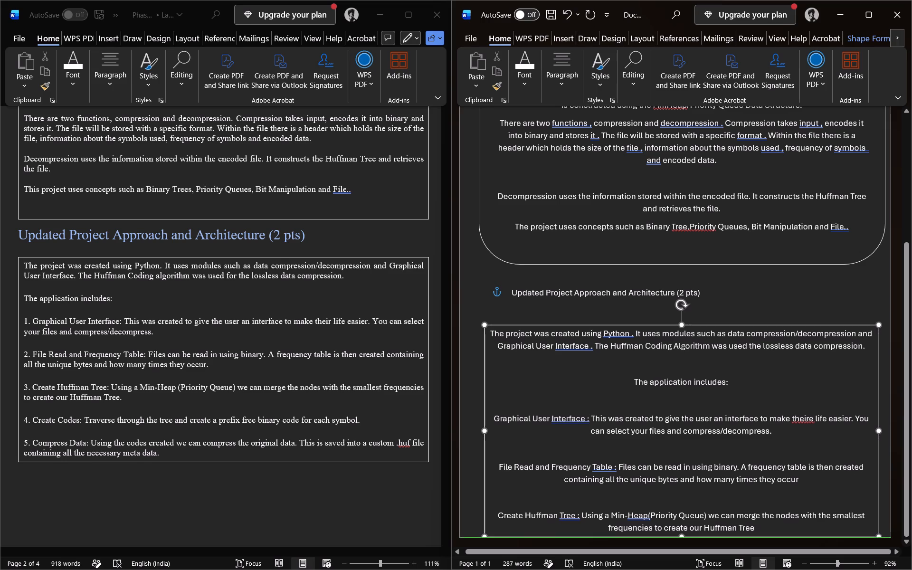
{"action": "left_click_drag", "start_coordinate": [735, 314], "coordinate": [731, 304]}
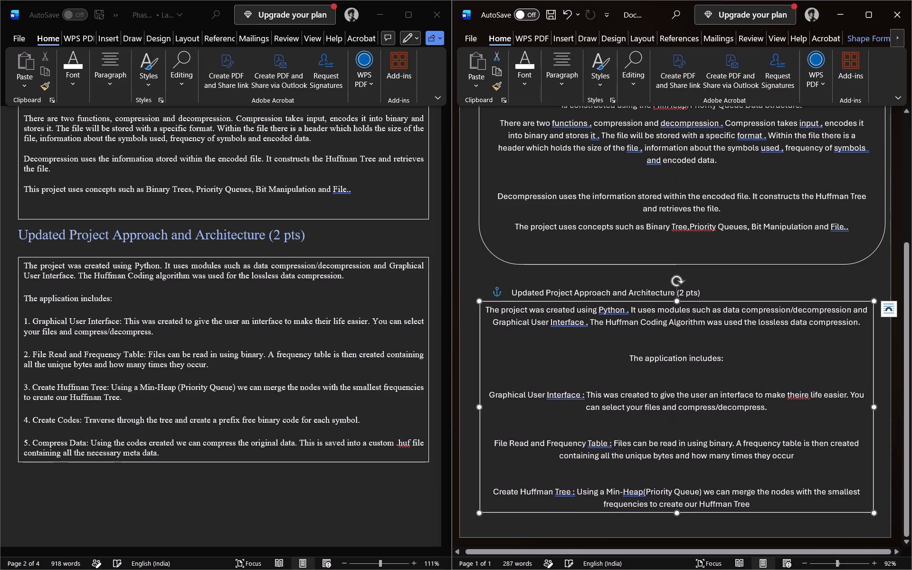
Extend the bottom edge of the Approach and Architecture box to the lower edge of the page.
{"action": "left_click_drag", "start_coordinate": [678, 512], "coordinate": [680, 517]}
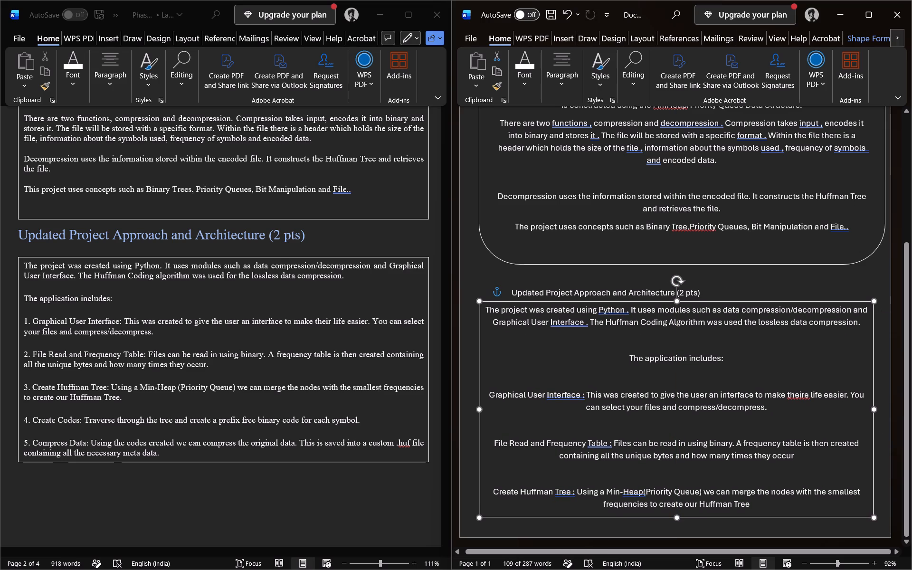
{"action": "left_click_drag", "start_coordinate": [680, 517], "coordinate": [685, 533]}
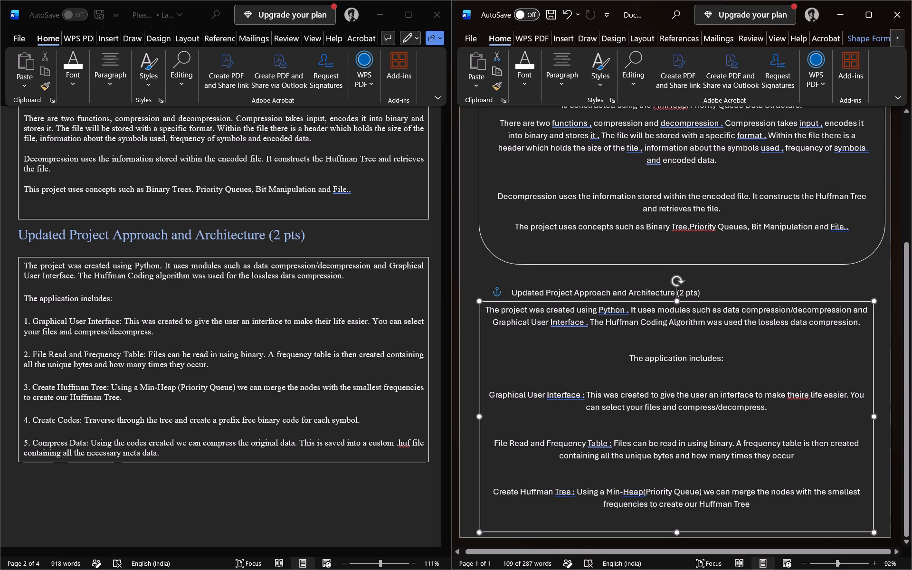
{"action": "left_click_drag", "start_coordinate": [685, 533], "coordinate": [688, 538]}
Add two line breaks after the Create Huffman Tree item in the box.
{"action": "left_click", "coordinate": [762, 502]}
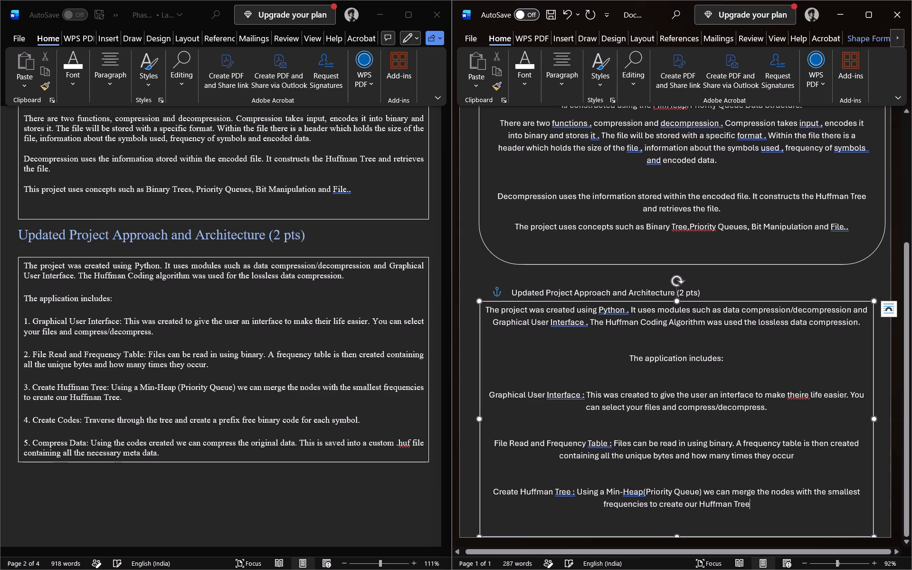
{"action": "key", "text": "Return"}
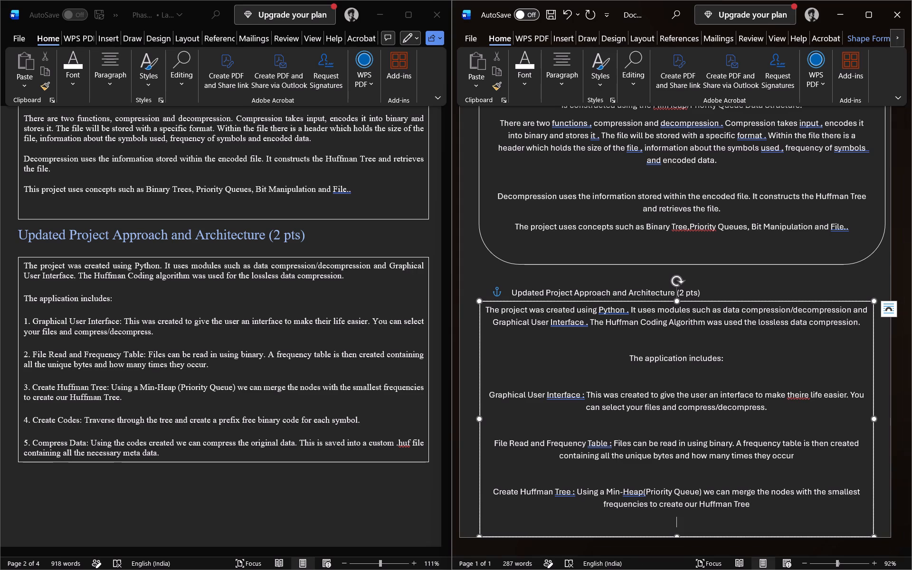
{"action": "key", "text": "Return"}
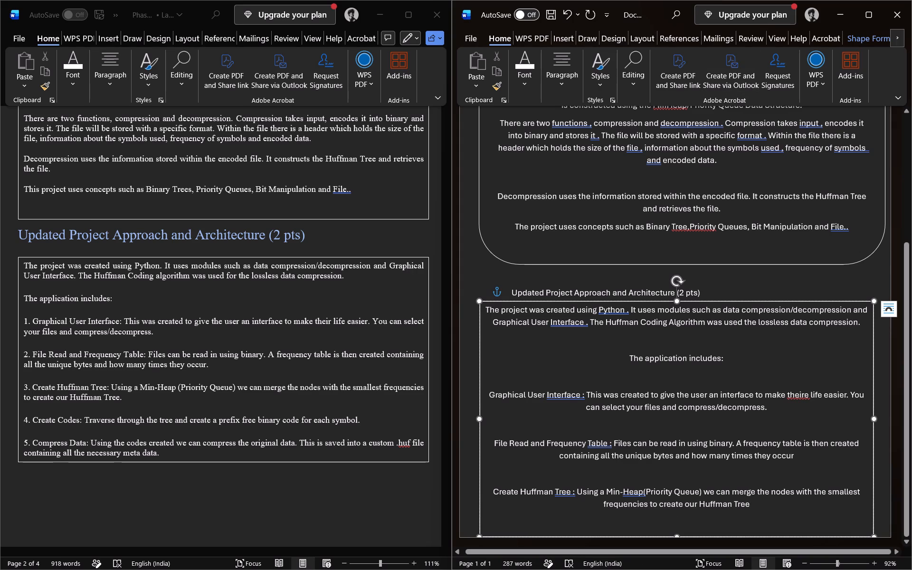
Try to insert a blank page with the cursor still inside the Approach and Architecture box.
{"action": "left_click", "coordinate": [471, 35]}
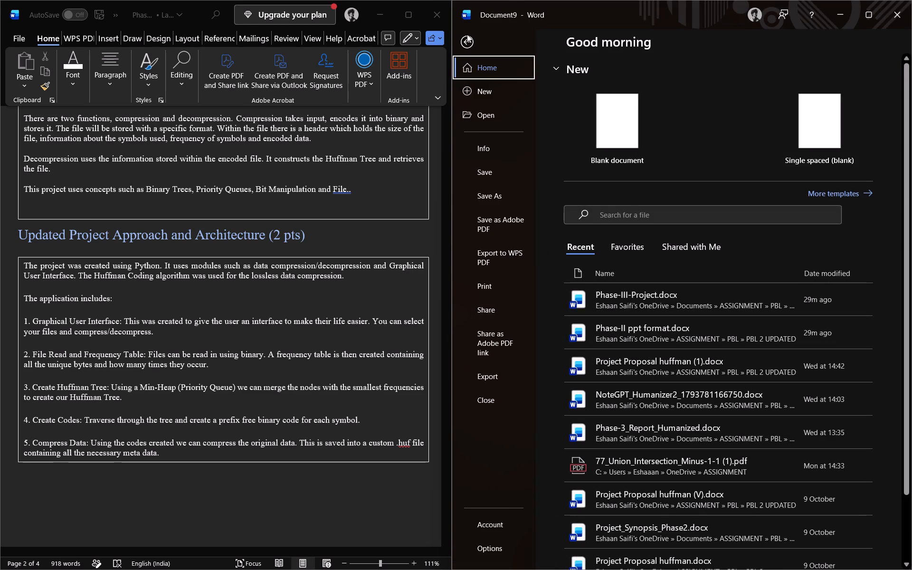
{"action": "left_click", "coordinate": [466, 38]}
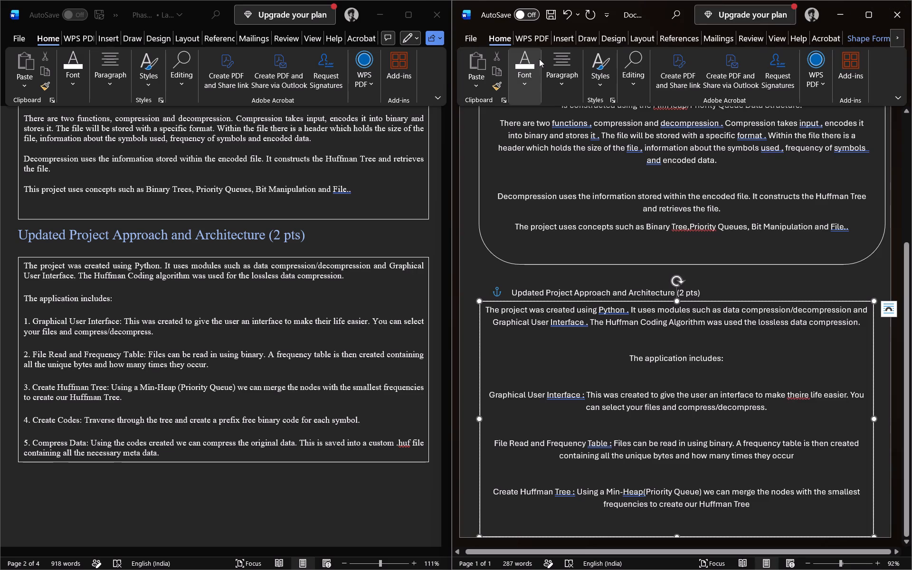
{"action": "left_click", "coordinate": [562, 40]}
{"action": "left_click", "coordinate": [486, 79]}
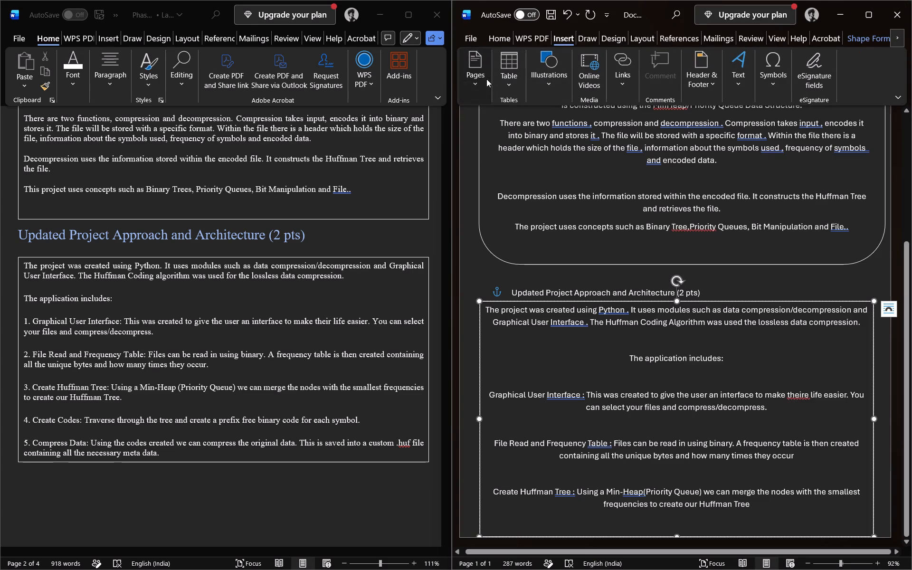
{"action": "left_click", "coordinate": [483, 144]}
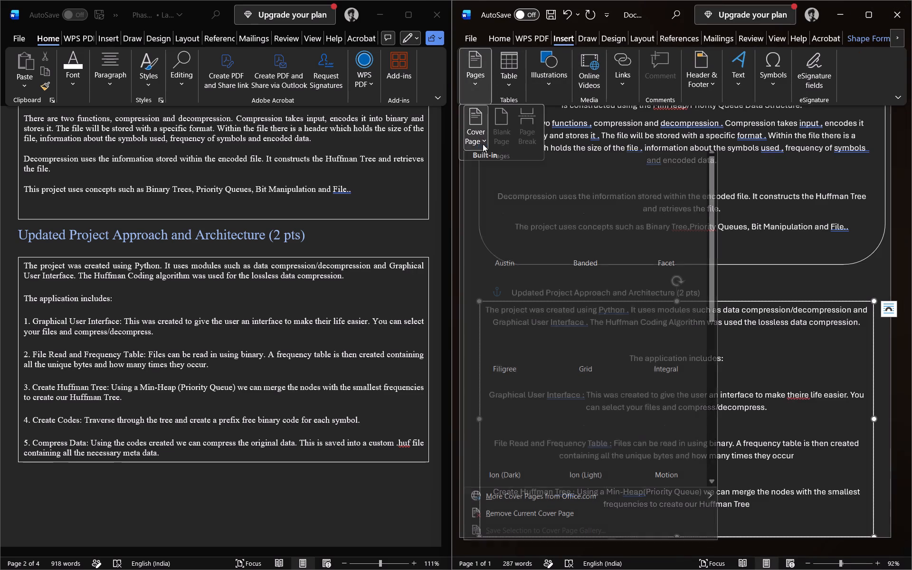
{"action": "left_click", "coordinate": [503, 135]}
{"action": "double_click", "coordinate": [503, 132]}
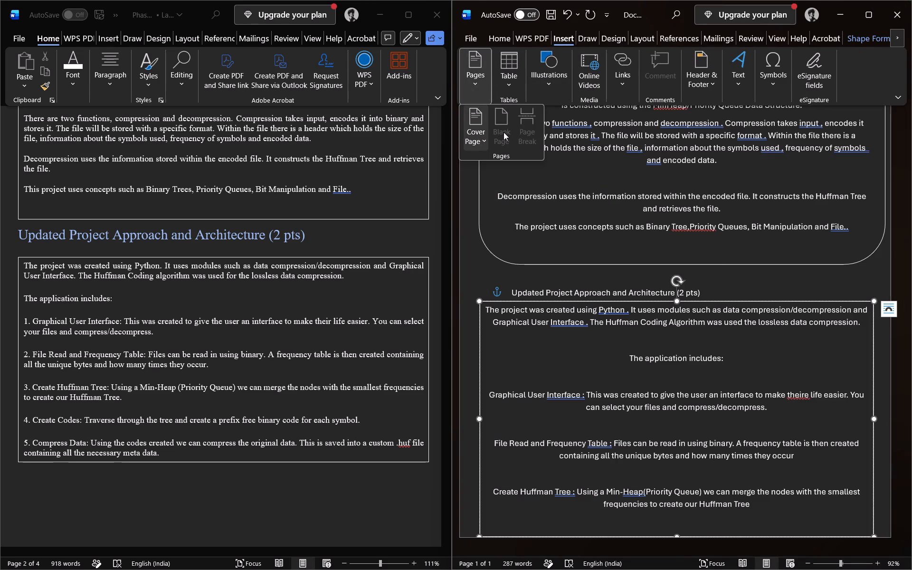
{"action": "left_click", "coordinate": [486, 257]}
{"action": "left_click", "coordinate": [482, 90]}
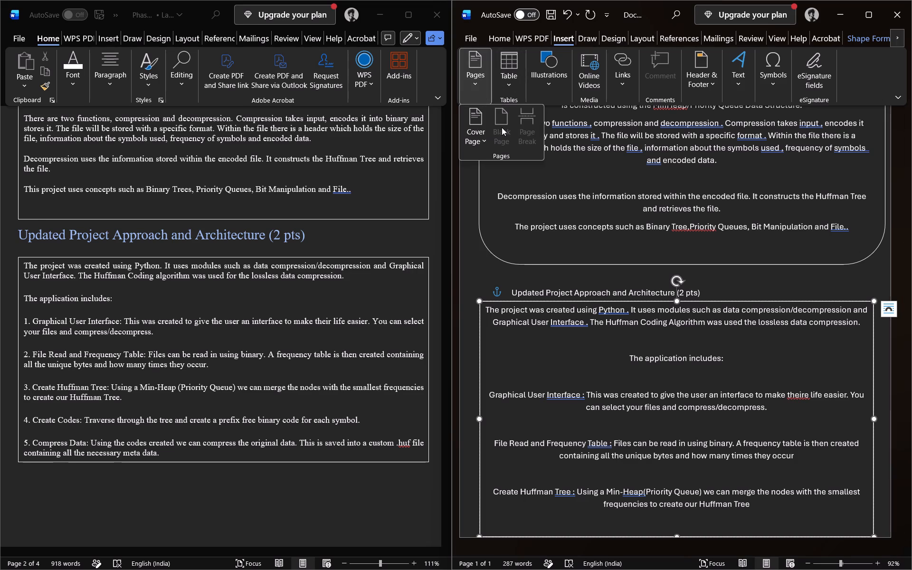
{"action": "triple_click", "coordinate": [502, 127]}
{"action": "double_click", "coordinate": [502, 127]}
Insert a blank page with the cursor at the end of the Updated Project Approach and Architecture heading.
{"action": "left_click", "coordinate": [903, 280]}
{"action": "left_click", "coordinate": [893, 346]}
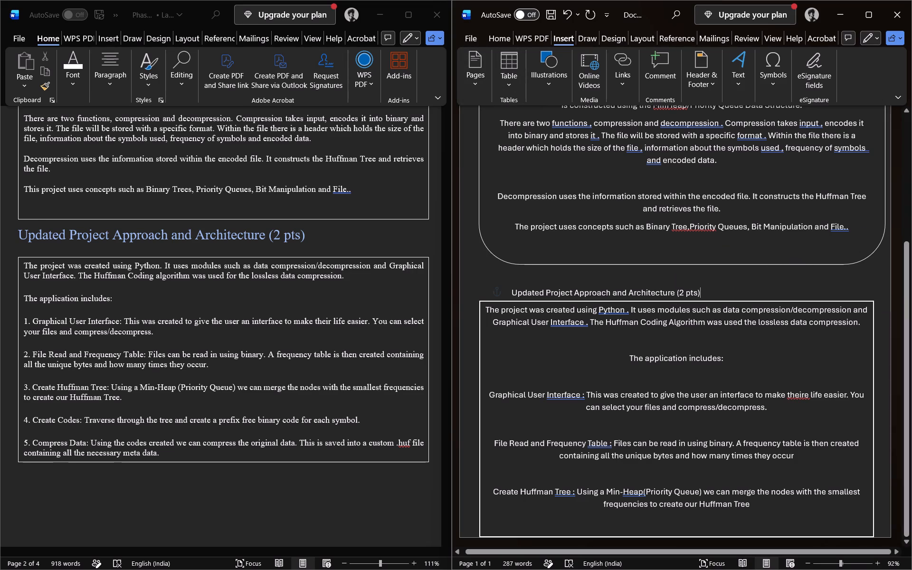
{"action": "left_click", "coordinate": [896, 360]}
{"action": "scroll", "coordinate": [686, 240], "scroll_direction": "down", "scroll_amount": 2}
{"action": "scroll", "coordinate": [693, 247], "scroll_direction": "up", "scroll_amount": 6}
{"action": "scroll", "coordinate": [694, 247], "scroll_direction": "down", "scroll_amount": 14}
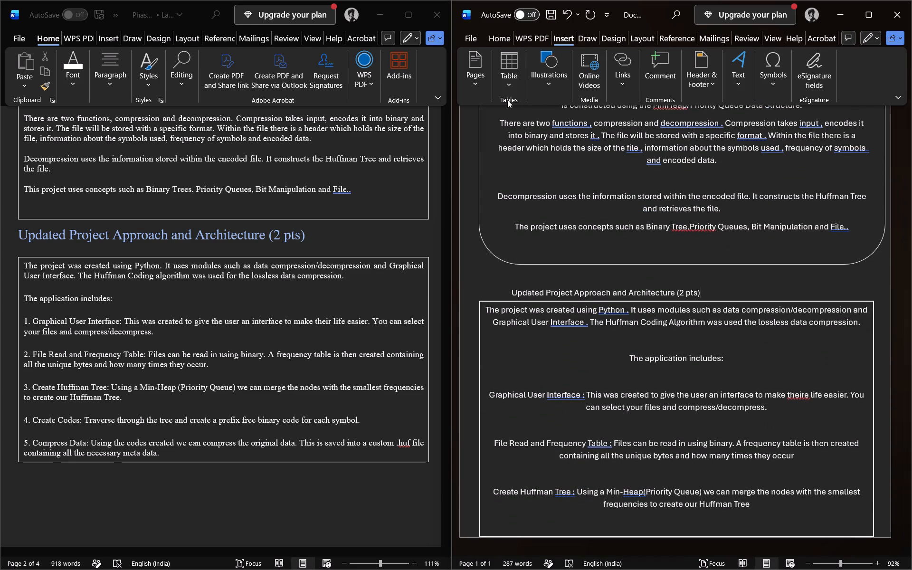
{"action": "left_click", "coordinate": [484, 87]}
{"action": "left_click", "coordinate": [501, 128]}
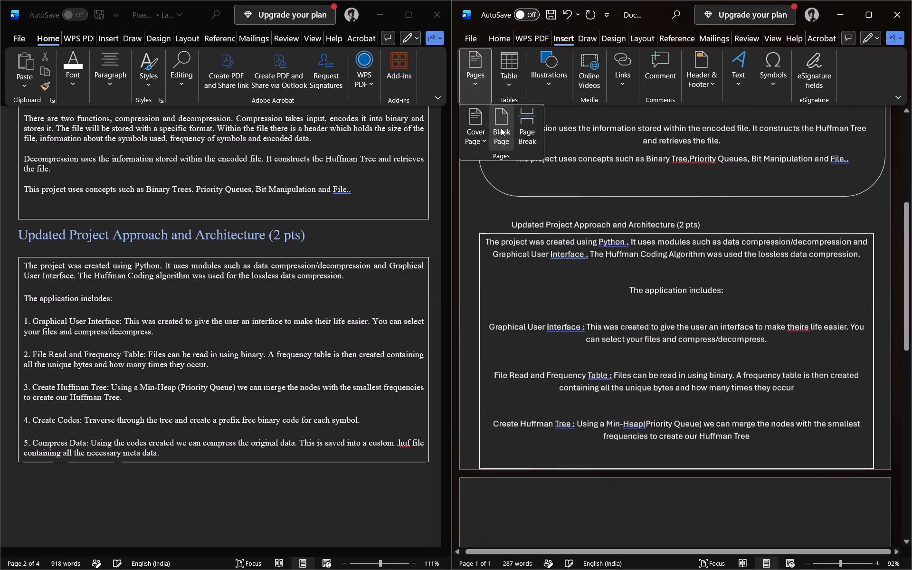
{"action": "scroll", "coordinate": [644, 347], "scroll_direction": "down", "scroll_amount": 9}
{"action": "scroll", "coordinate": [693, 320], "scroll_direction": "up", "scroll_amount": 4}
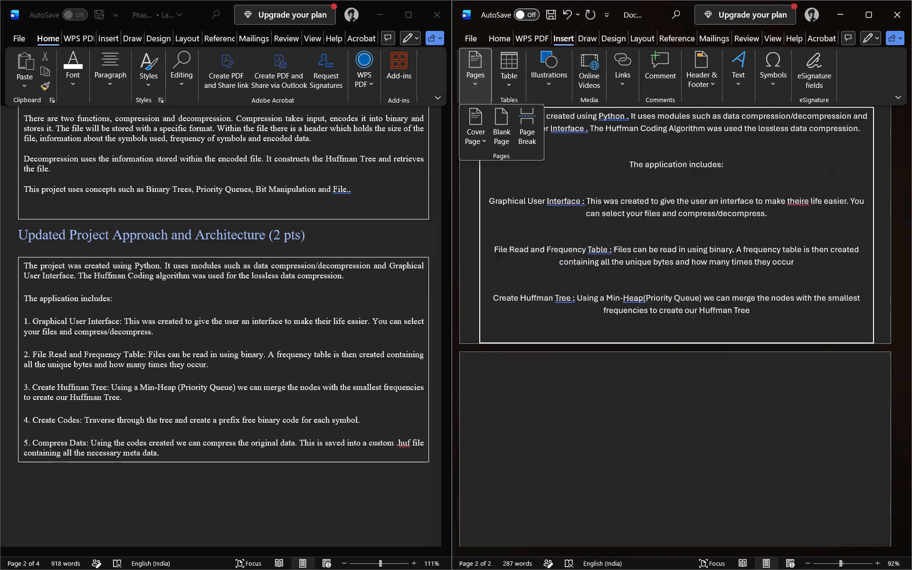
Resize the Approach and Architecture box to be slightly wider, with its bottom edge just above the page's lower edge.
{"action": "scroll", "coordinate": [693, 320], "scroll_direction": "up", "scroll_amount": 4}
{"action": "left_click", "coordinate": [692, 195]}
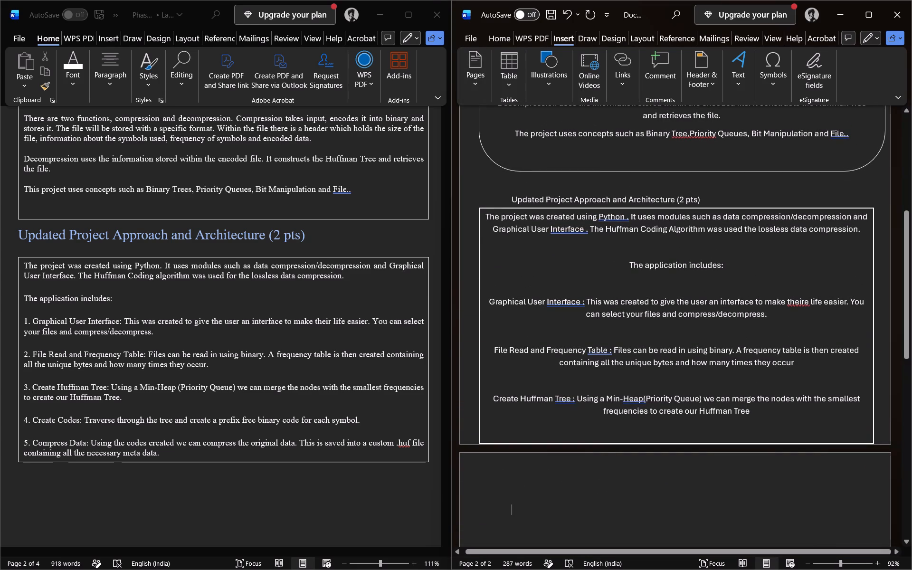
{"action": "left_click", "coordinate": [555, 209]}
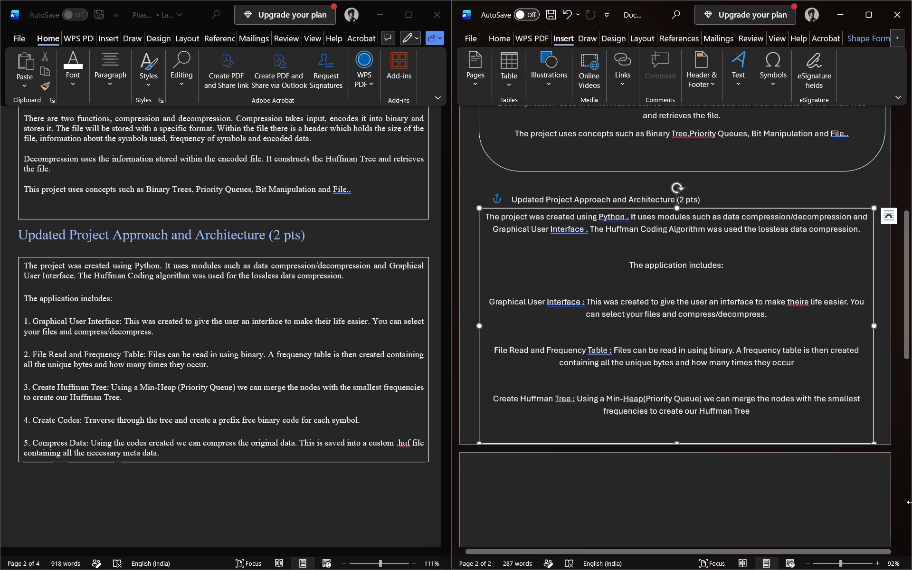
{"action": "left_click_drag", "start_coordinate": [874, 442], "coordinate": [842, 418]}
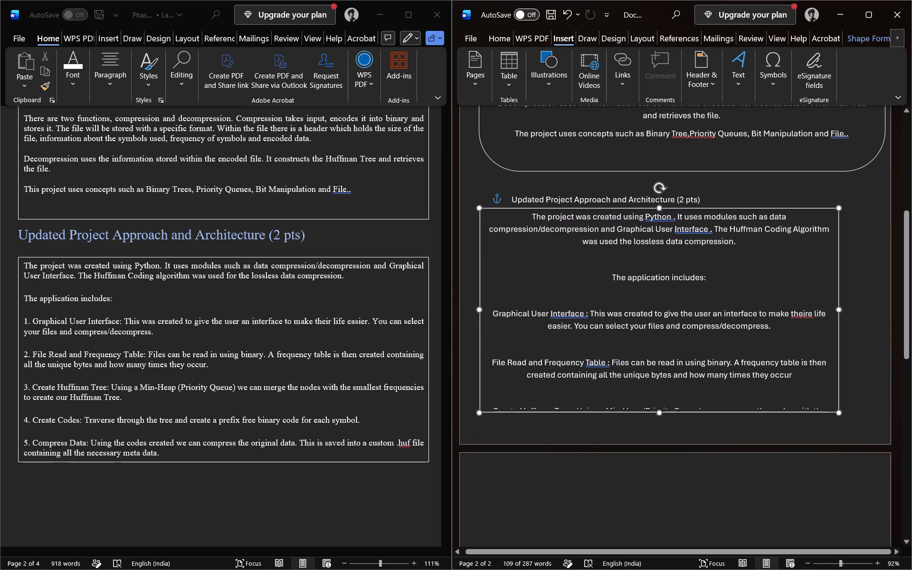
{"action": "left_click_drag", "start_coordinate": [842, 418], "coordinate": [882, 444]}
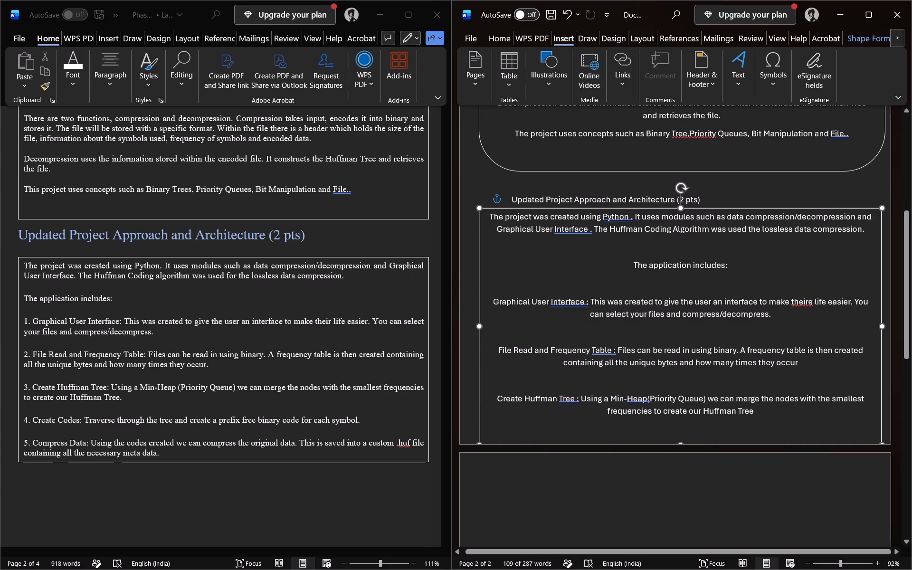
{"action": "left_click_drag", "start_coordinate": [882, 444], "coordinate": [882, 441]}
Remove the empty lines below and above "The application includes:" in the Approach and Architecture box.
{"action": "left_click", "coordinate": [718, 281]}
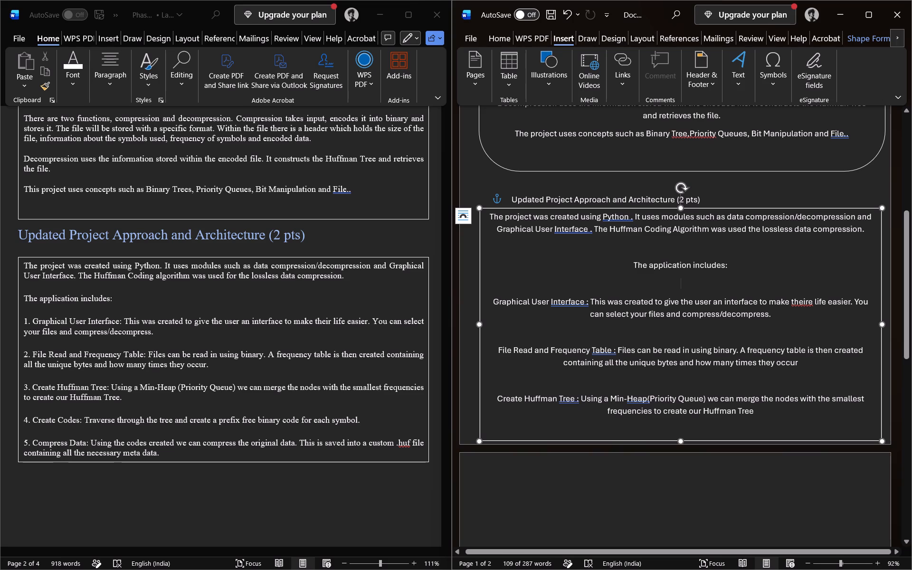
{"action": "key", "text": "BackSpace"}
{"action": "key", "text": "BackSpace"}
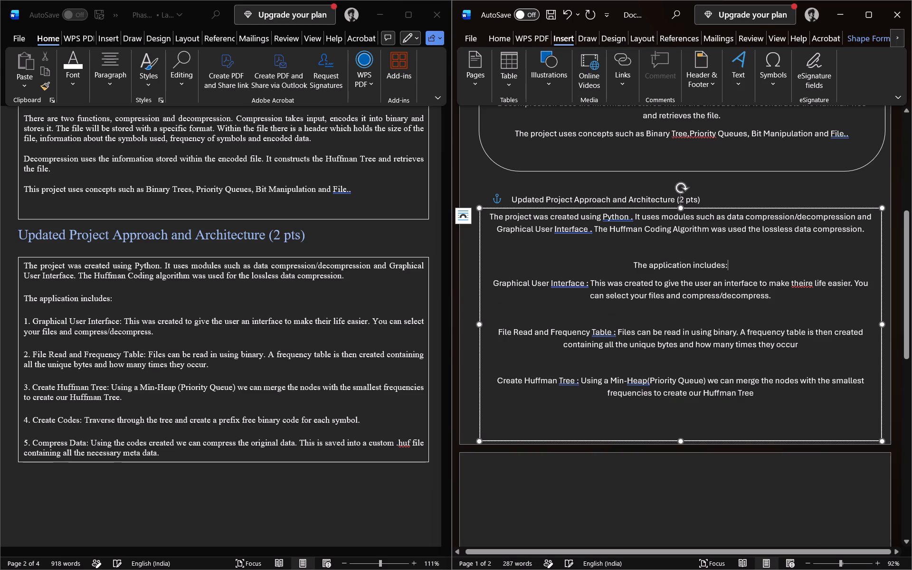
{"action": "left_click", "coordinate": [619, 245]}
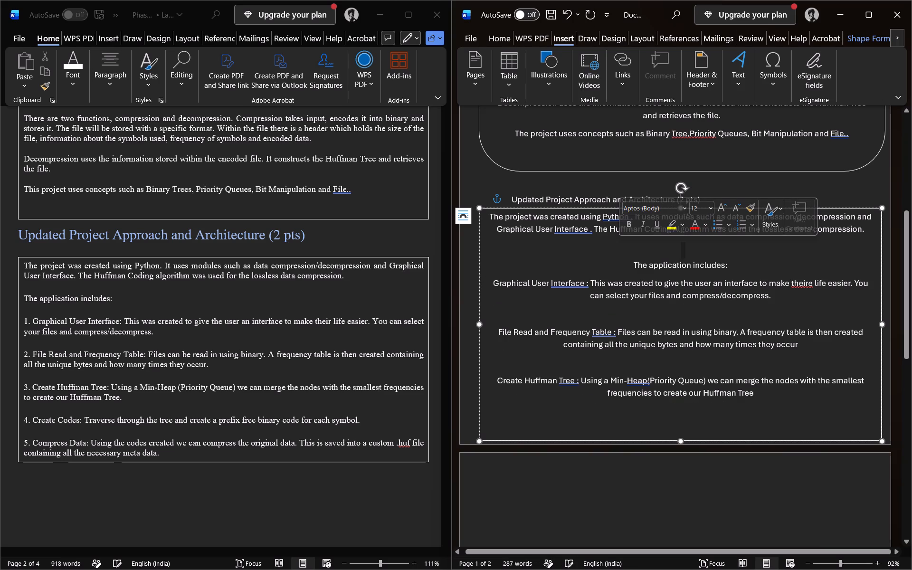
{"action": "left_click", "coordinate": [661, 251]}
{"action": "double_click", "coordinate": [683, 250]}
{"action": "left_click", "coordinate": [683, 250]}
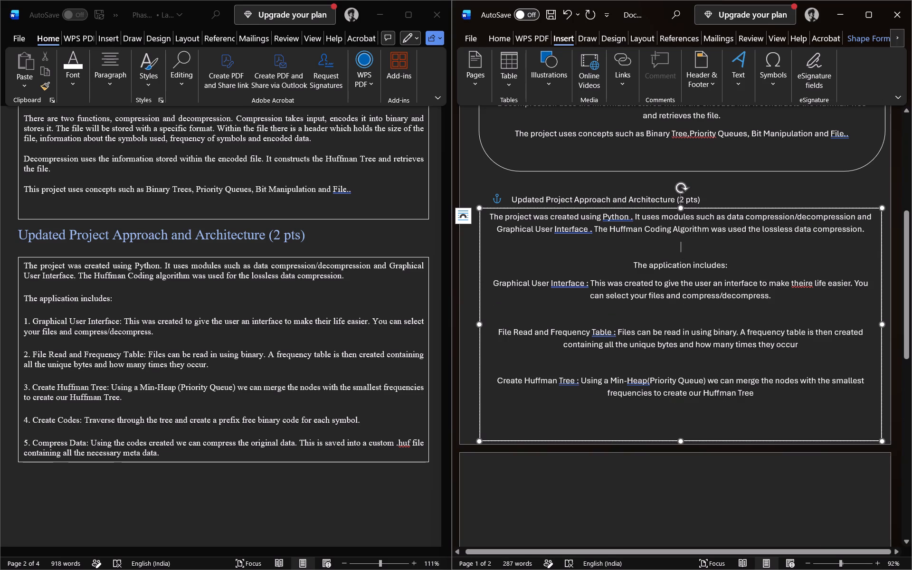
{"action": "key", "text": "BackSpace"}
{"action": "key", "text": "BackSpace"}
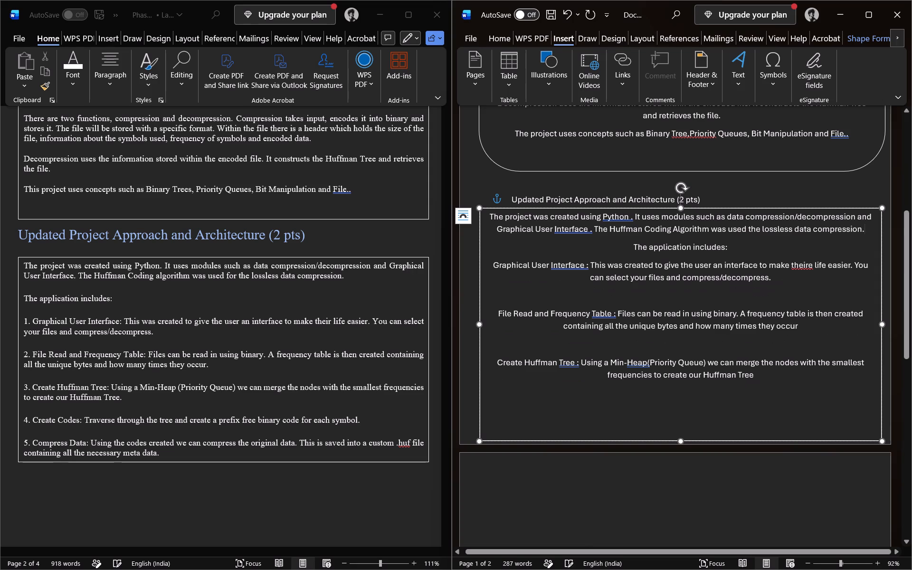
Underline the line "The application includes:" in the Approach and Architecture box.
{"action": "left_click_drag", "start_coordinate": [731, 248], "coordinate": [666, 243]}
{"action": "left_click_drag", "start_coordinate": [666, 243], "coordinate": [633, 245]}
{"action": "left_click", "coordinate": [671, 229]}
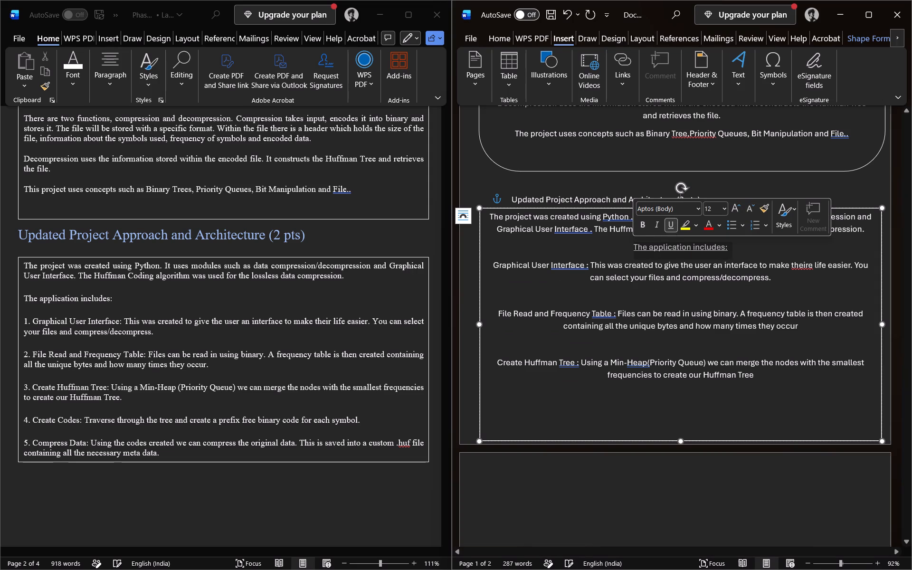
Add "Create Codes:Traverse through the tree and create a prefix free cinary code for each symbol" two lines below the Create Huffman Tree item.
{"action": "left_click", "coordinate": [763, 373]}
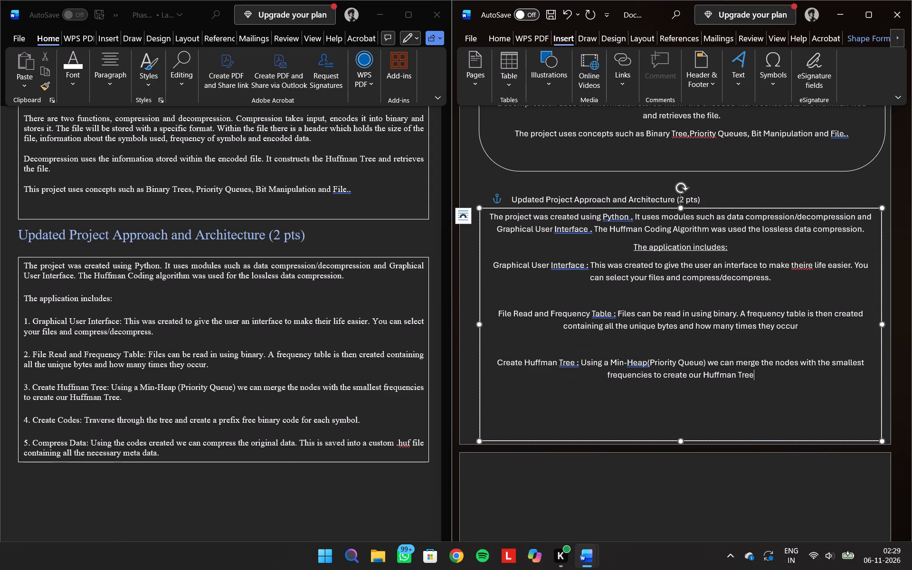
{"action": "key", "text": "Return"}
{"action": "key", "text": "Return"}
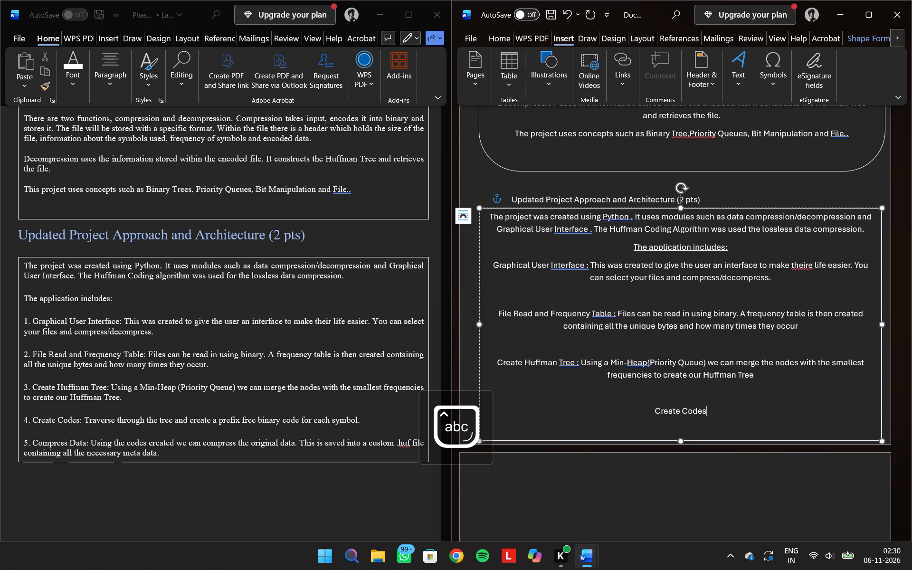
{"action": "key", "text": "shift+colon"}
{"action": "type", "text": "rse"}
{"action": "key", "text": "space"}
{"action": "type", "text": "through"}
{"action": "key", "text": "space"}
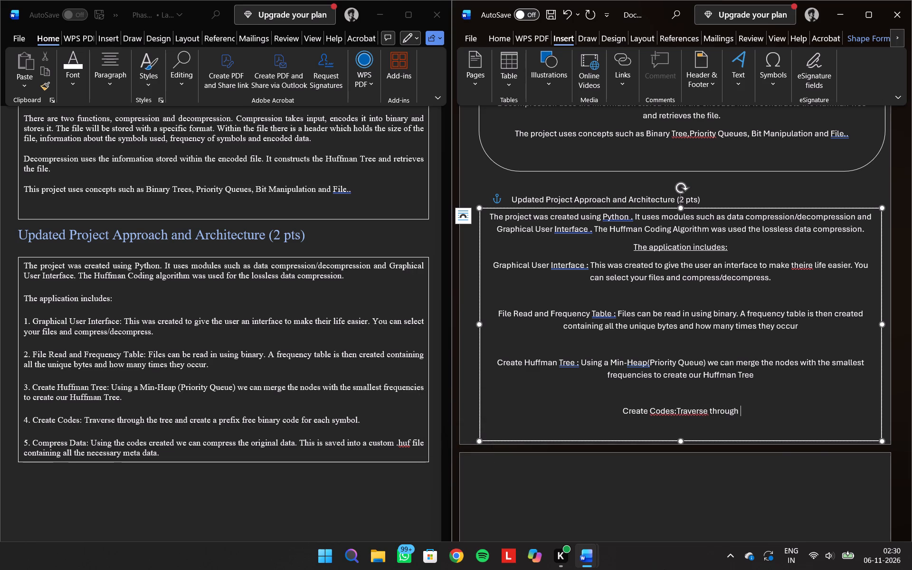
{"action": "type", "text": "the tree and create a pre"}
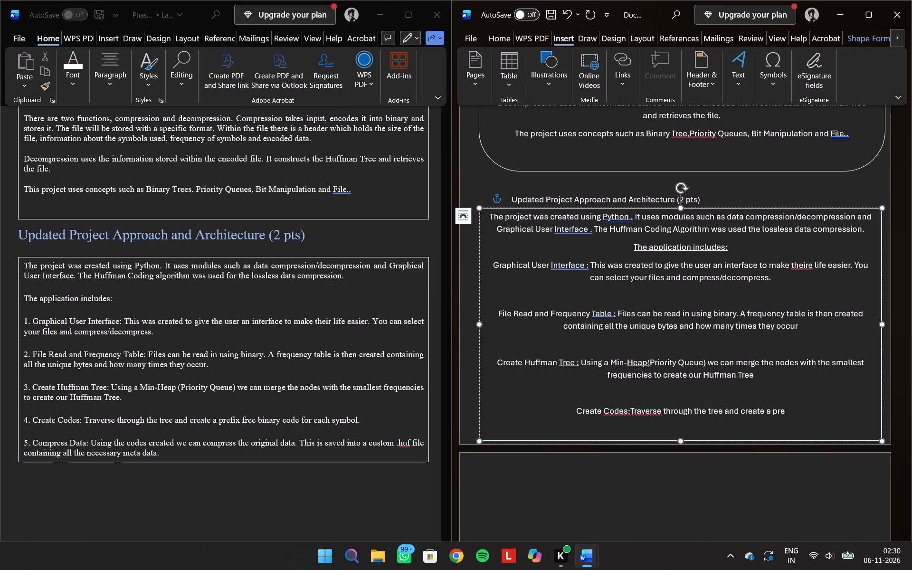
{"action": "type", "text": "fix free cinary"}
{"action": "key", "text": "space"}
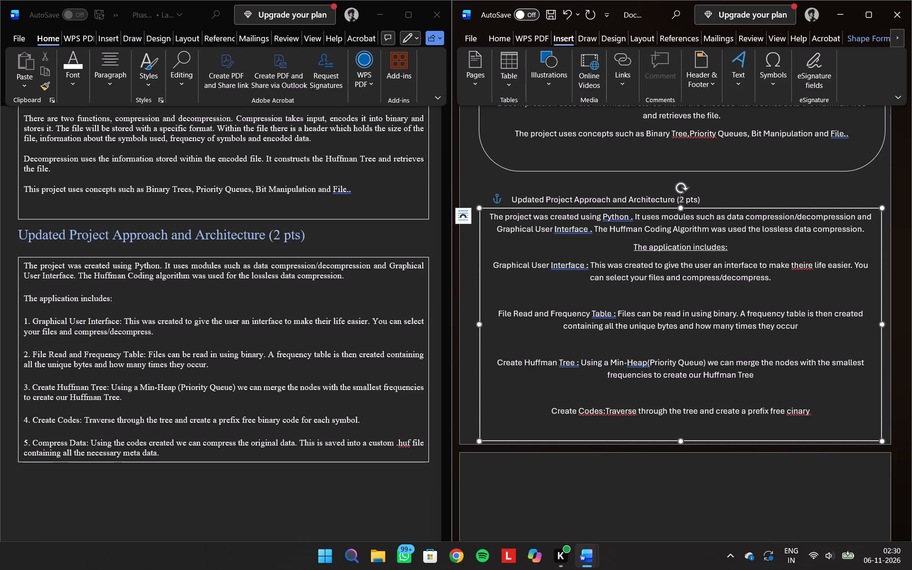
{"action": "type", "text": "code for w"}
{"action": "key", "text": "BackSpace"}
{"action": "type", "text": "each s"}
{"action": "type", "text": "ymbol"}
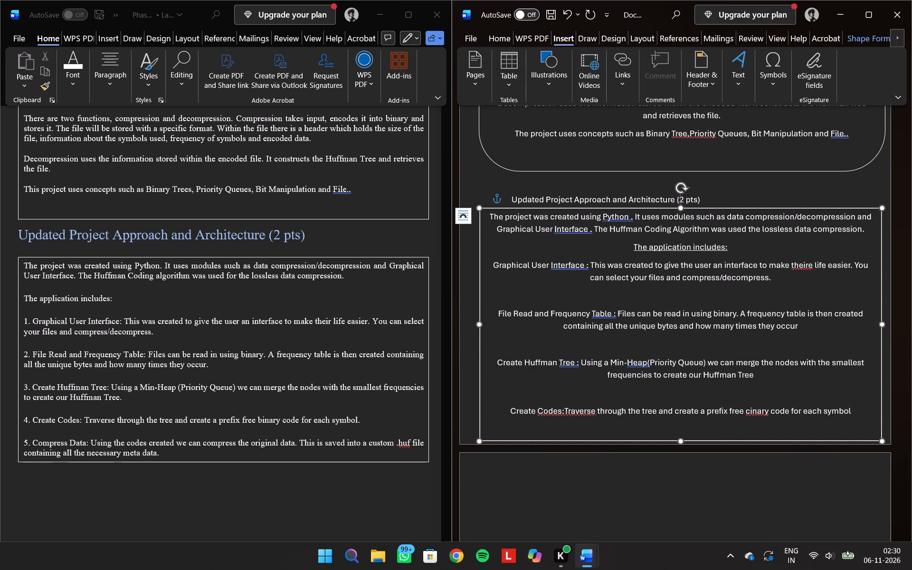
Correct "cinary" to "binary" in the Create Codes item.
{"action": "key", "text": "Left"}
{"action": "key", "text": "Left"}
{"action": "key", "text": "Left"}
{"action": "key", "text": "Left"}
{"action": "key", "text": "Left"}
{"action": "key", "text": "Left"}
{"action": "key", "text": "Left"}
{"action": "key", "text": "Left"}
{"action": "key", "text": "Left"}
{"action": "key", "text": "Left"}
{"action": "key", "text": "Left"}
{"action": "key", "text": "Left"}
{"action": "key", "text": "Left"}
{"action": "key", "text": "Left"}
{"action": "key", "text": "Left"}
{"action": "key", "text": "Left"}
{"action": "key", "text": "Left"}
{"action": "key", "text": "Left"}
{"action": "key", "text": "Left"}
{"action": "key", "text": "Left"}
{"action": "key", "text": "Left"}
{"action": "key", "text": "Left"}
{"action": "key", "text": "Left"}
{"action": "key", "text": "Left"}
{"action": "key", "text": "Left"}
{"action": "key", "text": "Left"}
{"action": "key", "text": "BackSpace"}
{"action": "key", "text": "b"}
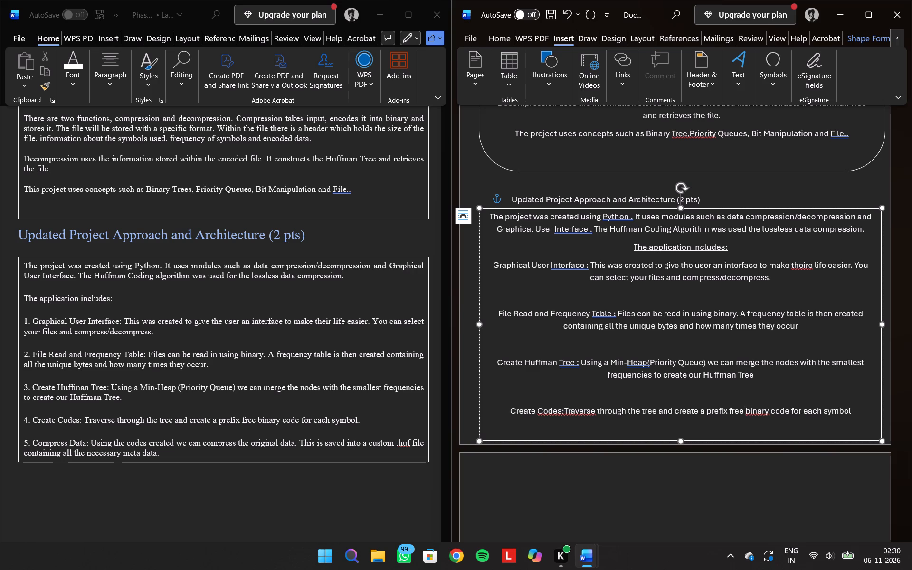
{"action": "key", "text": "BackSpace"}
{"action": "key", "text": "b"}
Insert a space between "Create Codes:" and "Traverse" in the Create Codes item.
{"action": "key", "text": "Left"}
{"action": "key", "text": "Left"}
{"action": "key", "text": "Left"}
{"action": "key", "text": "Left"}
{"action": "key", "text": "Left"}
{"action": "key", "text": "Left"}
{"action": "key", "text": "Left"}
{"action": "key", "text": "Left"}
{"action": "key", "text": "Left"}
{"action": "key", "text": "Left"}
{"action": "key", "text": "Left"}
{"action": "key", "text": "Left"}
{"action": "key", "text": "Left"}
{"action": "key", "text": "Left"}
{"action": "key", "text": "Left"}
{"action": "key", "text": "Left"}
{"action": "key", "text": "Left"}
{"action": "key", "text": "Left"}
{"action": "key", "text": "Left"}
{"action": "key", "text": "Left"}
{"action": "key", "text": "Left"}
{"action": "key", "text": "Left"}
{"action": "key", "text": "space"}
{"action": "key", "text": "Left"}
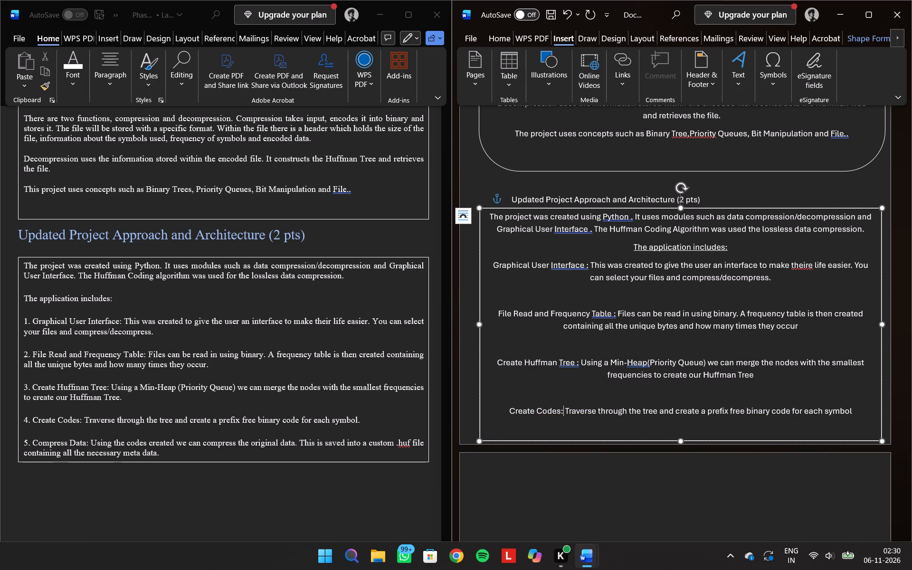
Start a new line directly below the Create Codes item, without an extra empty line between them.
{"action": "key", "text": "Right"}
{"action": "key", "text": "Right"}
{"action": "key", "text": "Right"}
{"action": "key", "text": "Right"}
{"action": "key", "text": "Right"}
{"action": "key", "text": "Right"}
{"action": "key", "text": "Right"}
{"action": "key", "text": "Right"}
{"action": "key", "text": "Right"}
{"action": "key", "text": "Right"}
{"action": "key", "text": "Right"}
{"action": "key", "text": "Right"}
{"action": "key", "text": "Right"}
{"action": "key", "text": "Right"}
{"action": "key", "text": "Right"}
{"action": "key", "text": "Right"}
{"action": "key", "text": "Right"}
{"action": "key", "text": "Right"}
{"action": "key", "text": "Right"}
{"action": "key", "text": "Right"}
{"action": "key", "text": "Left"}
{"action": "key", "text": "Left"}
{"action": "key", "text": "Left"}
{"action": "key", "text": "Return"}
{"action": "key", "text": "Return"}
{"action": "key", "text": "BackSpace"}
Adjust the top edge of the Approach and Architecture box so it sits just below its heading.
{"action": "scroll", "coordinate": [718, 298], "scroll_direction": "up", "scroll_amount": 4}
{"action": "scroll", "coordinate": [718, 298], "scroll_direction": "down", "scroll_amount": 4}
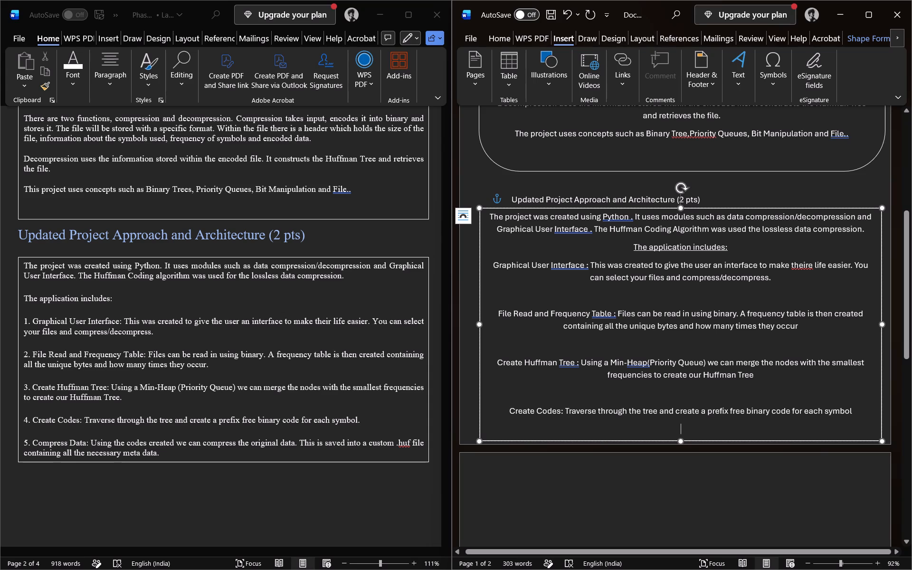
{"action": "left_click_drag", "start_coordinate": [682, 209], "coordinate": [684, 175]}
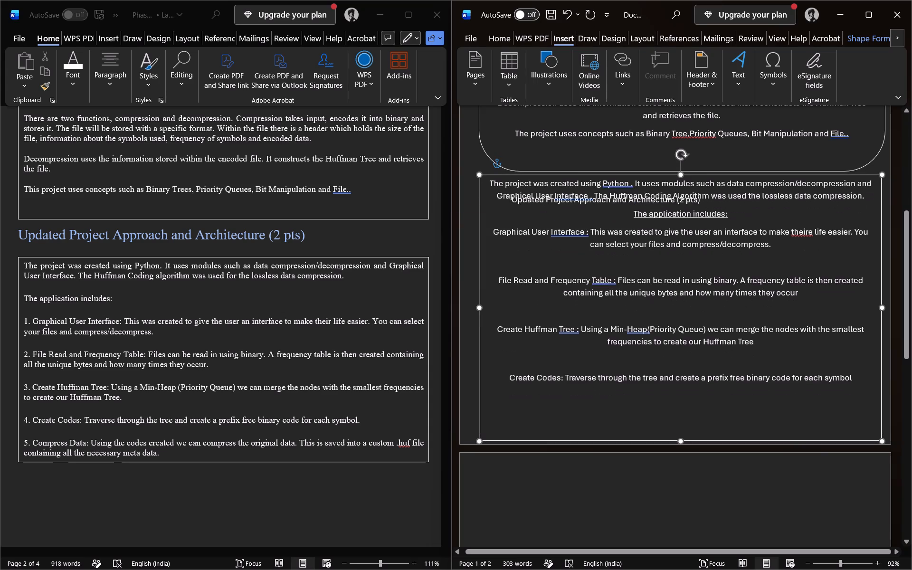
{"action": "left_click_drag", "start_coordinate": [684, 175], "coordinate": [691, 204]}
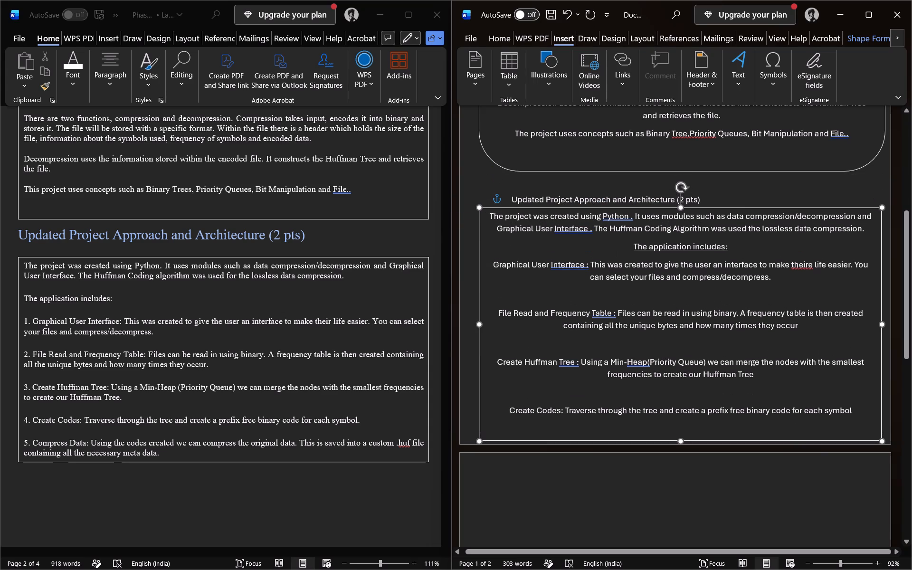
{"action": "left_click_drag", "start_coordinate": [691, 204], "coordinate": [693, 216]}
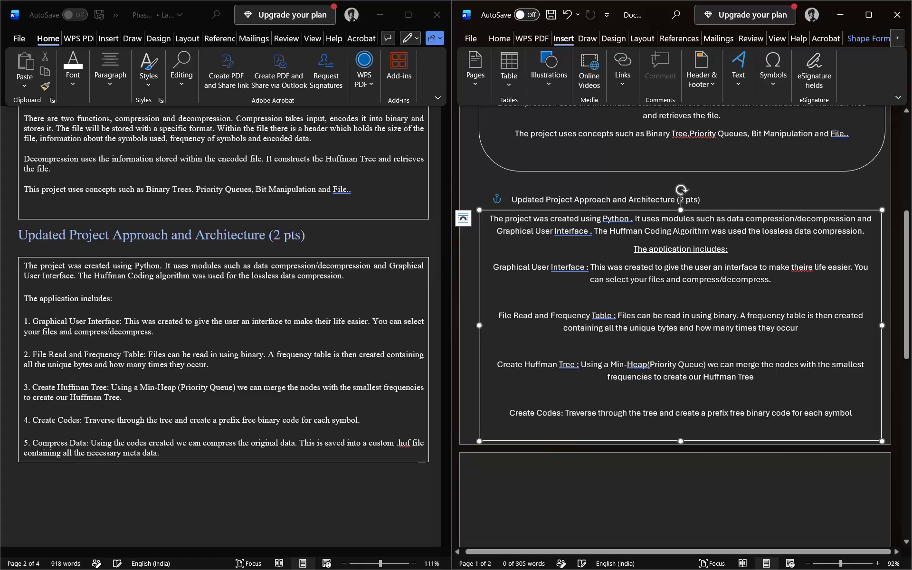
Remove the empty line above the "Updated Project Approach and Architecture (2 pts)" heading.
{"action": "left_click", "coordinate": [510, 198]}
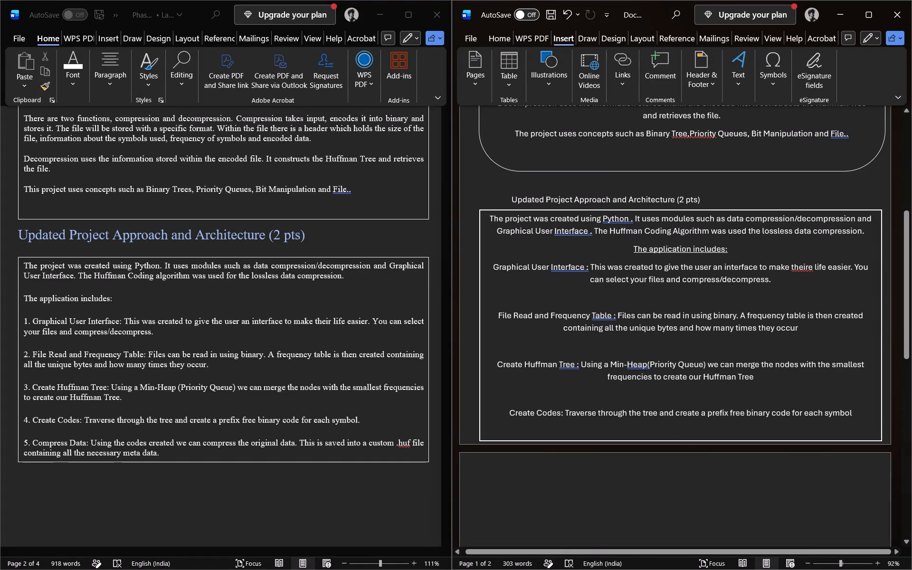
{"action": "key", "text": "BackSpace"}
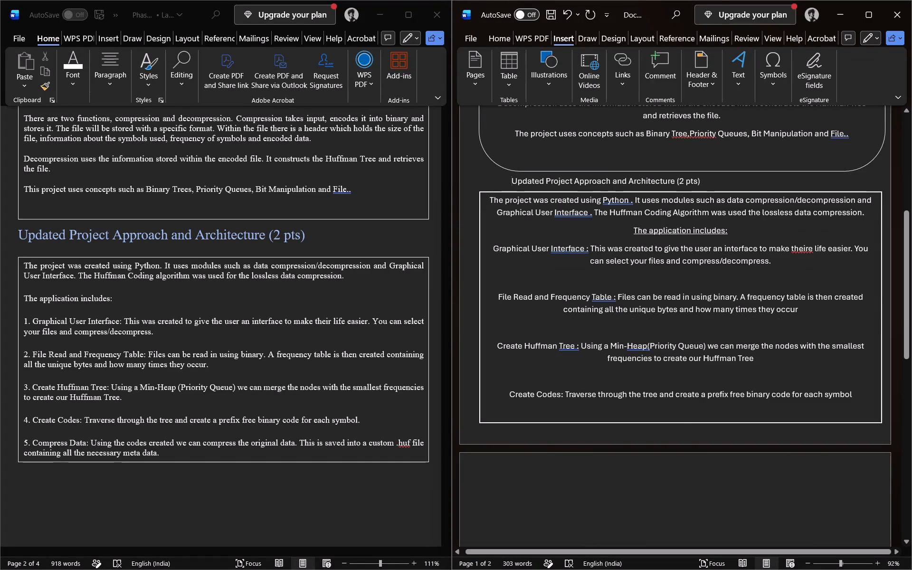
Extend the bottom edge of the Approach and Architecture box slightly downward to make room for another item.
{"action": "left_click", "coordinate": [693, 423]}
{"action": "left_click_drag", "start_coordinate": [679, 427], "coordinate": [681, 433]}
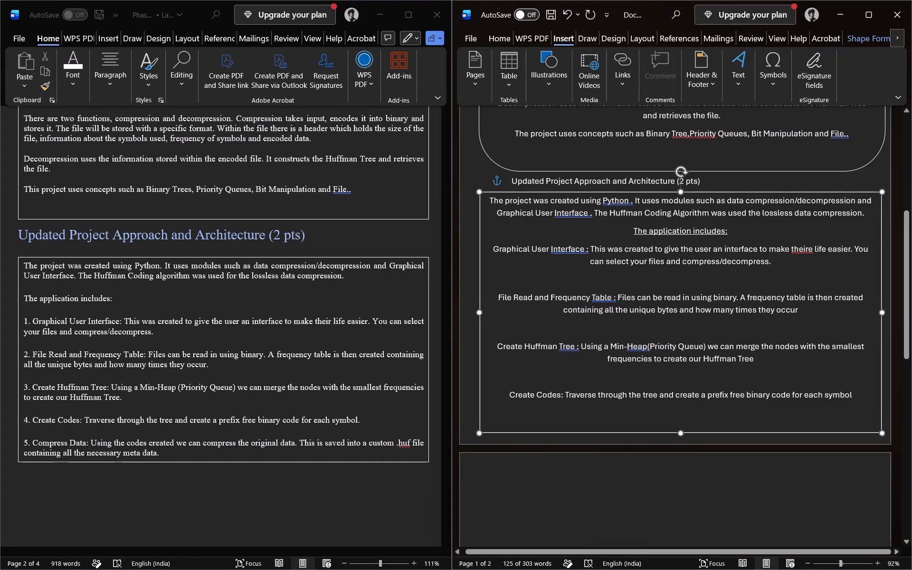
{"action": "left_click_drag", "start_coordinate": [681, 433], "coordinate": [681, 434]}
Add "Compress Data : Using the cpdes created we can compress the original data." on a new line below the Create Codes item.
{"action": "left_click", "coordinate": [859, 399]}
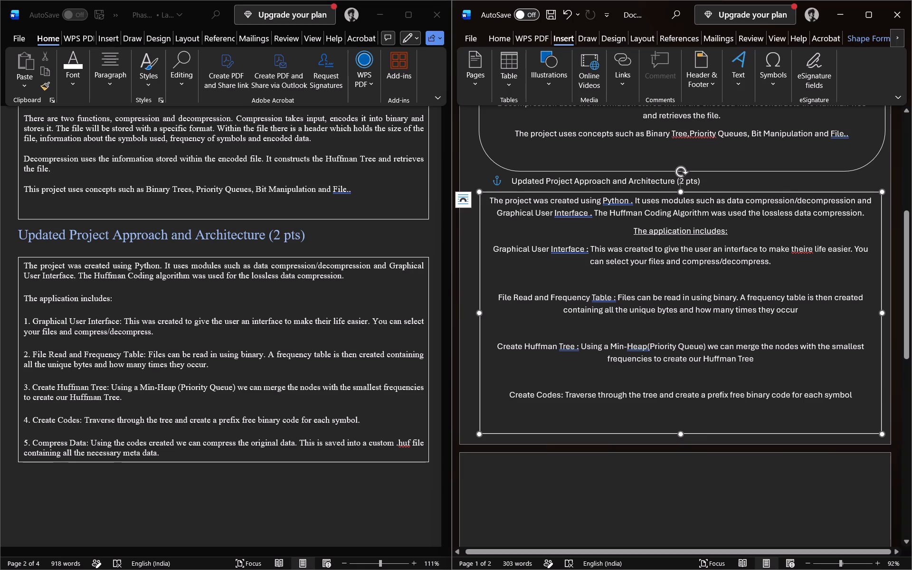
{"action": "key", "text": "Return"}
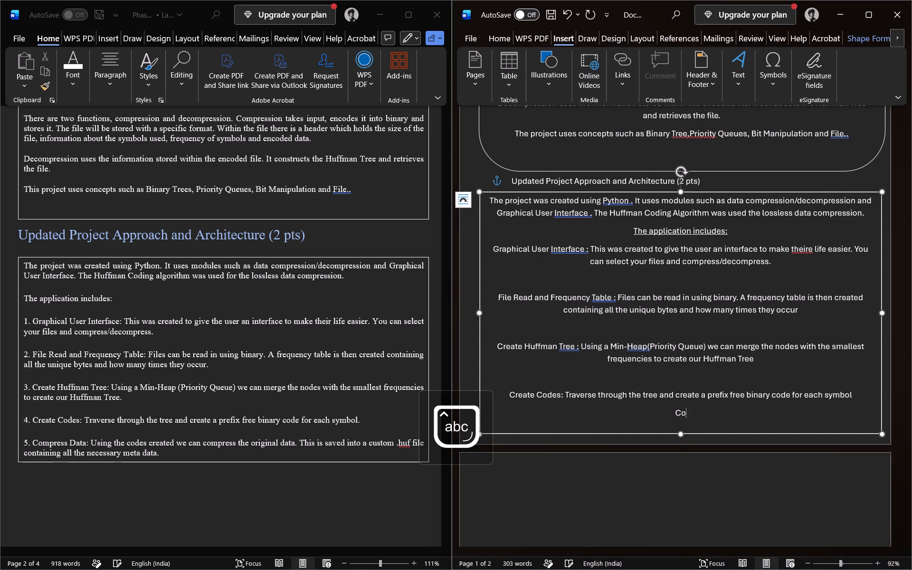
{"action": "type", "text": "ata"}
{"action": "key", "text": "space"}
{"action": "type", "text": ":"}
{"action": "key", "text": "space"}
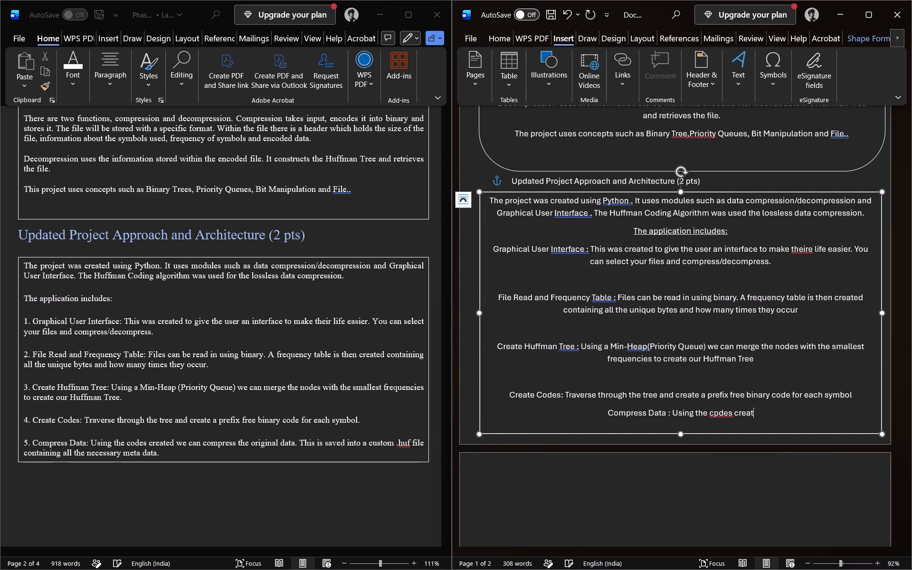
{"action": "type", "text": "we can"}
{"action": "key", "text": "space"}
{"action": "type", "text": "compress the original"}
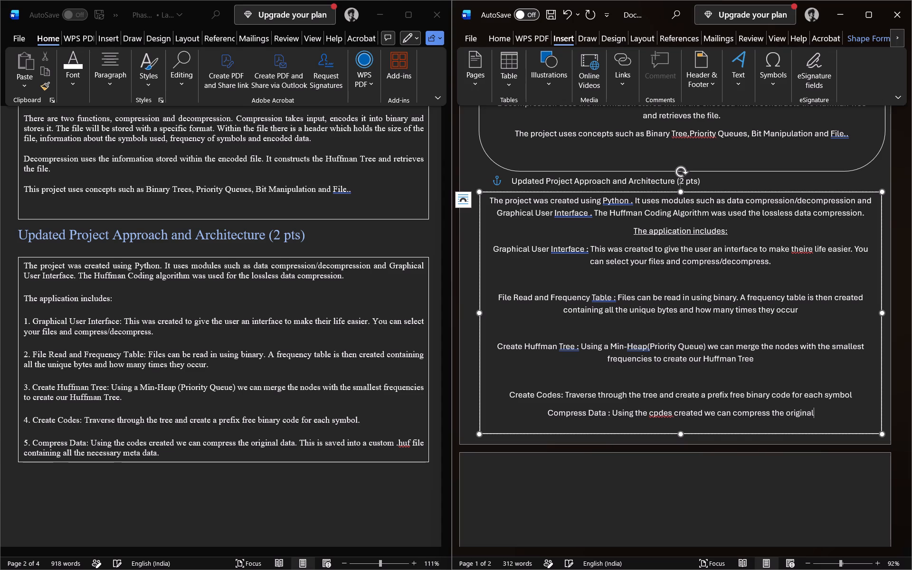
{"action": "key", "text": "space"}
{"action": "type", "text": "file"}
{"action": "key", "text": "BackSpace"}
{"action": "key", "text": "BackSpace"}
{"action": "key", "text": "BackSpace"}
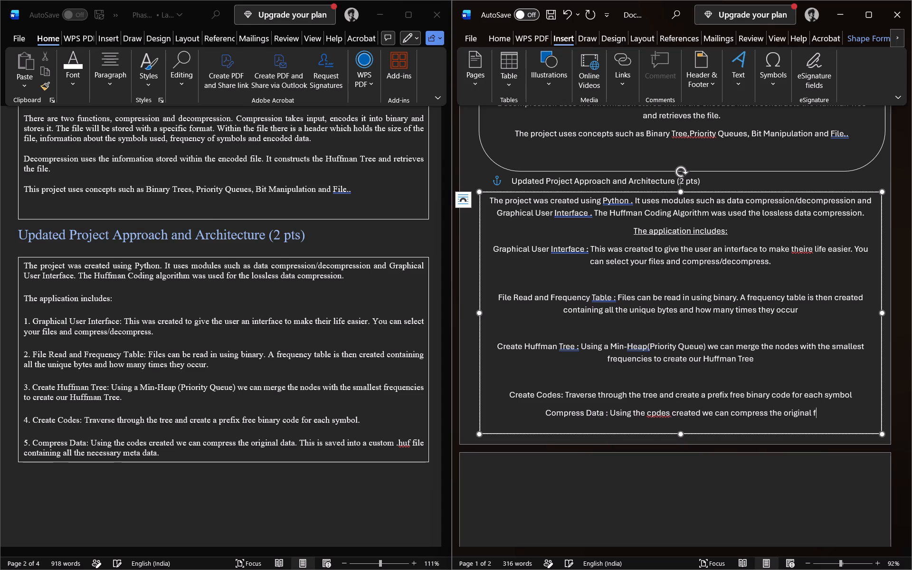
{"action": "key", "text": "BackSpace"}
{"action": "type", "text": "data"}
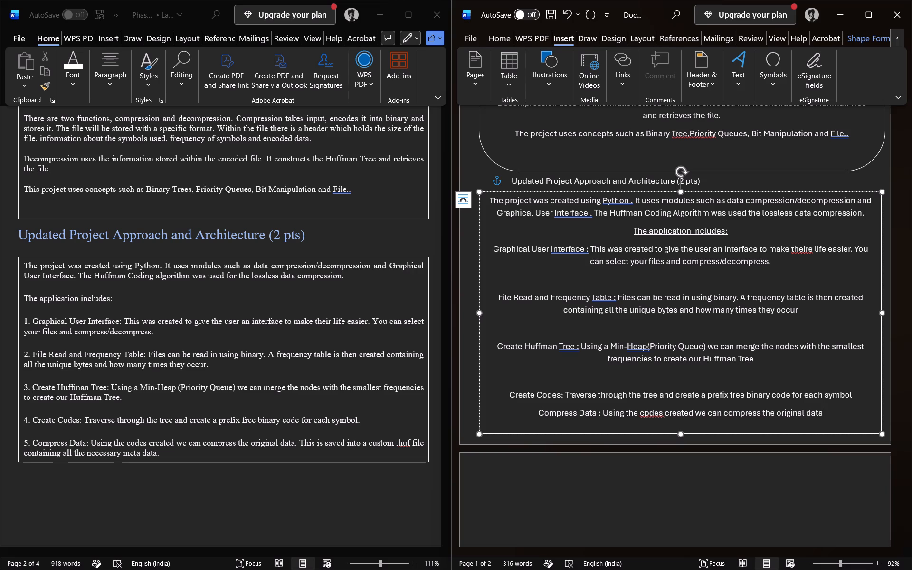
{"action": "type", "text": "."}
Continue the Compress Data item with "This is saved int a custom .huf file containing all the necessary meta data".
{"action": "key", "text": "space"}
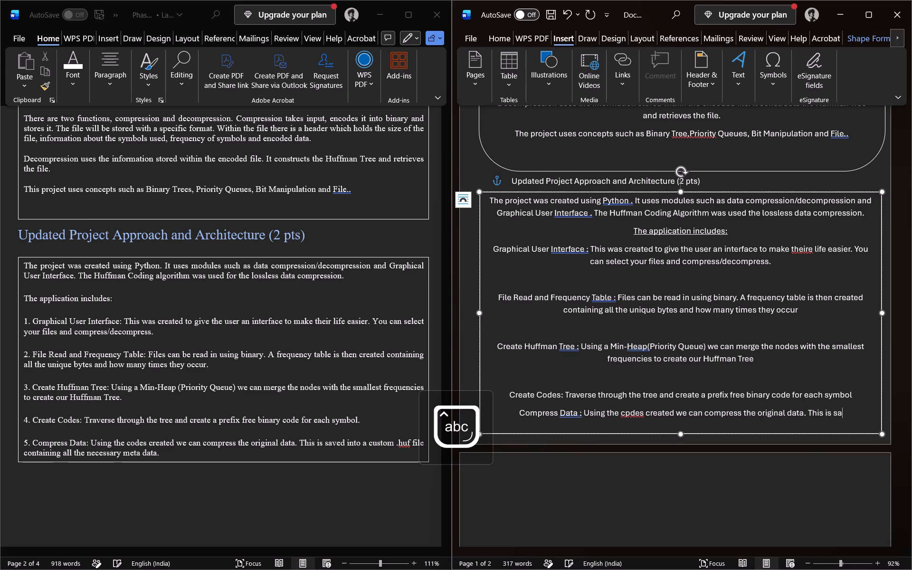
{"action": "key", "text": "space"}
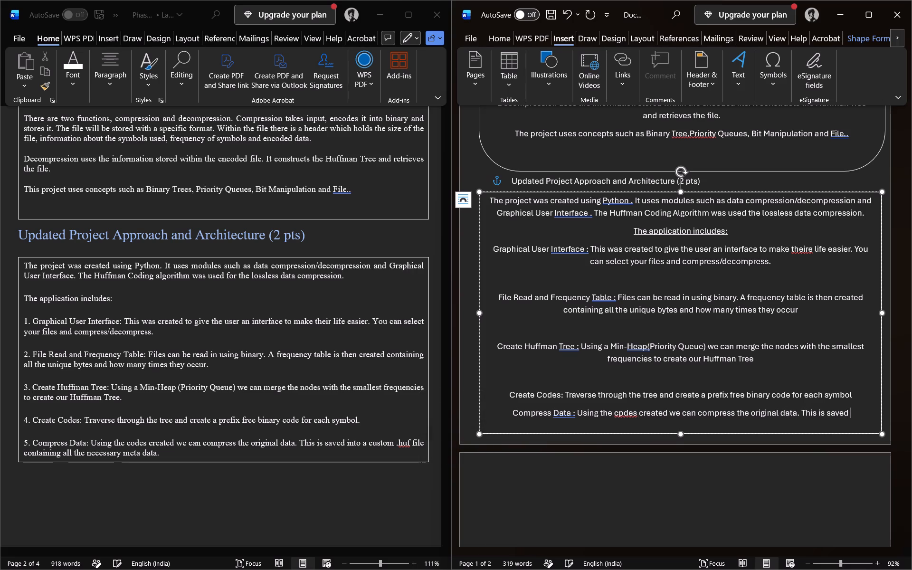
{"action": "type", "text": "int"}
{"action": "key", "text": "space"}
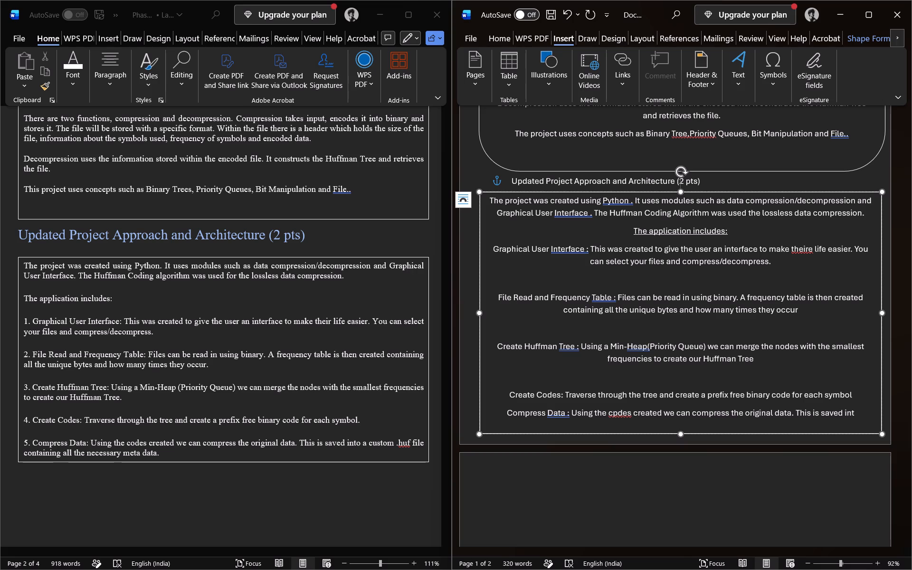
{"action": "type", "text": "a custom"}
{"action": "key", "text": "space"}
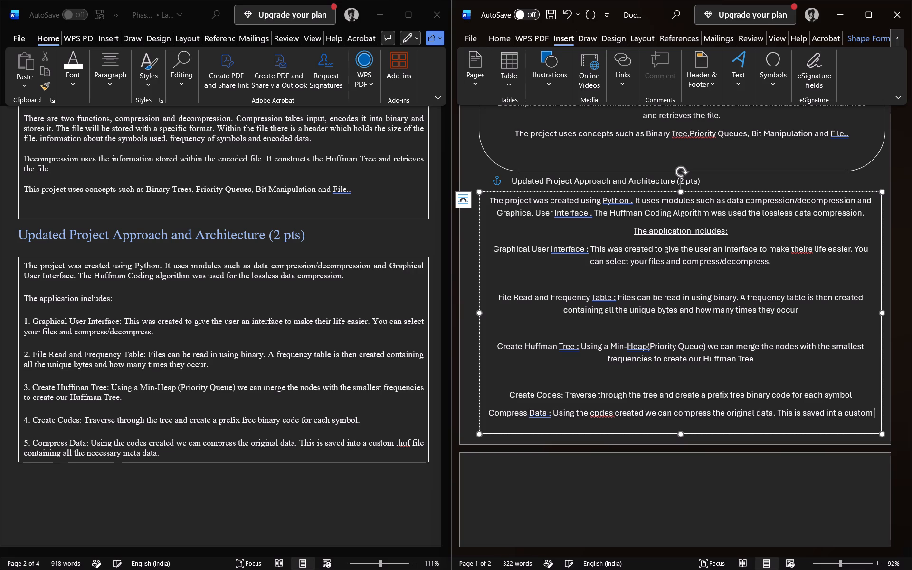
{"action": "type", "text": ".huf"}
{"action": "key", "text": "space"}
{"action": "type", "text": "file contain"}
{"action": "type", "text": "in"}
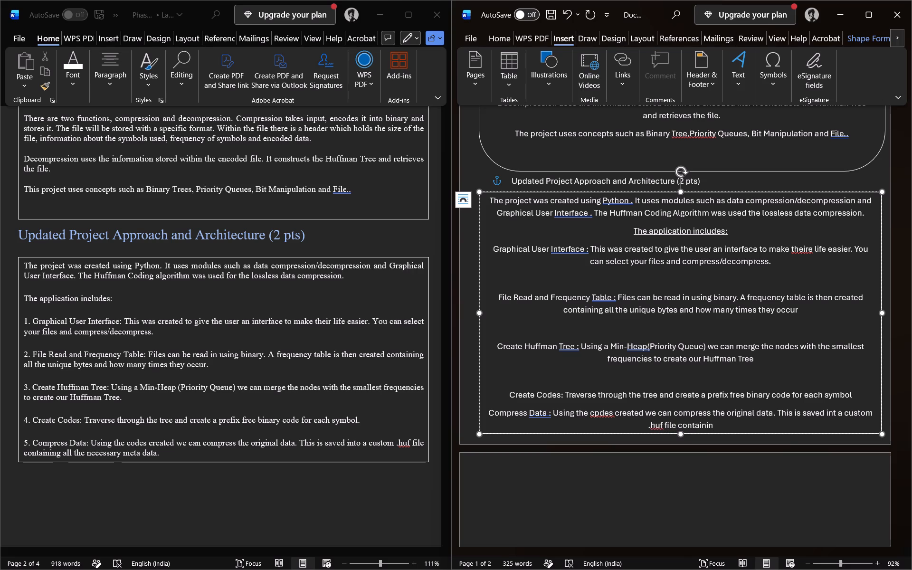
{"action": "key", "text": "BackSpace"}
{"action": "type", "text": "ng all the ne"}
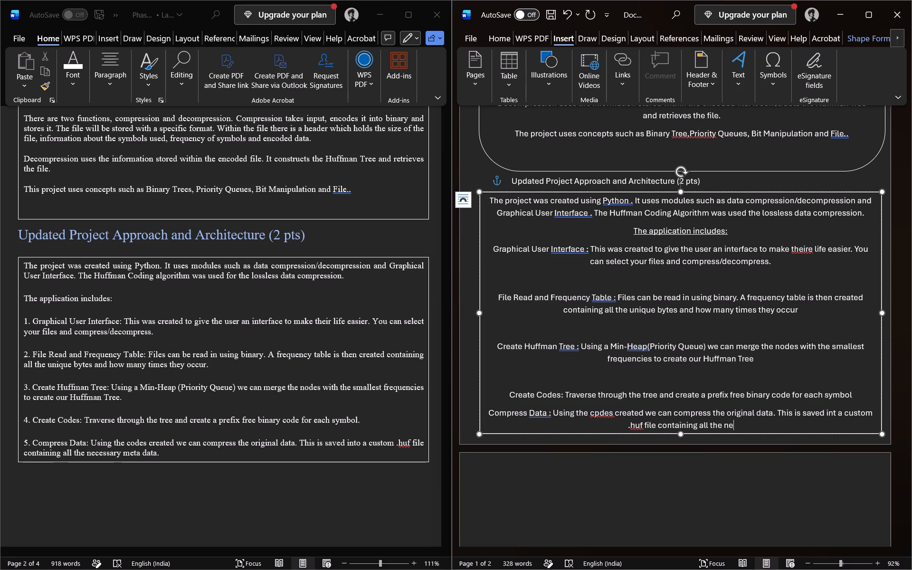
{"action": "type", "text": "cessary"}
{"action": "key", "text": "space"}
{"action": "type", "text": "meta data"}
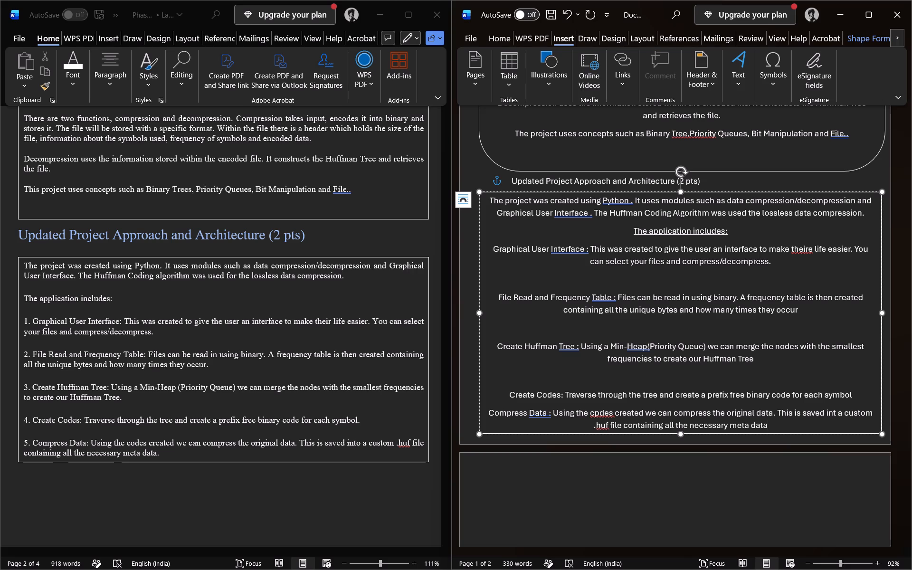
Add the heading "Tasks Completed (7 pts)" at the top of the second page and start a new line below it.
{"action": "scroll", "coordinate": [552, 363], "scroll_direction": "down", "scroll_amount": 1}
{"action": "scroll", "coordinate": [414, 379], "scroll_direction": "down", "scroll_amount": 1}
{"action": "scroll", "coordinate": [407, 384], "scroll_direction": "up", "scroll_amount": 2}
{"action": "scroll", "coordinate": [369, 401], "scroll_direction": "down", "scroll_amount": 16}
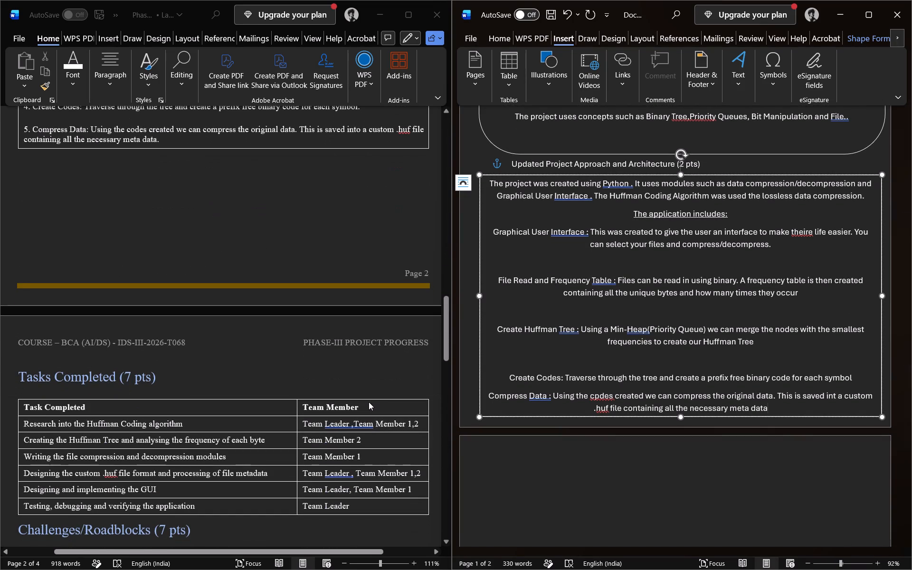
{"action": "scroll", "coordinate": [369, 402], "scroll_direction": "down", "scroll_amount": 1}
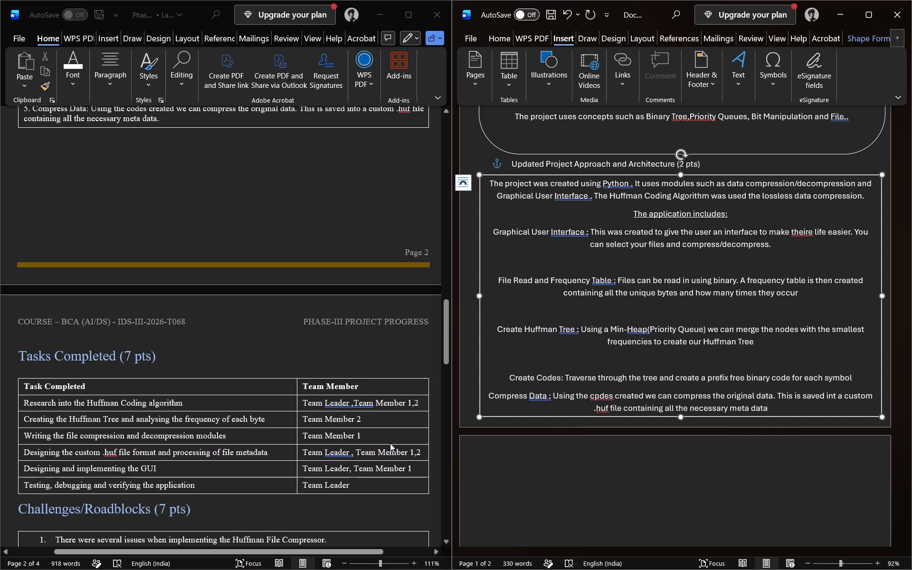
{"action": "scroll", "coordinate": [626, 475], "scroll_direction": "down", "scroll_amount": 3}
{"action": "scroll", "coordinate": [586, 471], "scroll_direction": "down", "scroll_amount": 1}
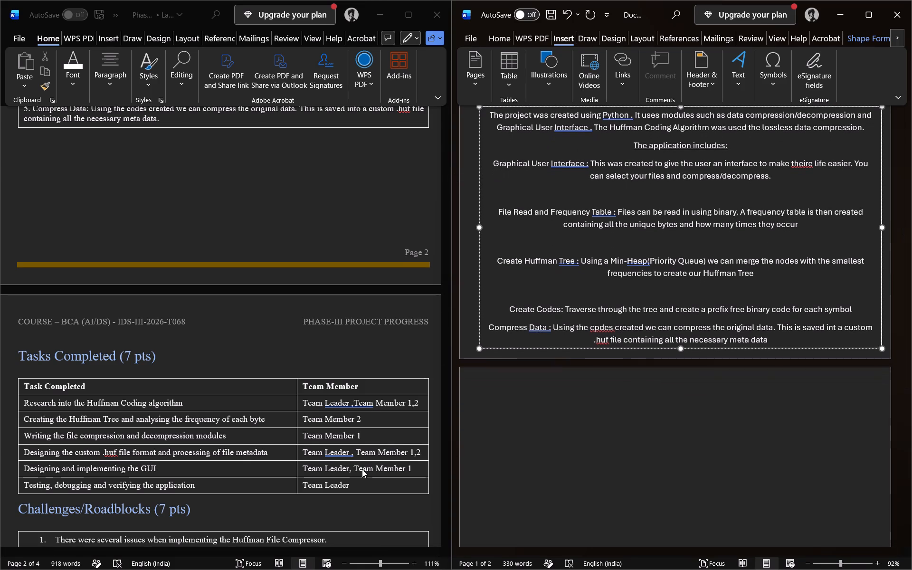
{"action": "scroll", "coordinate": [362, 469], "scroll_direction": "down", "scroll_amount": 6}
{"action": "scroll", "coordinate": [578, 382], "scroll_direction": "down", "scroll_amount": 2}
{"action": "left_click", "coordinate": [578, 363]}
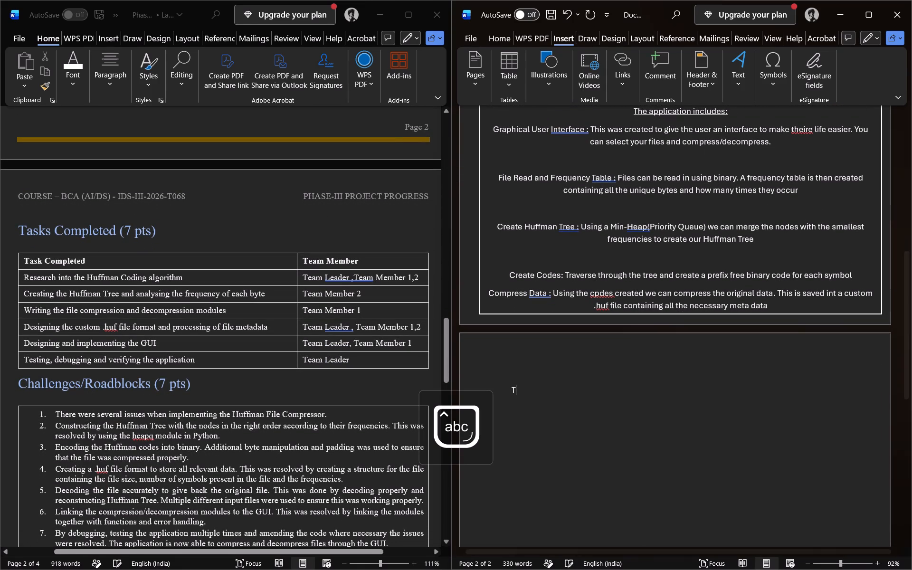
{"action": "type", "text": "asks"}
{"action": "key", "text": "space"}
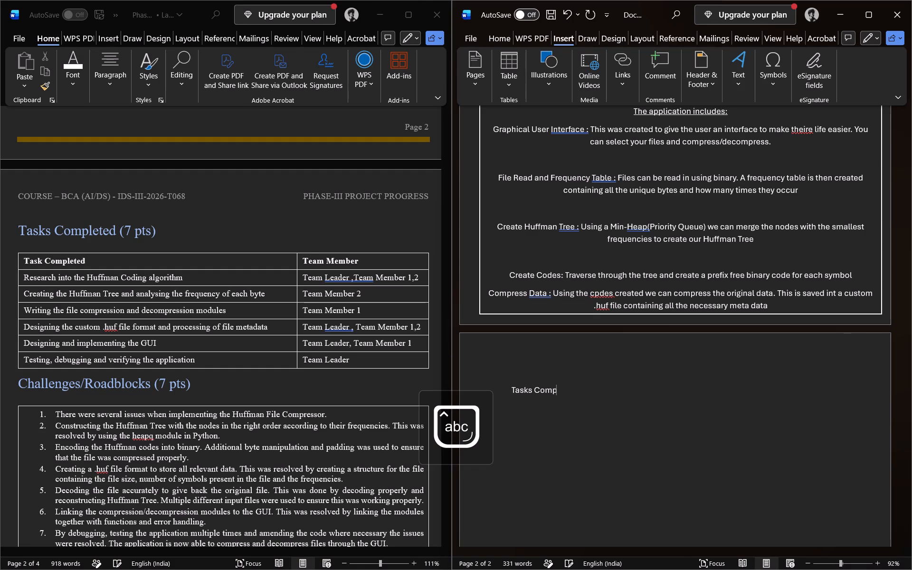
{"action": "key", "text": "space"}
{"action": "type", "text": "(7 pts)"}
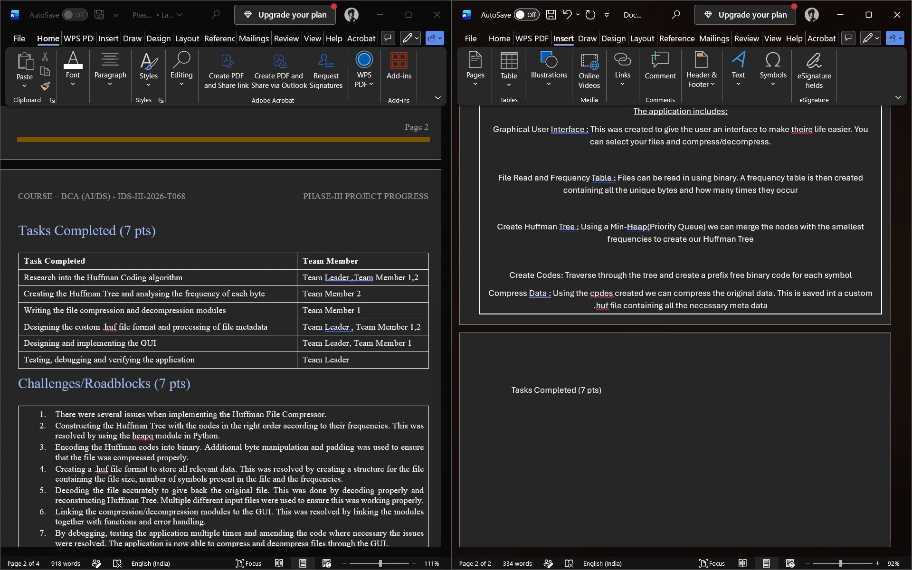
{"action": "key", "text": "Return"}
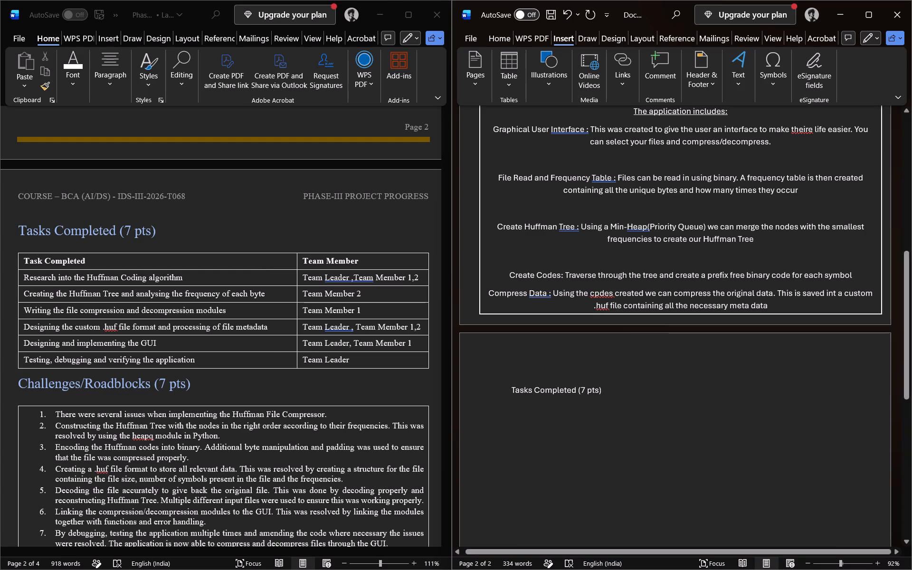
Insert a table with two columns and six rows below the Tasks Completed heading.
{"action": "left_click", "coordinate": [510, 99]}
{"action": "left_click", "coordinate": [510, 89]}
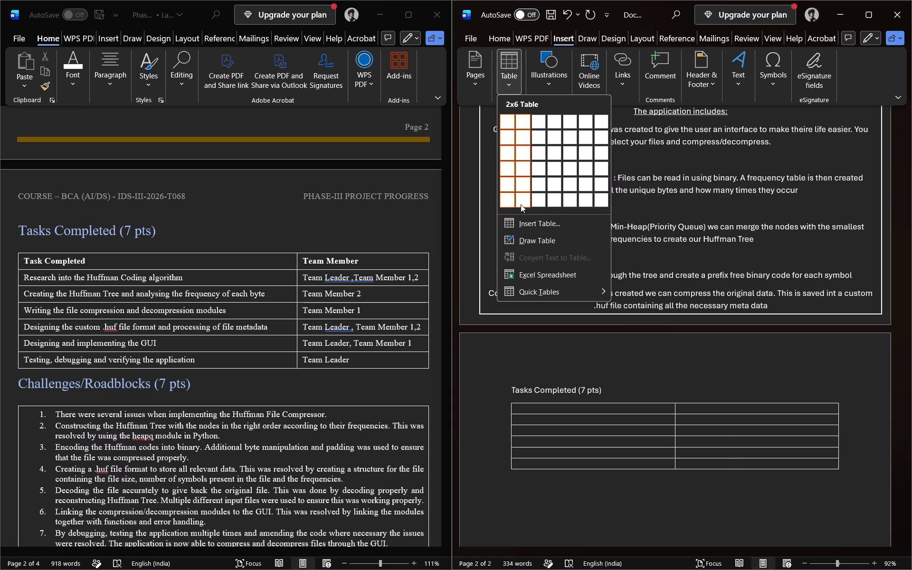
{"action": "left_click", "coordinate": [521, 204]}
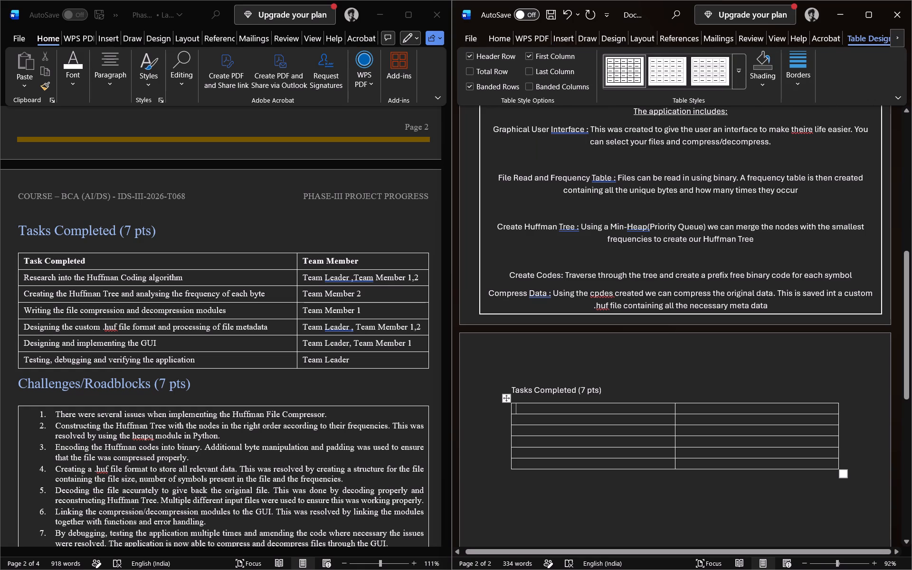
{"action": "left_click", "coordinate": [658, 469]}
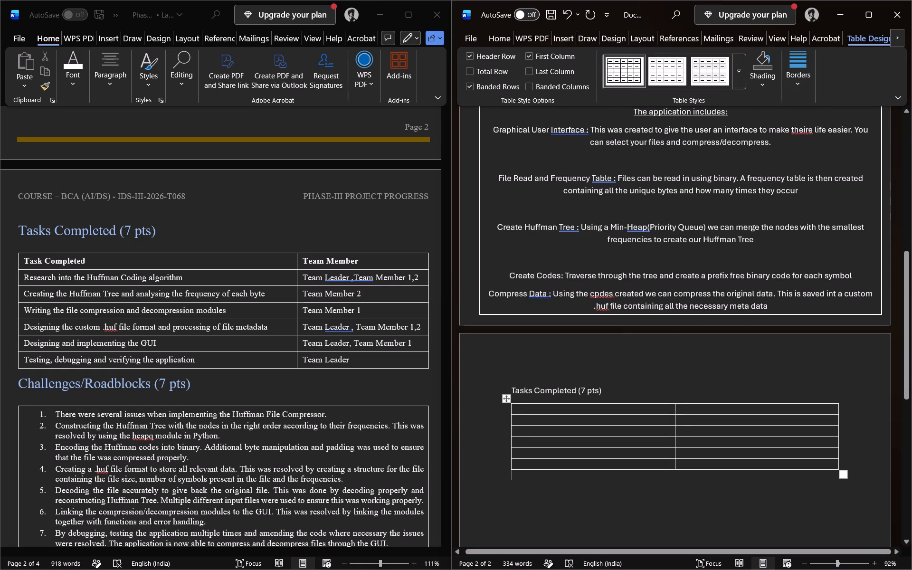
Fill the table's header row with "Task Completed" in the first column and "Team Member" in the second.
{"action": "left_click", "coordinate": [631, 403]}
{"action": "left_click", "coordinate": [631, 412]}
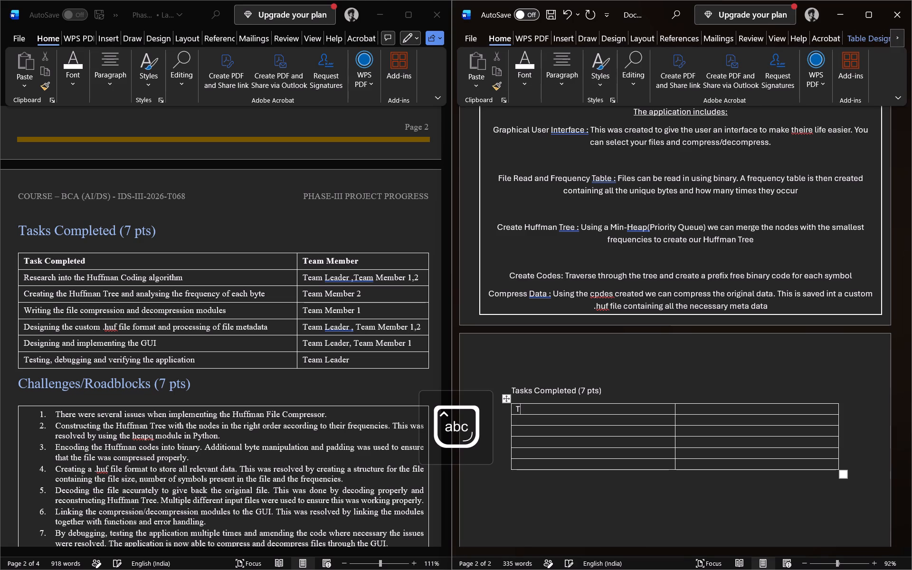
{"action": "type", "text": "al"}
{"action": "key", "text": "BackSpace"}
{"action": "type", "text": "sk"}
{"action": "key", "text": "space"}
{"action": "key", "text": "BackSpace"}
{"action": "key", "text": "d"}
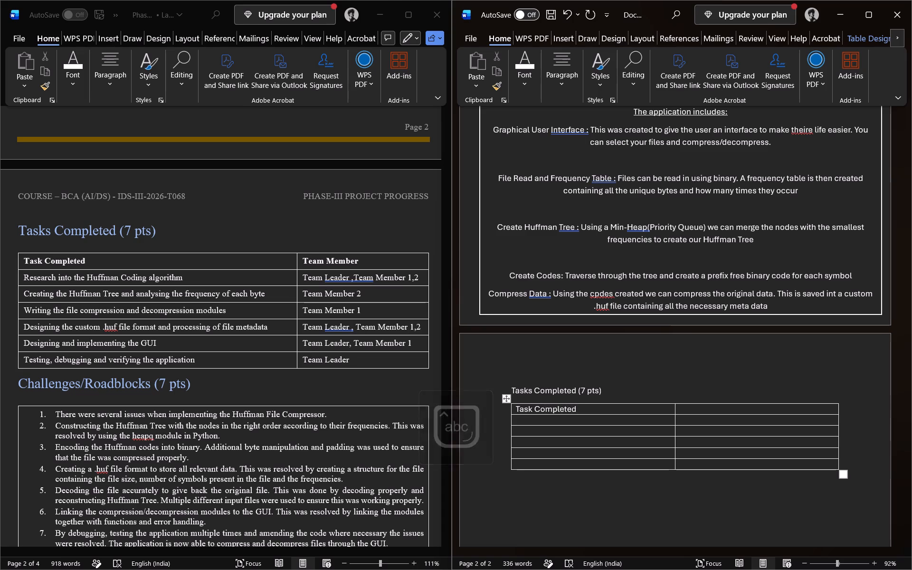
{"action": "left_click", "coordinate": [709, 412]}
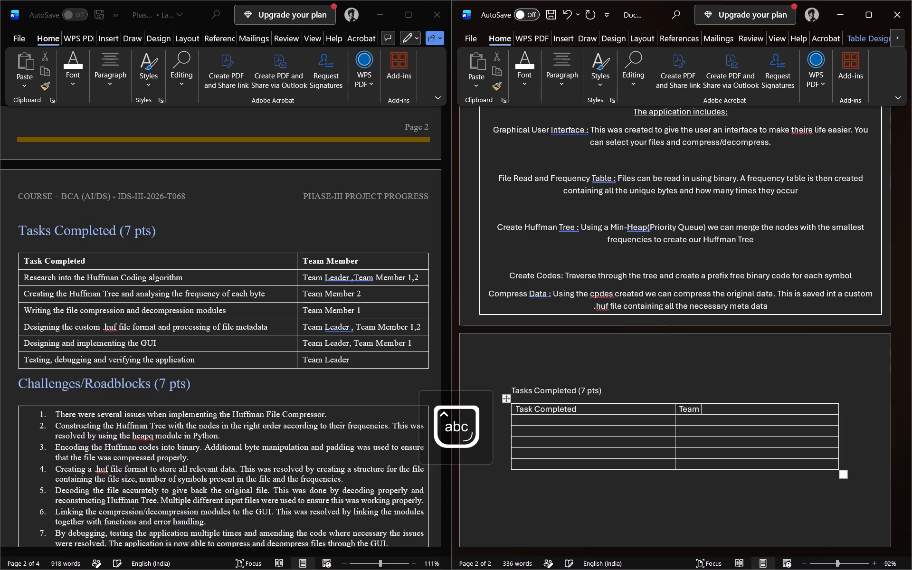
{"action": "type", "text": "ember"}
Enter "Research into the Huffman Coding Algorithm" as the first task, in the row below the headers.
{"action": "left_click", "coordinate": [630, 420]}
{"action": "type", "text": "search"}
{"action": "key", "text": "space"}
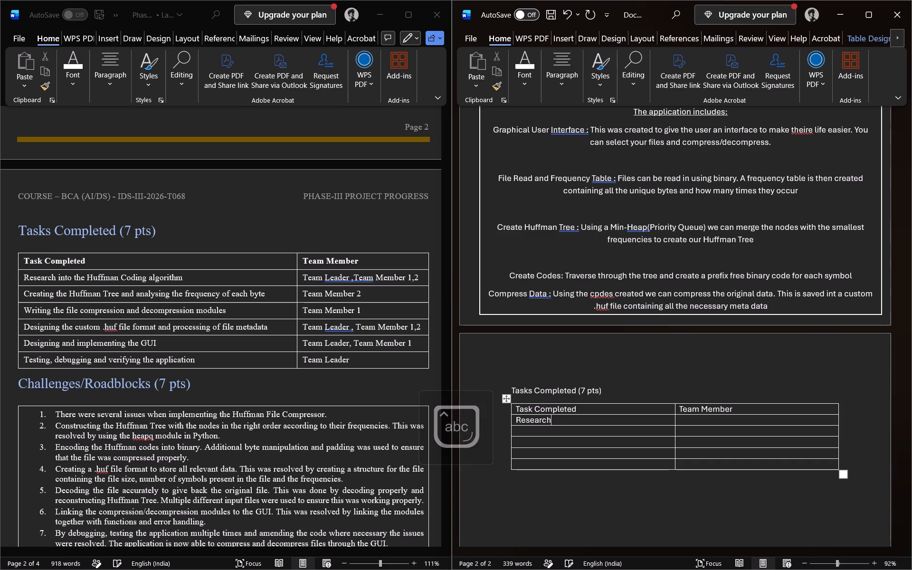
{"action": "type", "text": "into file"}
{"action": "key", "text": "space"}
{"action": "key", "text": "BackSpace"}
{"action": "key", "text": "BackSpace"}
{"action": "key", "text": "BackSpace"}
{"action": "key", "text": "BackSpace"}
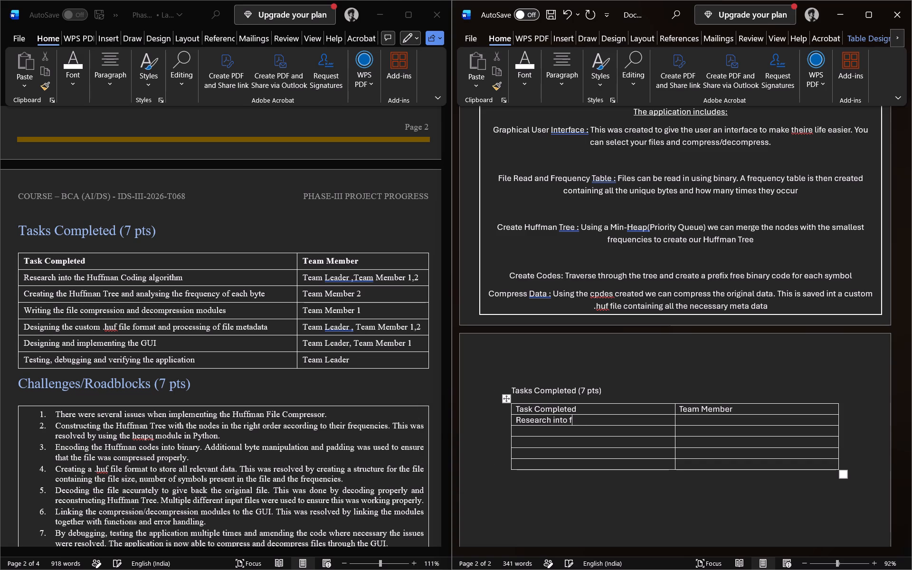
{"action": "key", "text": "BackSpace"}
{"action": "type", "text": "the"}
{"action": "key", "text": "space"}
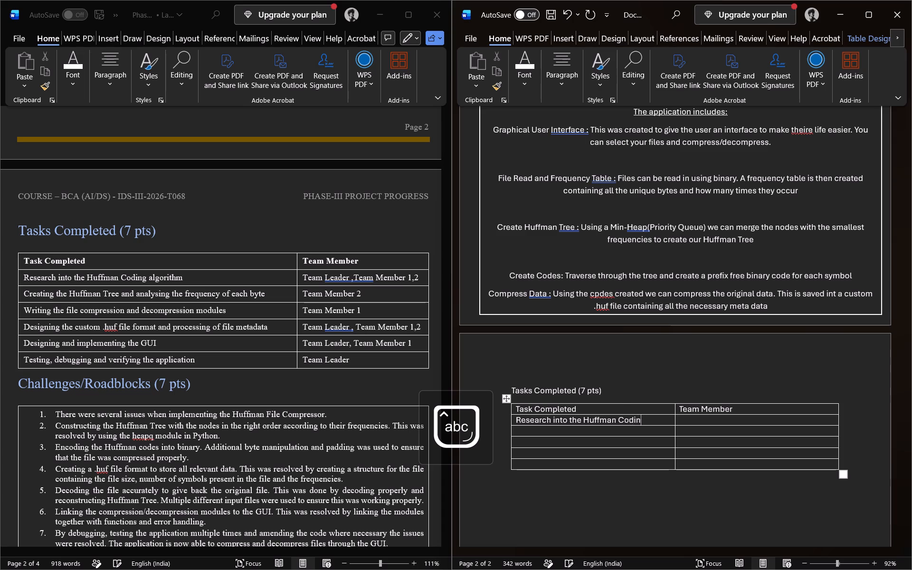
{"action": "key", "text": "l"}
{"action": "type", "text": "go"}
{"action": "type", "text": "rithm"}
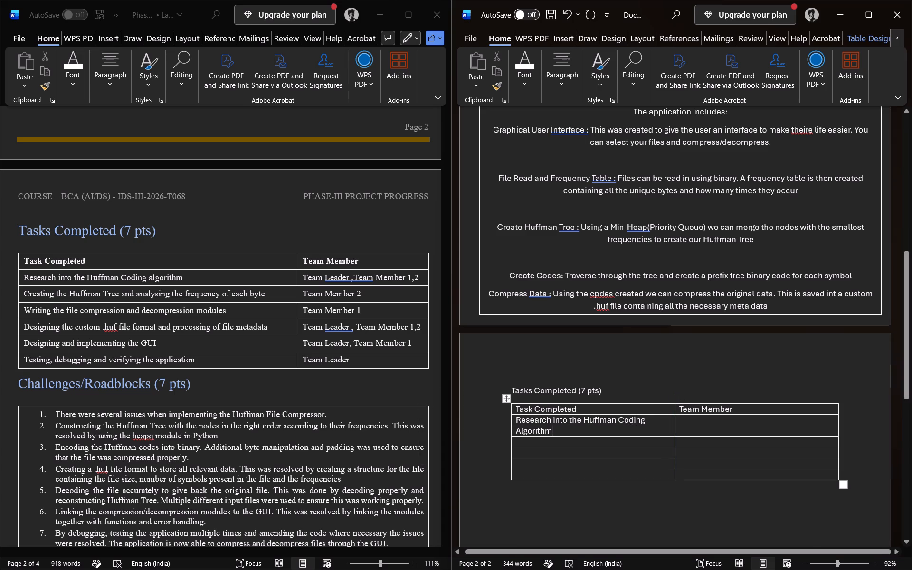
Enter "Team Leader , Team Member 1,2" as the team members for the Huffman Coding research task.
{"action": "left_click", "coordinate": [691, 429]}
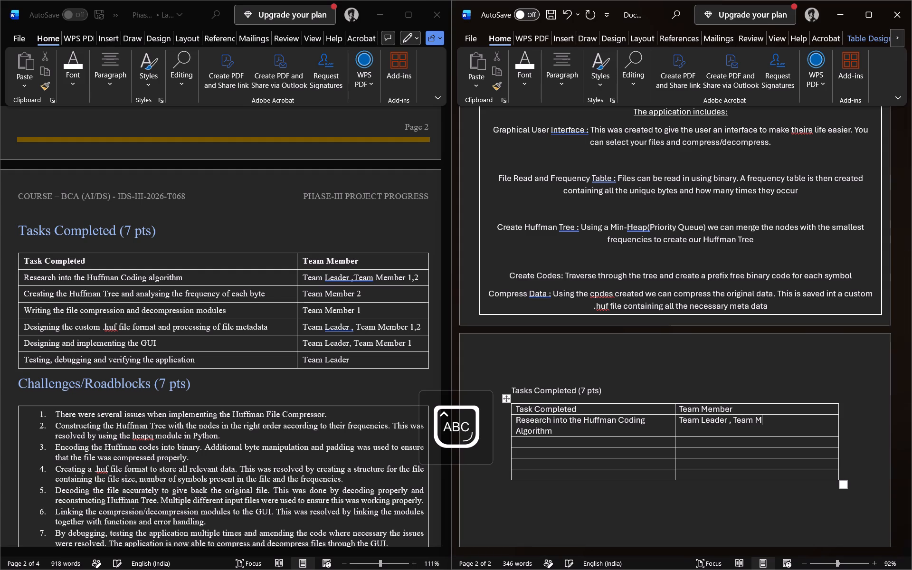
{"action": "type", "text": "ember 1,2"}
Start the second task, in the third table row, with "Creating the Huffman Tree".
{"action": "left_click", "coordinate": [568, 440]}
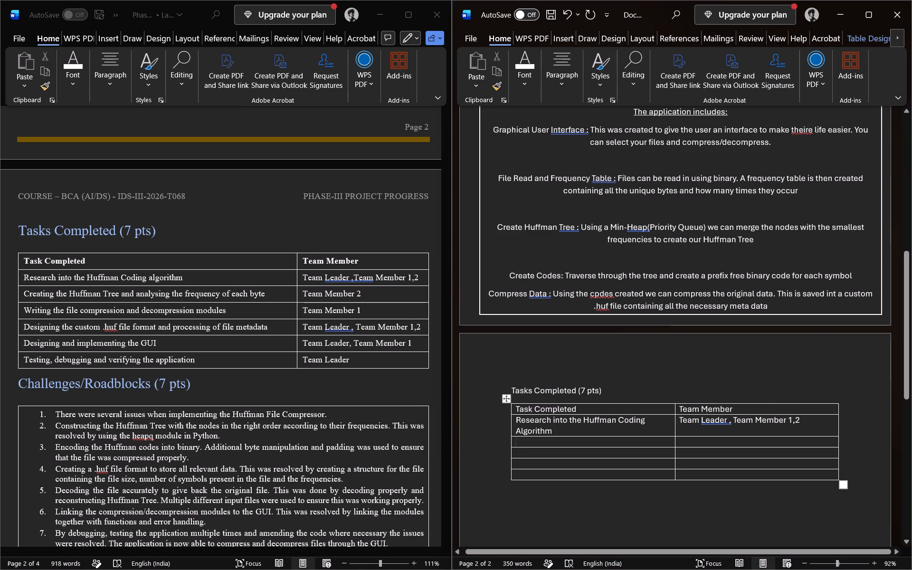
{"action": "key", "text": "BackSpace"}
{"action": "type", "text": "eatnig"}
{"action": "key", "text": "space"}
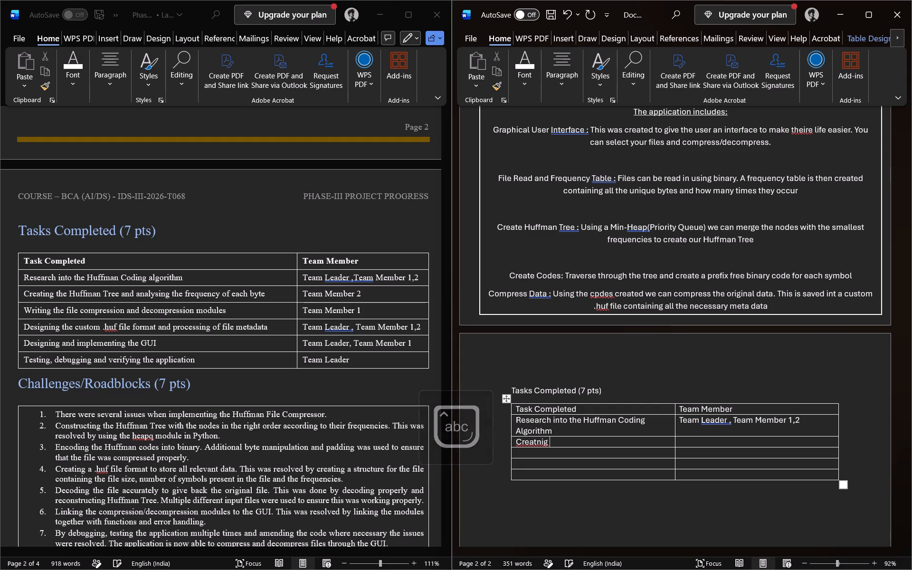
{"action": "key", "text": "Left"}
{"action": "key", "text": "Left"}
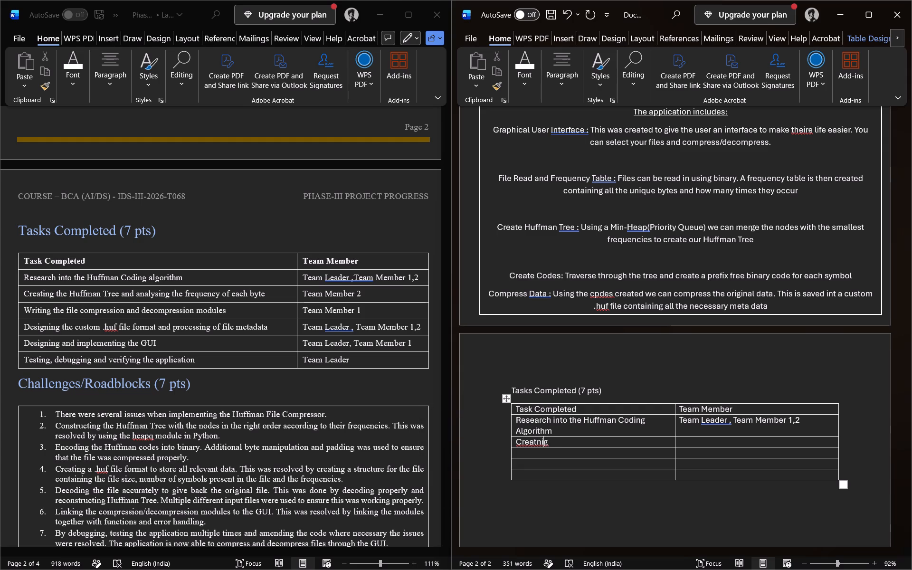
{"action": "key", "text": "BackSpace"}
{"action": "key", "text": "BackSpace"}
{"action": "type", "text": "in"}
{"action": "key", "text": "Right"}
{"action": "key", "text": "Right"}
{"action": "key", "text": "Right"}
{"action": "key", "text": "Right"}
{"action": "key", "text": "Right"}
{"action": "key", "text": "Right"}
{"action": "key", "text": "Right"}
{"action": "left_click", "coordinate": [551, 439]}
{"action": "type", "text": "the"}
{"action": "key", "text": "space"}
{"action": "type", "text": "uffman"}
{"action": "key", "text": "space"}
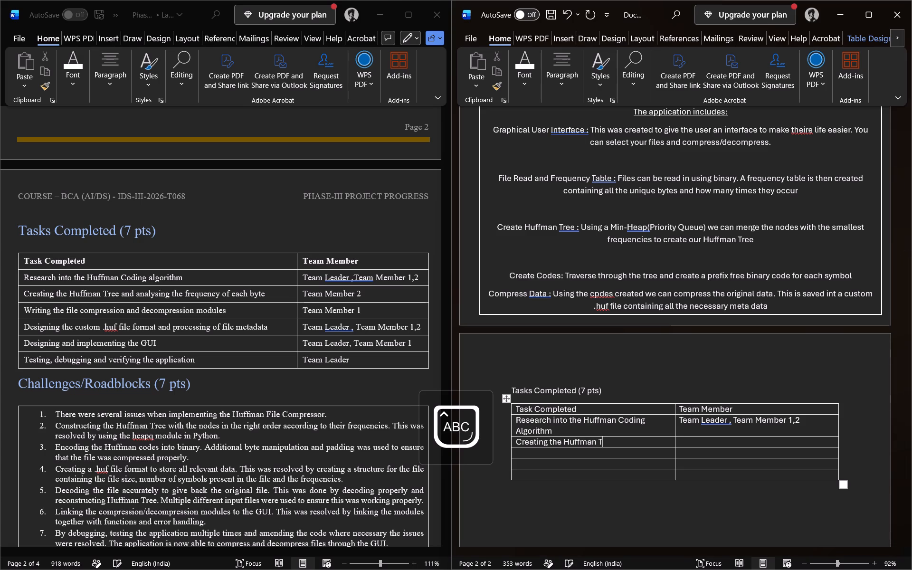
Continue the Huffman Tree task with "and analysing the frequency of each byte".
{"action": "type", "text": "and analysing"}
{"action": "key", "text": "space"}
{"action": "type", "text": "the frequency"}
{"action": "key", "text": "space"}
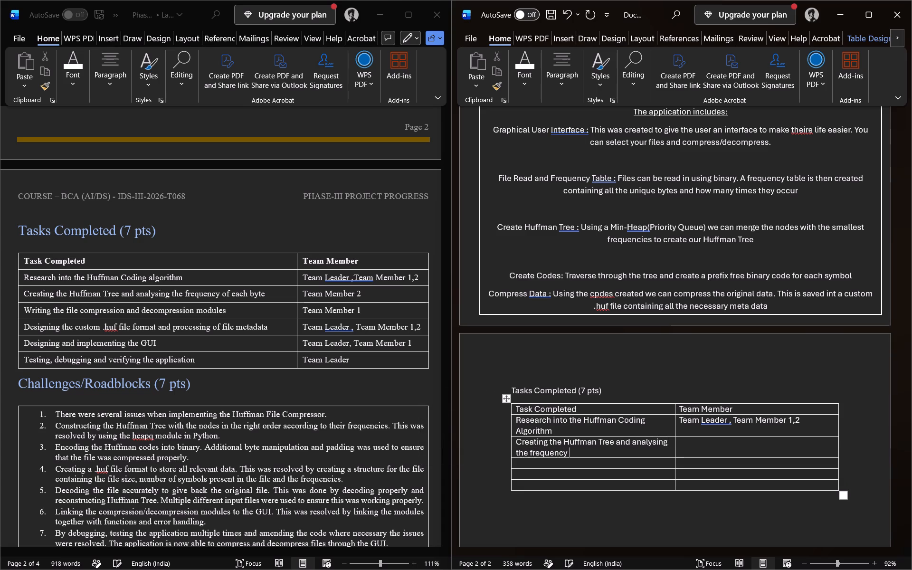
{"action": "type", "text": "of"}
{"action": "key", "text": "space"}
{"action": "type", "text": "ea"}
{"action": "type", "text": "ch byte"}
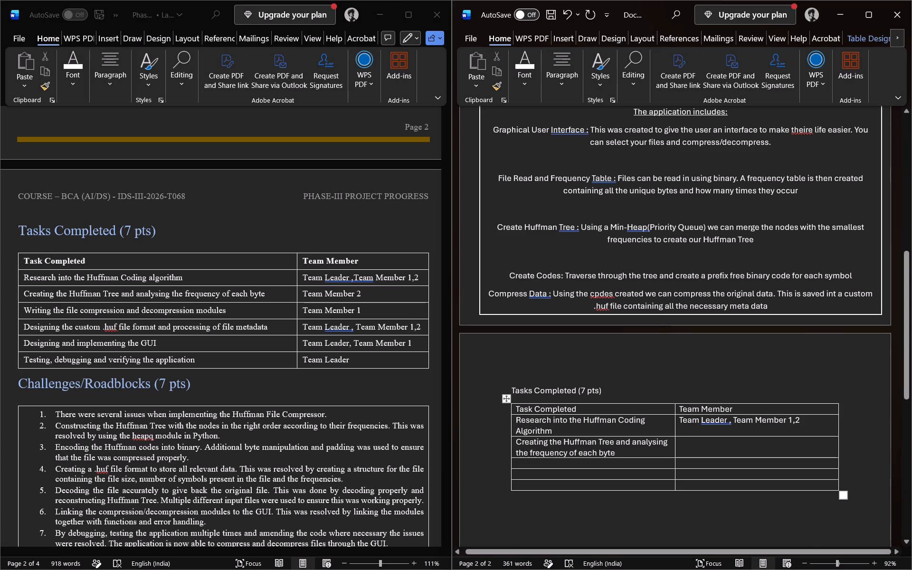
Enter "Team Member 2" as the team member for the Huffman Tree task.
{"action": "left_click", "coordinate": [691, 436]}
{"action": "left_click", "coordinate": [691, 442]}
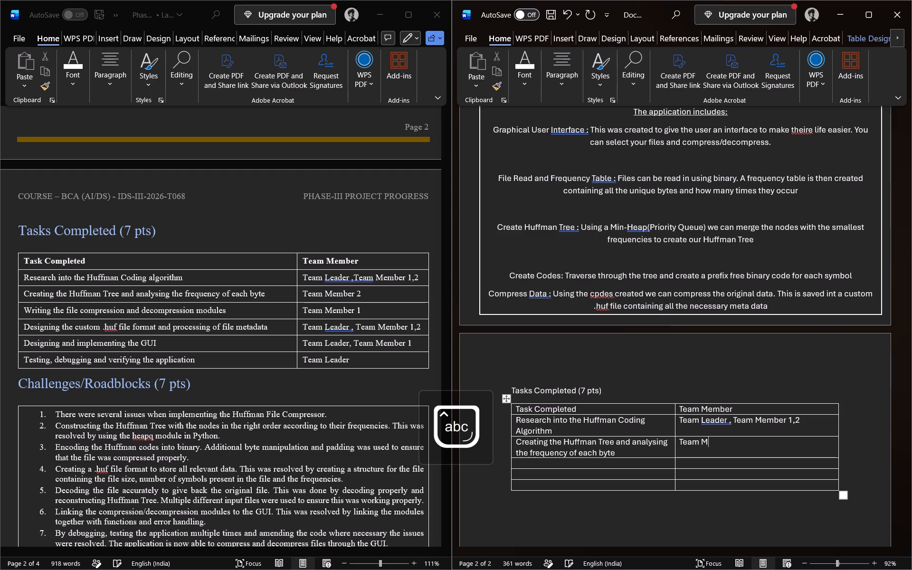
{"action": "key", "text": "e"}
{"action": "key", "text": "BackSpace"}
{"action": "key", "text": "BackSpace"}
{"action": "key", "text": "e"}
Start the third task, in the fourth table row, with "Writing the file compression and".
{"action": "left_click", "coordinate": [601, 462]}
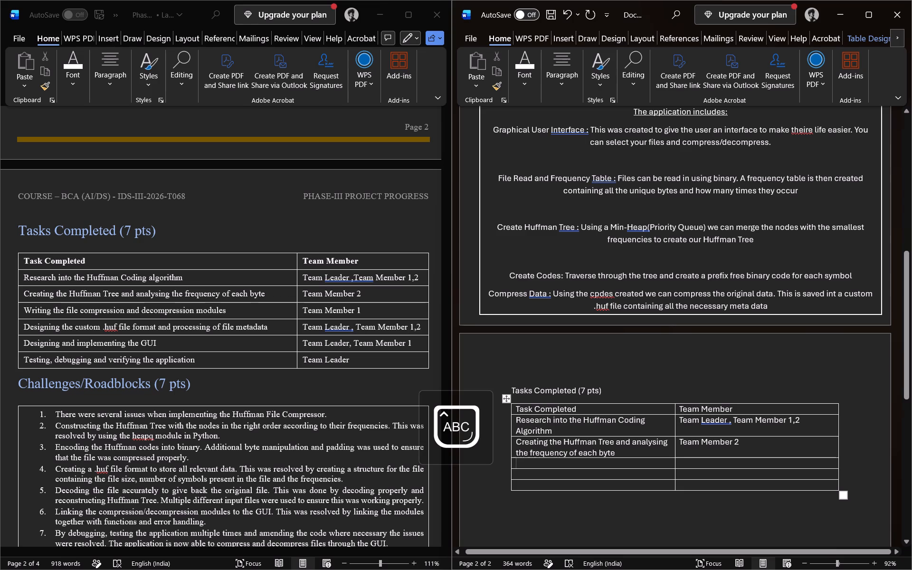
{"action": "type", "text": "riting the file"}
{"action": "key", "text": "space"}
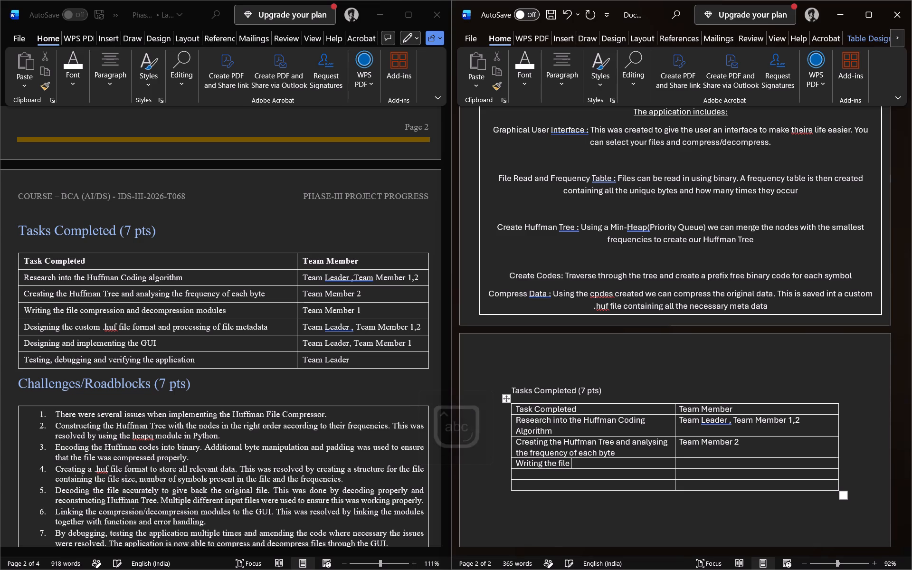
{"action": "type", "text": "compression"}
{"action": "key", "text": "space"}
{"action": "type", "text": "an"}
{"action": "key", "text": "space"}
{"action": "key", "text": "BackSpace"}
{"action": "type", "text": "d"}
{"action": "key", "text": "space"}
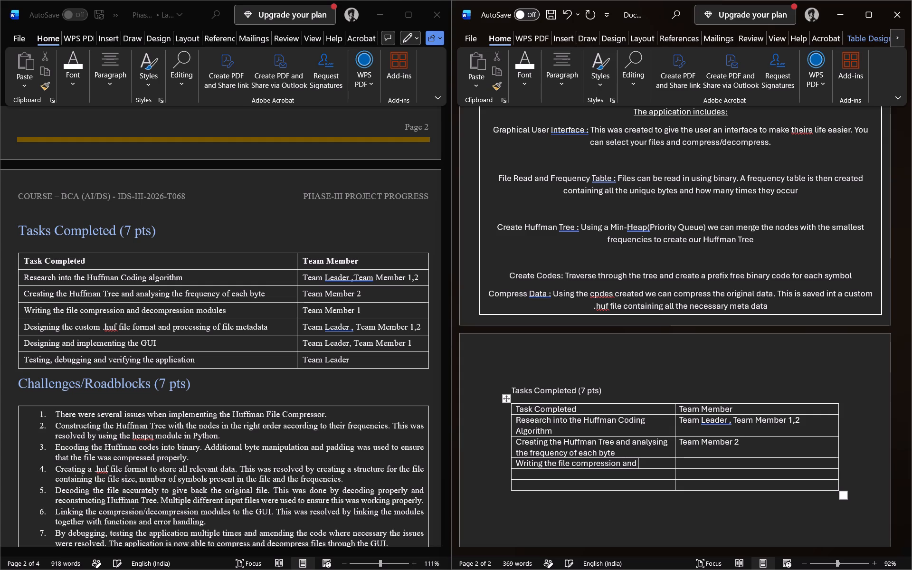
{"action": "key", "text": "BackSpace"}
{"action": "key", "text": "BackSpace"}
{"action": "type", "text": "d"}
{"action": "key", "text": "space"}
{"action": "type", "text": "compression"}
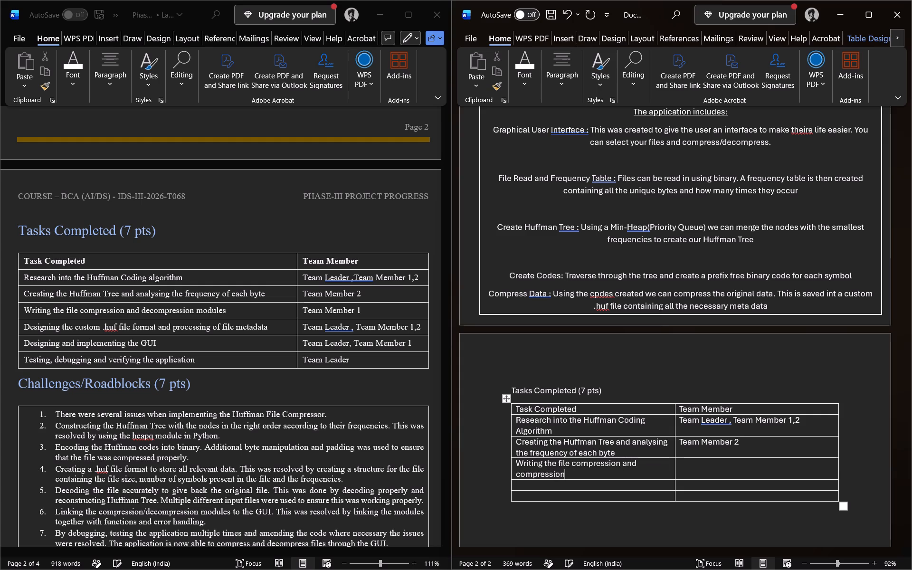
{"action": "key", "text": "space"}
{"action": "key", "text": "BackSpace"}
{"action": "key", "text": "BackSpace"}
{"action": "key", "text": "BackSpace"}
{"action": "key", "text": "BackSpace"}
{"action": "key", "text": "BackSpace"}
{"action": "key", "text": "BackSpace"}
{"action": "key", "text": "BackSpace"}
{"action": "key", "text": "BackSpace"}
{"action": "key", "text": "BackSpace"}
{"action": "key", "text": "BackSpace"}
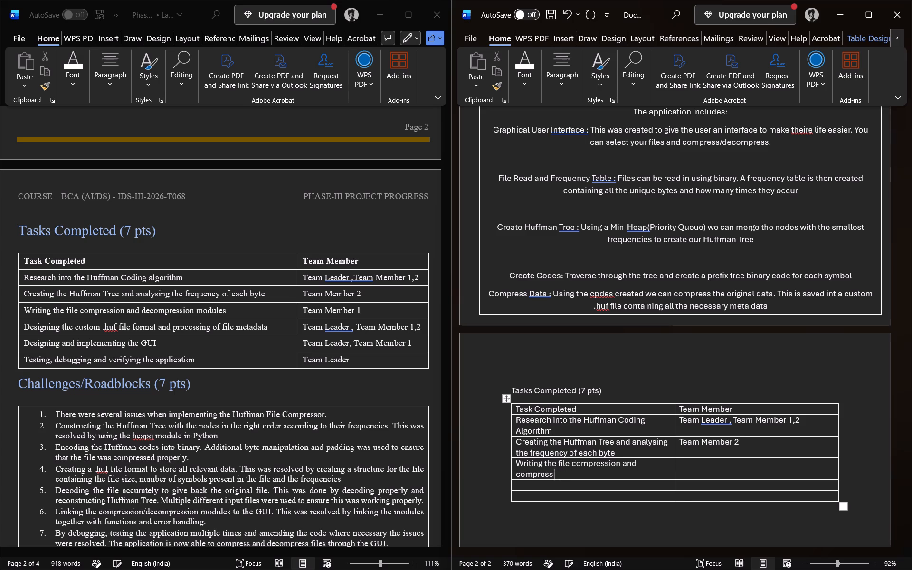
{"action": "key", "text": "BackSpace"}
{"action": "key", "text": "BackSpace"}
Complete the file compression task with "decompression modules".
{"action": "type", "text": "decomp"}
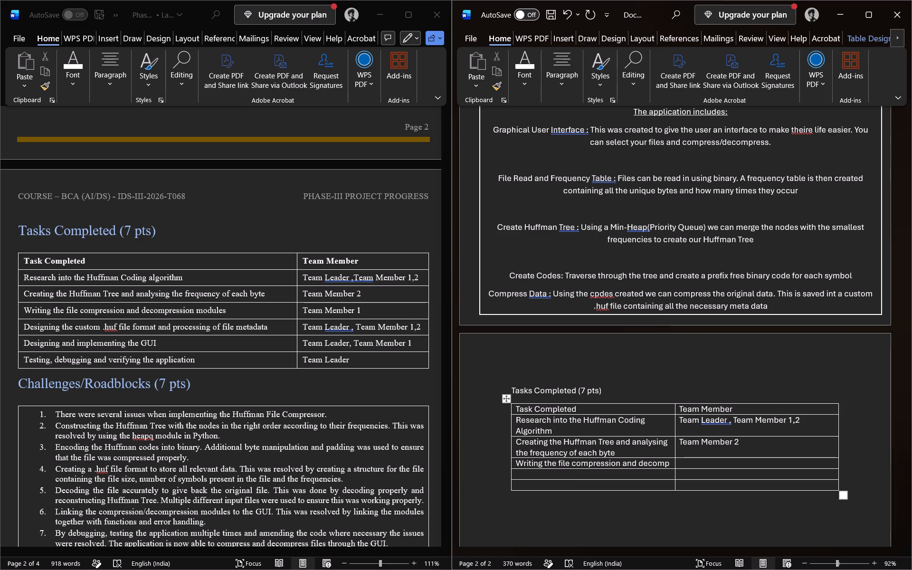
{"action": "type", "text": "ressio"}
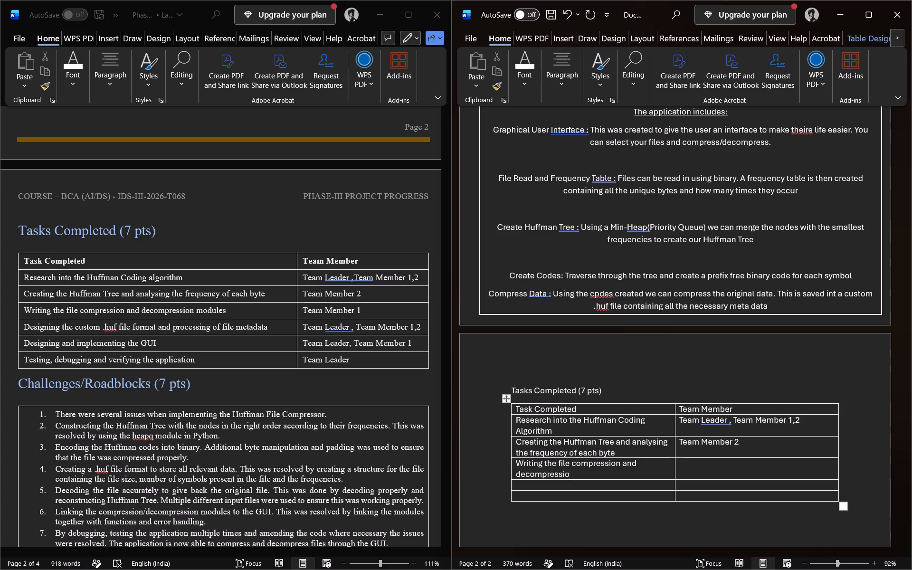
{"action": "key", "text": "n"}
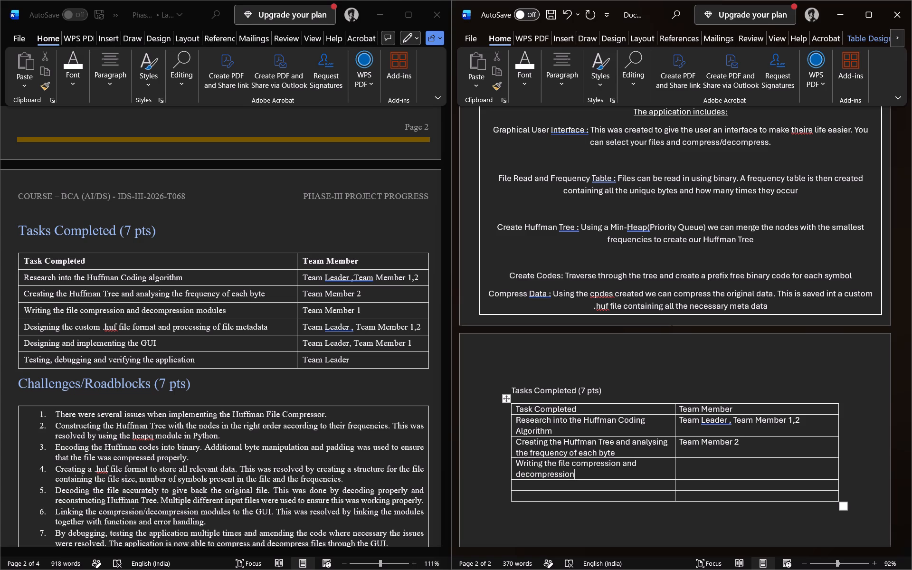
{"action": "key", "text": "space"}
{"action": "type", "text": "modules"}
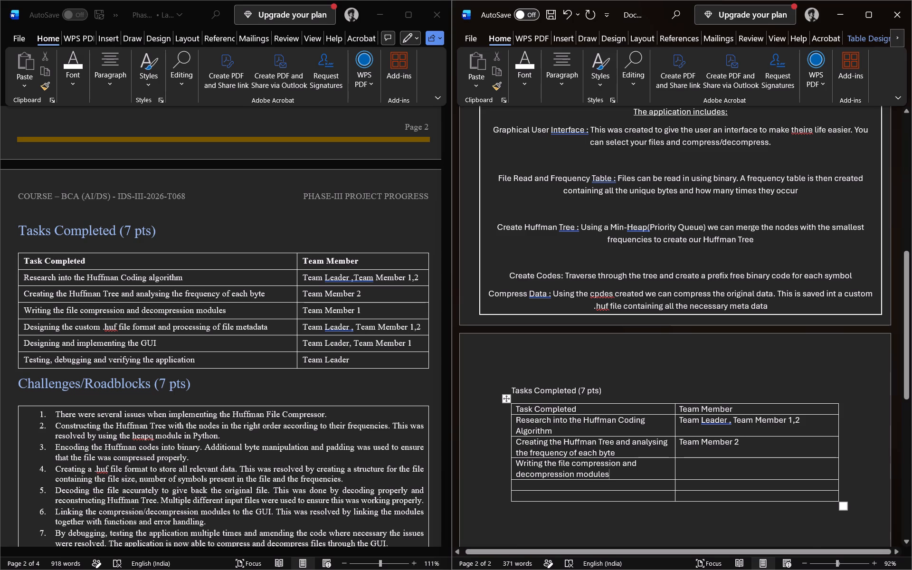
Enter "Team Member 1" as the team member for the file compression and decompression task.
{"action": "left_click", "coordinate": [740, 464]}
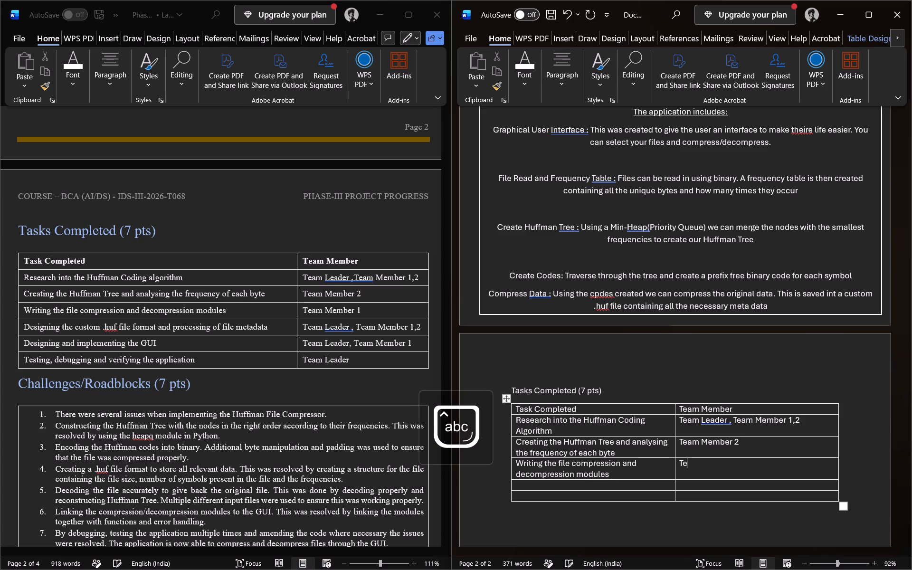
{"action": "key", "text": "BackSpace"}
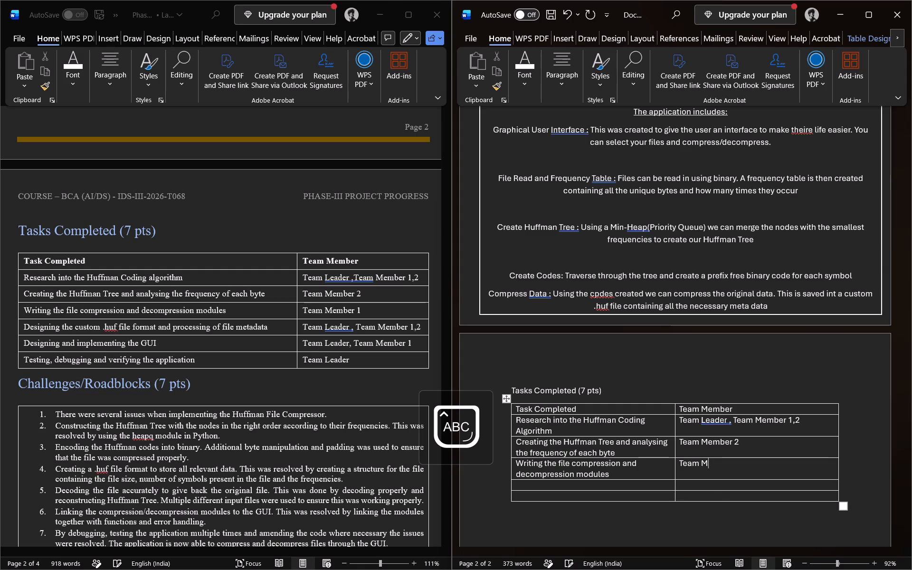
{"action": "key", "text": "e"}
{"action": "type", "text": "mber"}
{"action": "key", "text": "space"}
{"action": "key", "text": "1"}
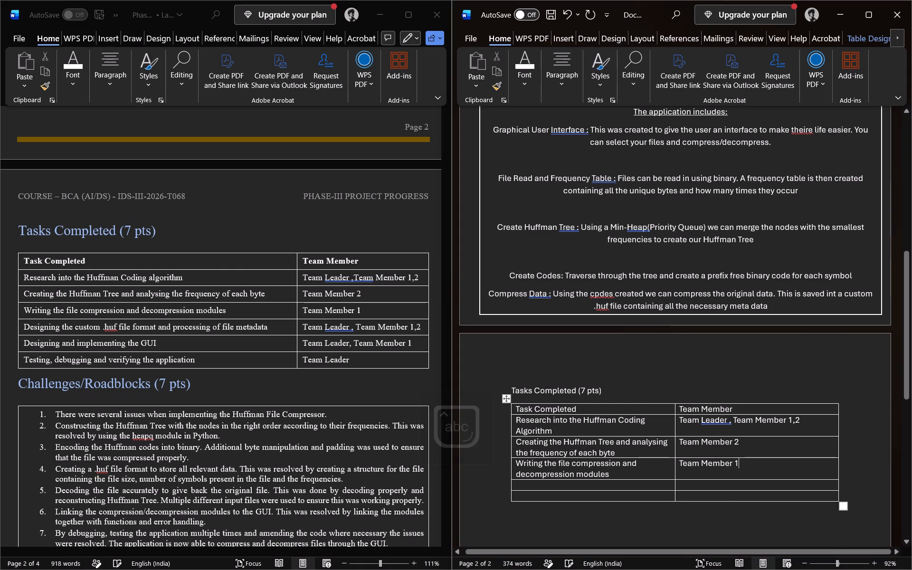
Start the fourth task, in the fifth table row, with "Designing the custom .hhuf file format".
{"action": "left_click", "coordinate": [609, 482]}
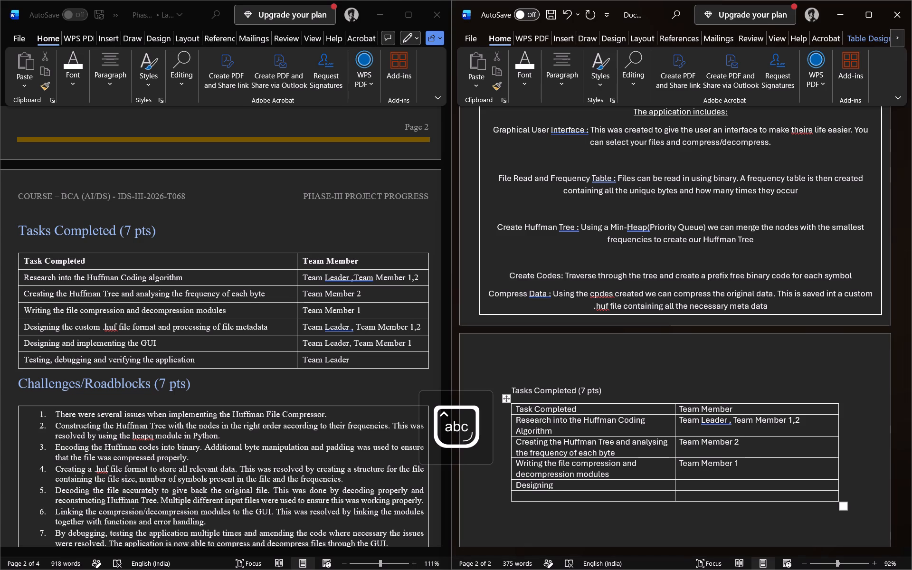
{"action": "type", "text": "the cusotm"}
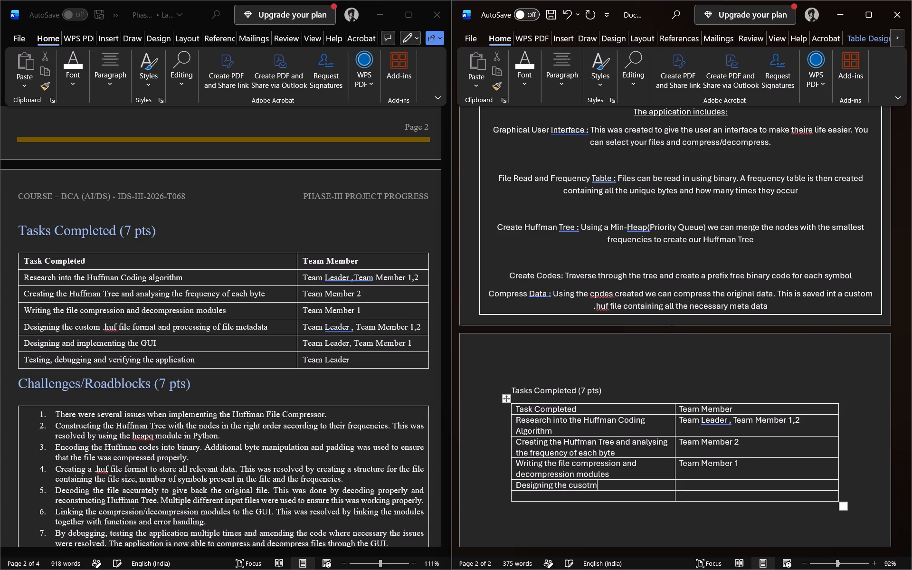
{"action": "key", "text": "BackSpace"}
{"action": "key", "text": "BackSpace"}
{"action": "key", "text": "BackSpace"}
{"action": "type", "text": "to"}
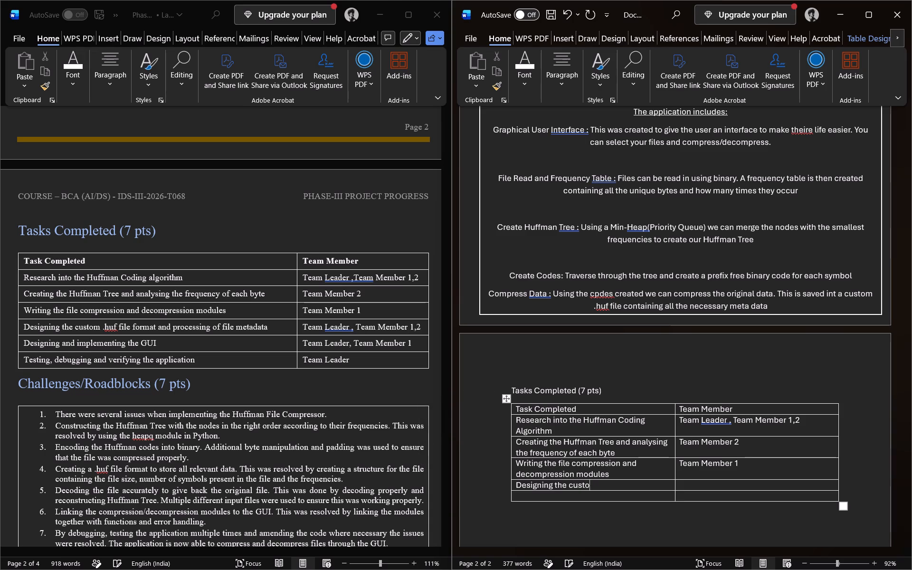
{"action": "type", "text": "m"}
{"action": "key", "text": "space"}
{"action": "key", "text": "period"}
{"action": "type", "text": "hhu"}
{"action": "type", "text": "f file"}
{"action": "key", "text": "space"}
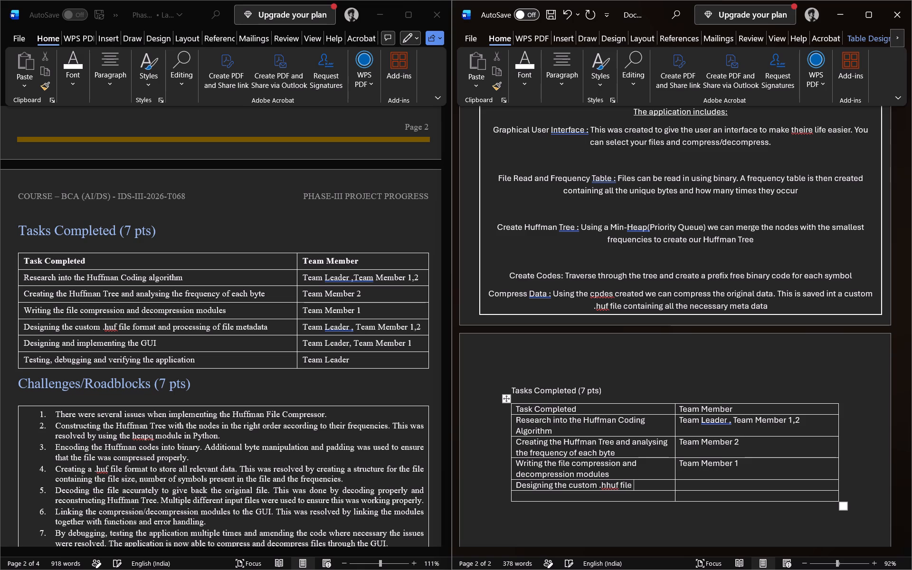
{"action": "type", "text": "format"}
{"action": "key", "text": "space"}
Complete the file format task with "and processing of file metadata".
{"action": "type", "text": "and processing"}
{"action": "key", "text": "space"}
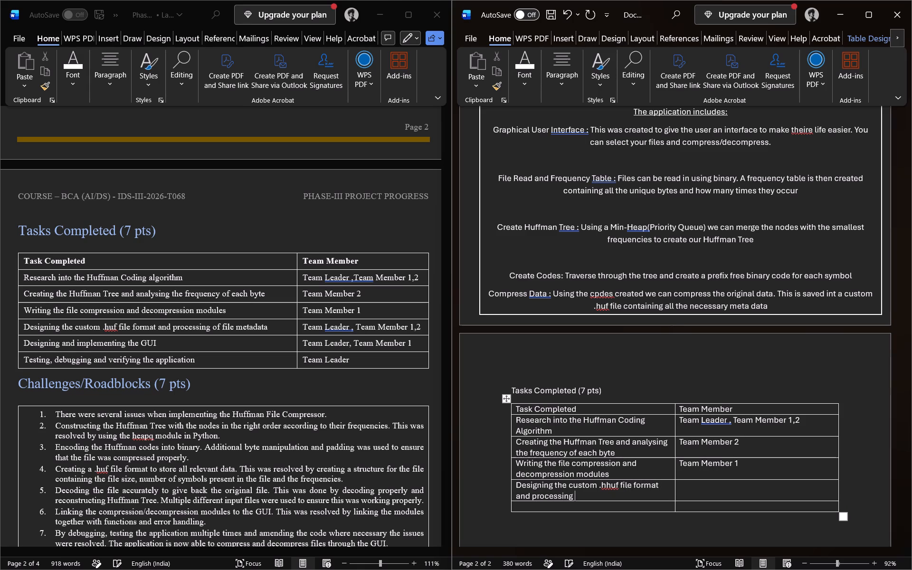
{"action": "type", "text": "of file"}
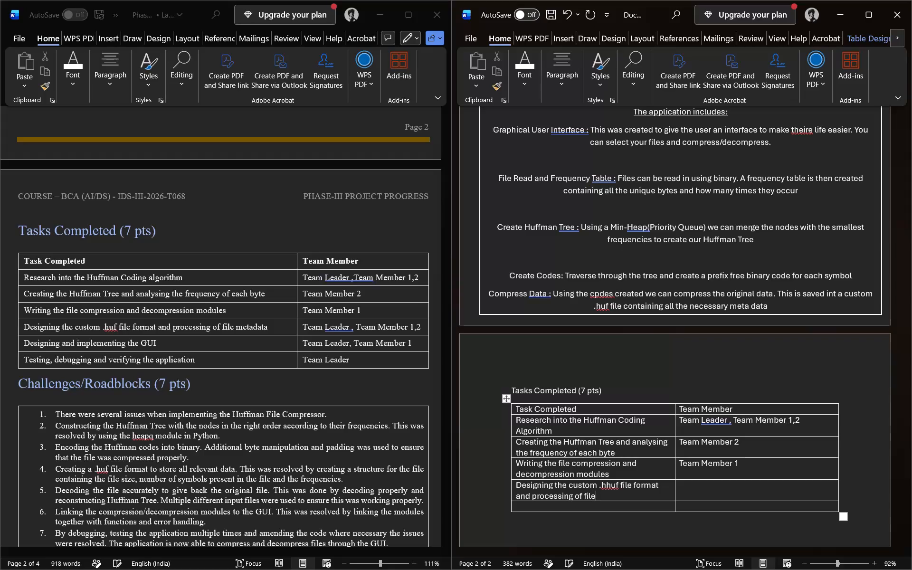
{"action": "key", "text": "space"}
{"action": "type", "text": "metadata"}
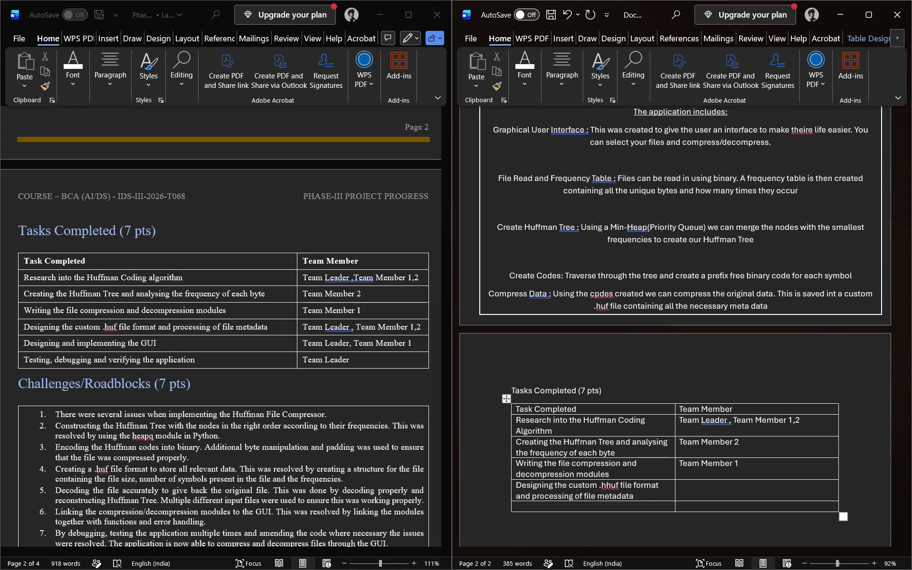
Correct the file extension in the custom file format task to ".huf".
{"action": "key", "text": "Up"}
{"action": "key", "text": "Up"}
{"action": "key", "text": "Left"}
{"action": "key", "text": "Left"}
{"action": "key", "text": "Down"}
{"action": "key", "text": "Right"}
{"action": "key", "text": "Right"}
{"action": "key", "text": "BackSpace"}
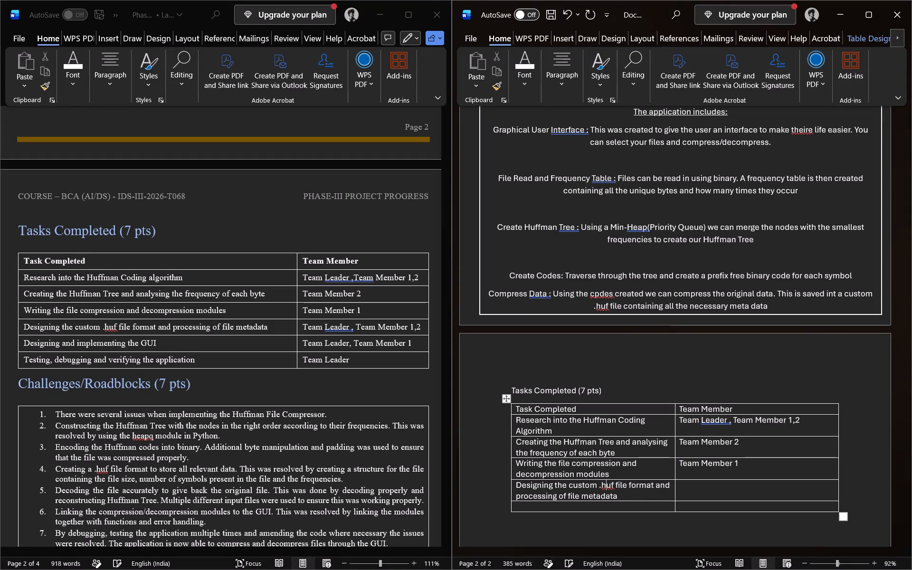
{"action": "key", "text": "Right"}
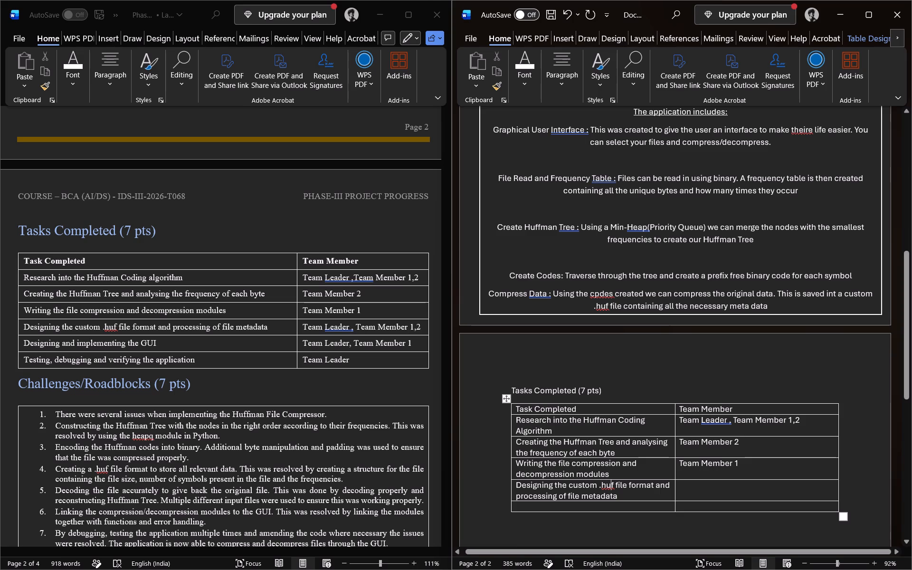
Enter "Team Leader, Team Member 1,2" as the team members for the custom file format task.
{"action": "left_click", "coordinate": [694, 491]}
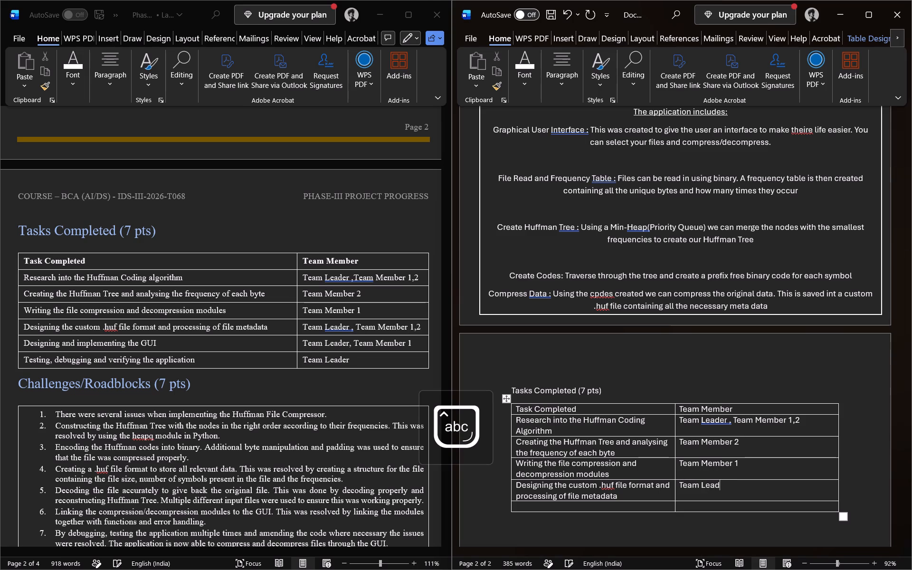
{"action": "key", "text": "BackSpace"}
{"action": "type", "text": "ber"}
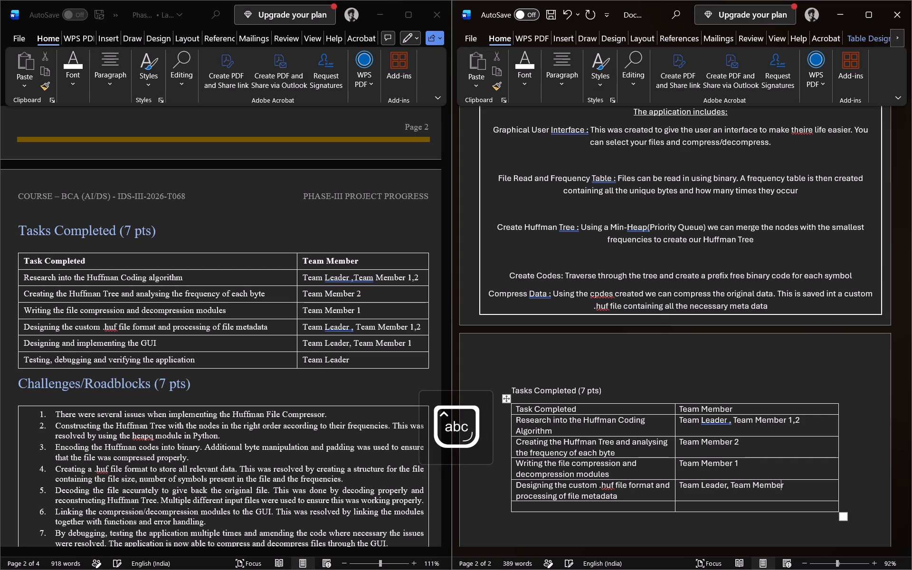
{"action": "key", "text": "space"}
{"action": "type", "text": "1,2"}
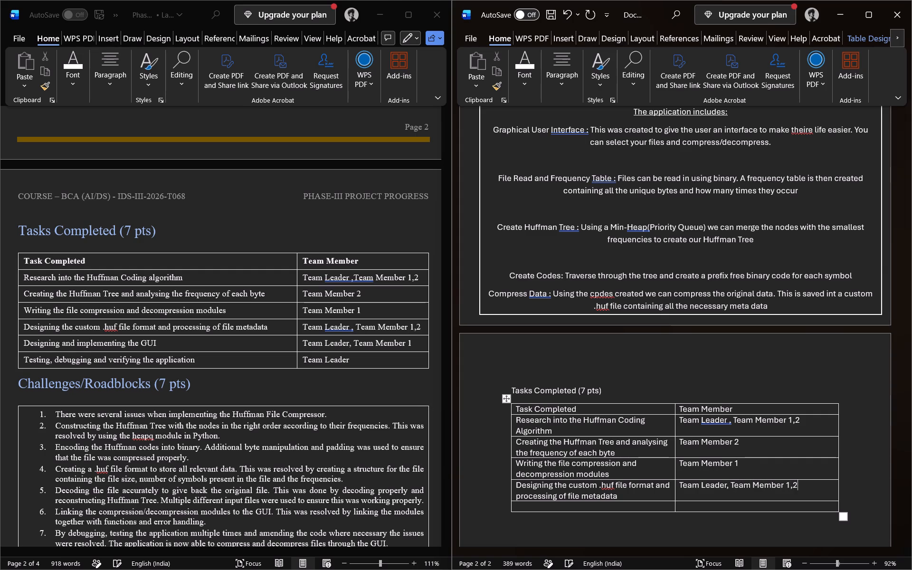
Enter "Testing , debugging and verifying the application" as the task in the last table row.
{"action": "left_click", "coordinate": [575, 506]}
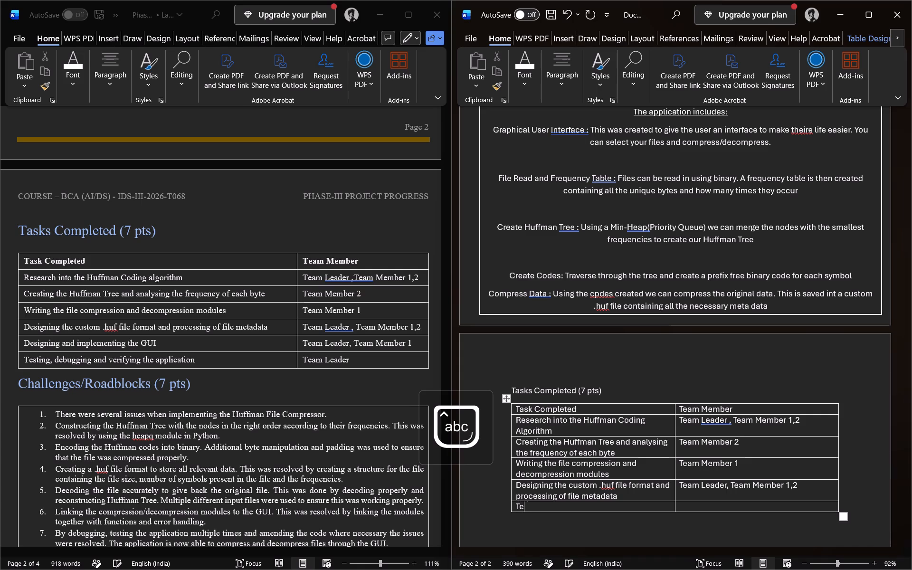
{"action": "key", "text": "BackSpace"}
{"action": "type", "text": "ting , debugging"}
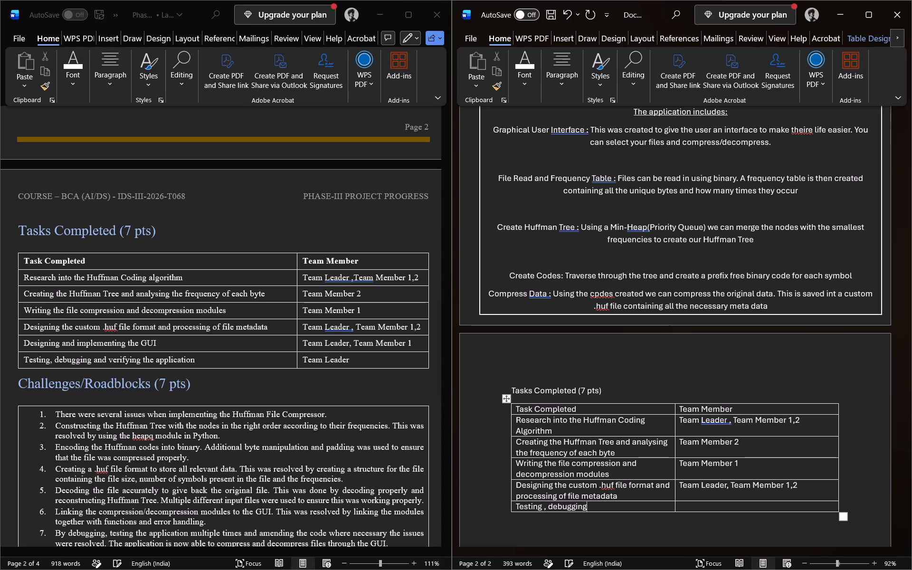
{"action": "key", "text": "space"}
{"action": "type", "text": "and"}
{"action": "key", "text": "space"}
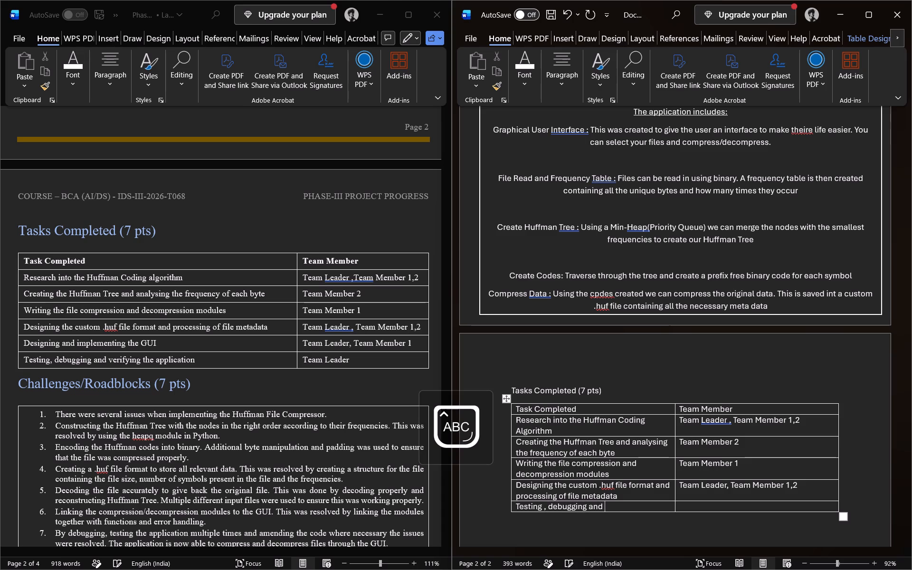
{"action": "type", "text": "verifying"}
{"action": "key", "text": "space"}
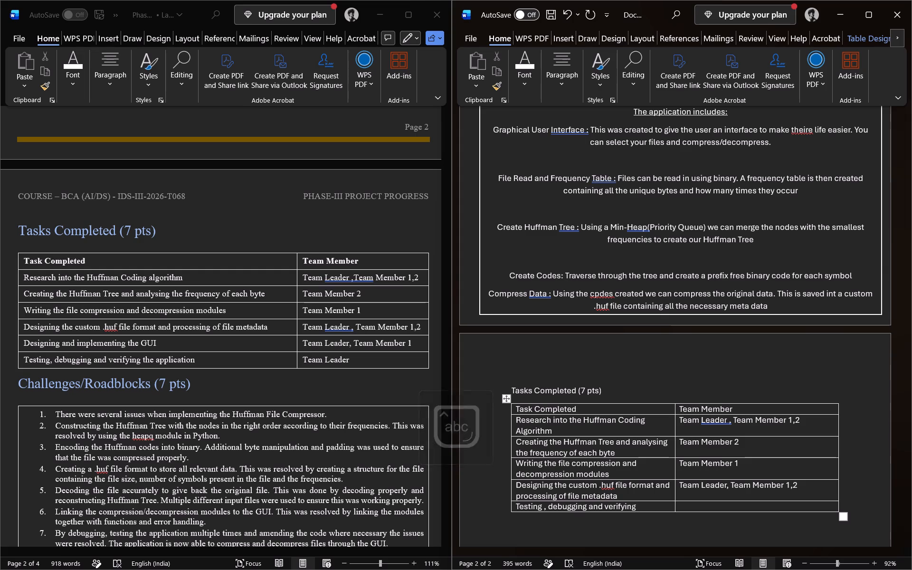
{"action": "type", "text": "the"}
{"action": "key", "text": "space"}
{"action": "type", "text": "application"}
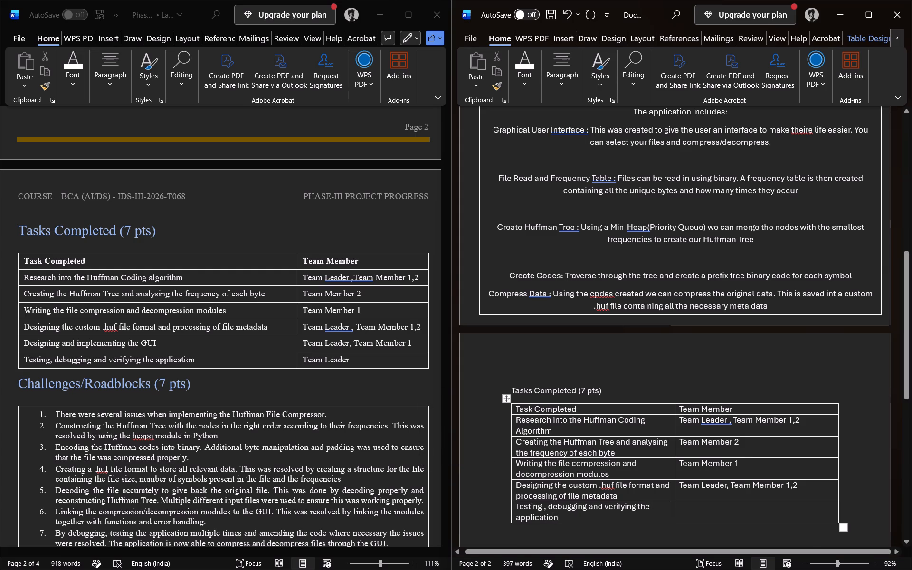
Enter "Team Leader" as the team member for the testing and debugging task.
{"action": "left_click", "coordinate": [693, 508]}
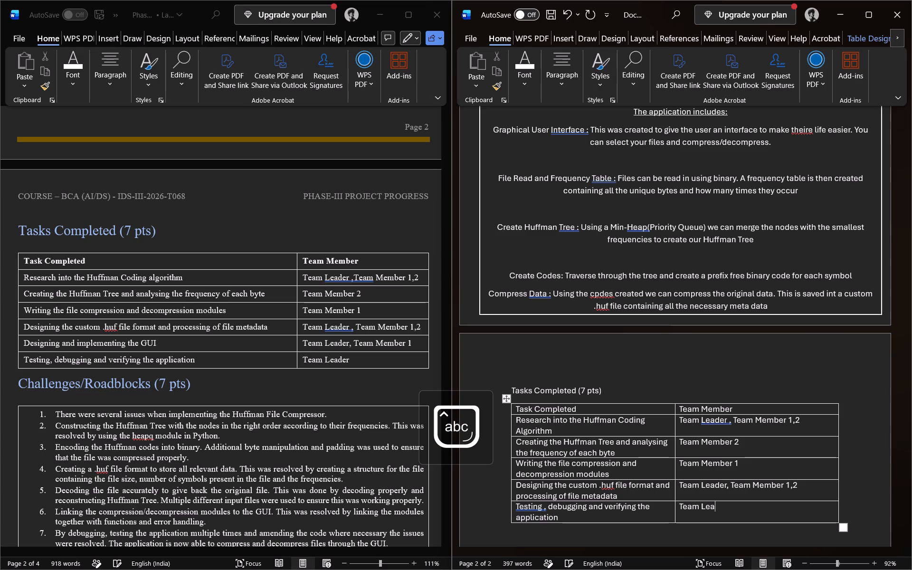
{"action": "key", "text": "BackSpace"}
{"action": "type", "text": "der"}
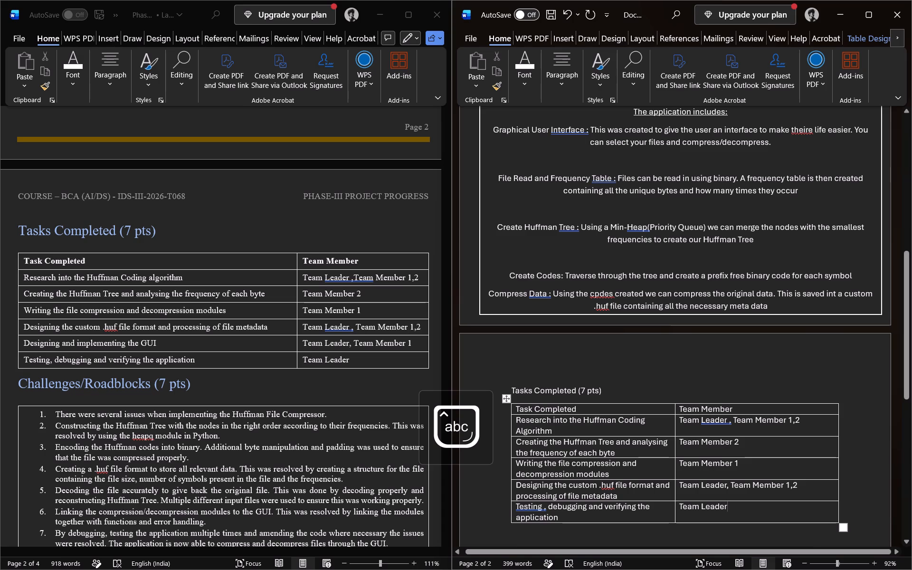
Add the heading "Challenges/Roadblocks (7 pts)" below the Tasks Completed table, followed by a new line.
{"action": "scroll", "coordinate": [679, 349], "scroll_direction": "down", "scroll_amount": 7}
{"action": "scroll", "coordinate": [660, 426], "scroll_direction": "down", "scroll_amount": 3}
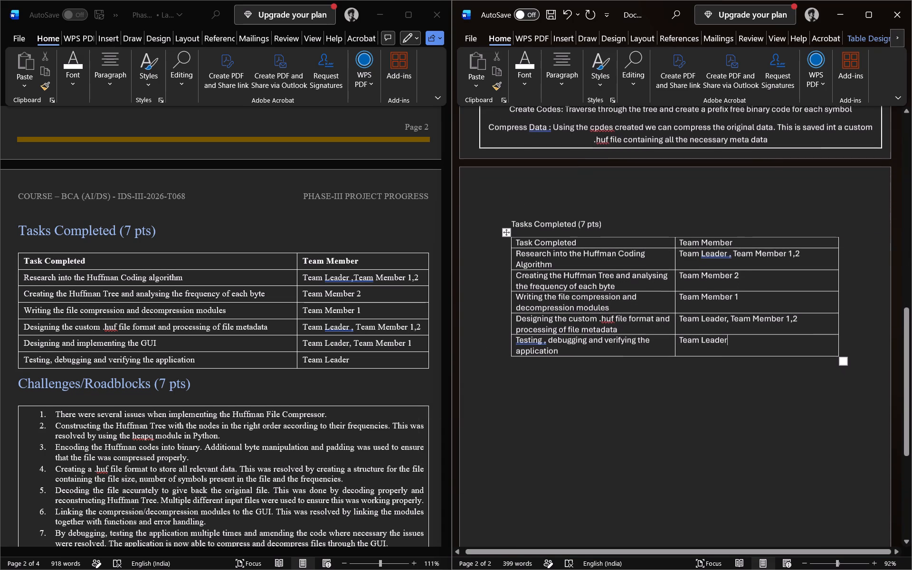
{"action": "scroll", "coordinate": [328, 459], "scroll_direction": "down", "scroll_amount": 5}
{"action": "scroll", "coordinate": [391, 450], "scroll_direction": "down", "scroll_amount": 9}
{"action": "scroll", "coordinate": [340, 460], "scroll_direction": "down", "scroll_amount": 3}
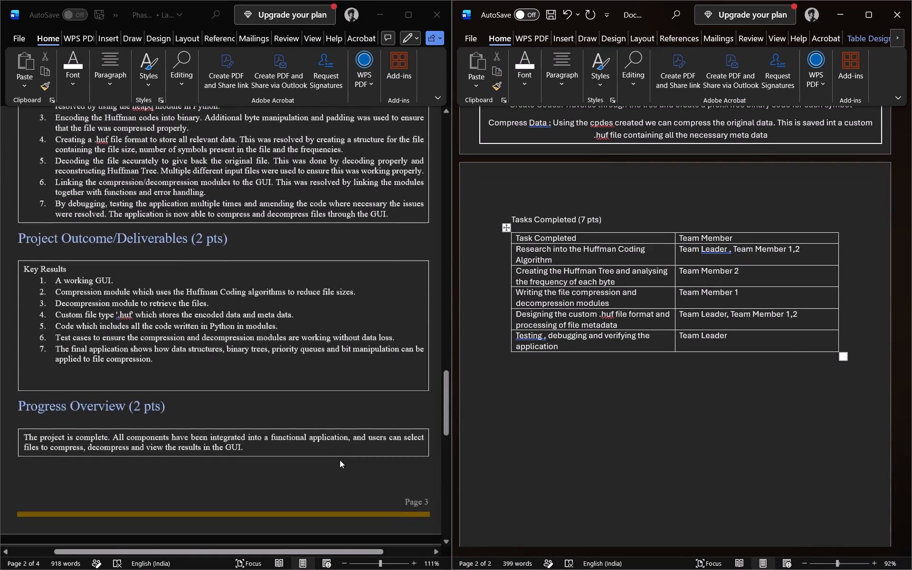
{"action": "scroll", "coordinate": [340, 460], "scroll_direction": "up", "scroll_amount": 6}
{"action": "left_click", "coordinate": [579, 368]}
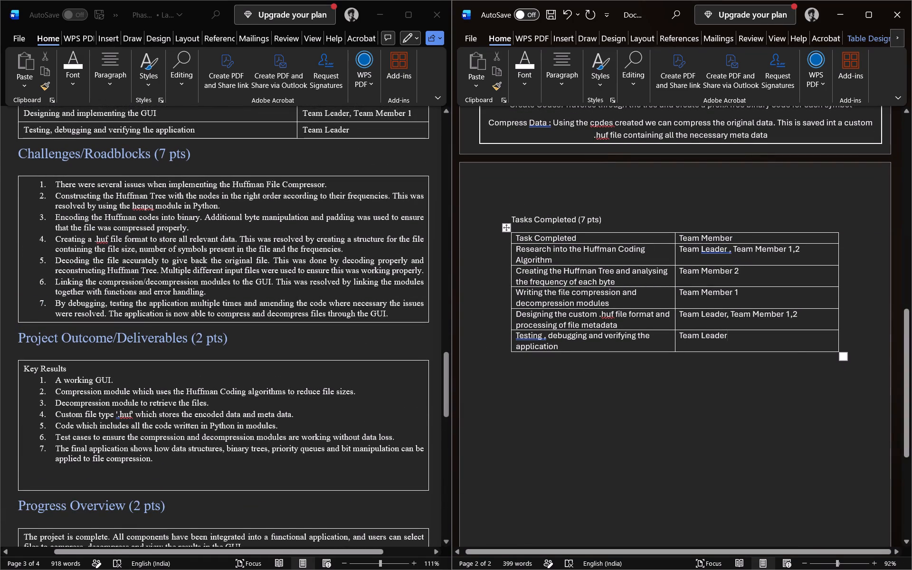
{"action": "key", "text": "Return"}
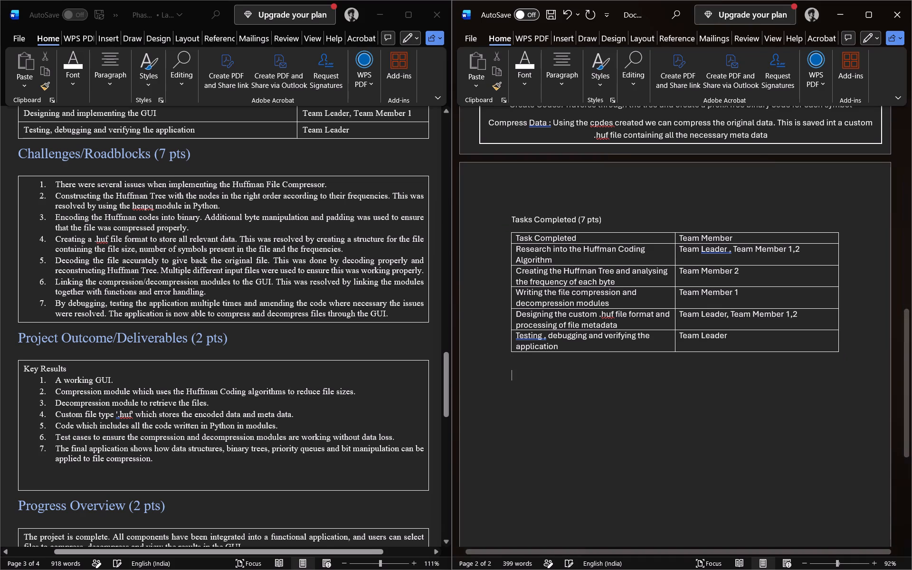
{"action": "type", "text": "CH"}
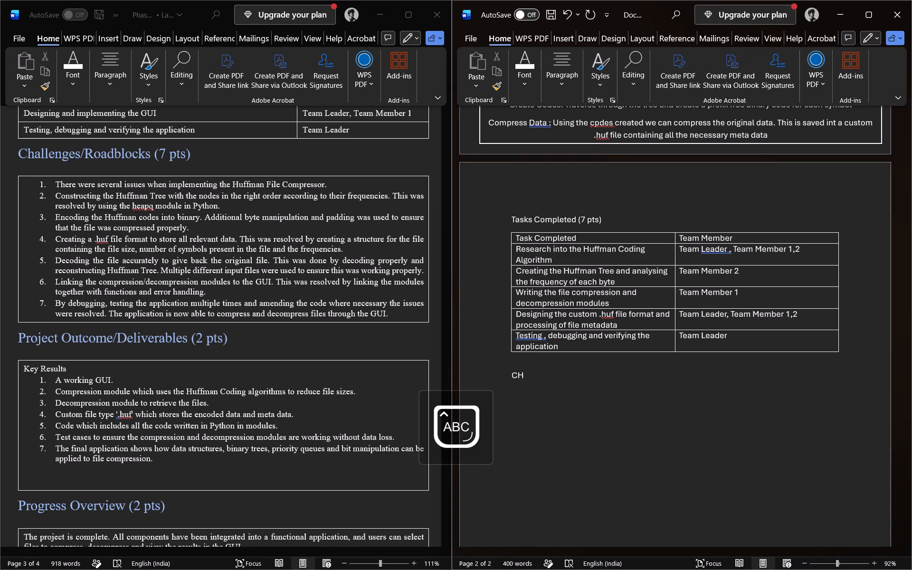
{"action": "type", "text": "ha"}
{"action": "type", "text": "llenges"}
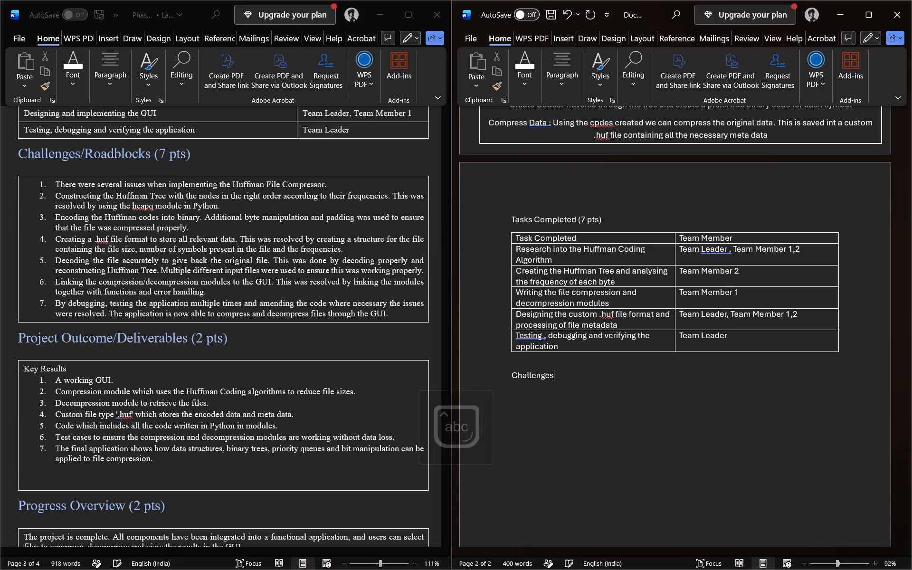
{"action": "key", "text": "space"}
{"action": "key", "text": "BackSpace"}
{"action": "key", "text": "slash"}
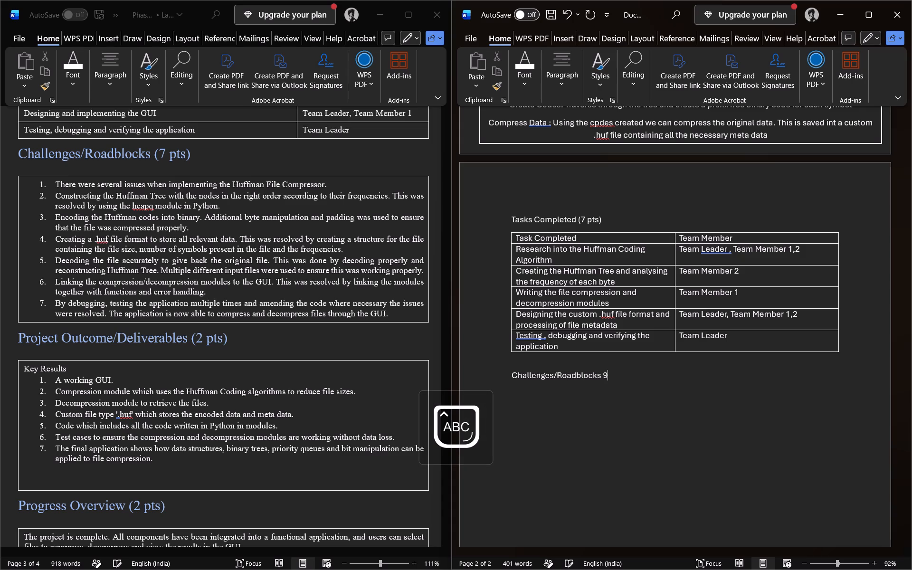
{"action": "key", "text": "shift+parenleft"}
{"action": "type", "text": "7"}
{"action": "key", "text": "space"}
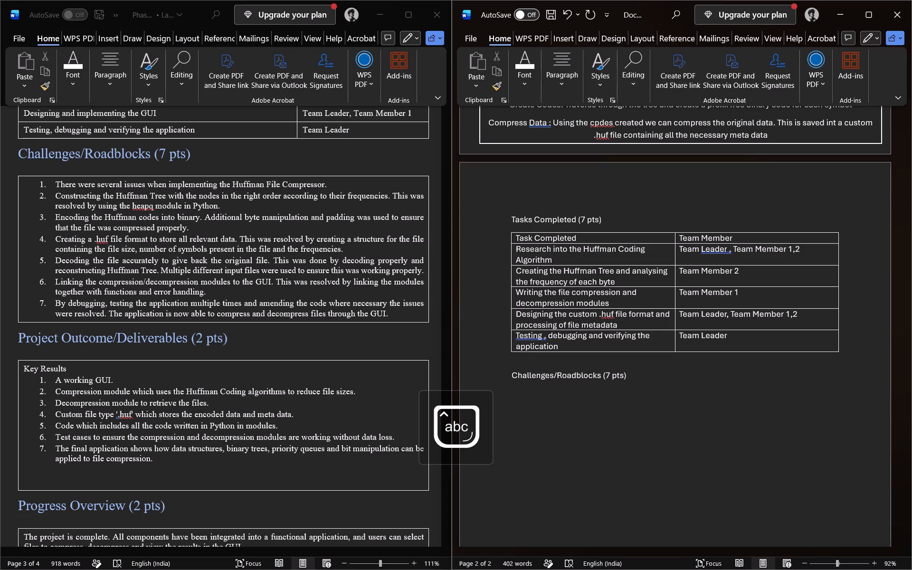
{"action": "key", "text": "Return"}
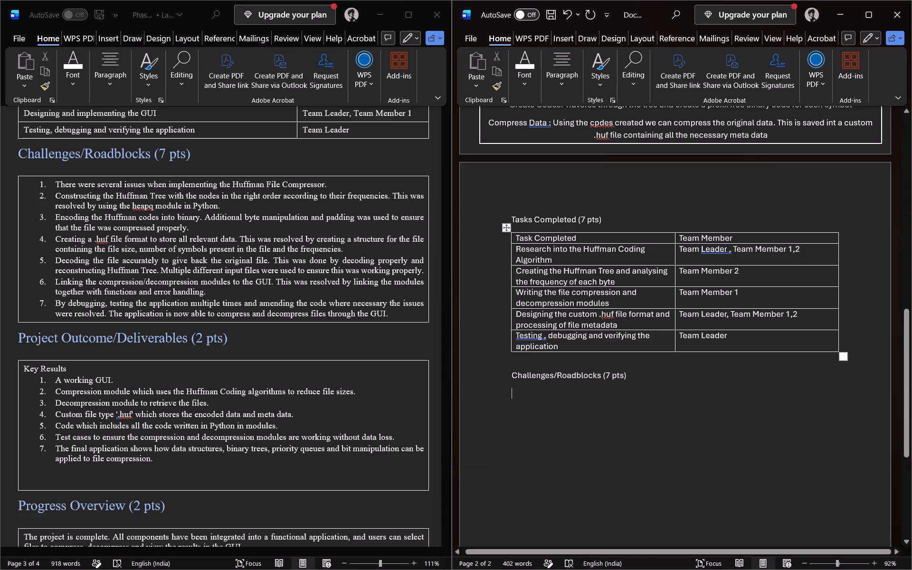
Draw a large rounded rectangle beneath the Challenges/Roadblocks heading, spanning nearly the full page width.
{"action": "left_click", "coordinate": [567, 37]}
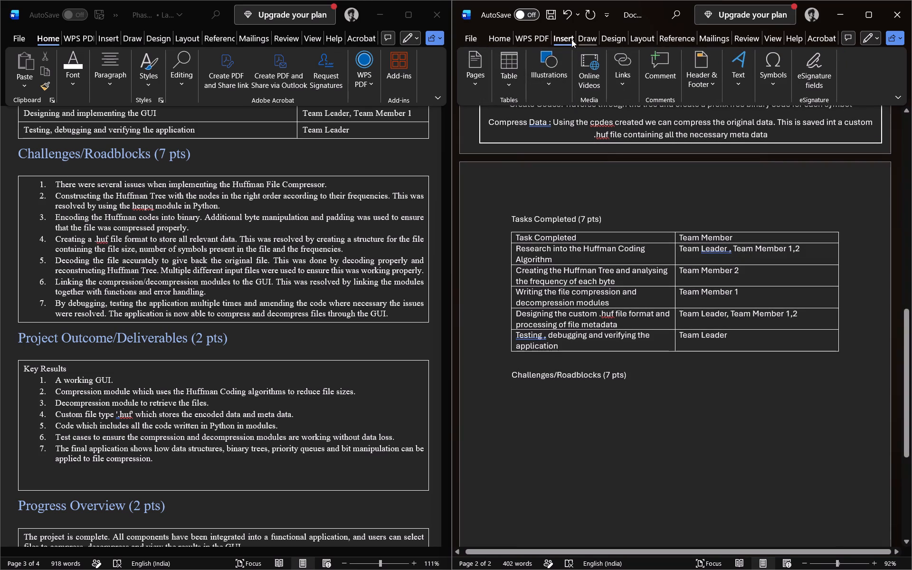
{"action": "left_click", "coordinate": [549, 89]}
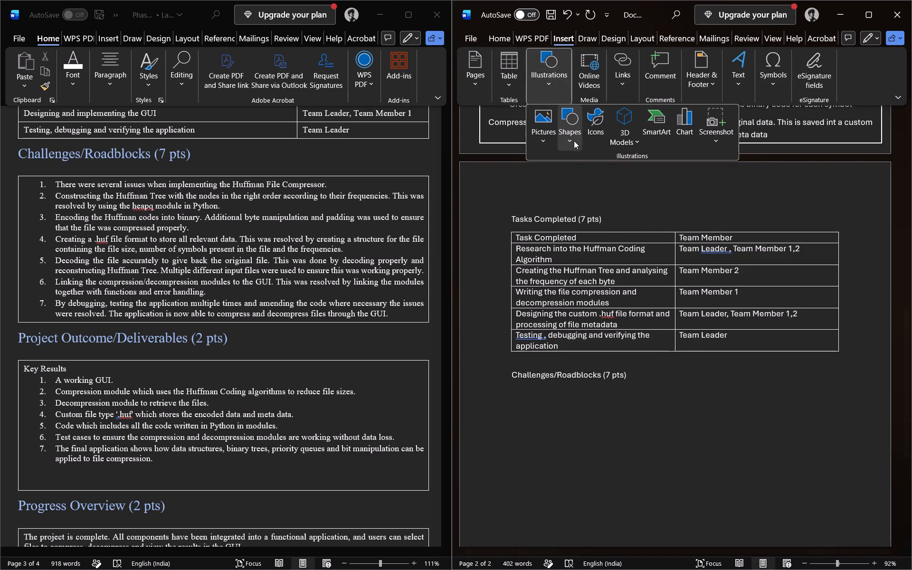
{"action": "left_click", "coordinate": [574, 141]}
{"action": "left_click", "coordinate": [639, 182]}
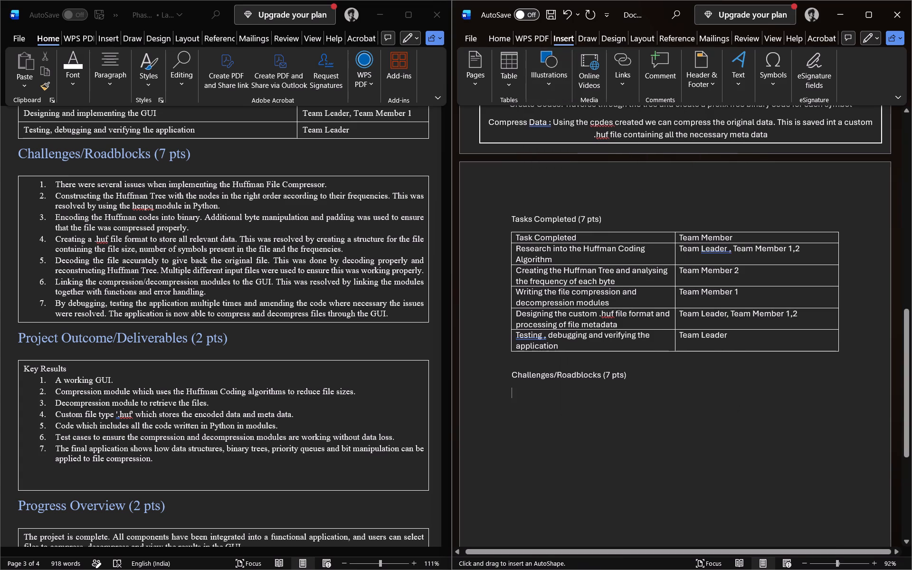
{"action": "left_click_drag", "start_coordinate": [495, 386], "coordinate": [565, 384]}
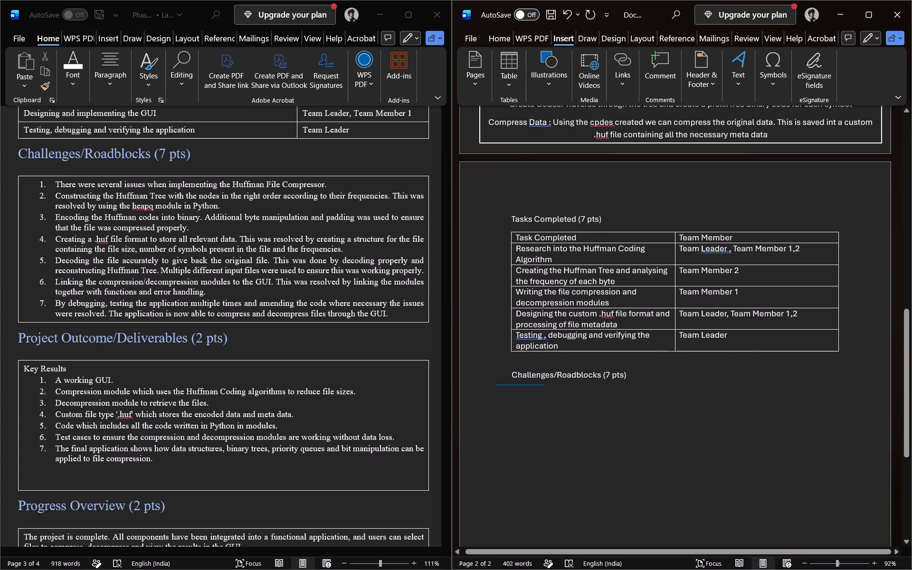
{"action": "left_click_drag", "start_coordinate": [565, 384], "coordinate": [879, 537]}
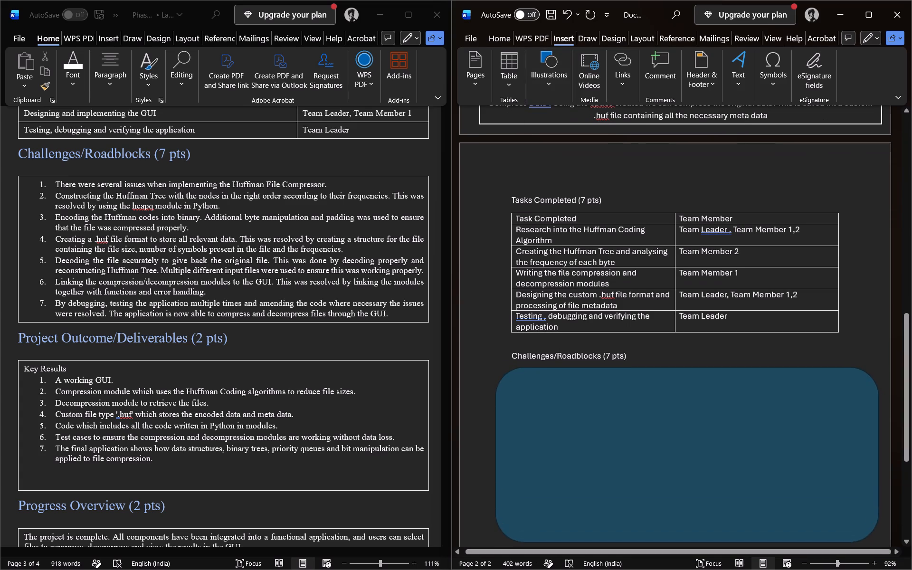
{"action": "left_click_drag", "start_coordinate": [879, 537], "coordinate": [879, 539]}
Format the rounded rectangle with no fill and a white outline.
{"action": "right_click", "coordinate": [640, 457]}
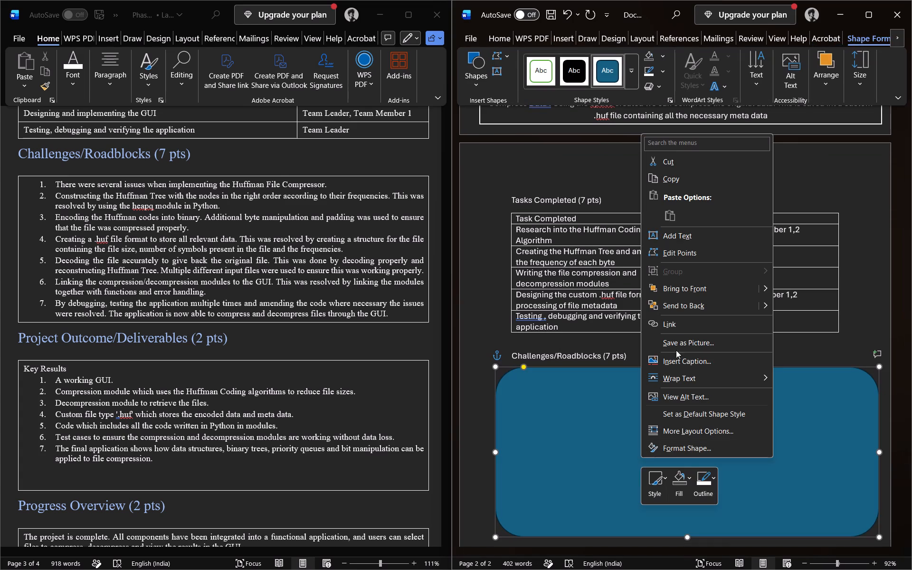
{"action": "left_click", "coordinate": [681, 482]}
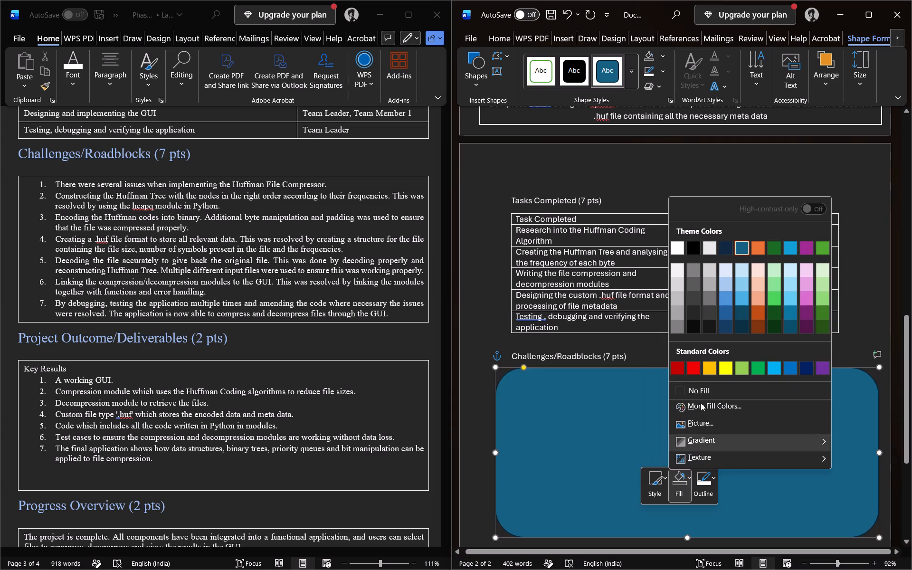
{"action": "left_click", "coordinate": [691, 395]}
{"action": "left_click", "coordinate": [705, 475]}
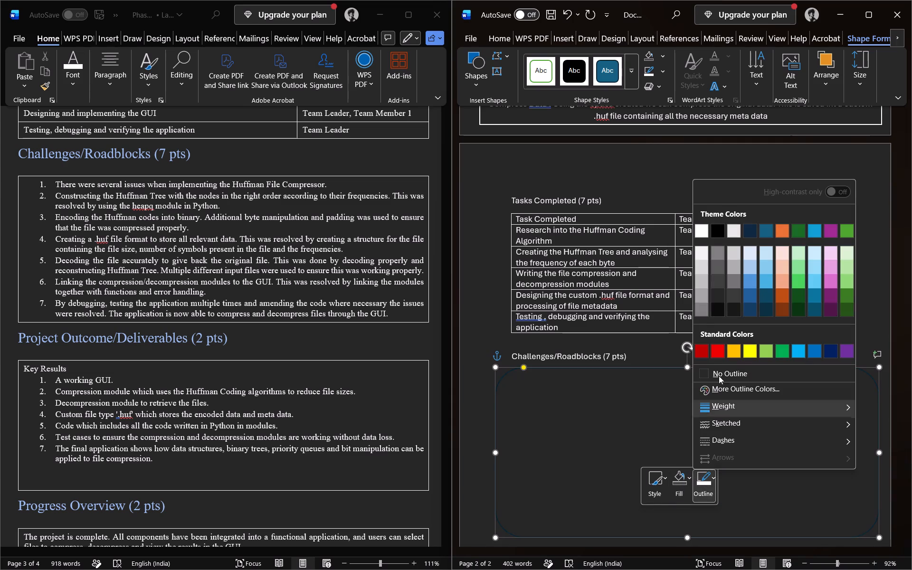
{"action": "left_click", "coordinate": [703, 233]}
{"action": "left_click", "coordinate": [674, 399]}
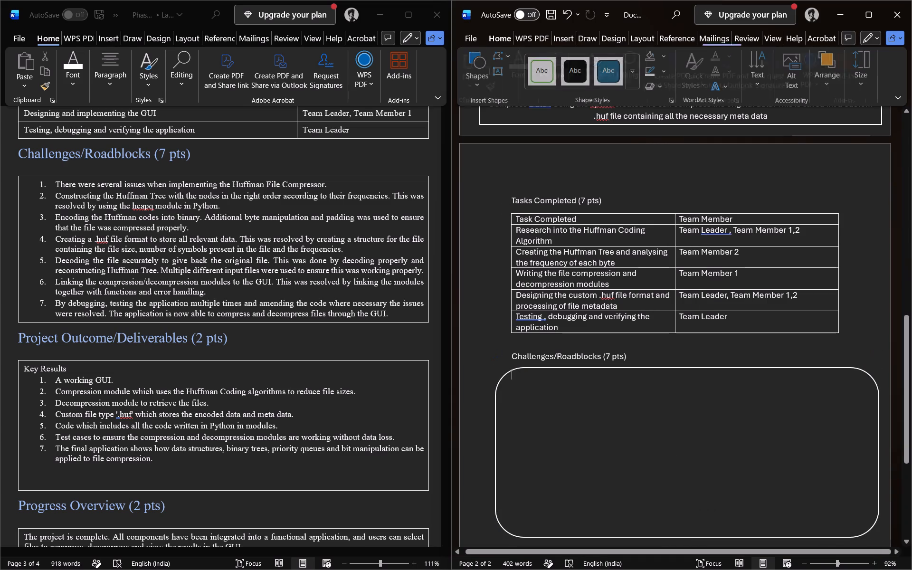
Add the text "There were several issues when implementing the Huffman File Compressor." inside the rounded rectangle.
{"action": "right_click", "coordinate": [665, 370]}
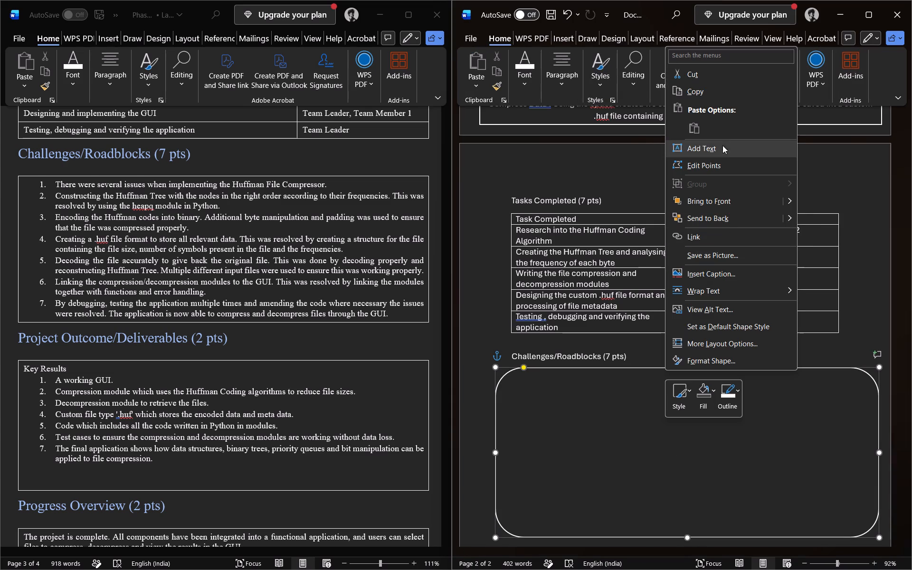
{"action": "left_click", "coordinate": [722, 152]}
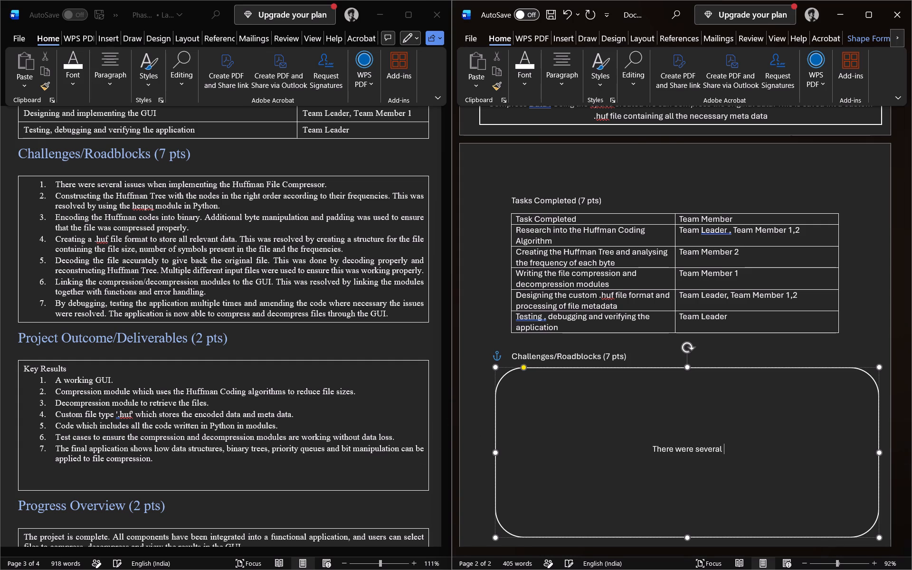
{"action": "key", "text": "u"}
{"action": "key", "text": "BackSpace"}
{"action": "type", "text": "issues"}
{"action": "key", "text": "space"}
{"action": "type", "text": "when"}
{"action": "key", "text": "space"}
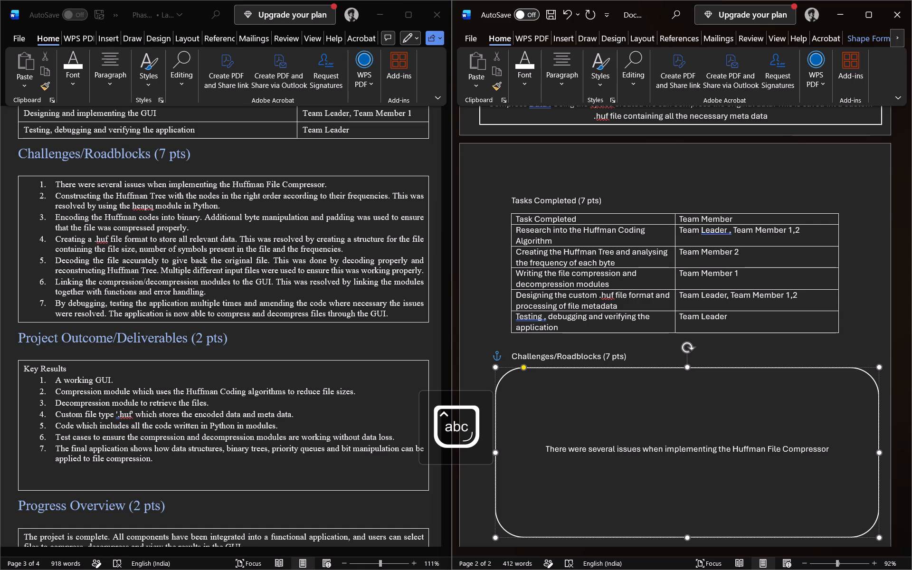
{"action": "key", "text": "period"}
Add a paragraph in the box reading "Constructing the Huffman Tree with the nodes in the right order according to their frequencies.".
{"action": "key", "text": "Return"}
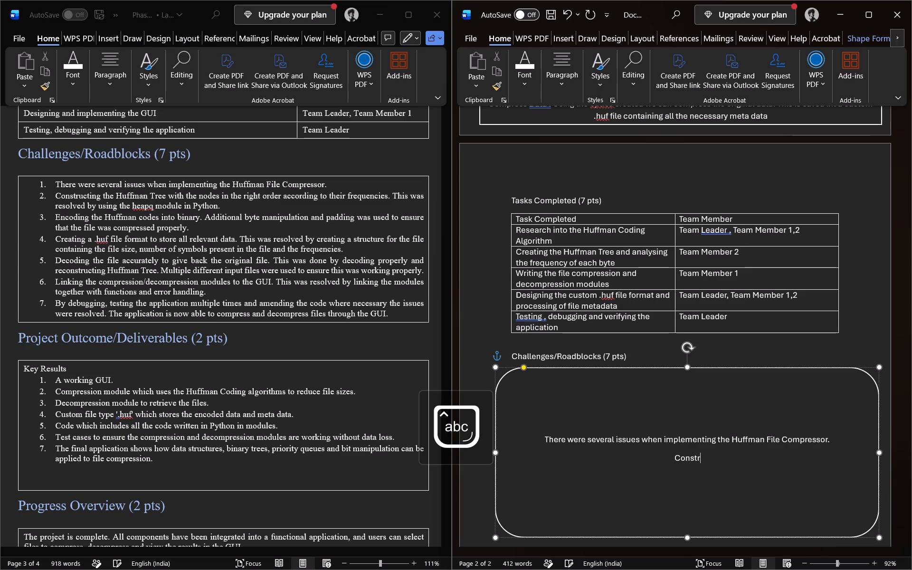
{"action": "key", "text": "BackSpace"}
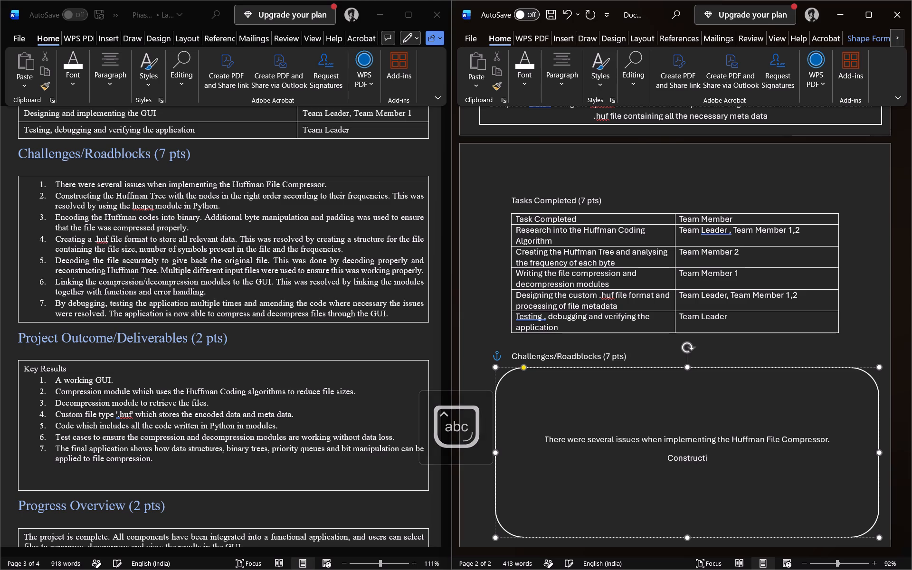
{"action": "type", "text": "ng"}
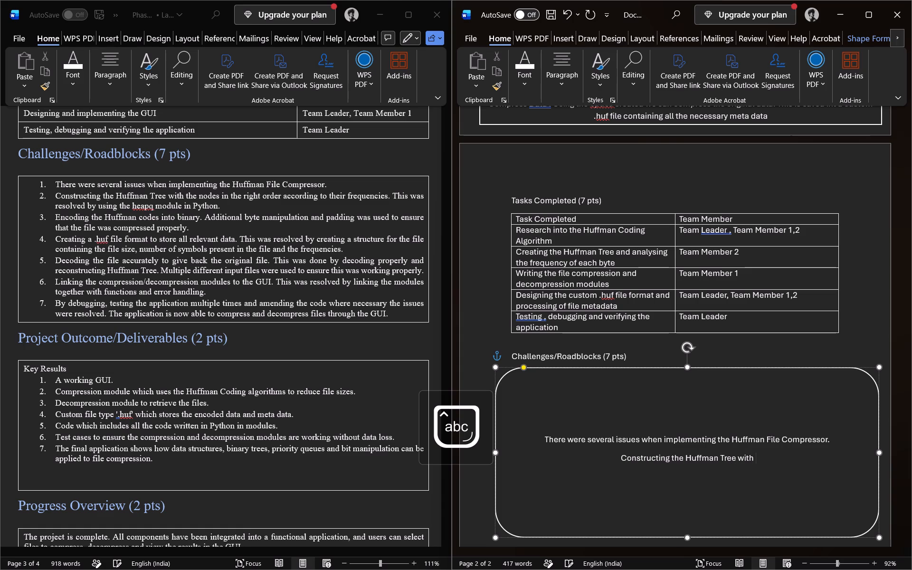
{"action": "type", "text": "the"}
{"action": "key", "text": "space"}
{"action": "type", "text": "nodes"}
{"action": "key", "text": "space"}
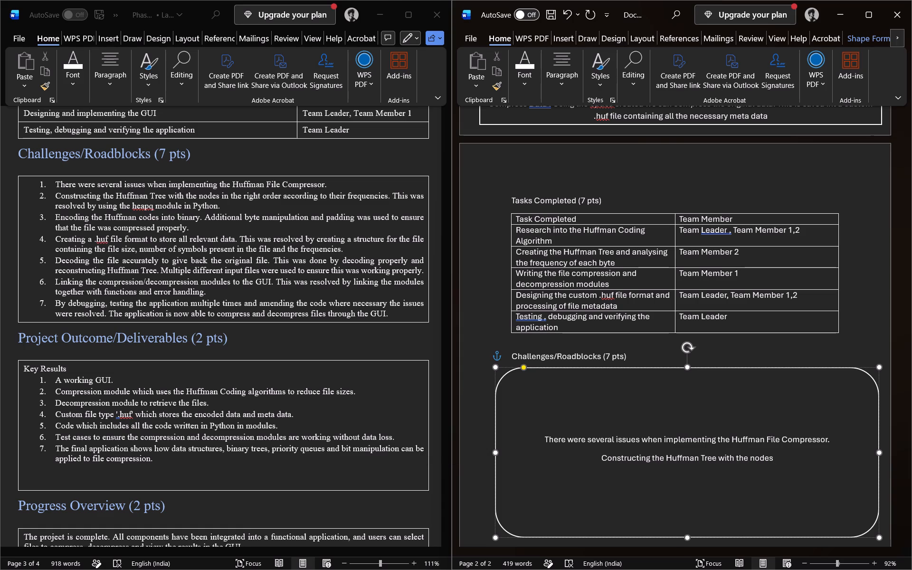
{"action": "type", "text": "in the"}
{"action": "key", "text": "space"}
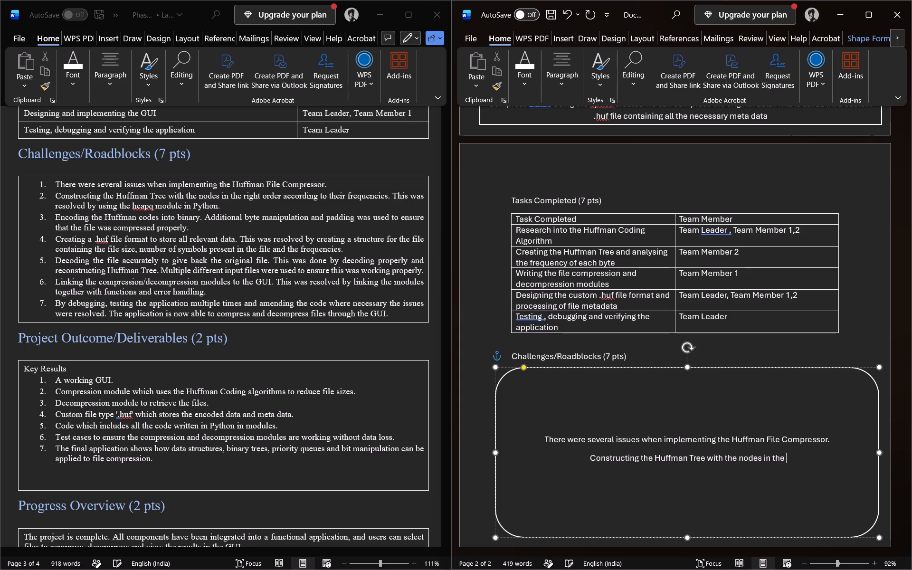
{"action": "type", "text": "right"}
{"action": "key", "text": "space"}
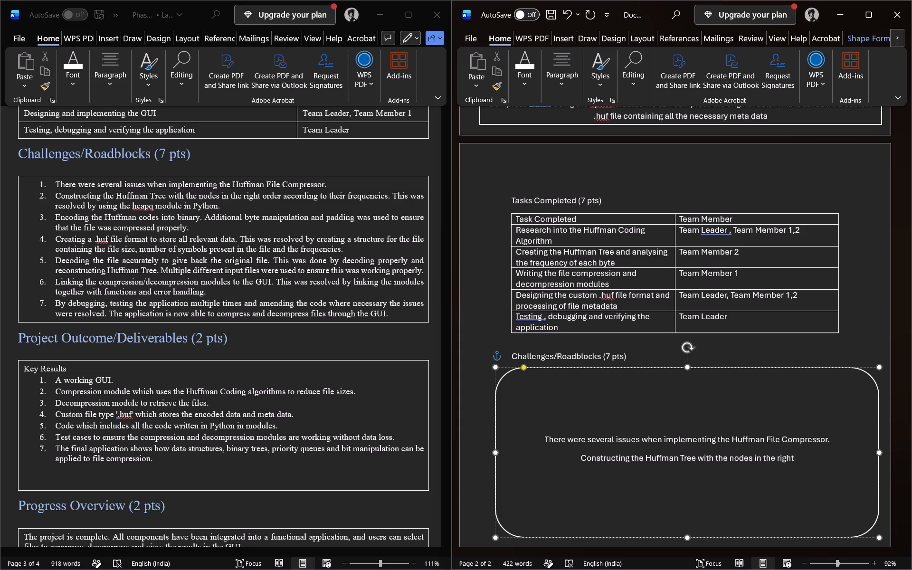
{"action": "type", "text": "order"}
{"action": "key", "text": "space"}
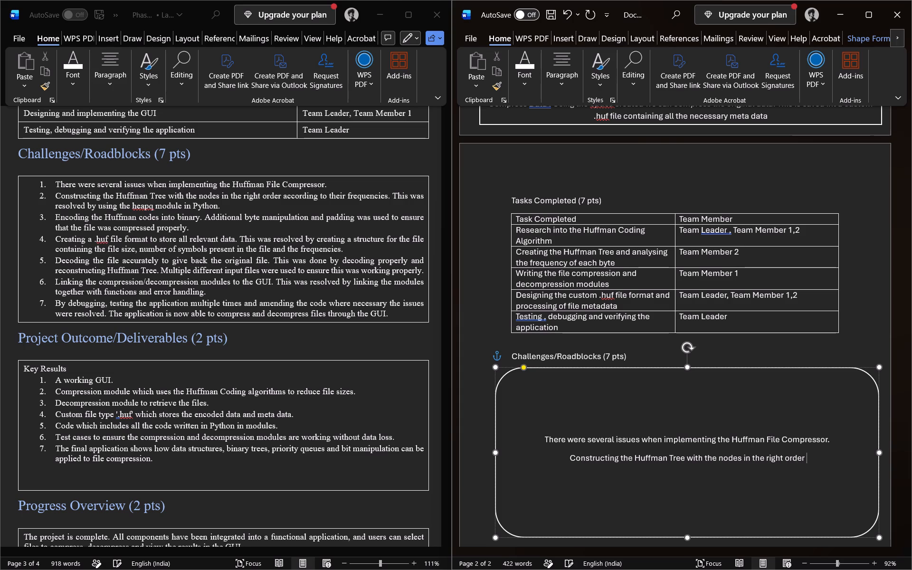
{"action": "type", "text": "acc"}
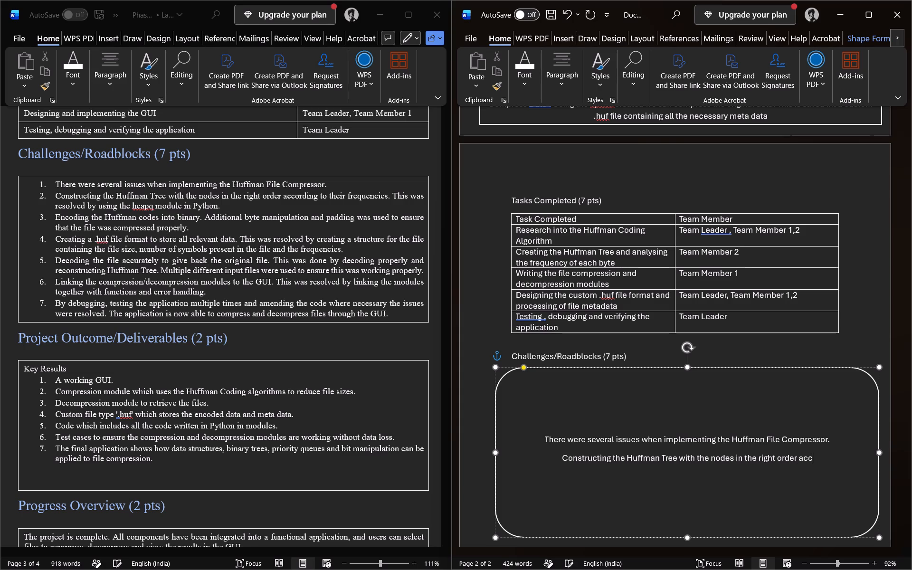
{"action": "type", "text": "ording"}
{"action": "key", "text": "space"}
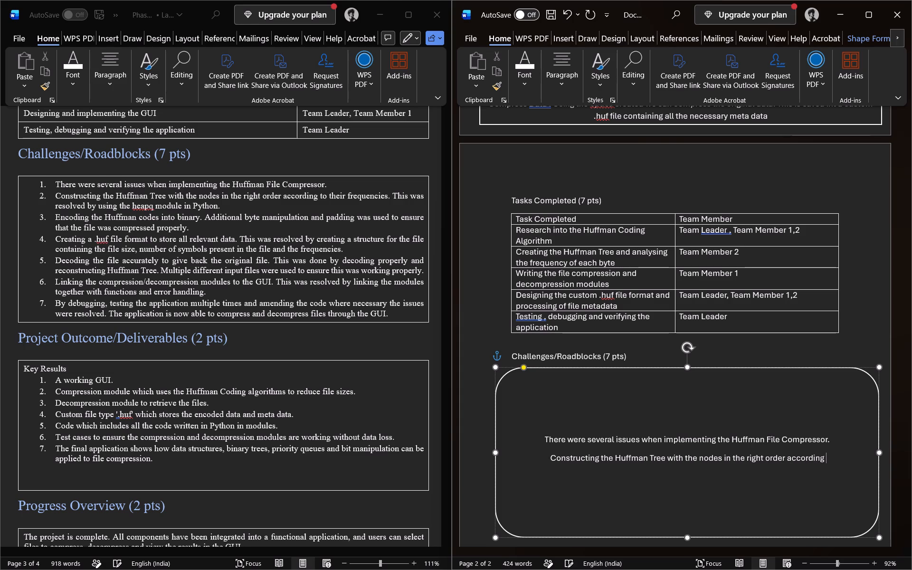
{"action": "type", "text": "to their"}
{"action": "key", "text": "space"}
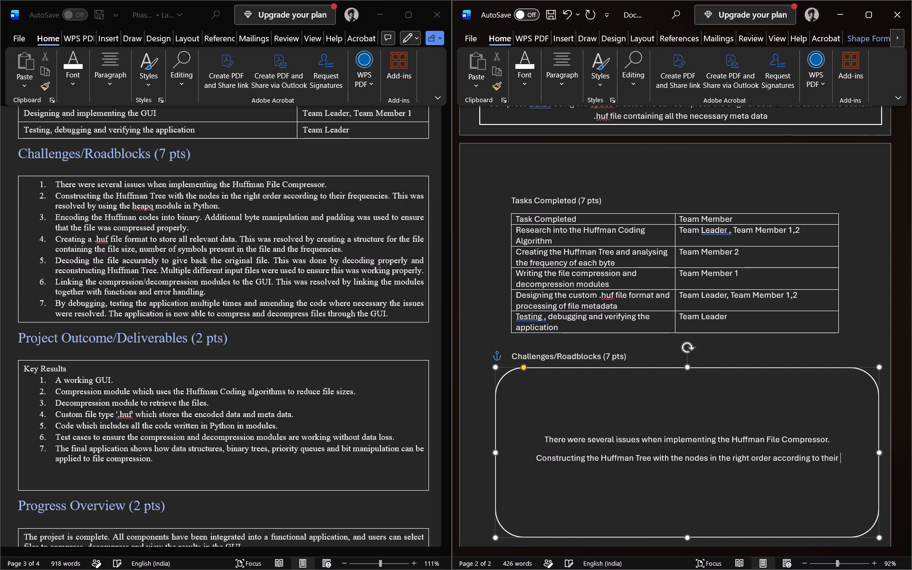
{"action": "type", "text": "frequencies"}
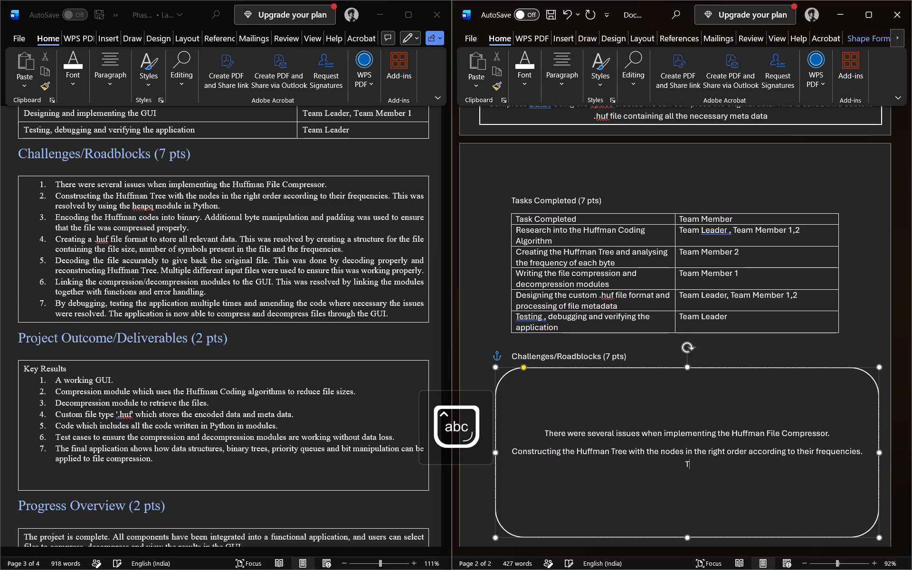
Complete the Huffman Tree paragraph in the rounded box with "This was resolved by using the HeapQ module in Python.".
{"action": "type", "text": "was resolve"}
{"action": "key", "text": "d"}
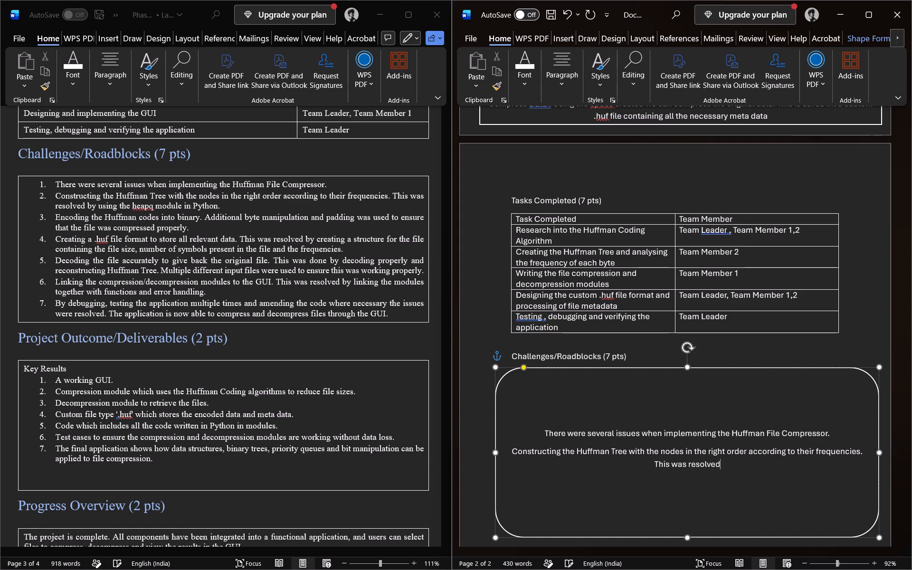
{"action": "key", "text": "space"}
{"action": "type", "text": "by using"}
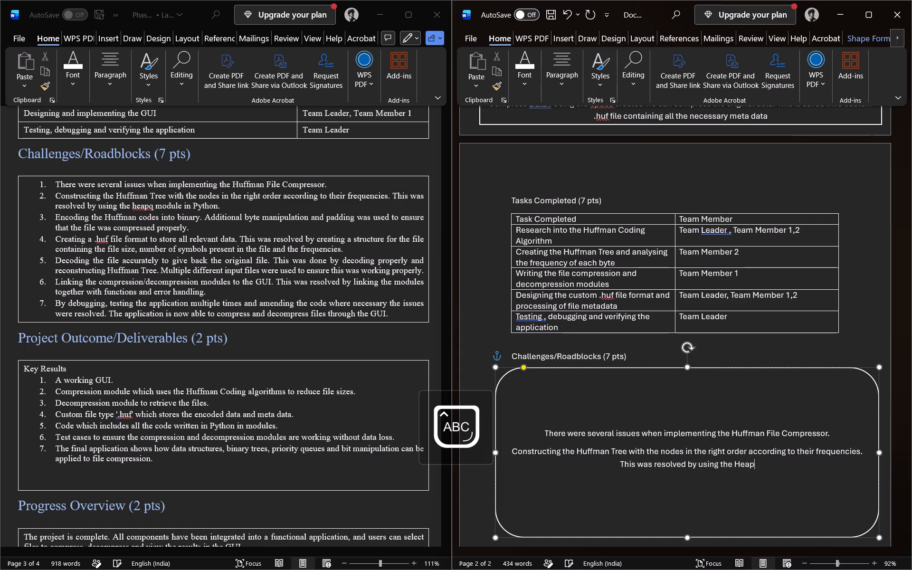
{"action": "key", "text": "space"}
{"action": "type", "text": "modules"}
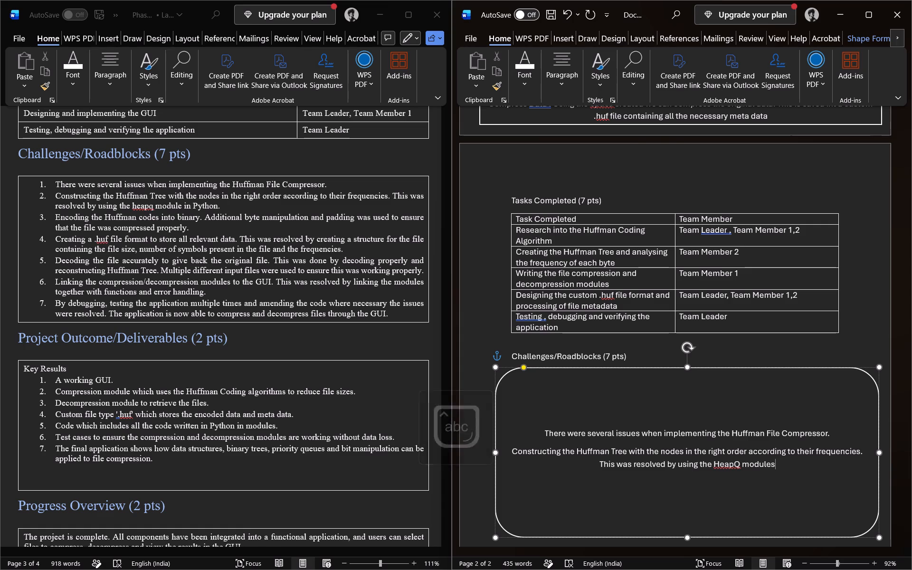
{"action": "key", "text": "BackSpace"}
{"action": "key", "text": "space"}
{"action": "type", "text": "in p"}
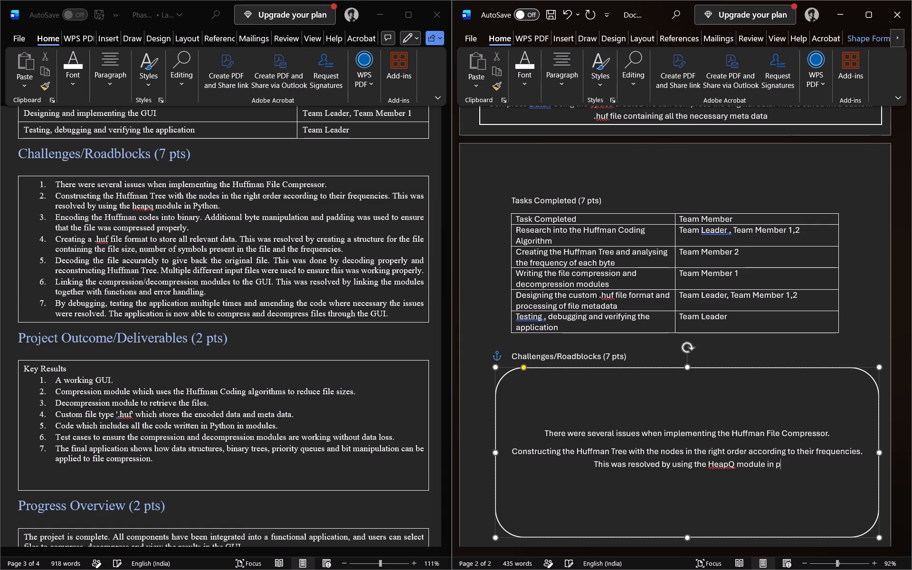
{"action": "type", "text": "ython"}
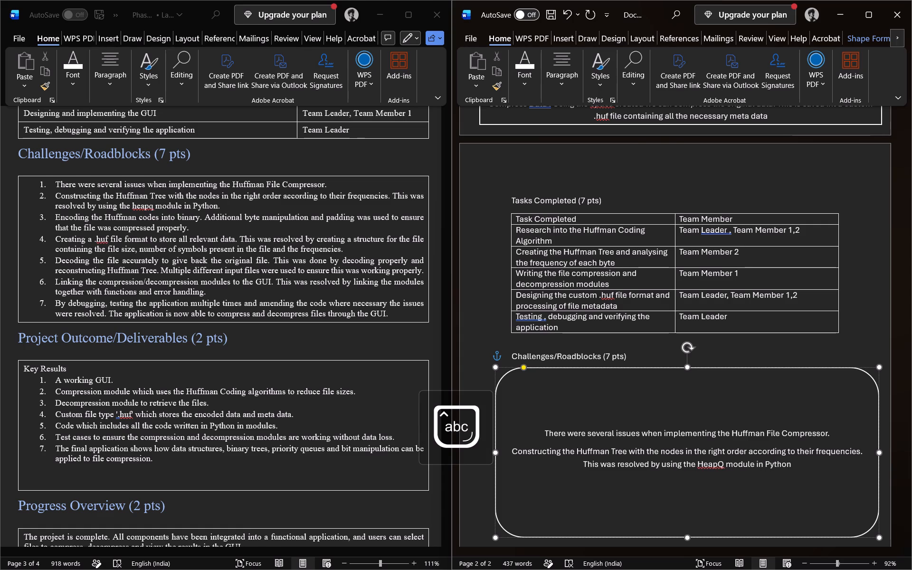
{"action": "key", "text": "period"}
Add a new paragraph in the rounded box reading "Encoding the Huffman codes into binary.".
{"action": "key", "text": "Return"}
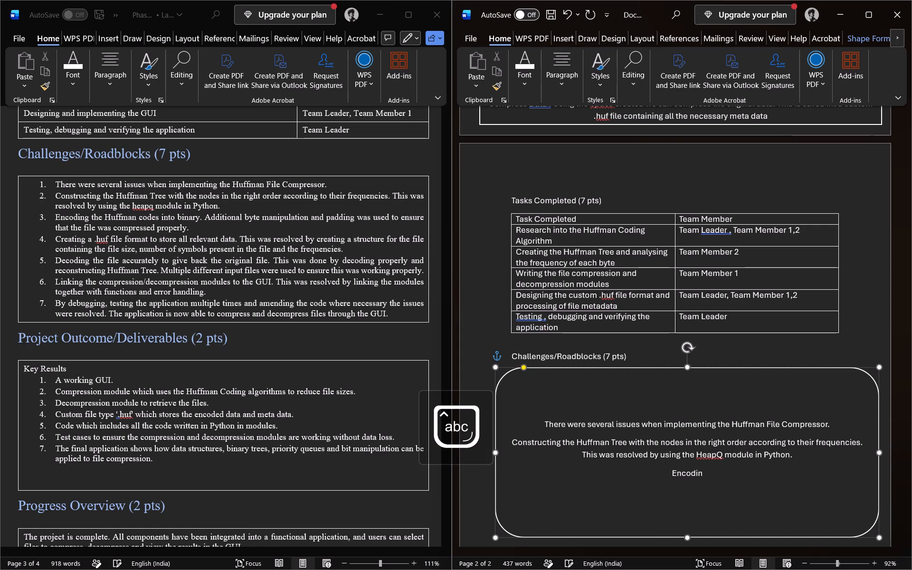
{"action": "key", "text": "space"}
{"action": "type", "text": "the"}
{"action": "key", "text": "space"}
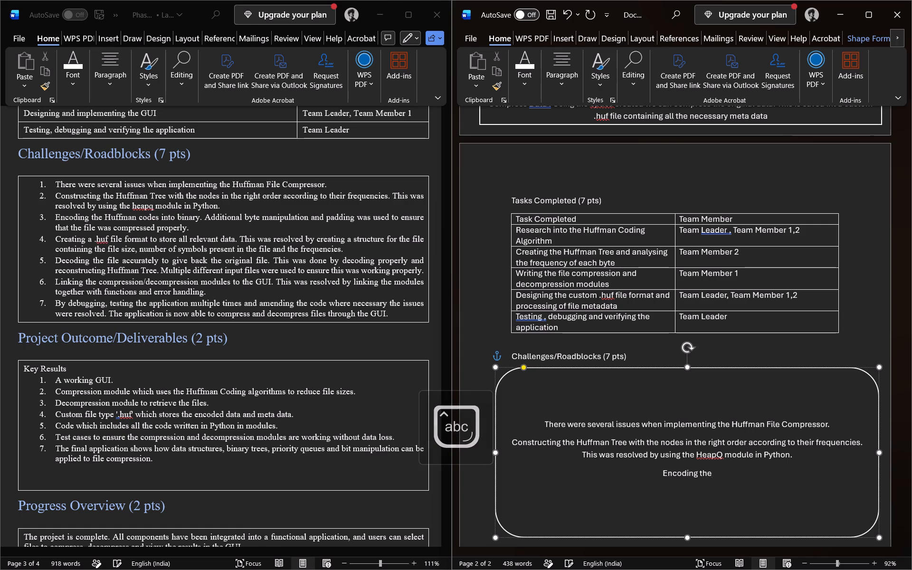
{"action": "type", "text": "uffman"}
{"action": "key", "text": "space"}
{"action": "type", "text": "codes"}
{"action": "key", "text": "space"}
{"action": "type", "text": "into"}
{"action": "key", "text": "space"}
{"action": "type", "text": "binary"}
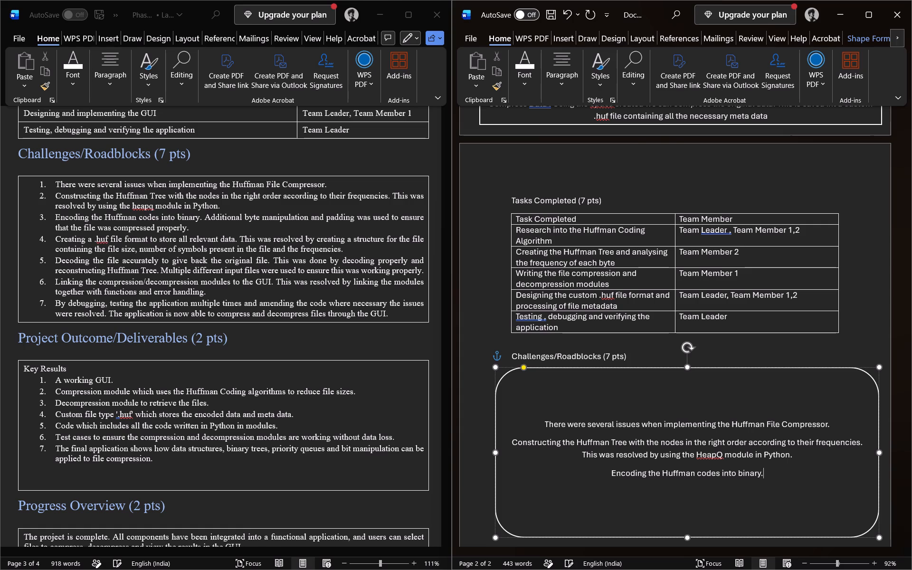
Continue the encoding paragraph with "Additional byte manipulation and padding was used to ensure".
{"action": "type", "text": "dditional byte"}
{"action": "key", "text": "space"}
{"action": "type", "text": "manipulation"}
{"action": "key", "text": "space"}
{"action": "type", "text": "and padding"}
{"action": "key", "text": "space"}
{"action": "type", "text": "was used"}
{"action": "key", "text": "space"}
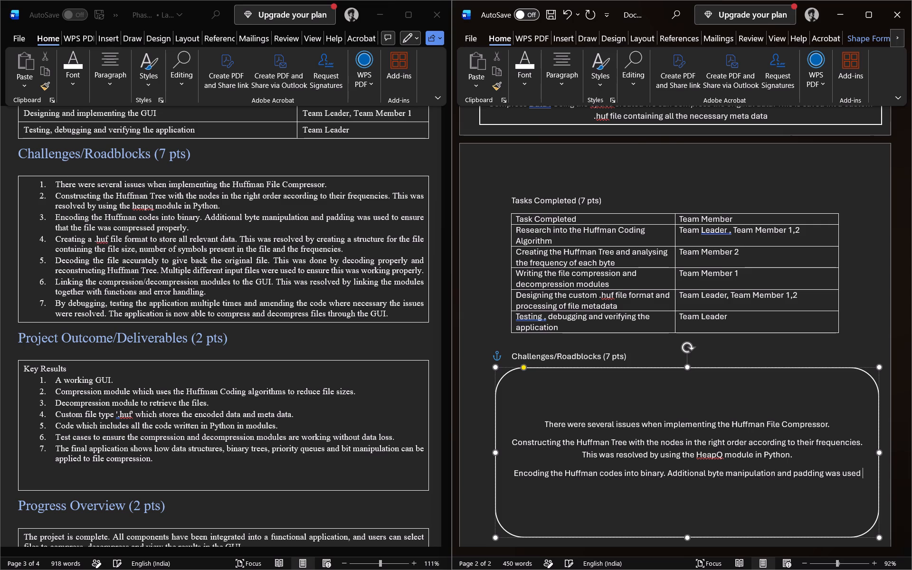
{"action": "type", "text": "to"}
{"action": "key", "text": "space"}
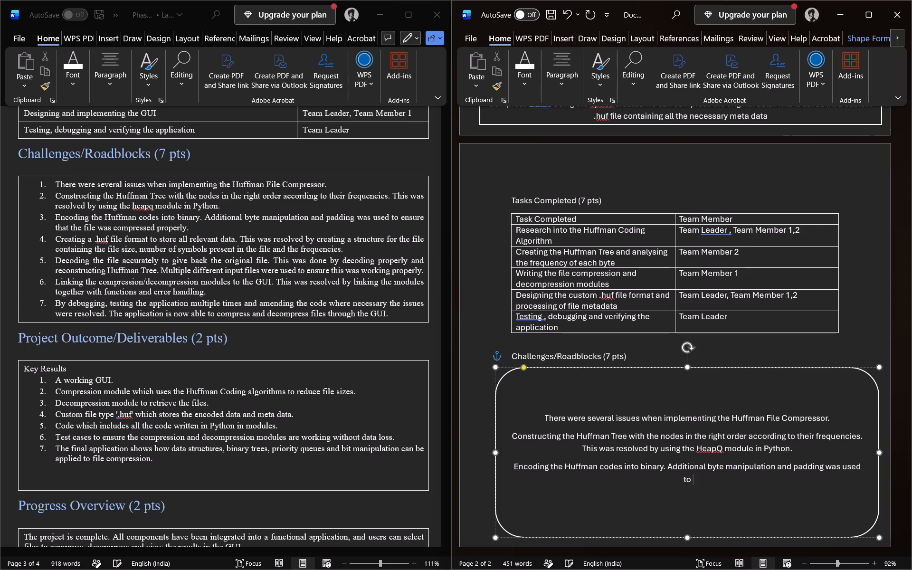
{"action": "key", "text": "BackSpace"}
{"action": "type", "text": "en"}
{"action": "key", "text": "BackSpace"}
{"action": "key", "text": "BackSpace"}
{"action": "key", "text": "space"}
{"action": "type", "text": "ensure"}
{"action": "key", "text": "space"}
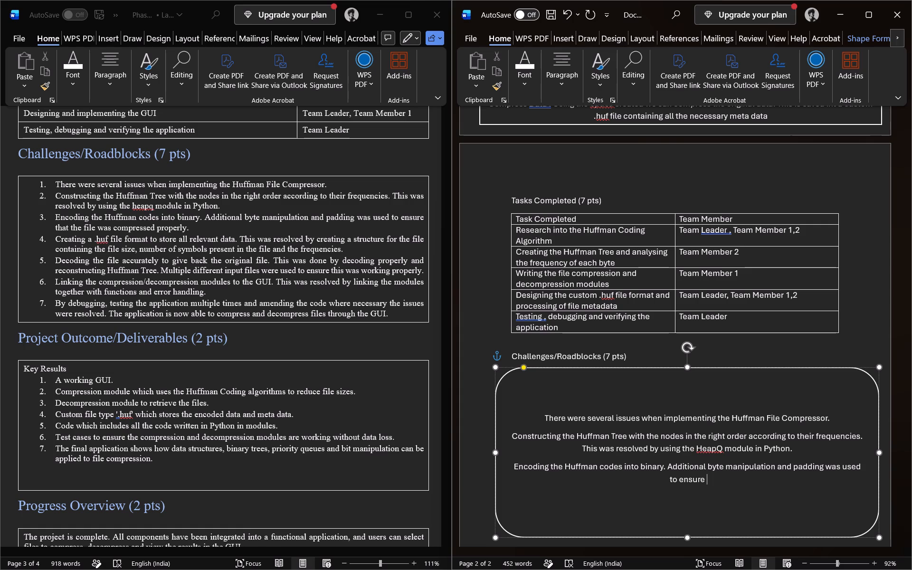
Finish the encoding paragraph's second sentence with "that the file was compressed properly.".
{"action": "type", "text": "that"}
{"action": "key", "text": "space"}
{"action": "key", "text": "BackSpace"}
{"action": "key", "text": "BackSpace"}
{"action": "key", "text": "BackSpace"}
{"action": "type", "text": "that the fi"}
{"action": "type", "text": "le"}
{"action": "key", "text": "space"}
{"action": "type", "text": "was co"}
{"action": "type", "text": "pressed"}
{"action": "key", "text": "space"}
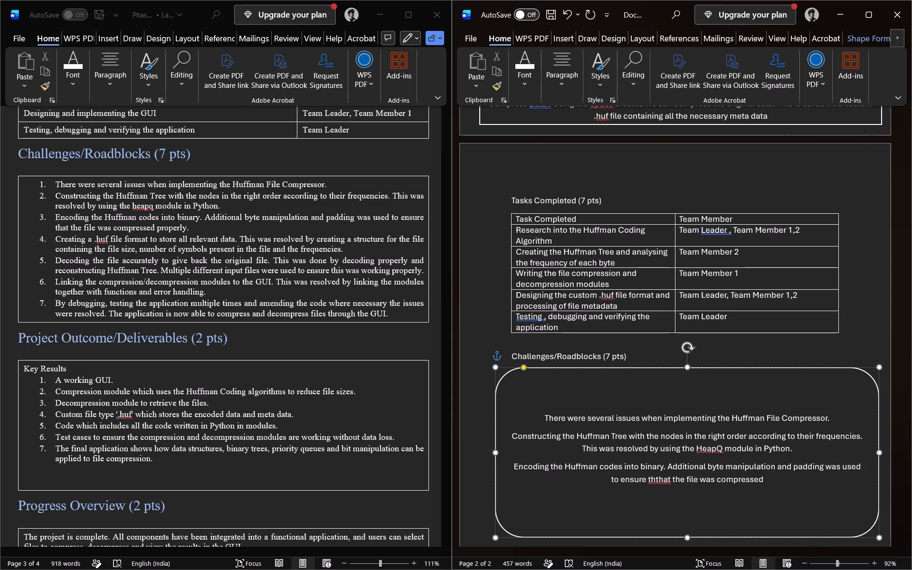
{"action": "type", "text": "per"}
{"action": "key", "text": "BackSpace"}
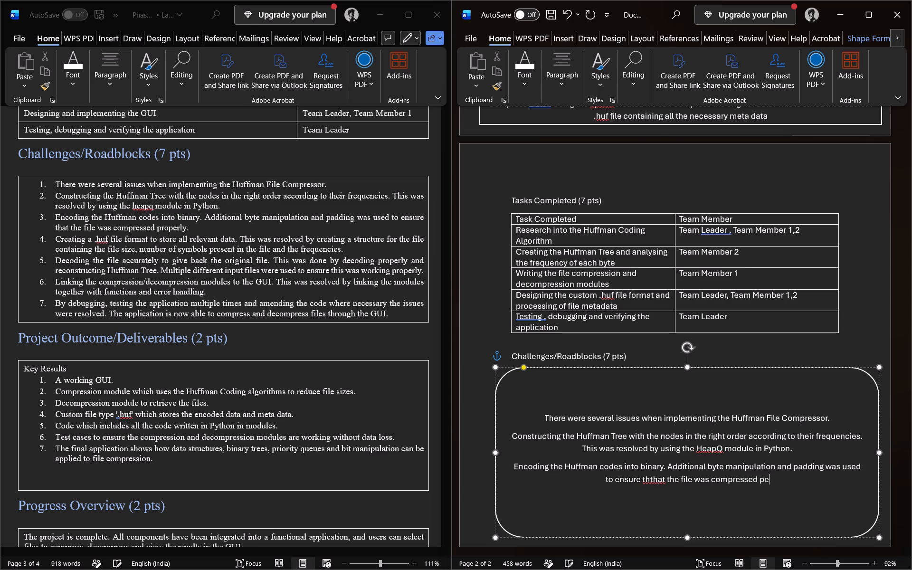
{"action": "key", "text": "BackSpace"}
{"action": "key", "text": "r"}
{"action": "type", "text": "operly"}
{"action": "key", "text": "period"}
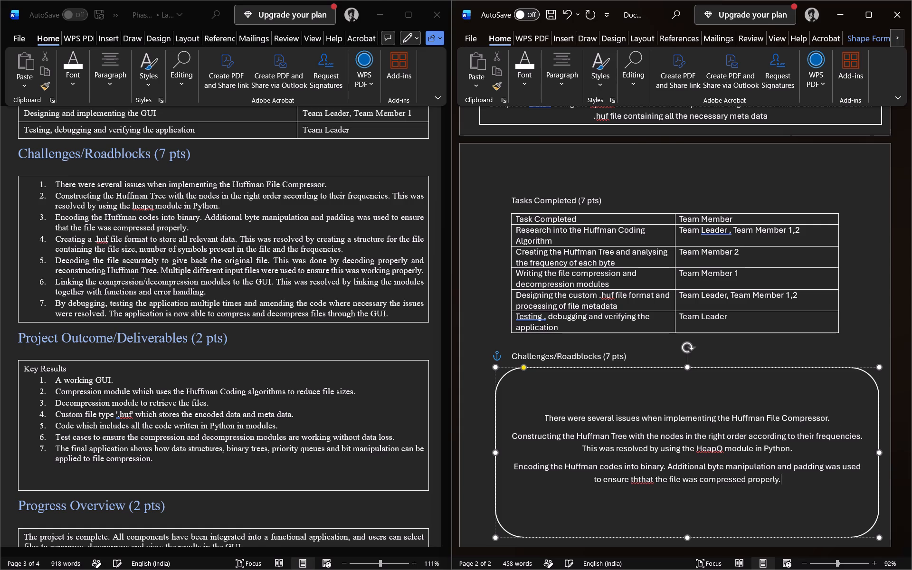
Add a new paragraph in the rounded box reading "Creating a .huf file format to store all relevant data.".
{"action": "key", "text": "Return"}
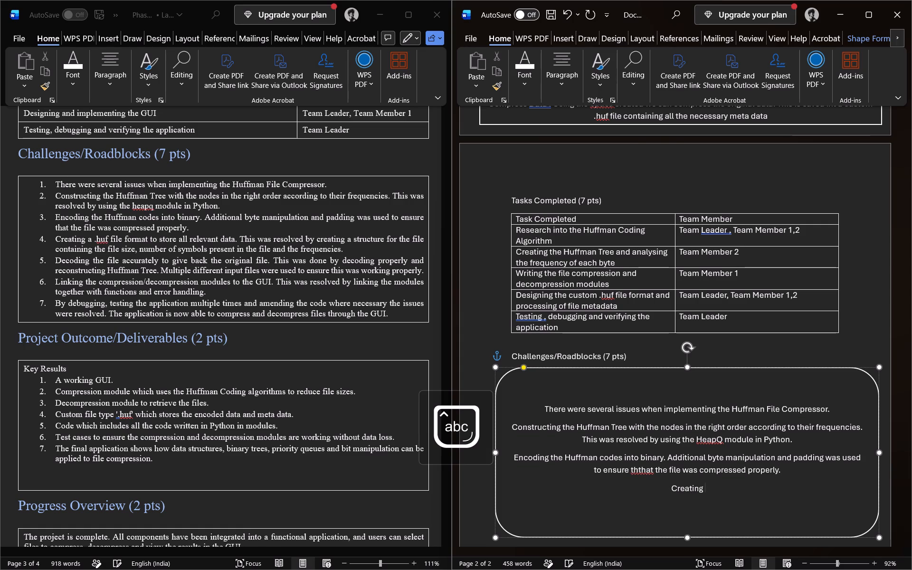
{"action": "type", "text": "a .hud"}
{"action": "key", "text": "BackSpace"}
{"action": "key", "text": "f"}
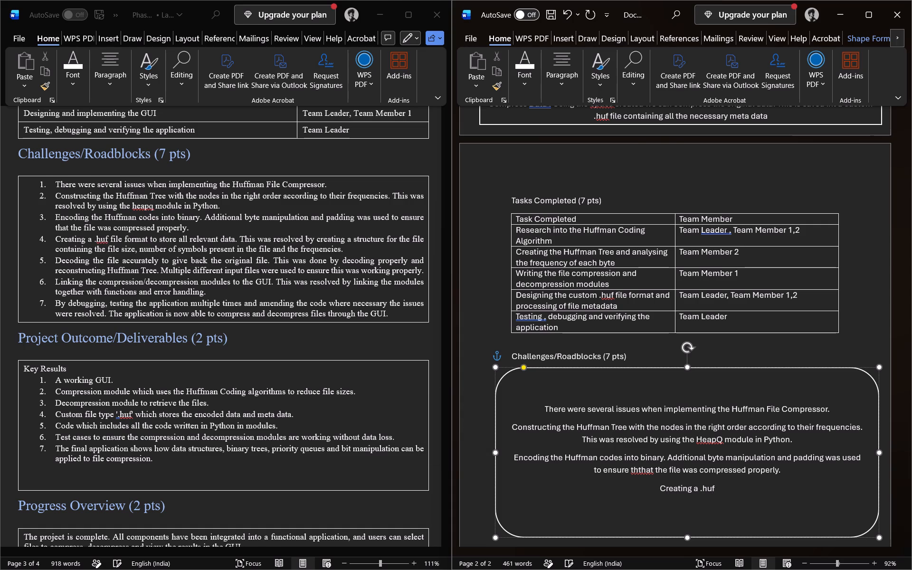
{"action": "key", "text": "space"}
{"action": "type", "text": "file"}
{"action": "key", "text": "space"}
{"action": "type", "text": "forat"}
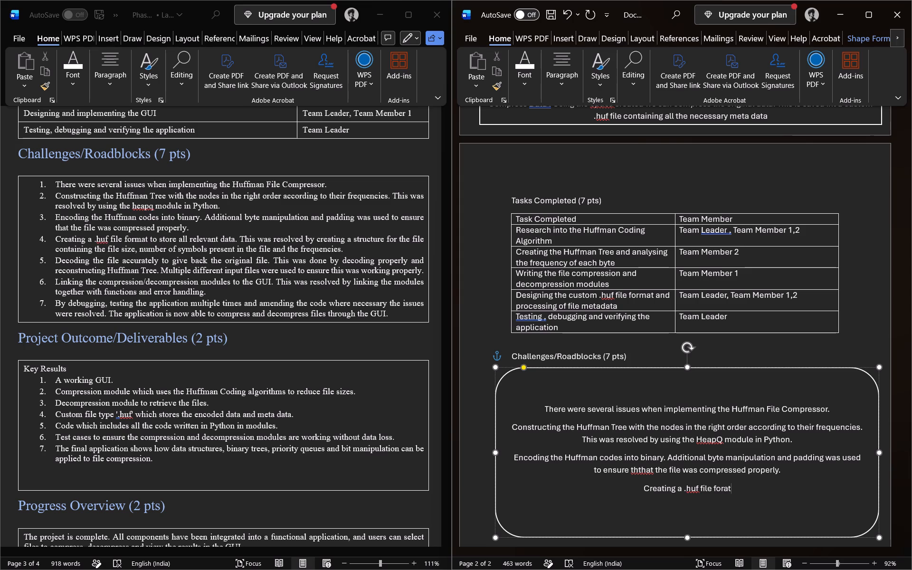
{"action": "key", "text": "space"}
{"action": "type", "text": "to store"}
{"action": "key", "text": "space"}
{"action": "type", "text": "all releva"}
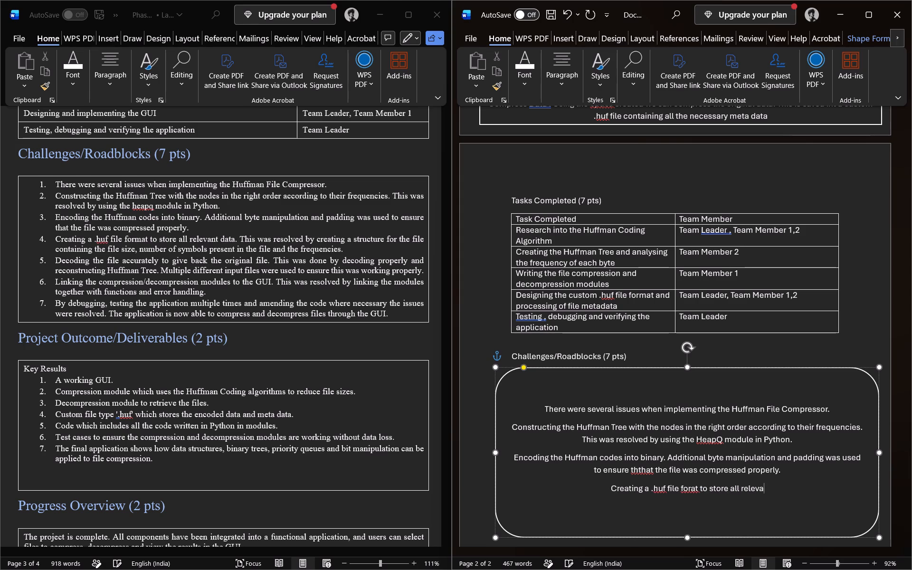
{"action": "type", "text": "nt"}
{"action": "key", "text": "space"}
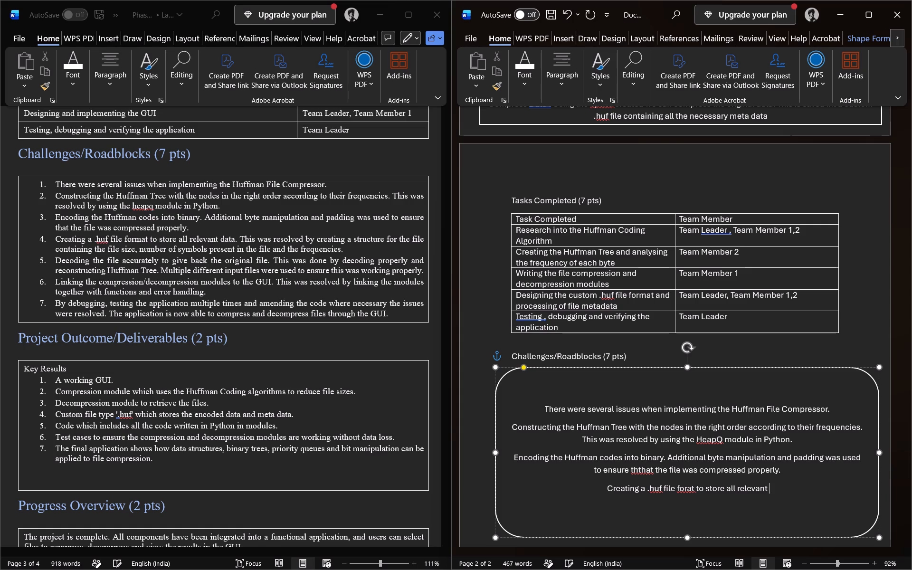
{"action": "type", "text": "fa"}
{"action": "key", "text": "BackSpace"}
{"action": "key", "text": "BackSpace"}
{"action": "type", "text": "data"}
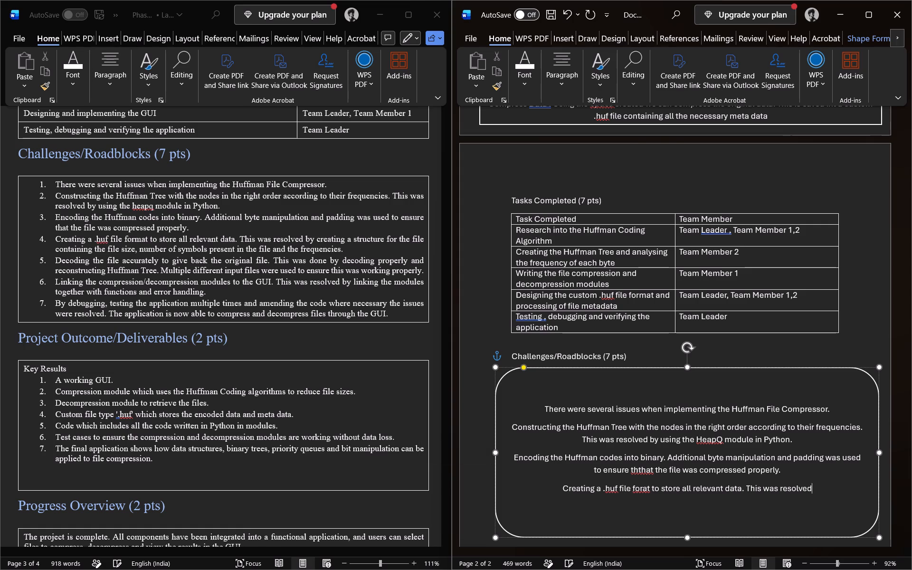
Continue the .huf paragraph with "This was resolved by creating a structure for the file".
{"action": "type", "text": "by creating"}
{"action": "key", "text": "space"}
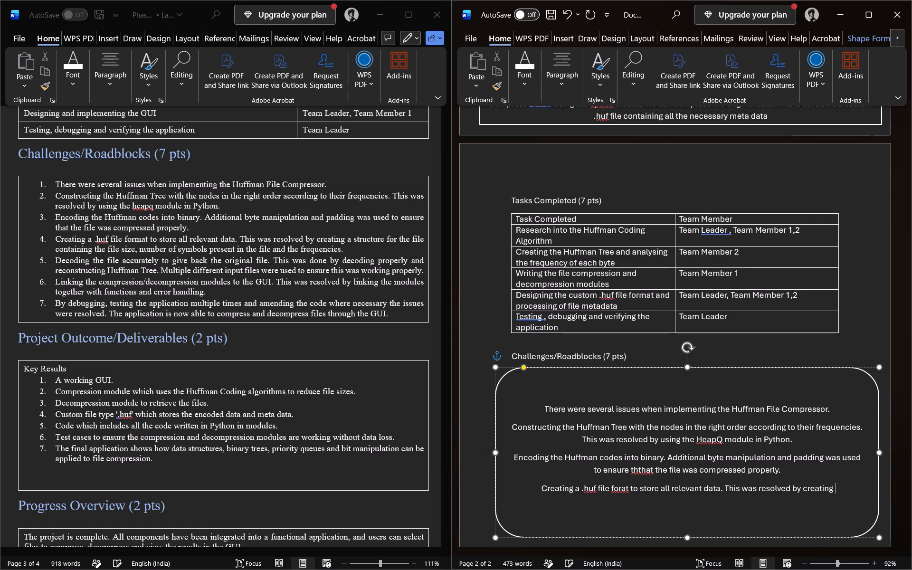
{"action": "type", "text": "a structure"}
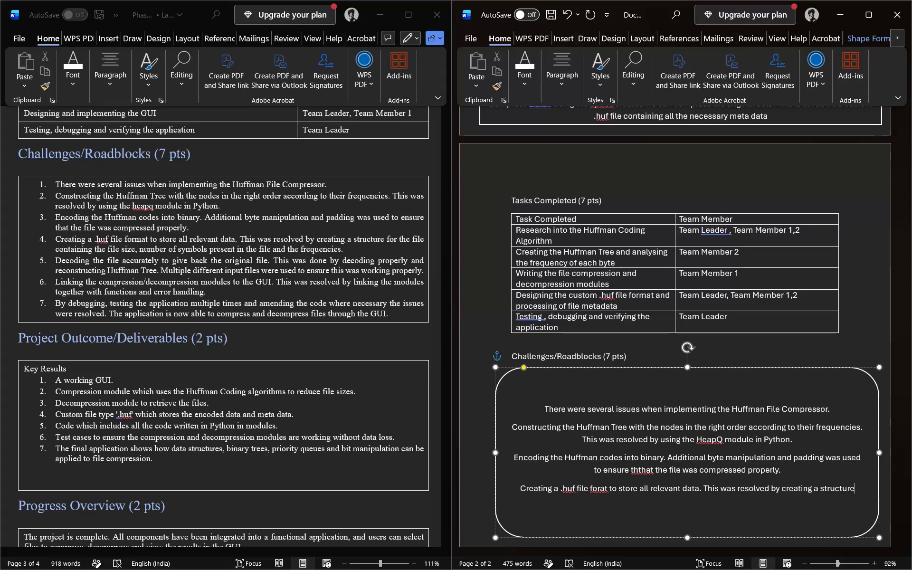
{"action": "key", "text": "space"}
{"action": "type", "text": "for the file"}
{"action": "key", "text": "space"}
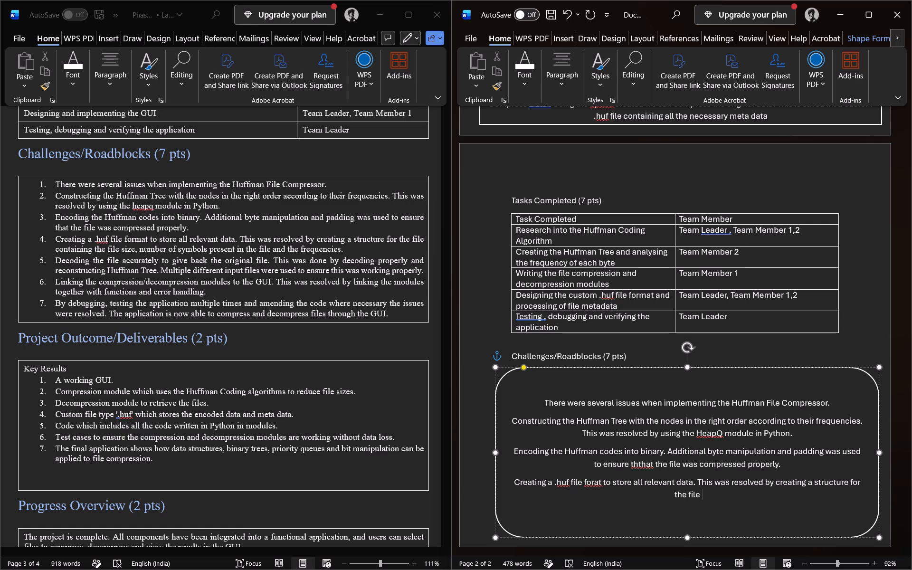
Extend the .huf paragraph's second sentence with "containing the file size, number of symbols present".
{"action": "type", "text": "containg"}
{"action": "key", "text": "BackSpace"}
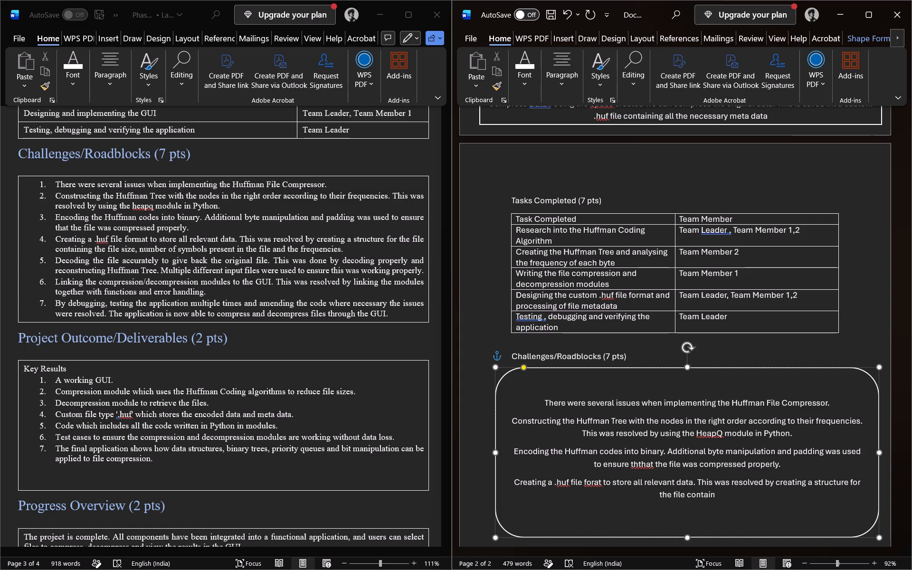
{"action": "type", "text": "inh"}
{"action": "key", "text": "BackSpace"}
{"action": "key", "text": "g"}
{"action": "key", "text": "BackSpace"}
{"action": "key", "text": "g"}
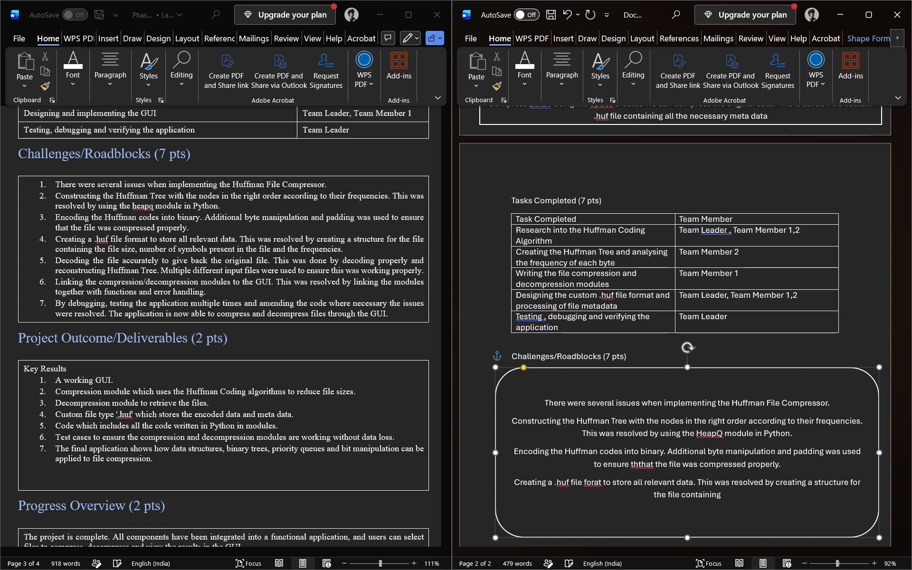
{"action": "key", "text": "BackSpace"}
{"action": "type", "text": "g the file"}
{"action": "key", "text": "space"}
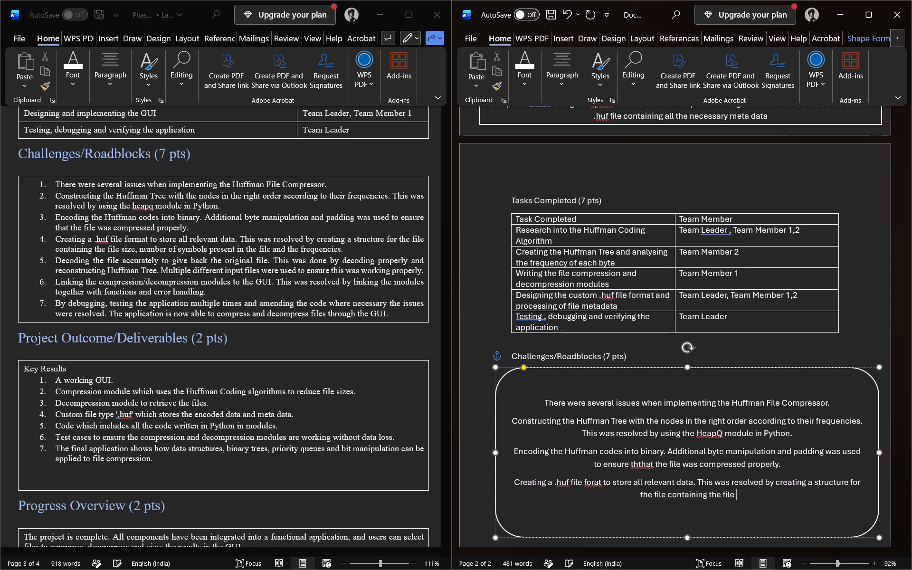
{"action": "type", "text": "size"}
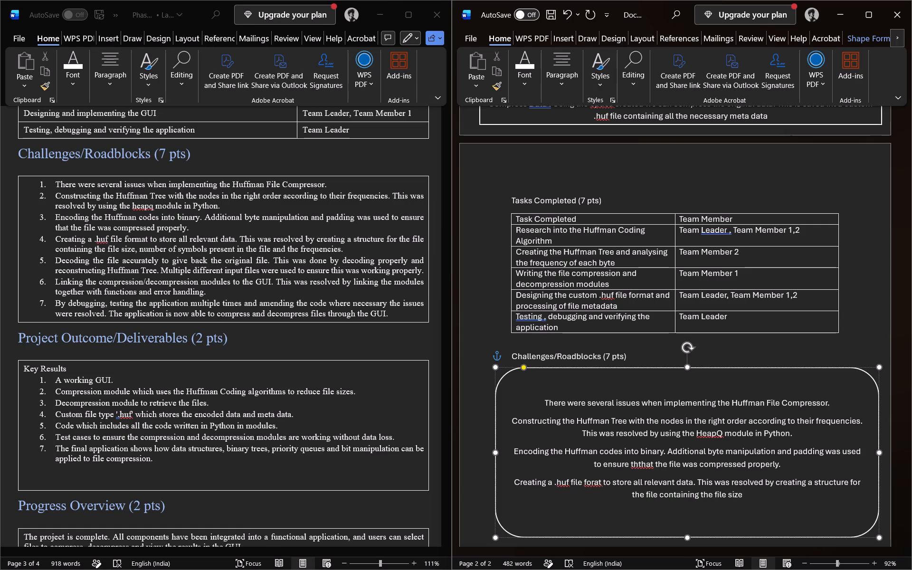
{"action": "key", "text": "comma"}
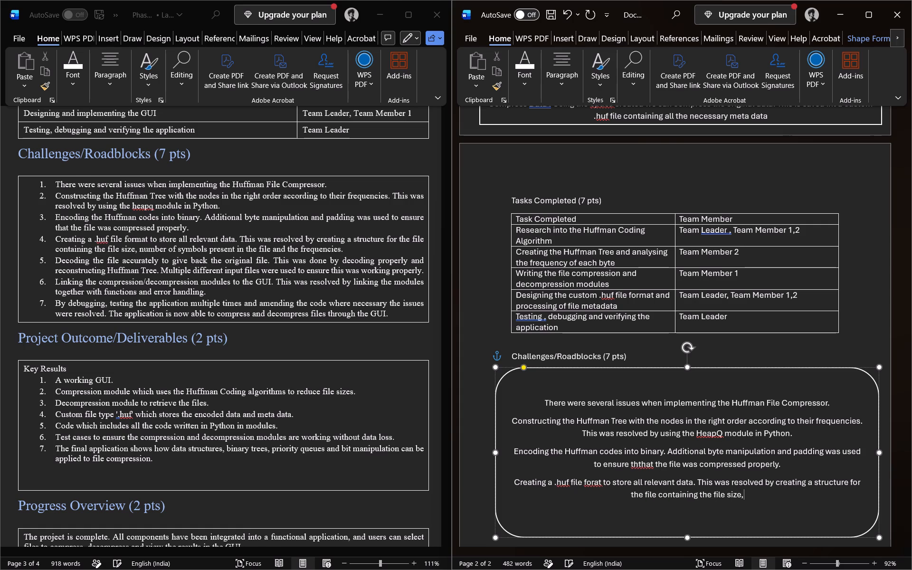
{"action": "type", "text": "nu,"}
{"action": "key", "text": "BackSpace"}
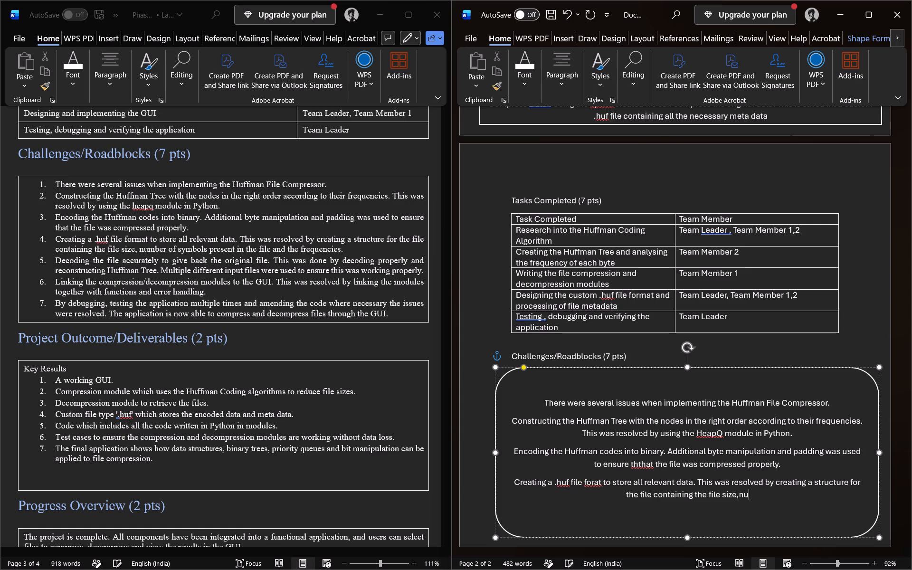
{"action": "type", "text": "mber of su"}
{"action": "key", "text": "BackSpace"}
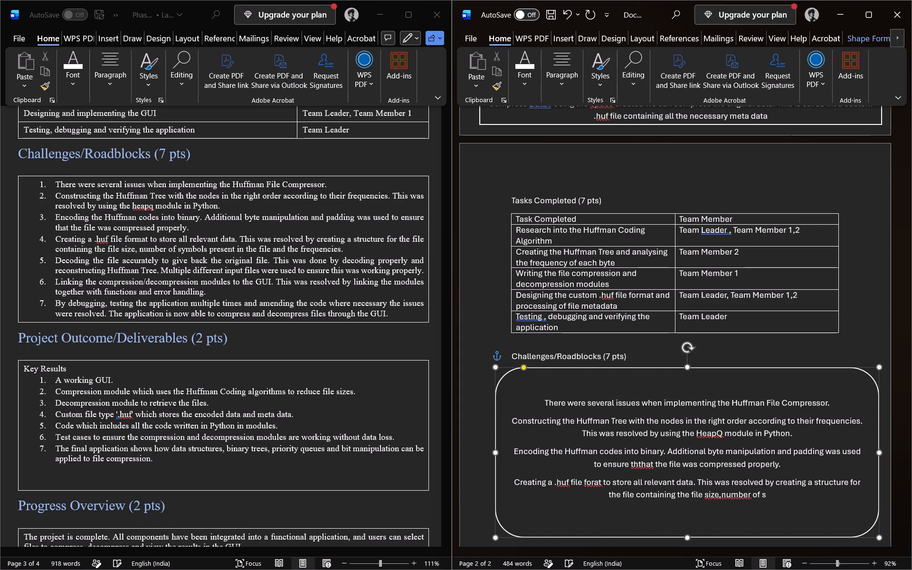
{"action": "type", "text": "yb"}
{"action": "key", "text": "BackSpace"}
{"action": "type", "text": "mbols"}
{"action": "key", "text": "space"}
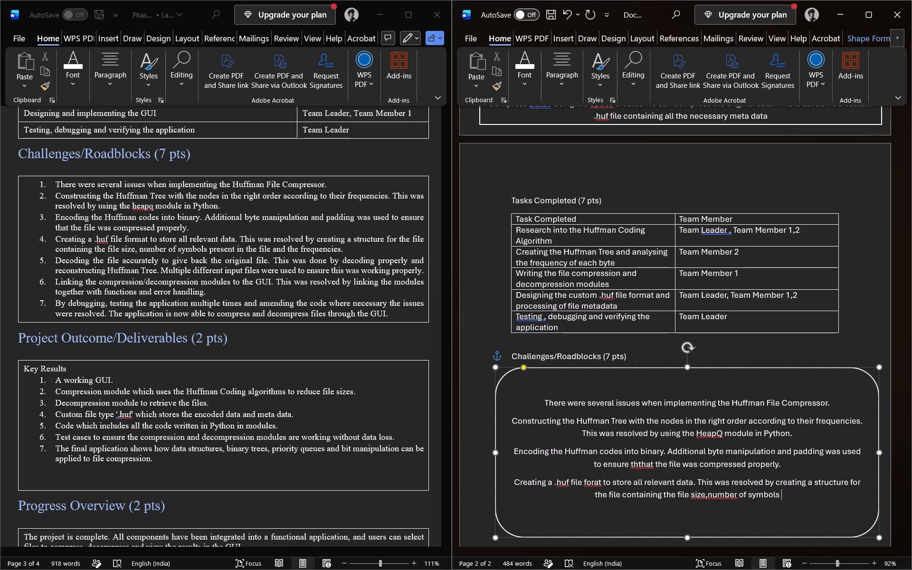
{"action": "type", "text": "present"}
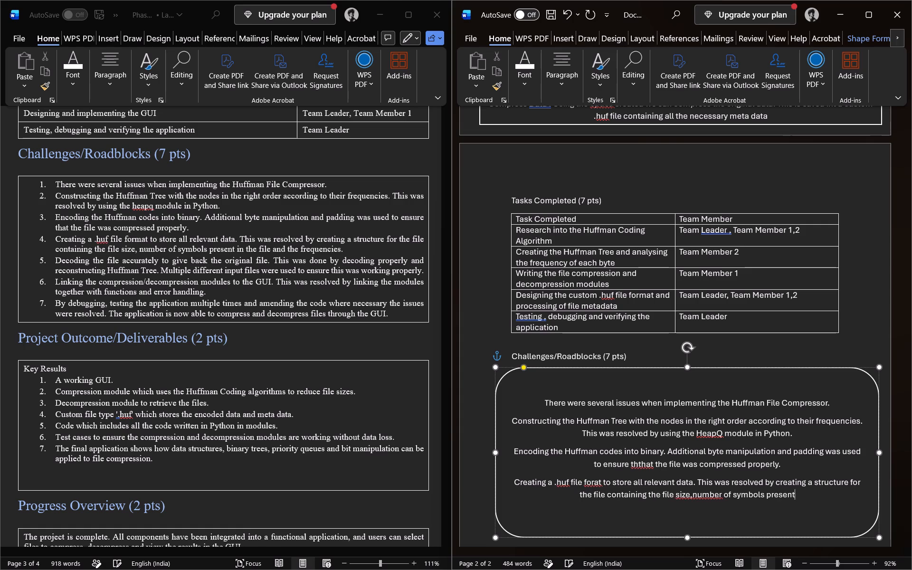
Finish the .huf paragraph's second sentence with "in the file and the frequencies.".
{"action": "key", "text": "space"}
{"action": "type", "text": "in the file"}
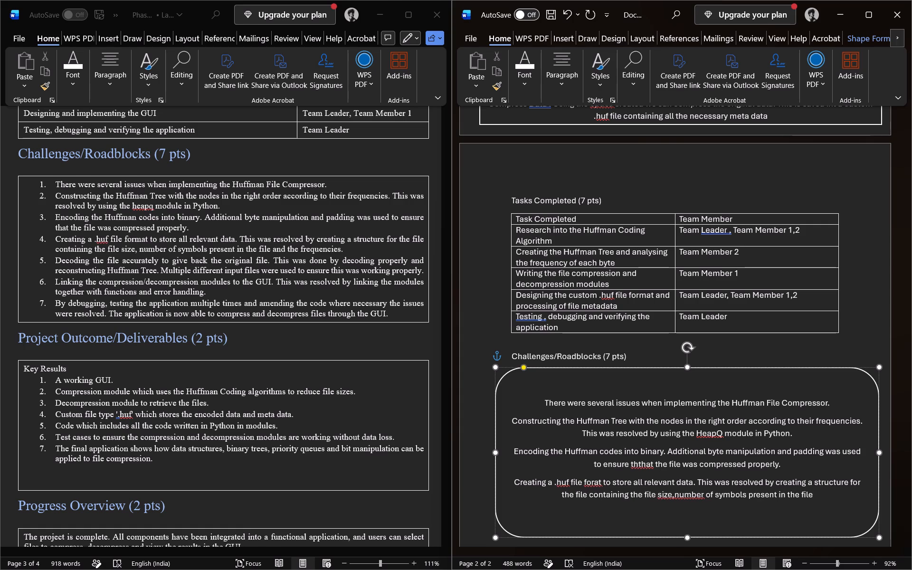
{"action": "key", "text": "space"}
{"action": "type", "text": "and te frequencies"}
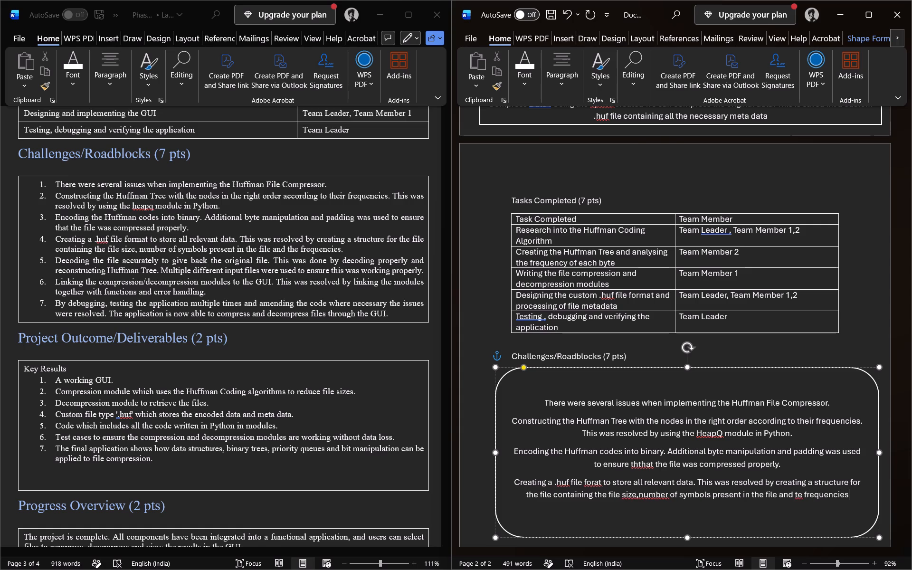
{"action": "key", "text": "period"}
Add a new paragraph in the rounded box reading "Decoding the file accurately to give back the original file.".
{"action": "key", "text": "Return"}
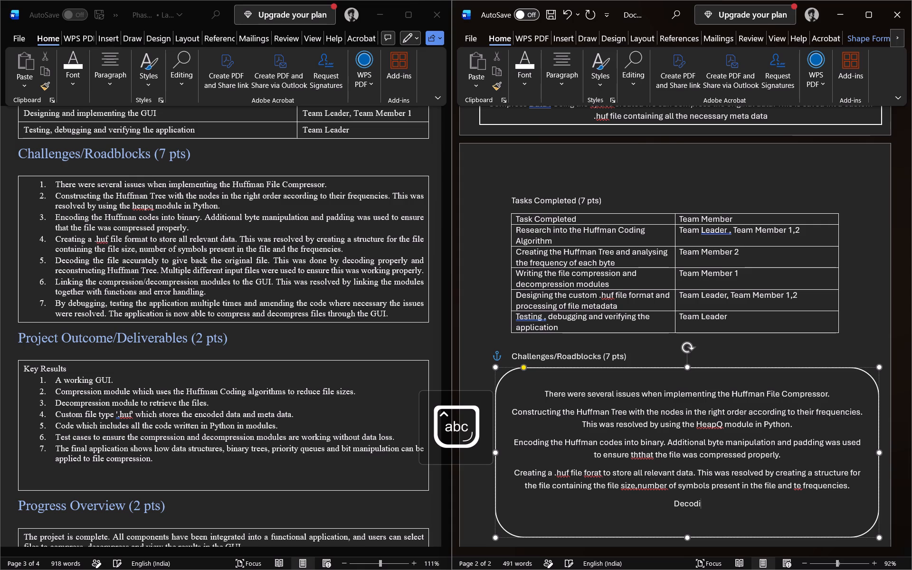
{"action": "type", "text": "the file accurately"}
{"action": "key", "text": "space"}
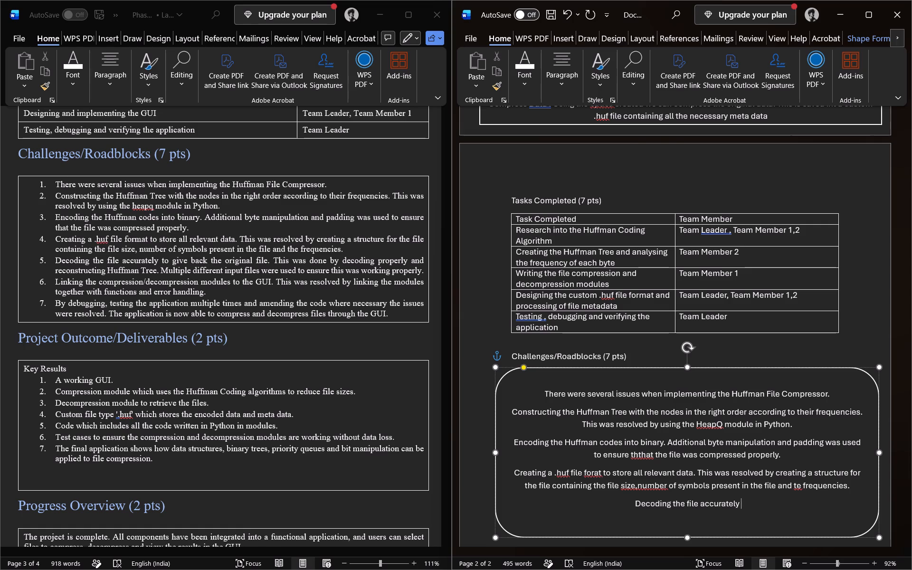
{"action": "type", "text": "to gi"}
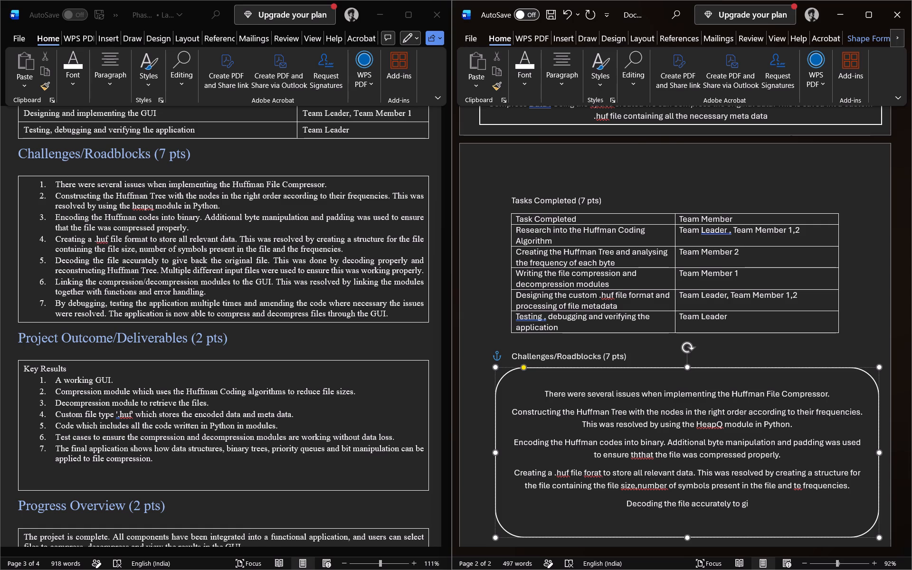
{"action": "type", "text": "ve"}
{"action": "key", "text": "space"}
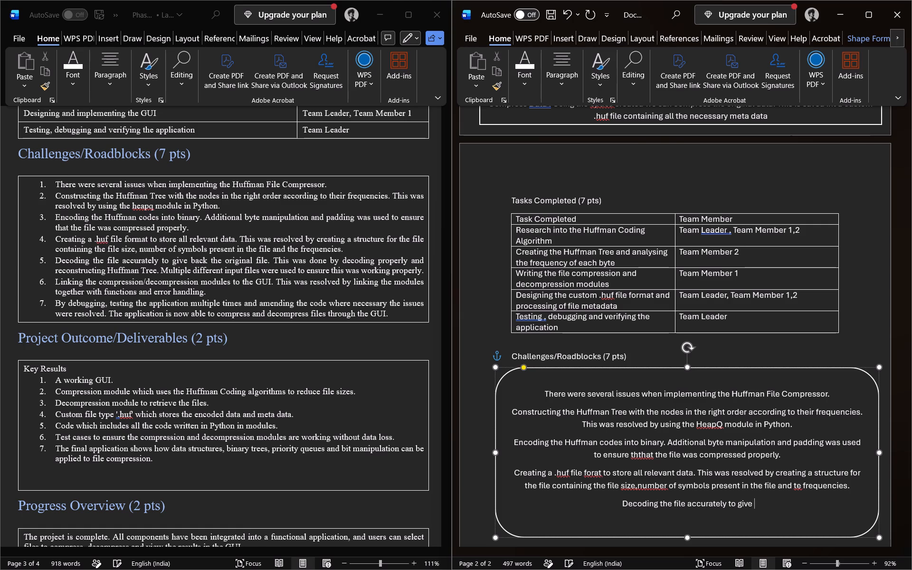
{"action": "type", "text": "back"}
{"action": "key", "text": "space"}
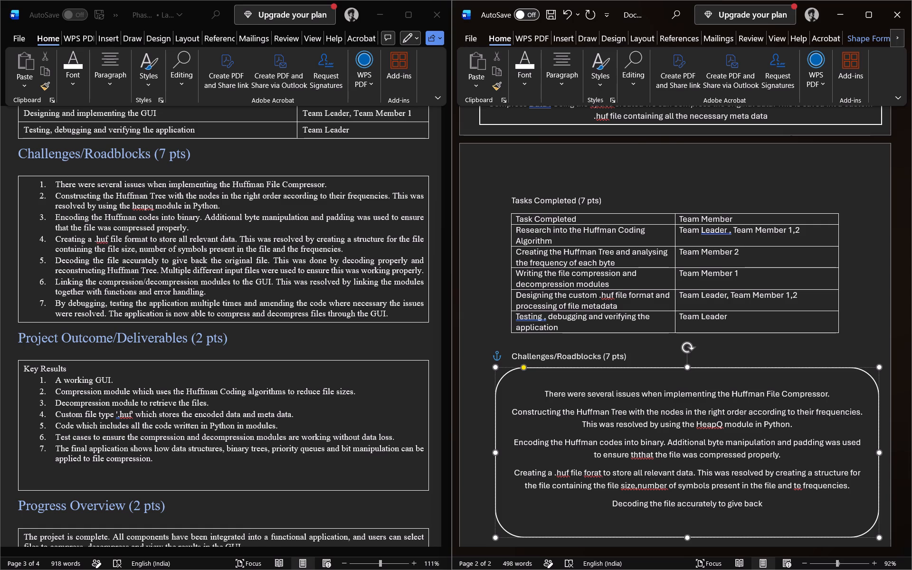
{"action": "type", "text": "the original"}
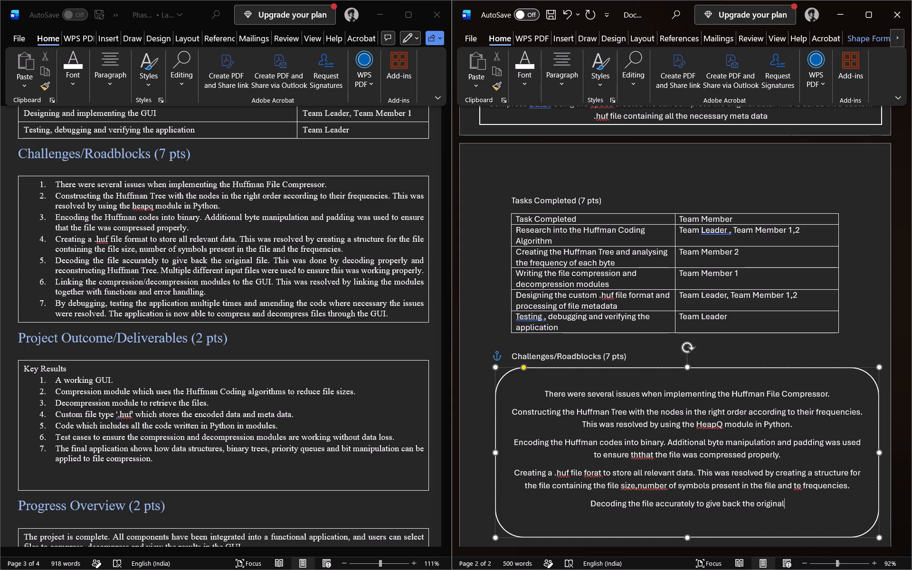
{"action": "key", "text": "space"}
{"action": "type", "text": "file."}
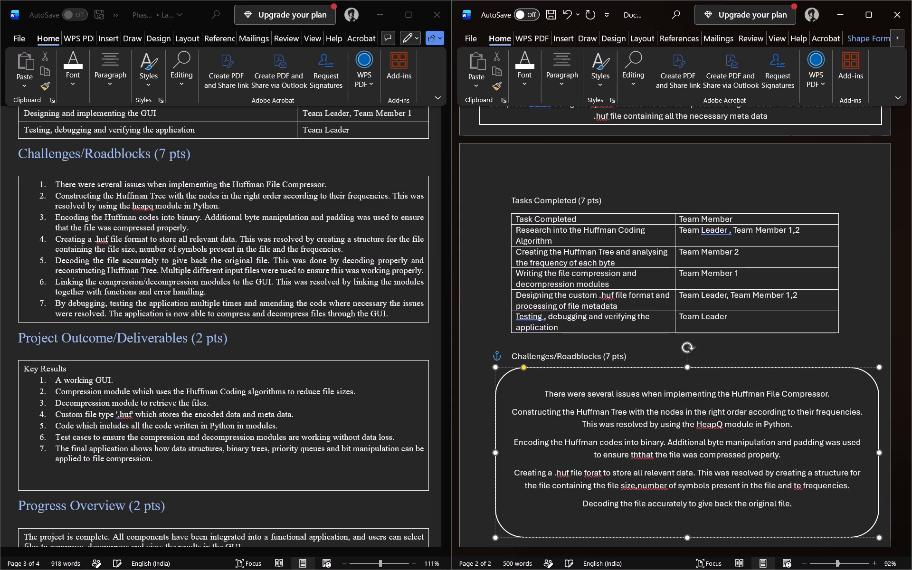
Continue the decoding paragraph with "This was done by decoding properly and reconstructing Huffman Tree.".
{"action": "key", "text": "space"}
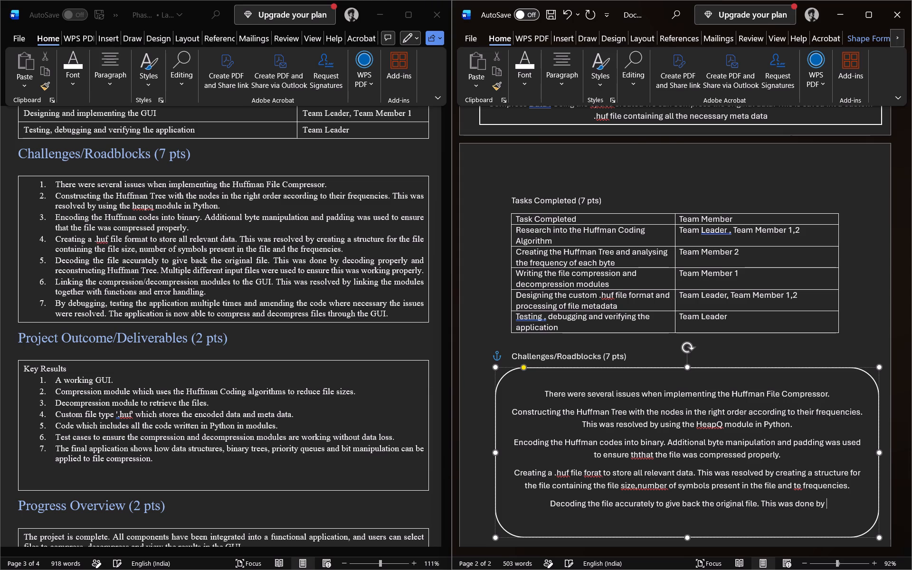
{"action": "type", "text": "decoding properly"}
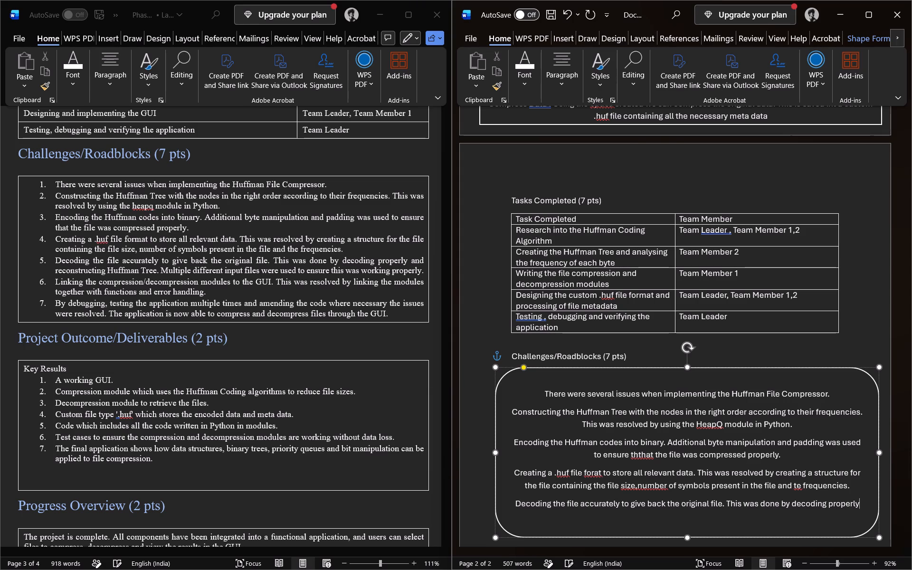
{"action": "key", "text": "space"}
{"action": "type", "text": "an"}
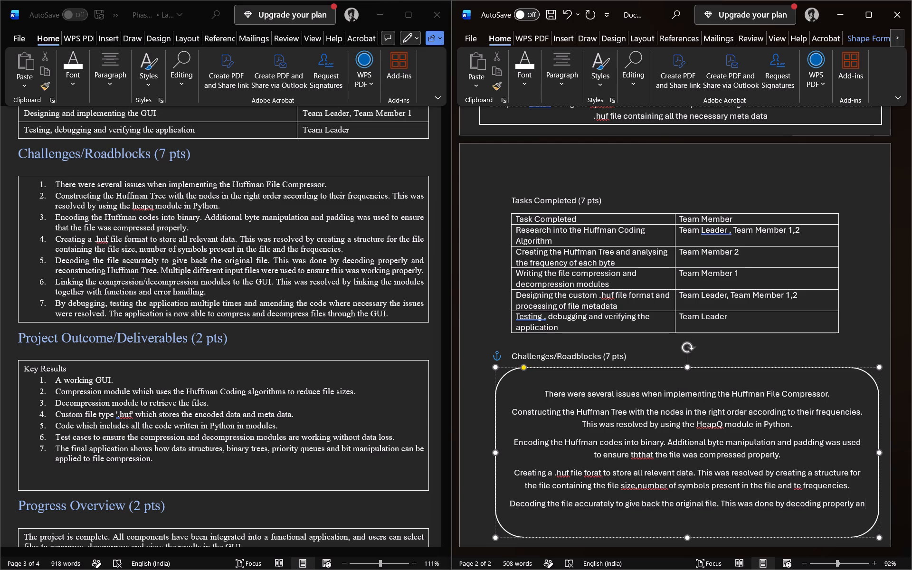
{"action": "type", "text": "d res"}
{"action": "key", "text": "BackSpace"}
{"action": "type", "text": "construting"}
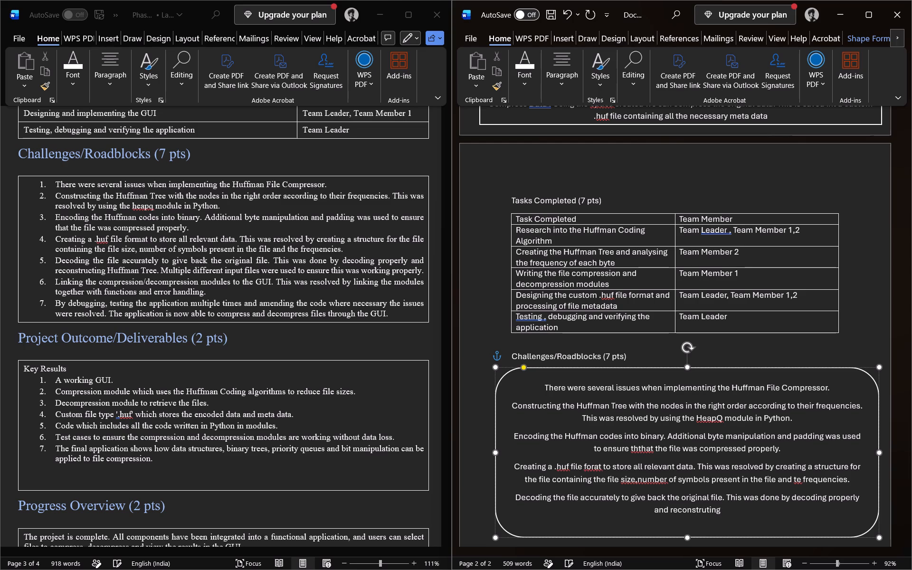
{"action": "key", "text": "space"}
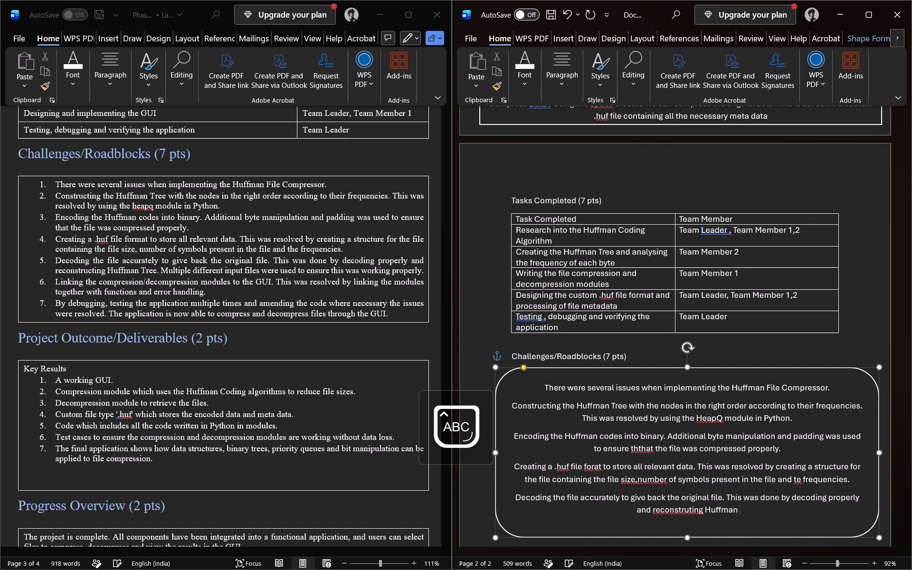
{"action": "type", "text": "ree"}
{"action": "key", "text": "space"}
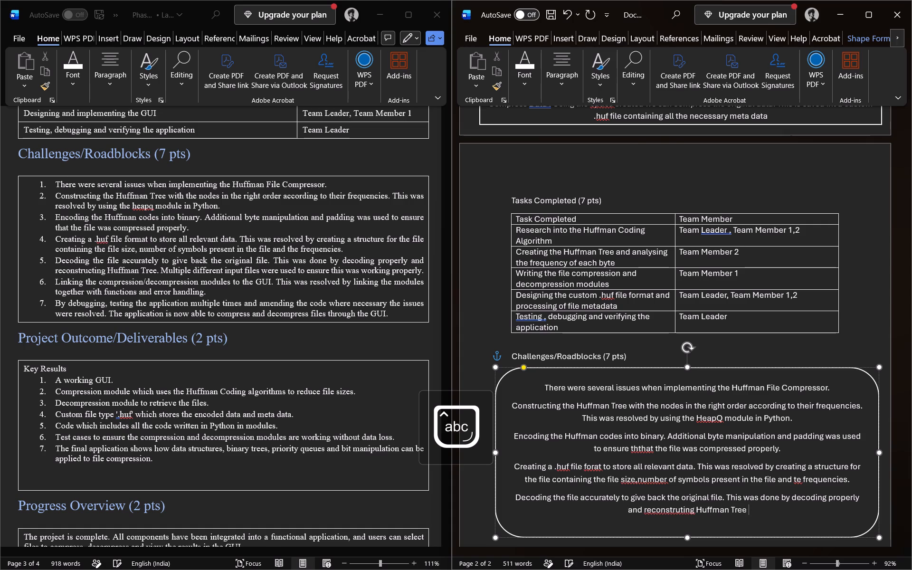
{"action": "type", "text": "."}
Add "Multiple Different input files were used to ensure this was working properly" to the decoding paragraph.
{"action": "key", "text": "space"}
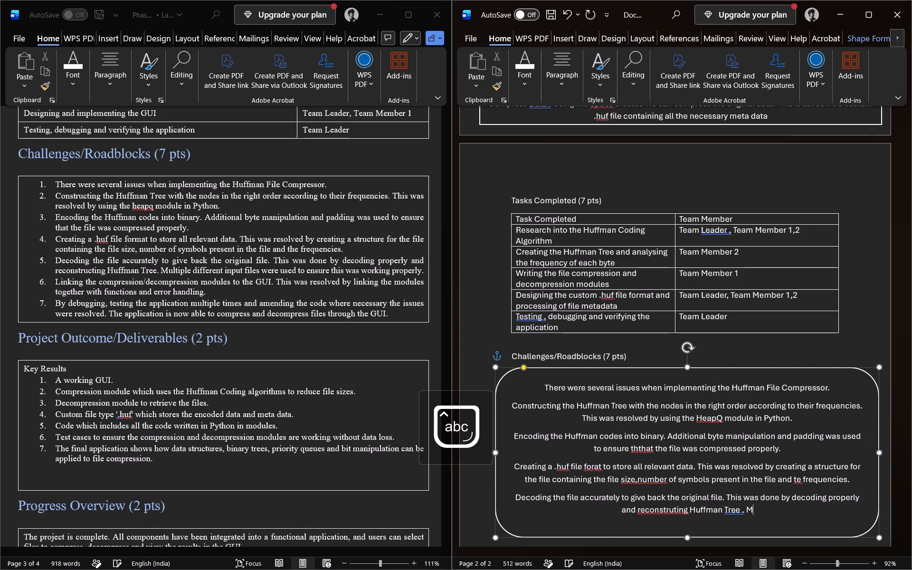
{"action": "type", "text": "ultiple"}
{"action": "key", "text": "space"}
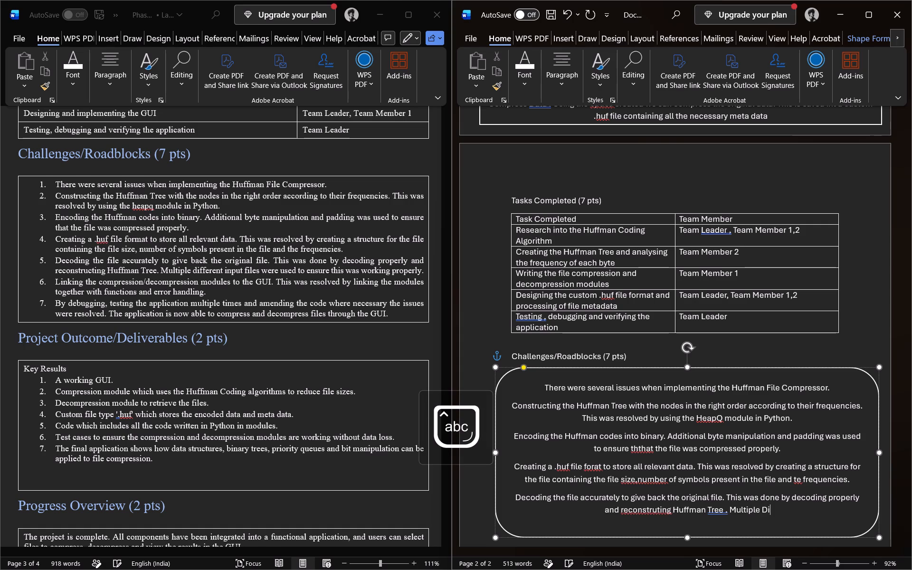
{"action": "type", "text": "fferent input"}
{"action": "key", "text": "space"}
{"action": "type", "text": "files were"}
{"action": "key", "text": "space"}
{"action": "type", "text": "use"}
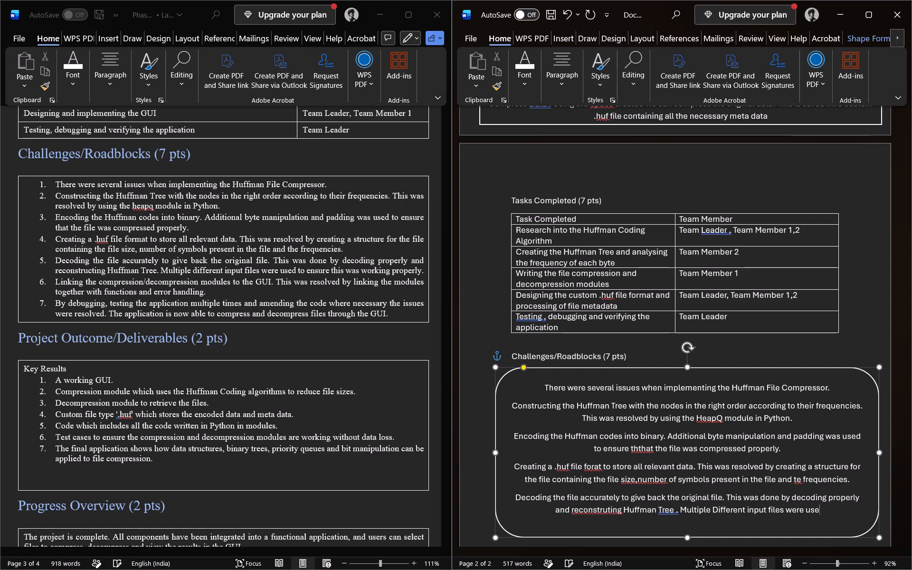
{"action": "type", "text": "d"}
{"action": "key", "text": "space"}
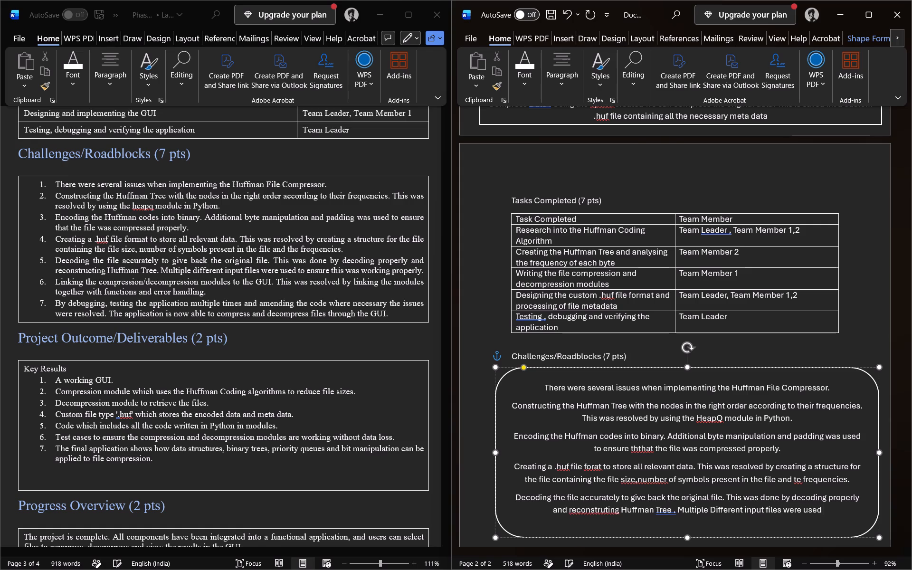
{"action": "type", "text": "to ensure"}
{"action": "key", "text": "space"}
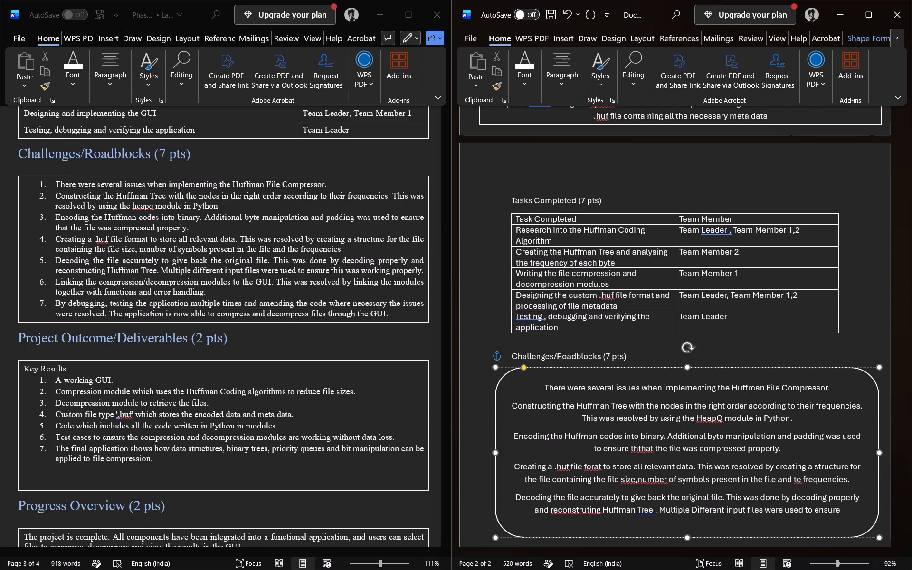
{"action": "type", "text": "this was"}
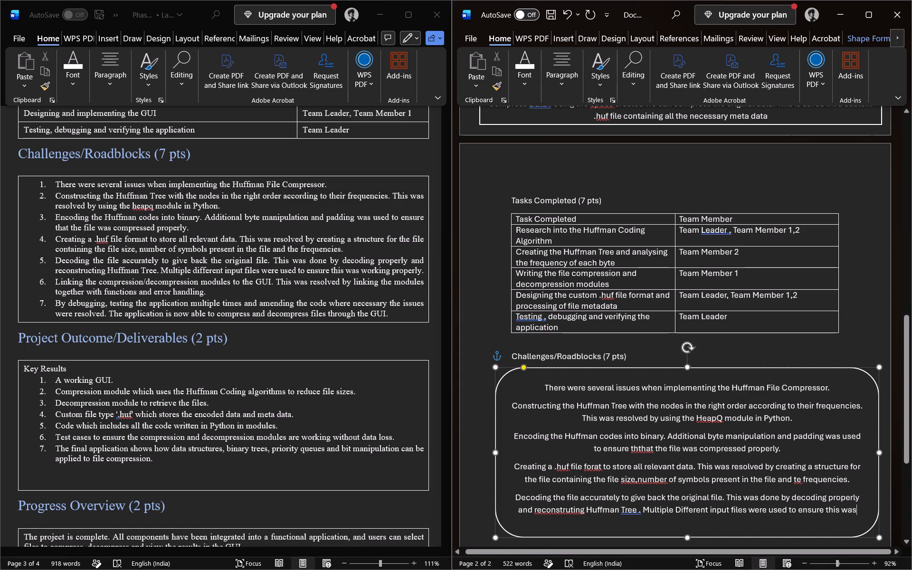
{"action": "key", "text": "space"}
{"action": "type", "text": "working"}
{"action": "key", "text": "space"}
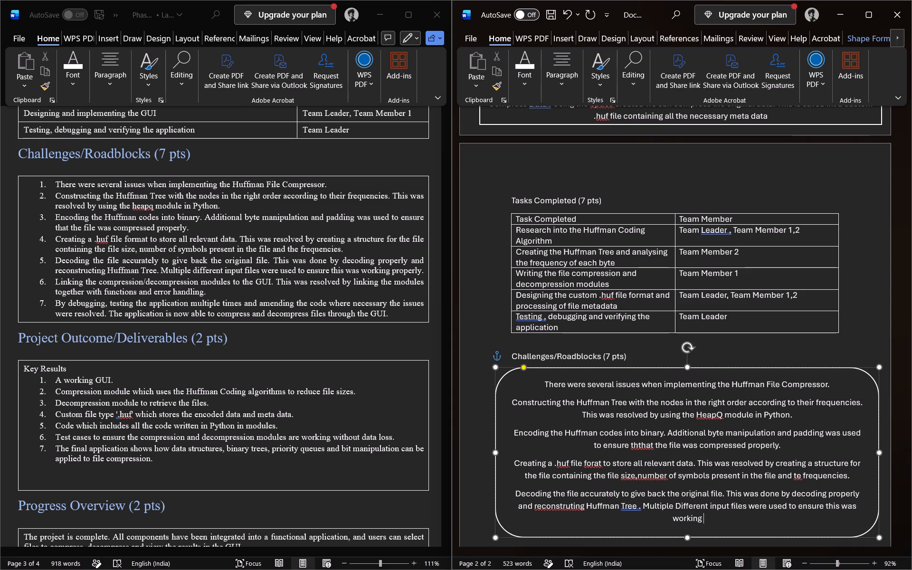
{"action": "type", "text": "properly"}
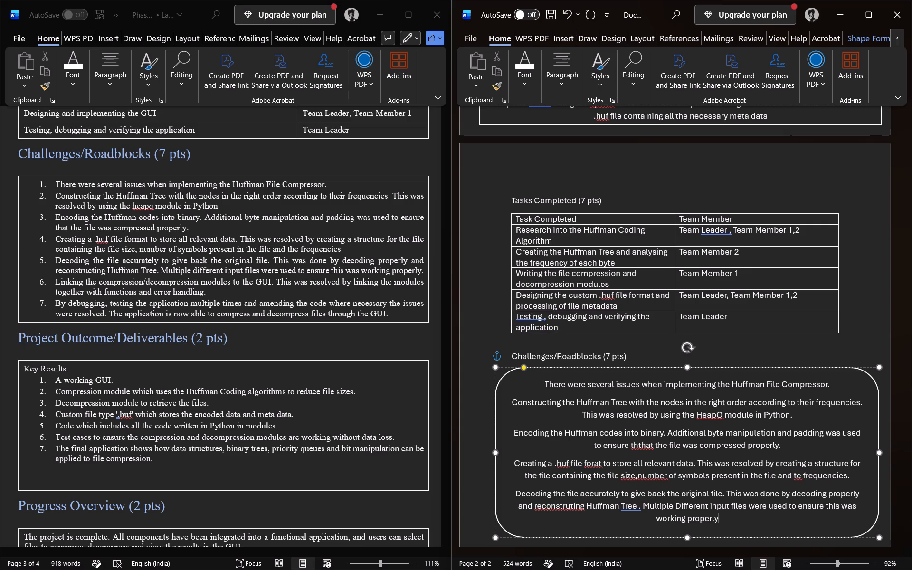
Make the rounded Challenges/Roadblocks box taller by extending its bottom edge downward.
{"action": "scroll", "coordinate": [841, 274], "scroll_direction": "down", "scroll_amount": 6}
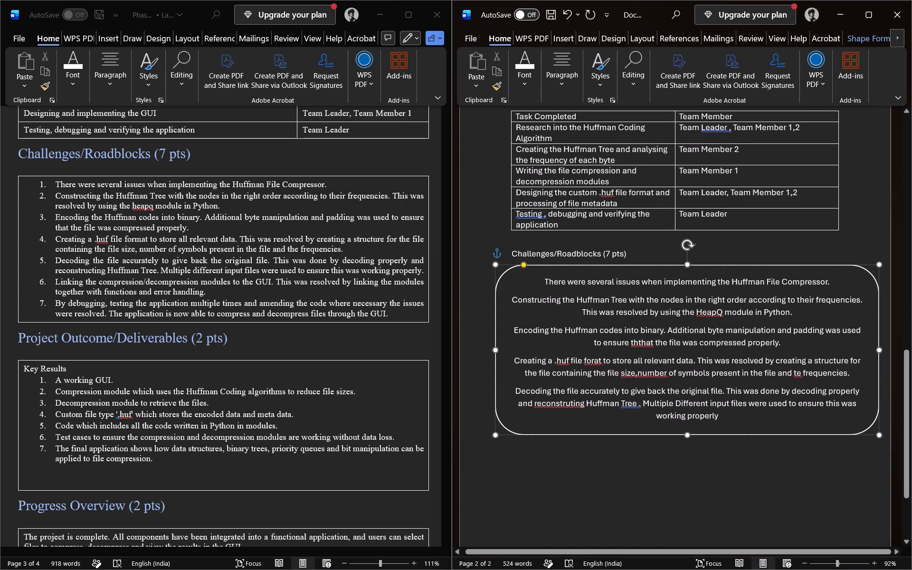
{"action": "left_click_drag", "start_coordinate": [687, 434], "coordinate": [693, 497]}
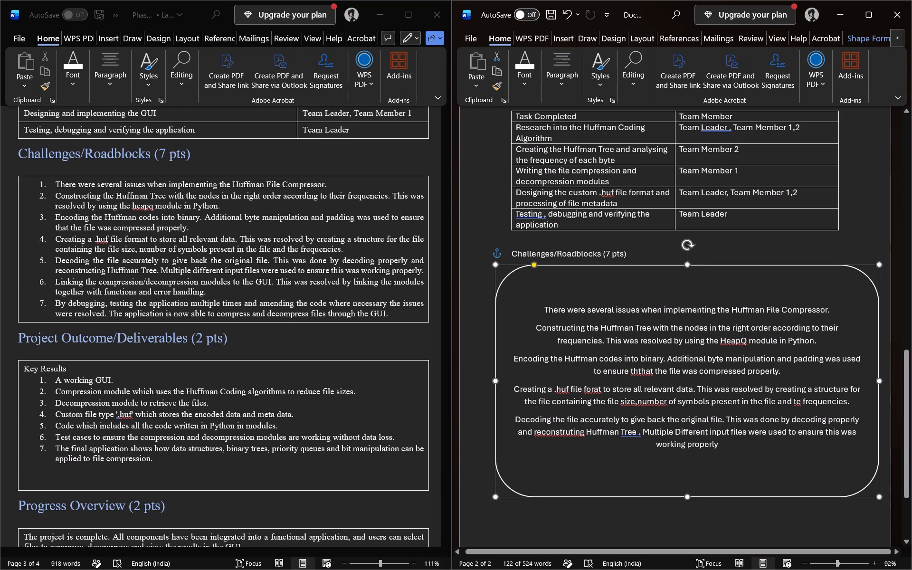
End the decoding paragraph's last sentence with a period.
{"action": "key", "text": "backslash"}
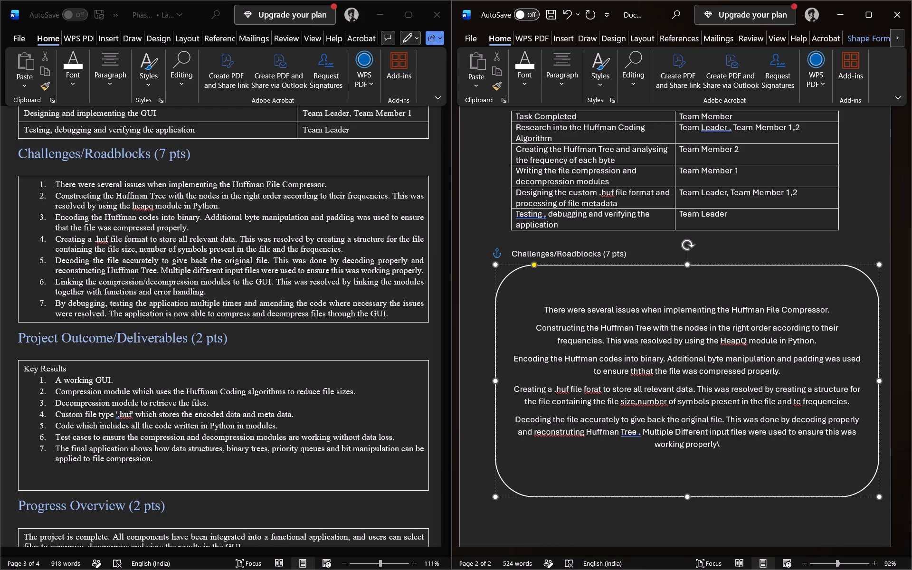
{"action": "key", "text": "BackSpace"}
{"action": "key", "text": "period"}
Start a new paragraph in the rounded box with "Linking the compression".
{"action": "key", "text": "Return"}
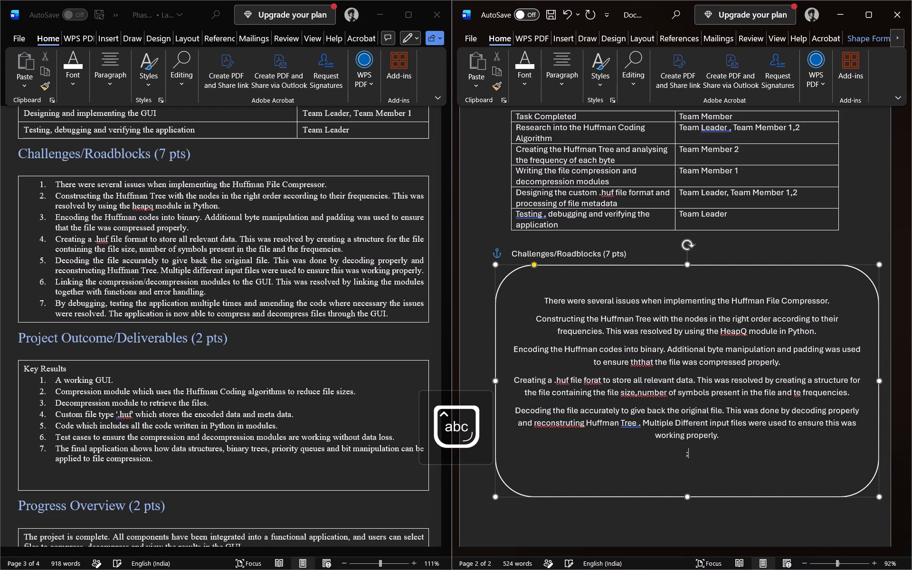
{"action": "key", "text": "o"}
{"action": "key", "text": "BackSpace"}
{"action": "type", "text": "imk"}
{"action": "key", "text": "BackSpace"}
{"action": "key", "text": "BackSpace"}
{"action": "type", "text": "nk"}
{"action": "key", "text": "BackSpace"}
{"action": "key", "text": "BackSpace"}
{"action": "key", "text": "BackSpace"}
{"action": "key", "text": "BackSpace"}
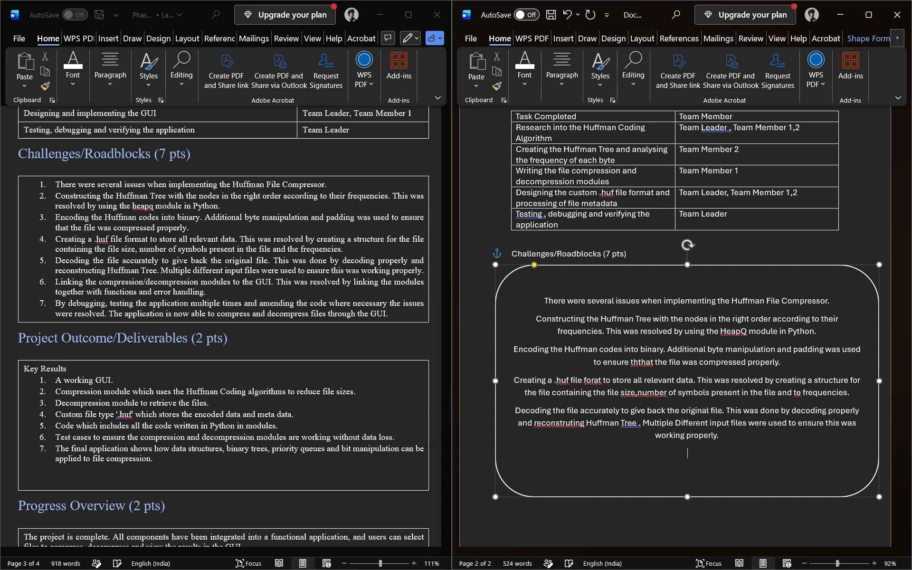
{"action": "type", "text": "nking"}
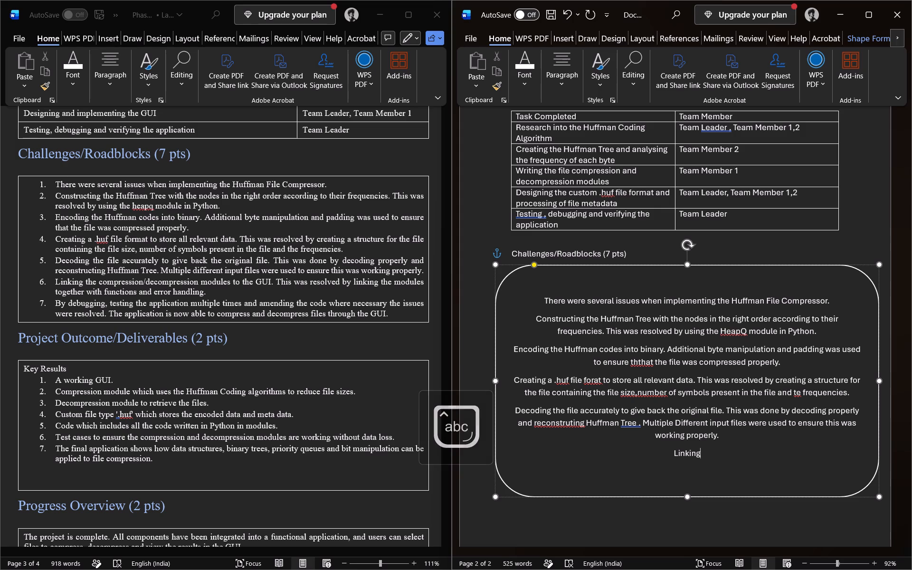
{"action": "key", "text": "space"}
{"action": "type", "text": "te"}
{"action": "key", "text": "BackSpace"}
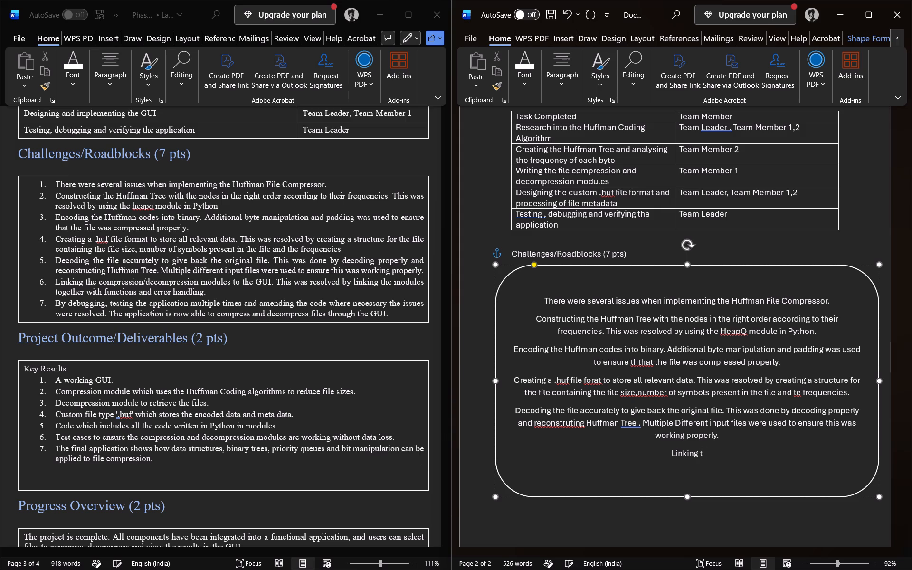
{"action": "type", "text": "he"}
{"action": "key", "text": "space"}
{"action": "type", "text": "copre"}
{"action": "key", "text": "BackSpace"}
{"action": "key", "text": "BackSpace"}
{"action": "key", "text": "BackSpace"}
{"action": "type", "text": "mpression"}
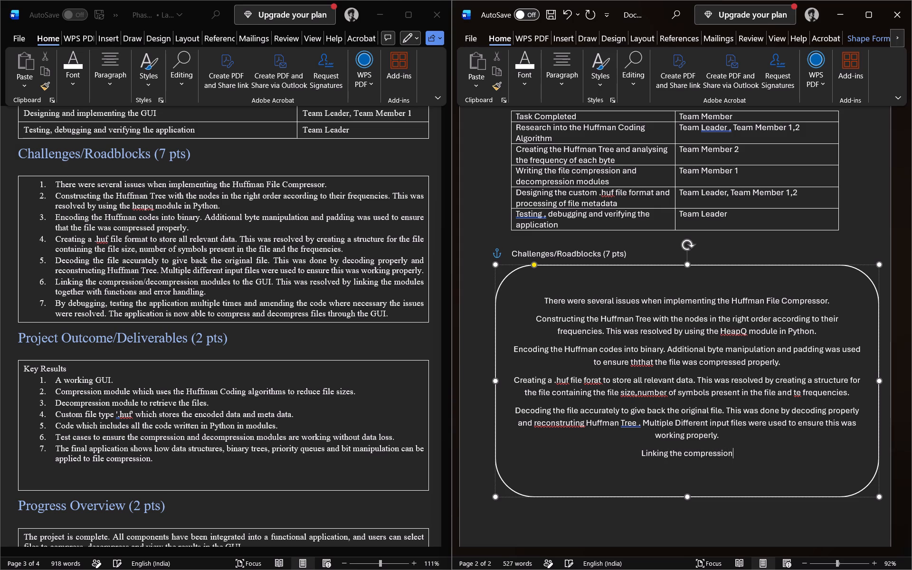
Continue the "Linking the compression" paragraph in the rounded box with "/decompression modules to the GUI. This was Resolved".
{"action": "type", "text": "/decompress"}
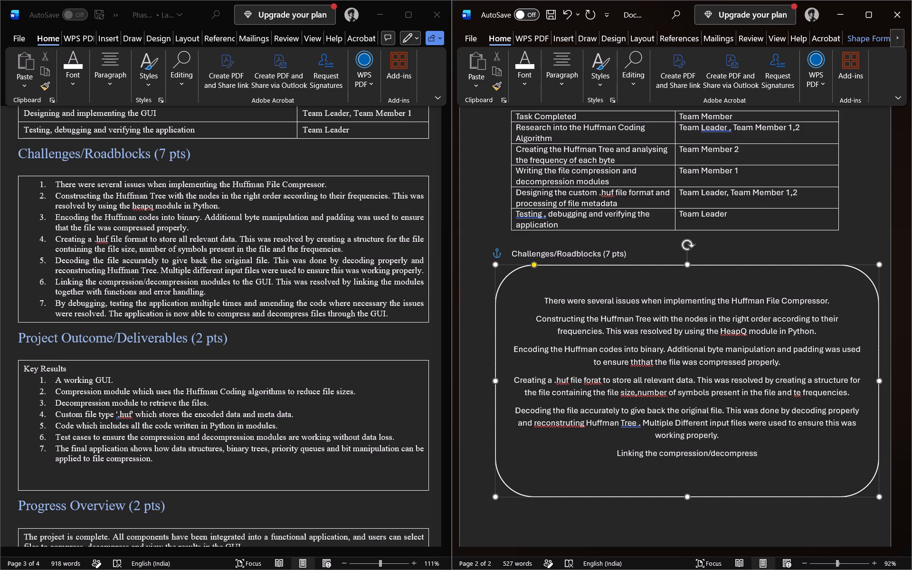
{"action": "key", "text": "s"}
{"action": "key", "text": "BackSpace"}
{"action": "type", "text": "ion"}
{"action": "key", "text": "space"}
{"action": "type", "text": "modules"}
{"action": "key", "text": "space"}
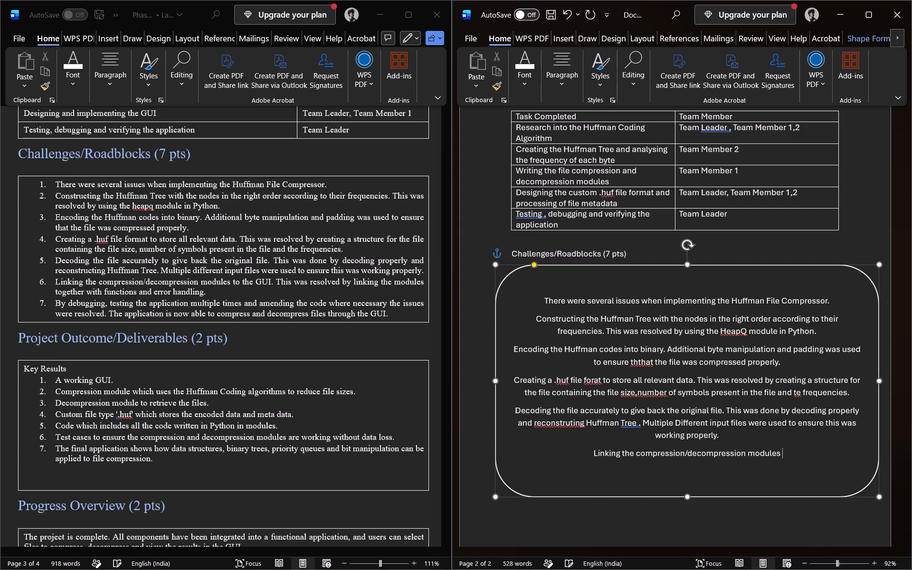
{"action": "type", "text": "to the"}
{"action": "key", "text": "space"}
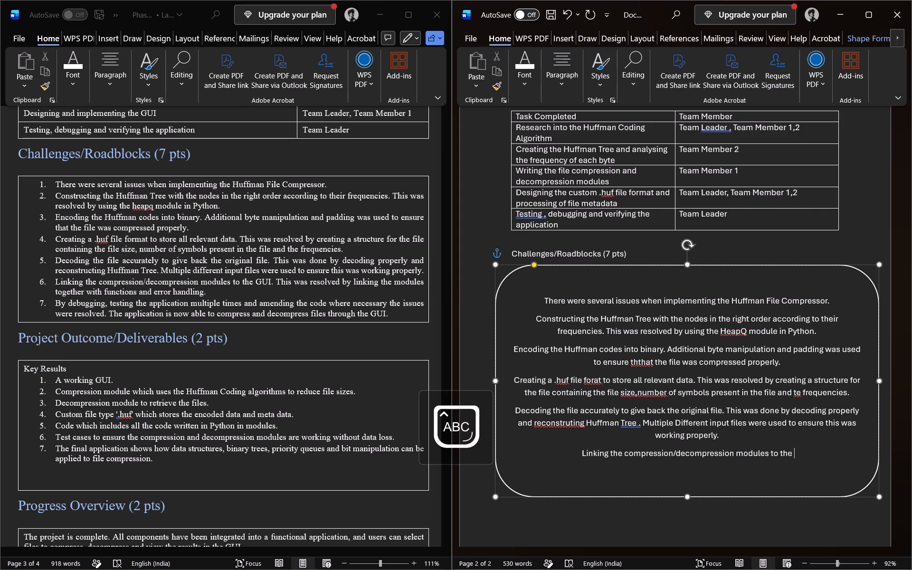
{"action": "type", "text": "GUI"}
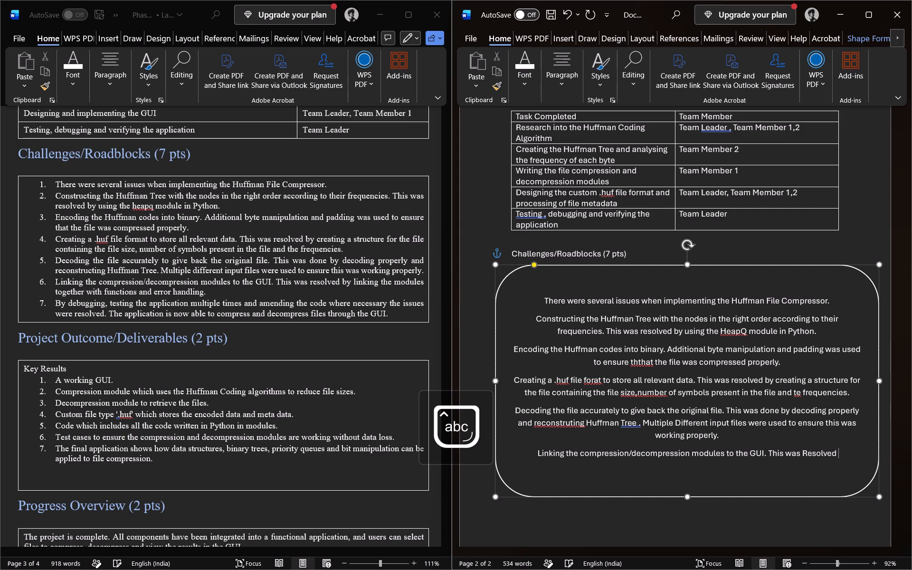
Continue the linking paragraph's second sentence with "by linking the modules together".
{"action": "type", "text": "by linki"}
{"action": "key", "text": "g"}
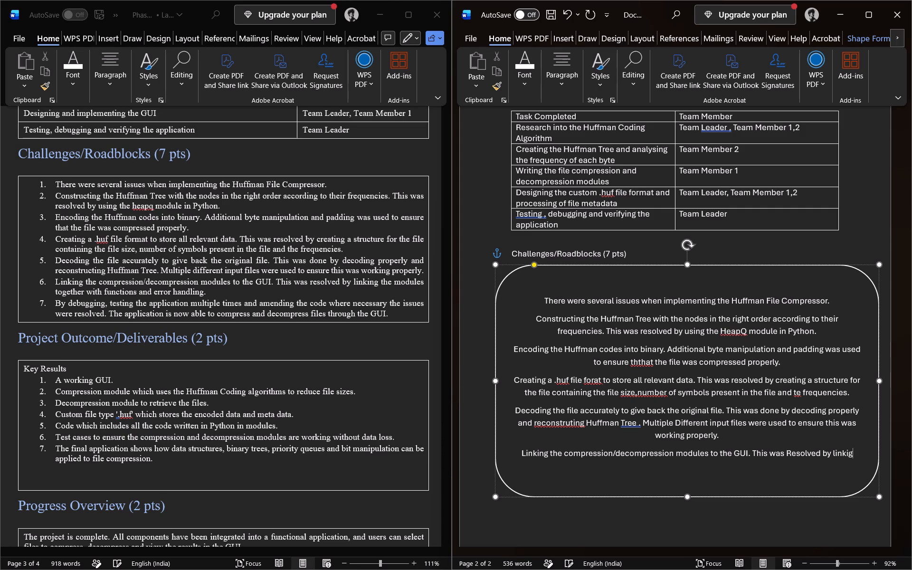
{"action": "key", "text": "BackSpace"}
{"action": "type", "text": "ng"}
{"action": "key", "text": "space"}
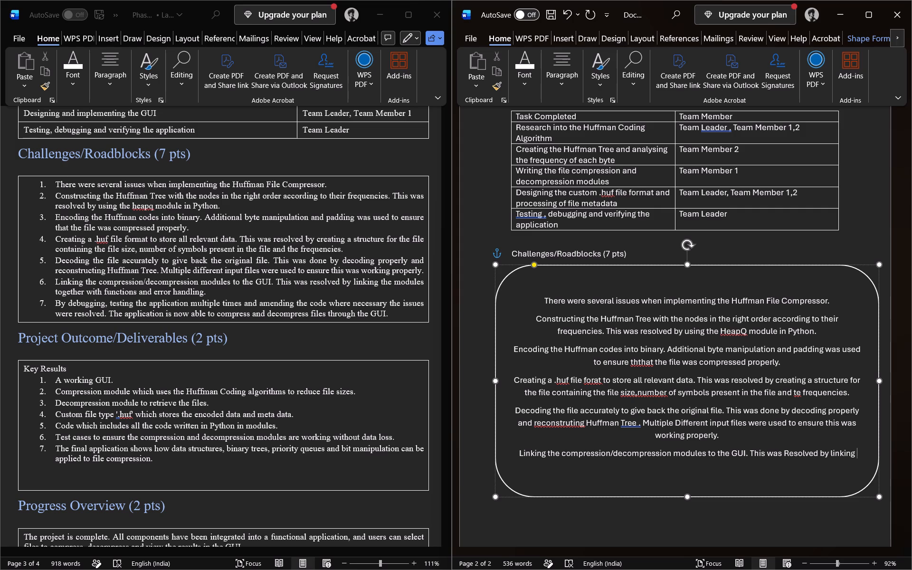
{"action": "type", "text": "teh"}
{"action": "key", "text": "space"}
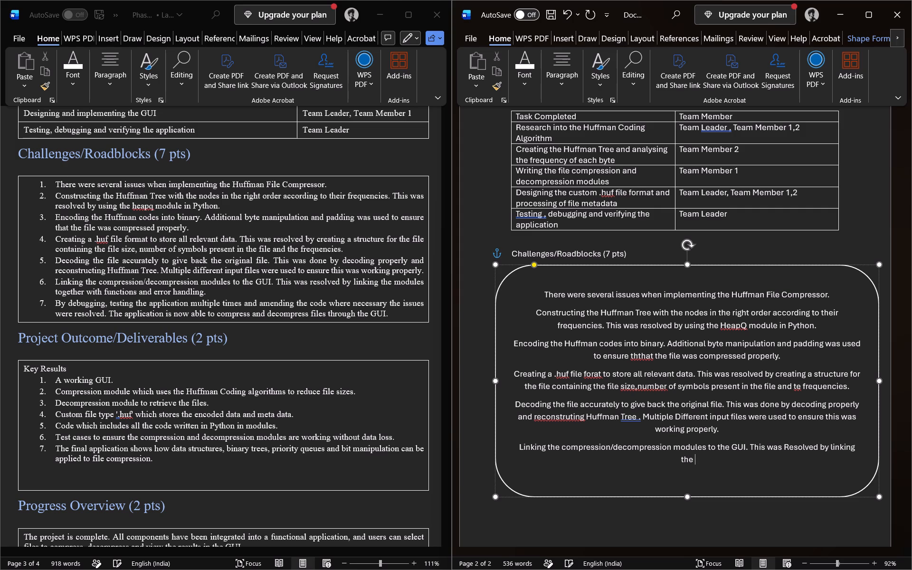
{"action": "type", "text": "mo"}
{"action": "type", "text": "dules"}
{"action": "key", "text": "space"}
{"action": "type", "text": "togerher"}
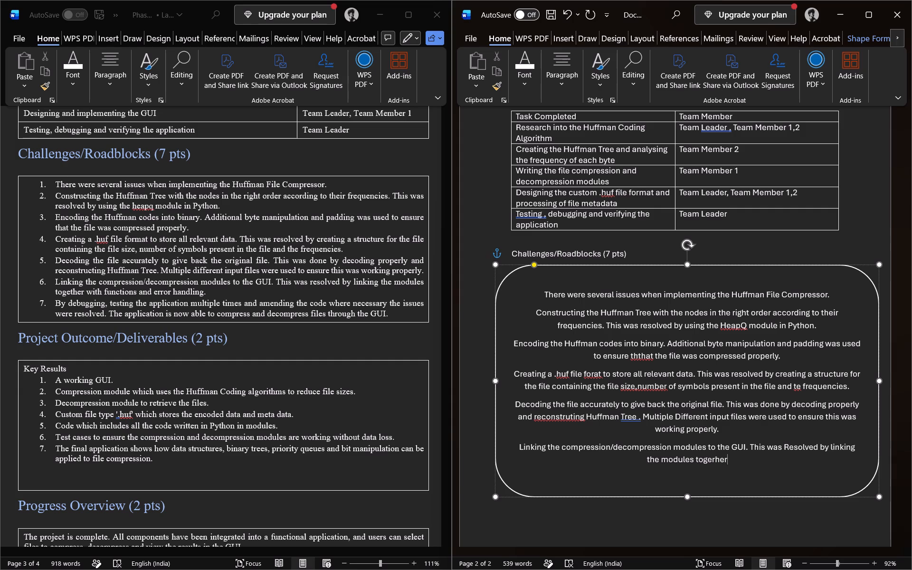
{"action": "key", "text": "BackSpace"}
{"action": "key", "text": "BackSpace"}
{"action": "key", "text": "BackSpace"}
{"action": "key", "text": "BackSpace"}
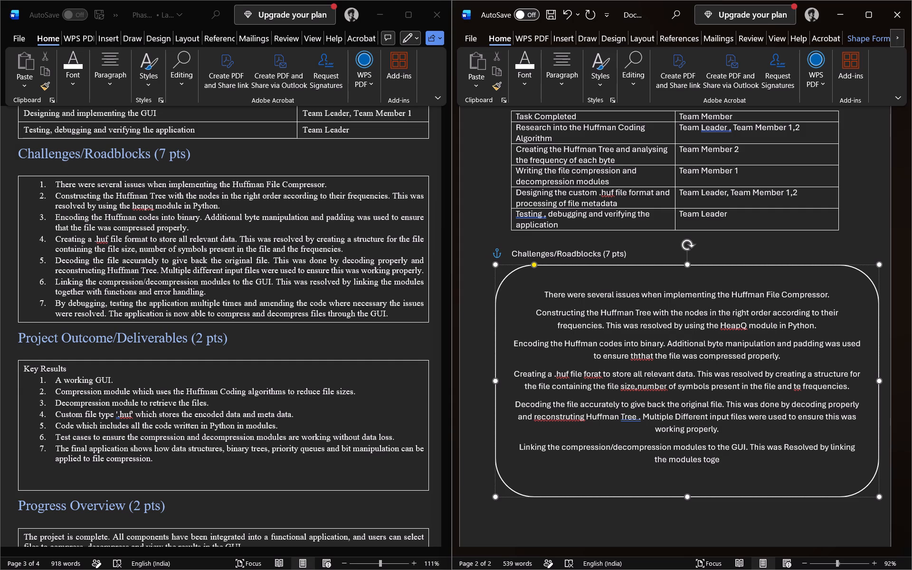
{"action": "type", "text": "the"}
{"action": "key", "text": "space"}
Finish the linking paragraph's second sentence with "with functions and error handling.".
{"action": "type", "text": "with funvtion"}
{"action": "key", "text": "BackSpace"}
{"action": "key", "text": "BackSpace"}
{"action": "key", "text": "BackSpace"}
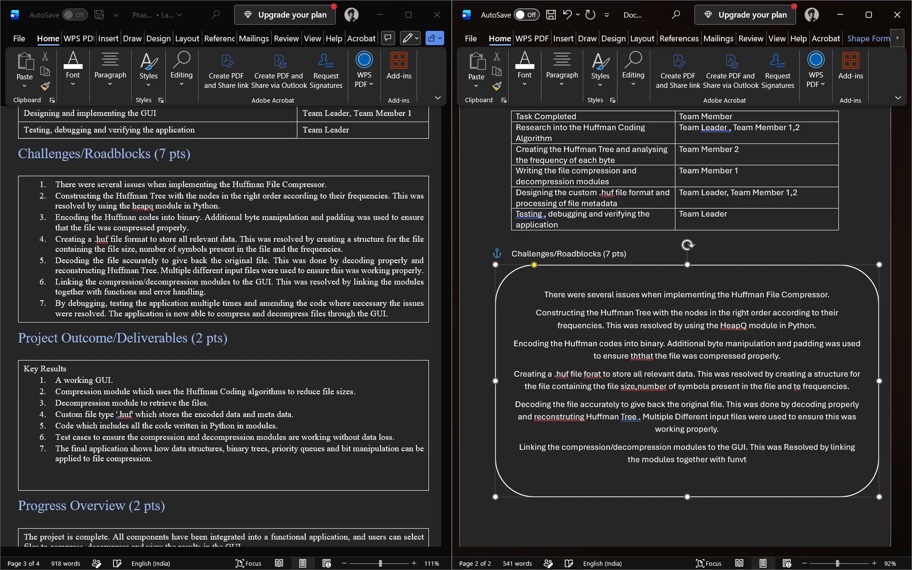
{"action": "key", "text": "BackSpace"}
{"action": "key", "text": "BackSpace"}
{"action": "key", "text": "BackSpace"}
{"action": "type", "text": "nction"}
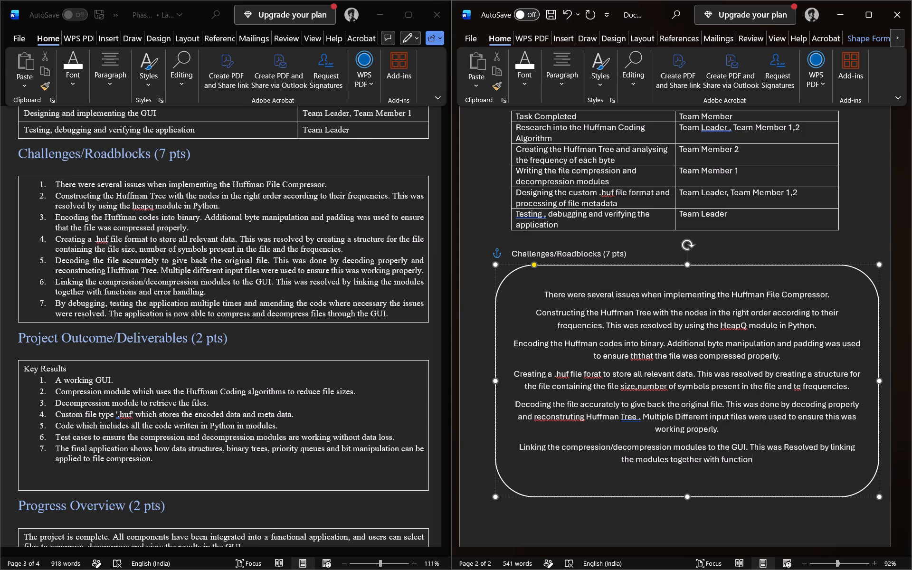
{"action": "type", "text": "s and error"}
{"action": "key", "text": "space"}
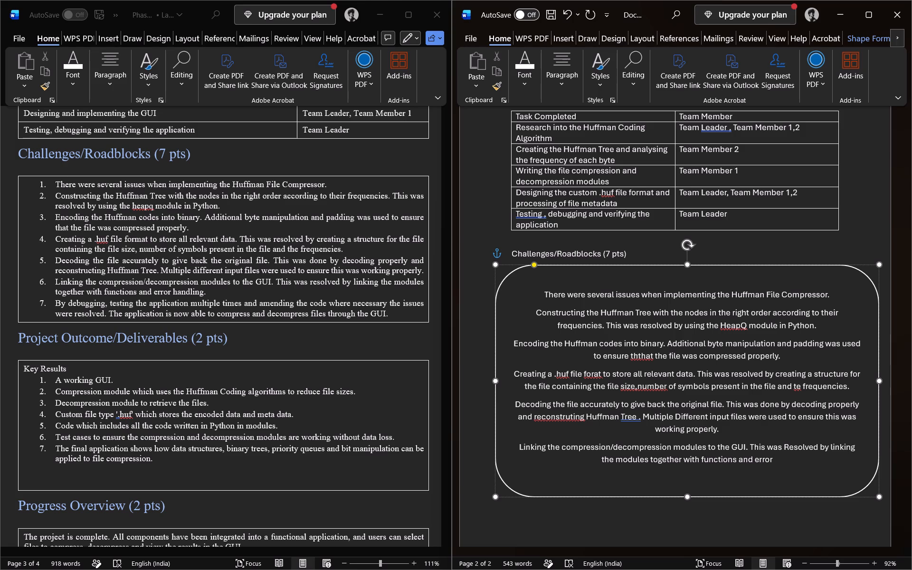
{"action": "type", "text": "banding"}
{"action": "key", "text": "period"}
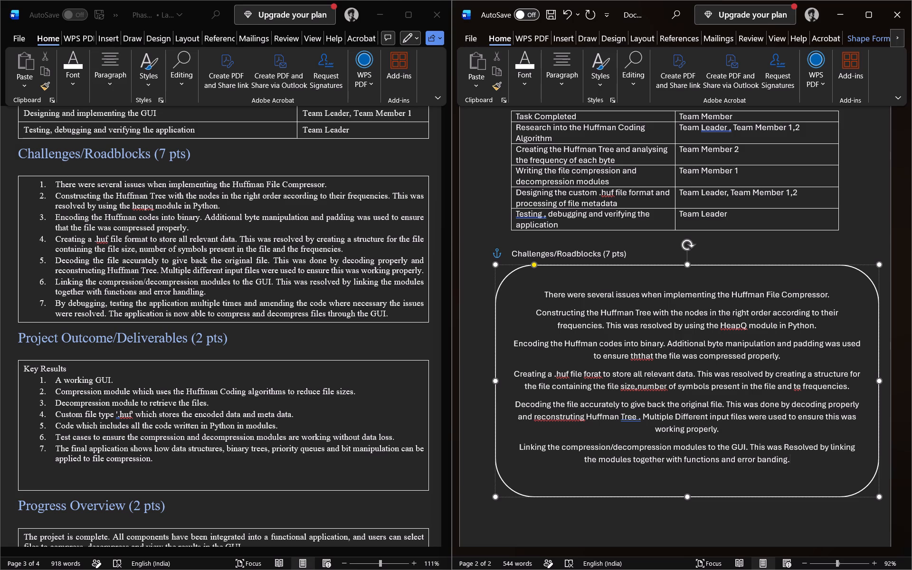
{"action": "key", "text": "BackSpace"}
{"action": "key", "text": "BackSpace"}
{"action": "key", "text": "BackSpace"}
{"action": "key", "text": "BackSpace"}
{"action": "key", "text": "BackSpace"}
{"action": "key", "text": "BackSpace"}
{"action": "key", "text": "BackSpace"}
{"action": "key", "text": "BackSpace"}
{"action": "key", "text": "BackSpace"}
{"action": "key", "text": "BackSpace"}
{"action": "key", "text": "BackSpace"}
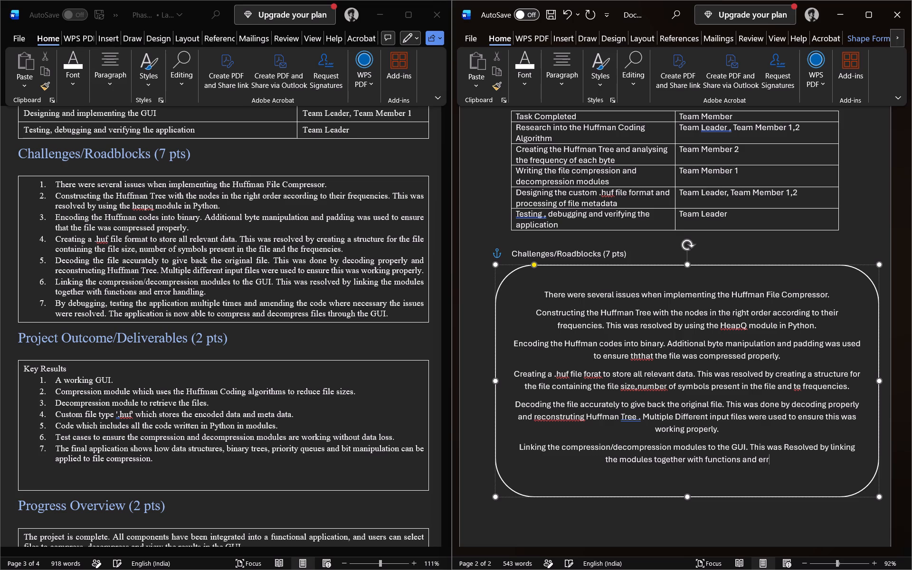
{"action": "type", "text": "or handling"}
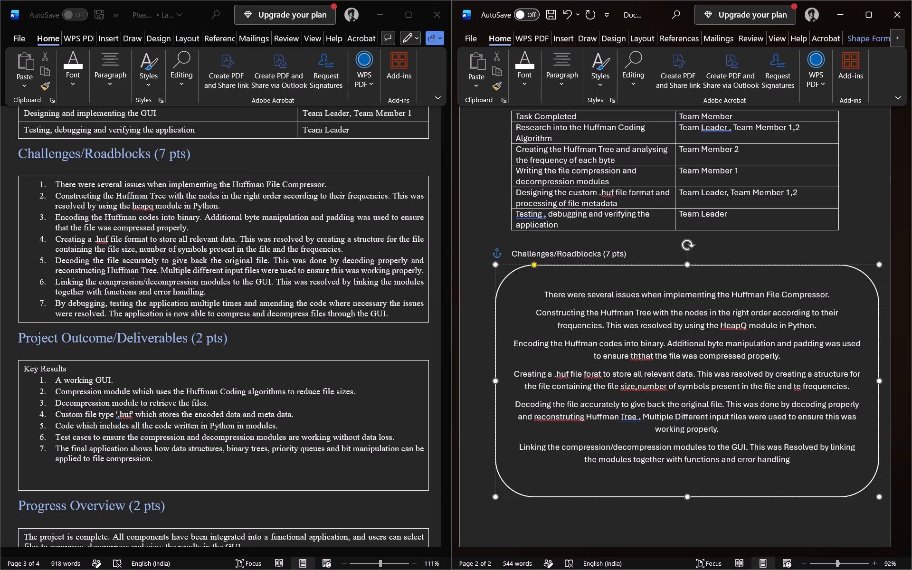
{"action": "key", "text": "period"}
Start a new paragraph below the linking paragraph with "By debugging, testing the application".
{"action": "key", "text": "Return"}
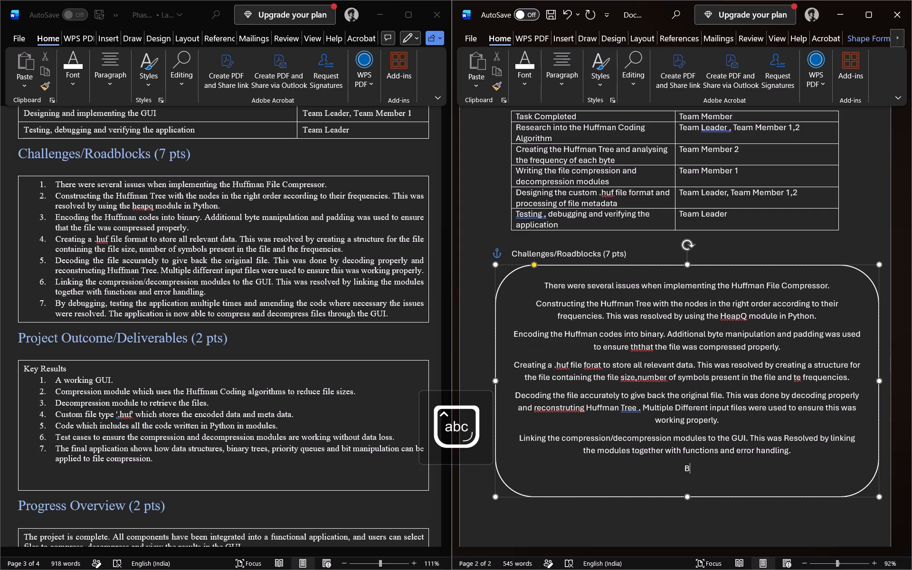
{"action": "type", "text": "y debugging"}
{"action": "key", "text": "space"}
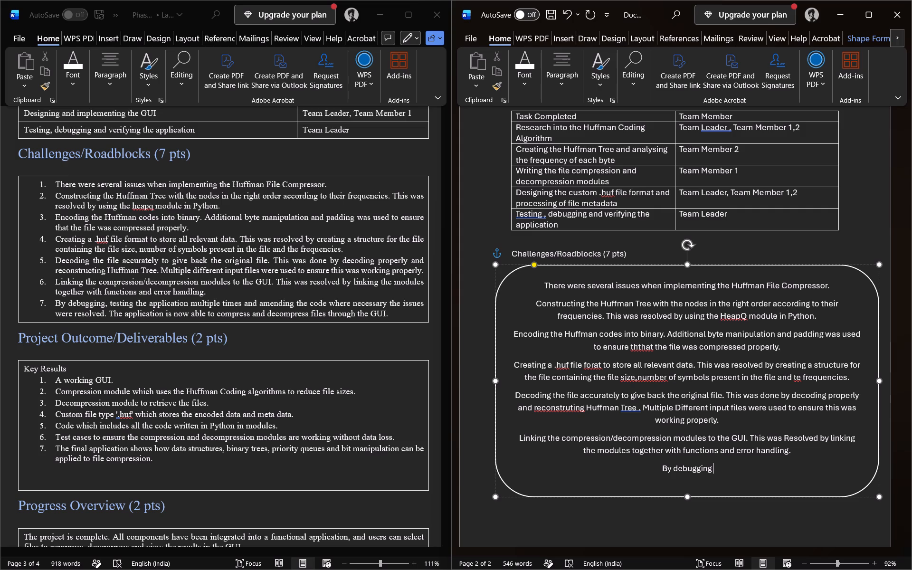
{"action": "key", "text": "BackSpace"}
{"action": "type", "text": ","}
{"action": "key", "text": "space"}
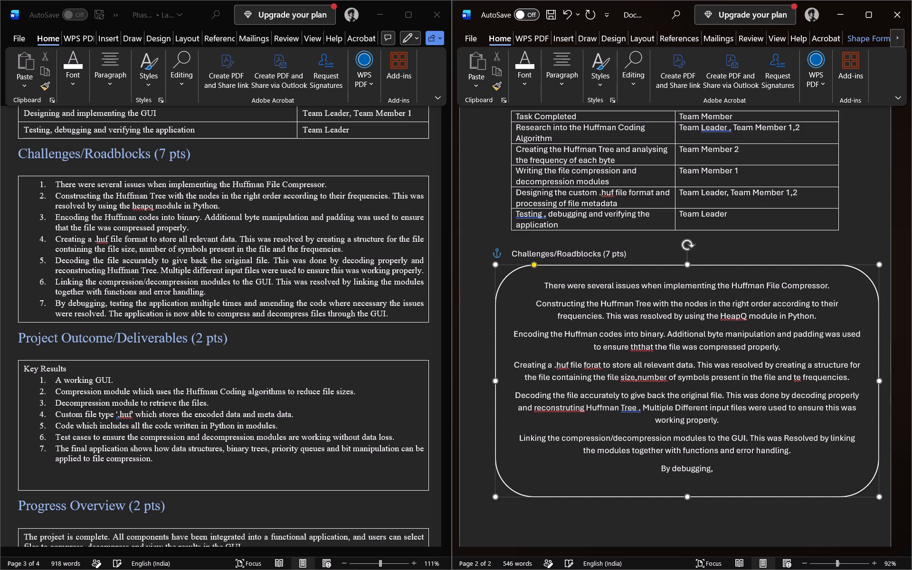
{"action": "type", "text": "testing"}
{"action": "key", "text": "space"}
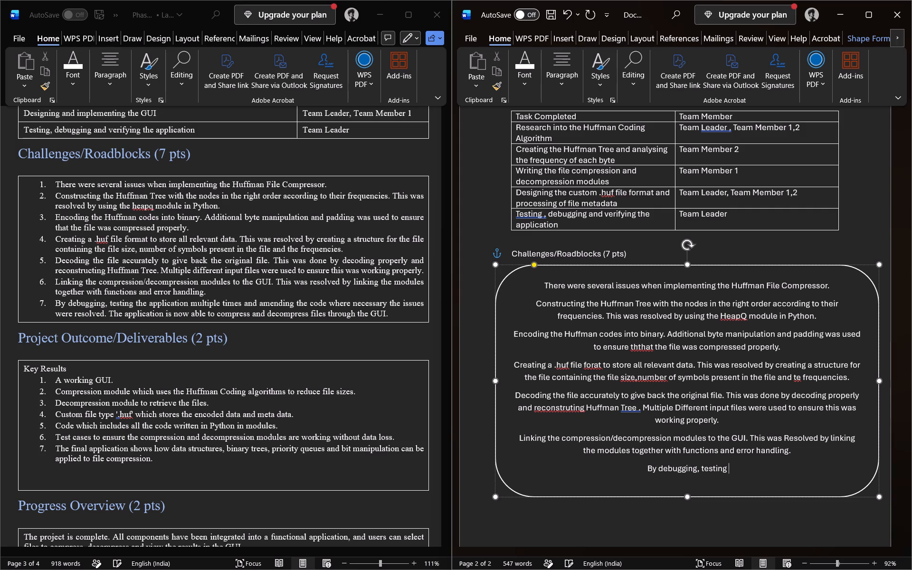
{"action": "type", "text": "the application"}
{"action": "key", "text": "space"}
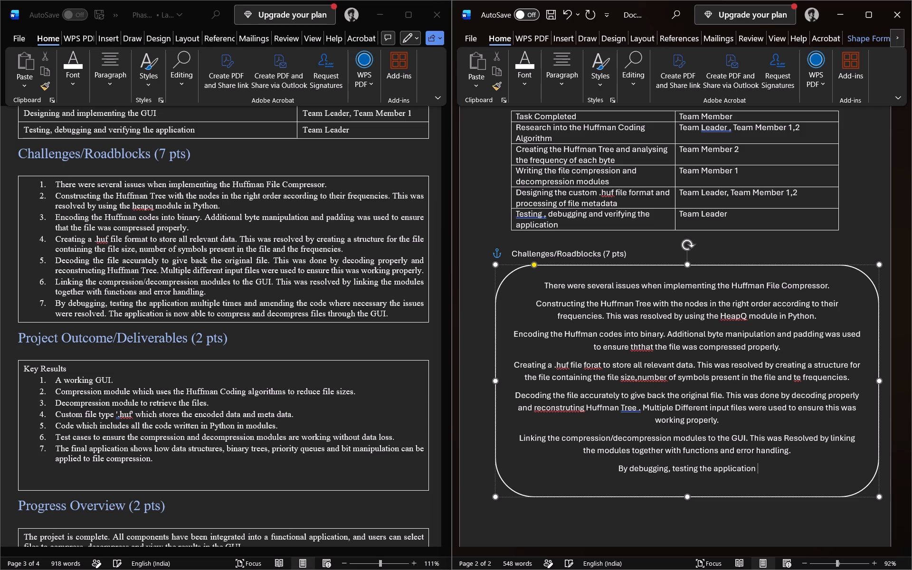
Continue the debugging paragraph with "multiple times and".
{"action": "type", "text": "multiple"}
{"action": "key", "text": "space"}
{"action": "type", "text": "times and"}
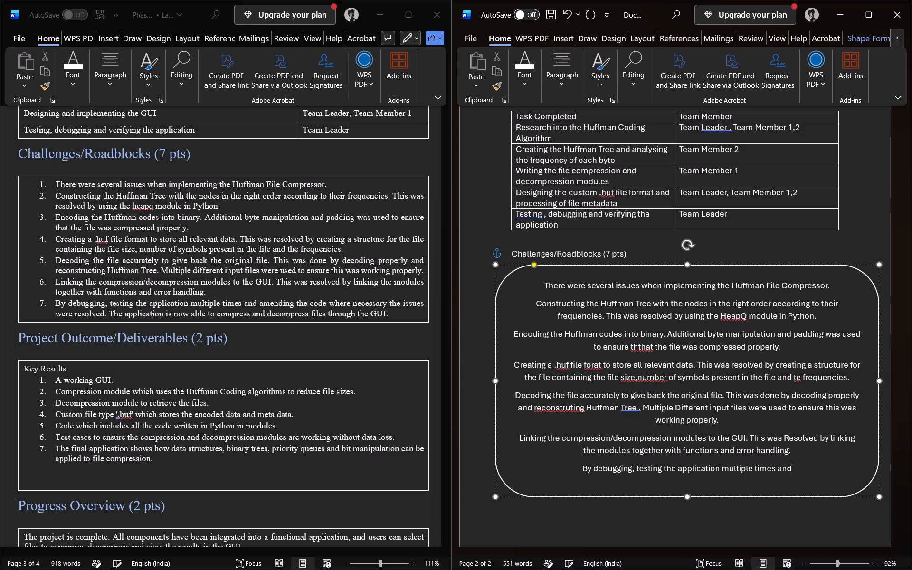
{"action": "key", "text": "space"}
{"action": "key", "text": "BackSpace"}
{"action": "key", "text": "BackSpace"}
{"action": "key", "text": "BackSpace"}
{"action": "key", "text": "BackSpace"}
{"action": "key", "text": "BackSpace"}
{"action": "key", "text": "BackSpace"}
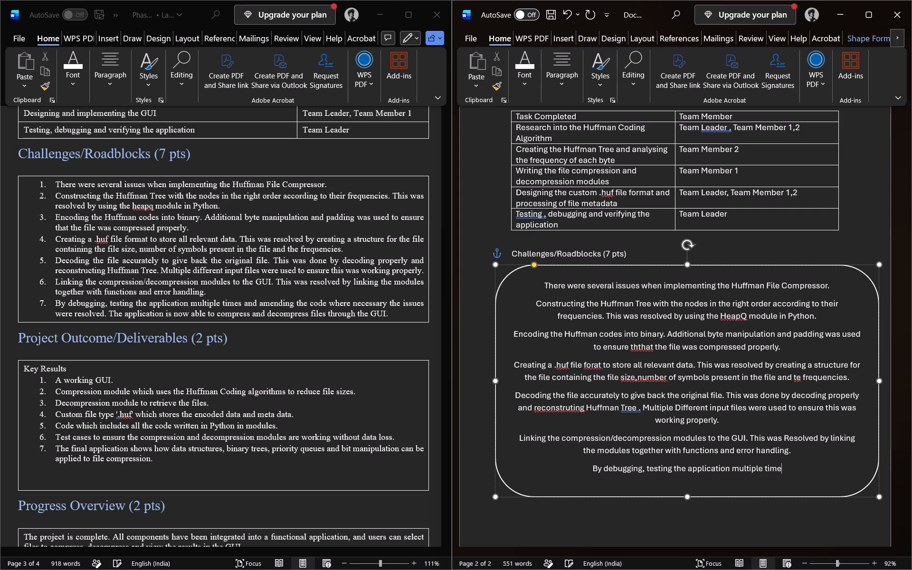
{"action": "key", "text": "BackSpace"}
{"action": "type", "text": "es and"}
{"action": "key", "text": "space"}
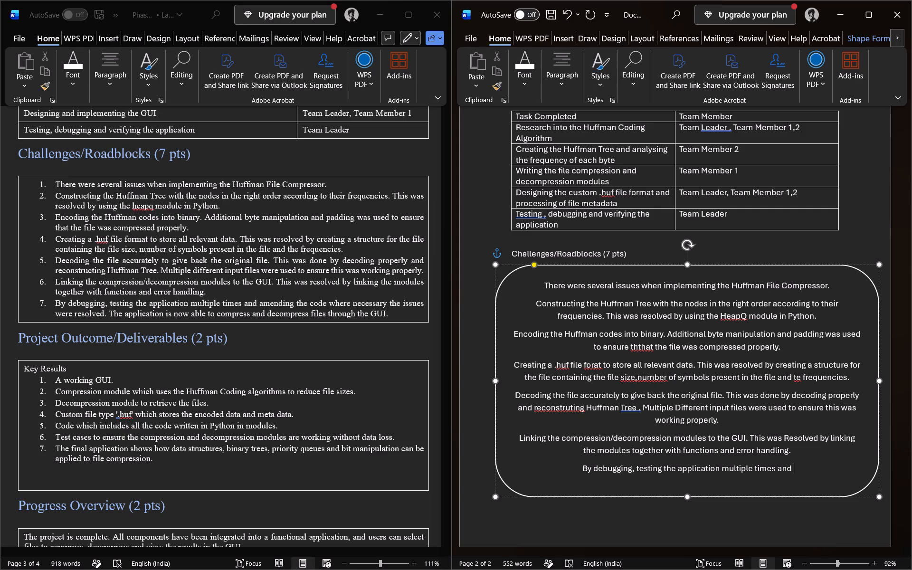
Complete the debugging paragraph's first sentence with "amending the code where necessary the issues were resolved.".
{"action": "type", "text": "amending"}
{"action": "key", "text": "space"}
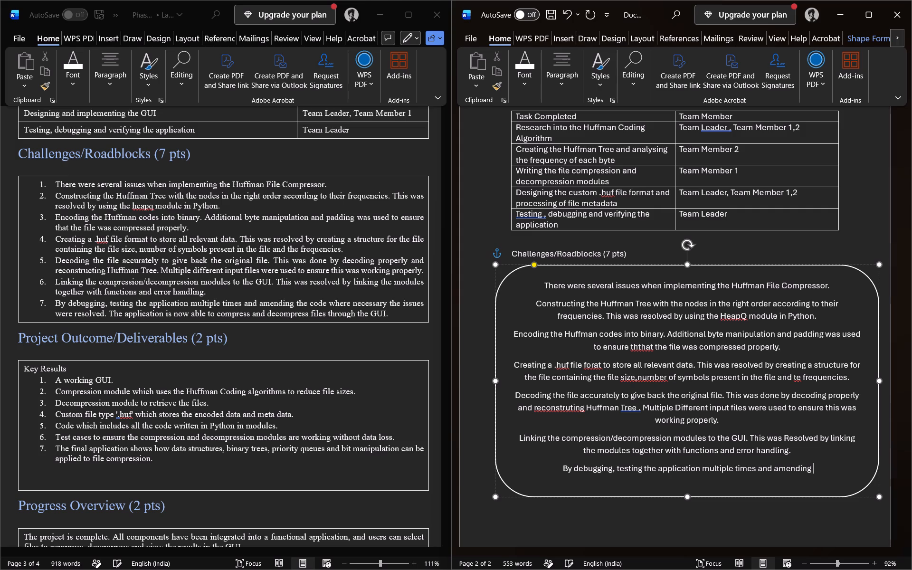
{"action": "type", "text": "the code"}
{"action": "key", "text": "space"}
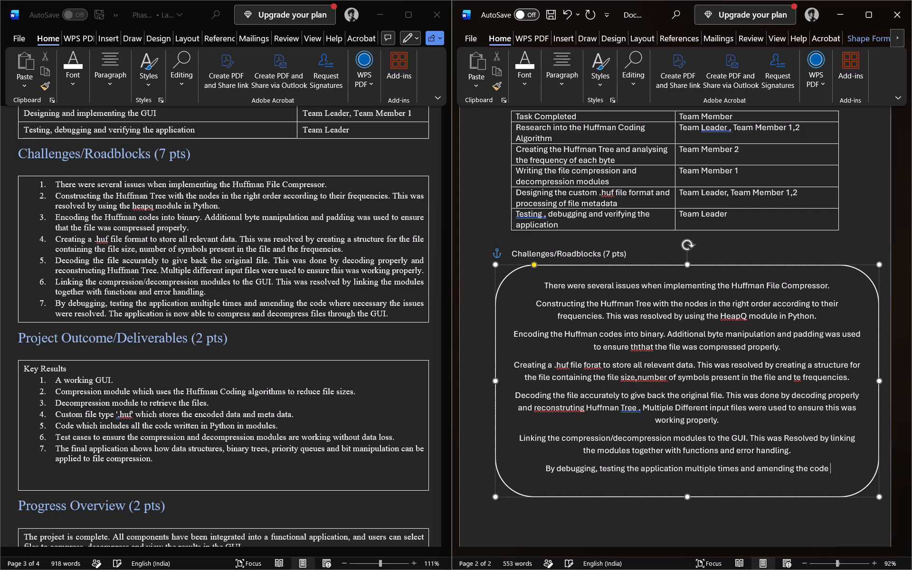
{"action": "type", "text": "where"}
{"action": "key", "text": "space"}
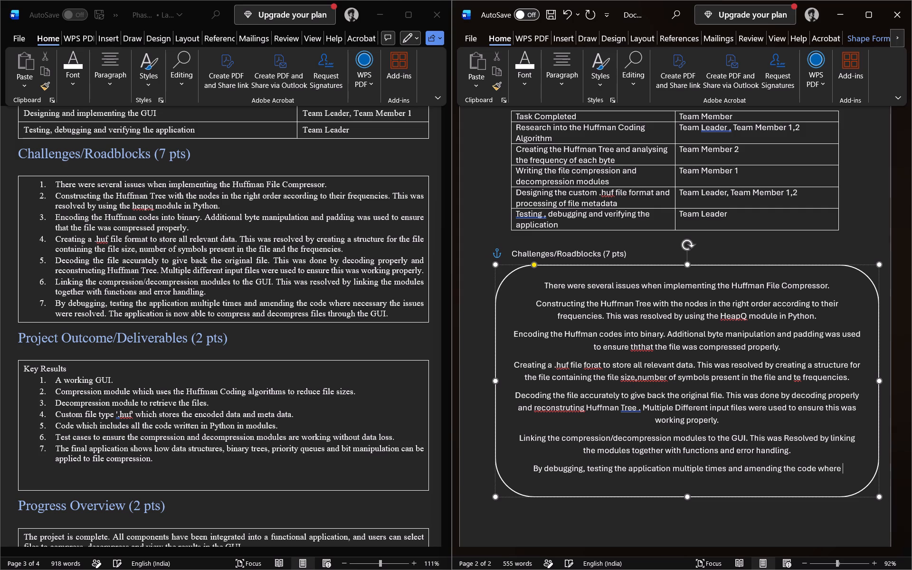
{"action": "type", "text": "nec"}
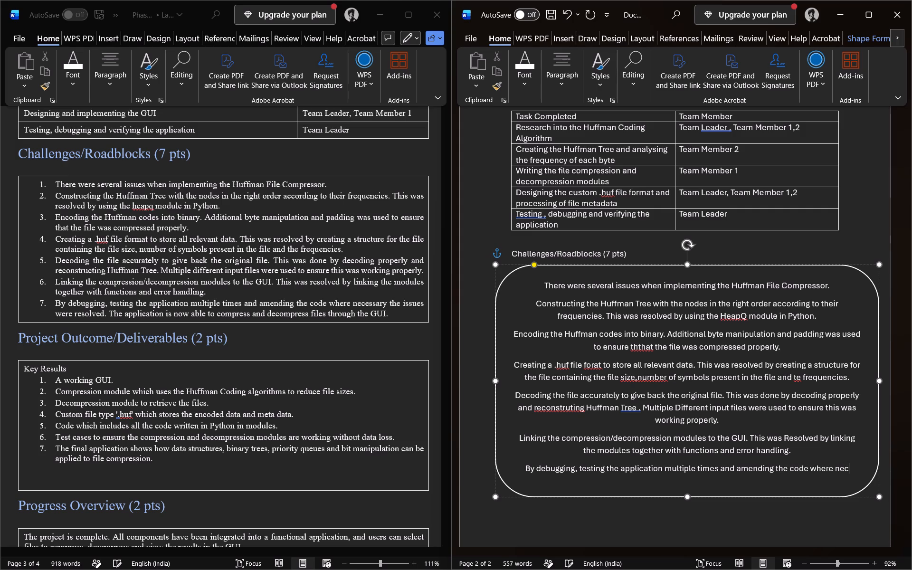
{"action": "type", "text": "essaryt"}
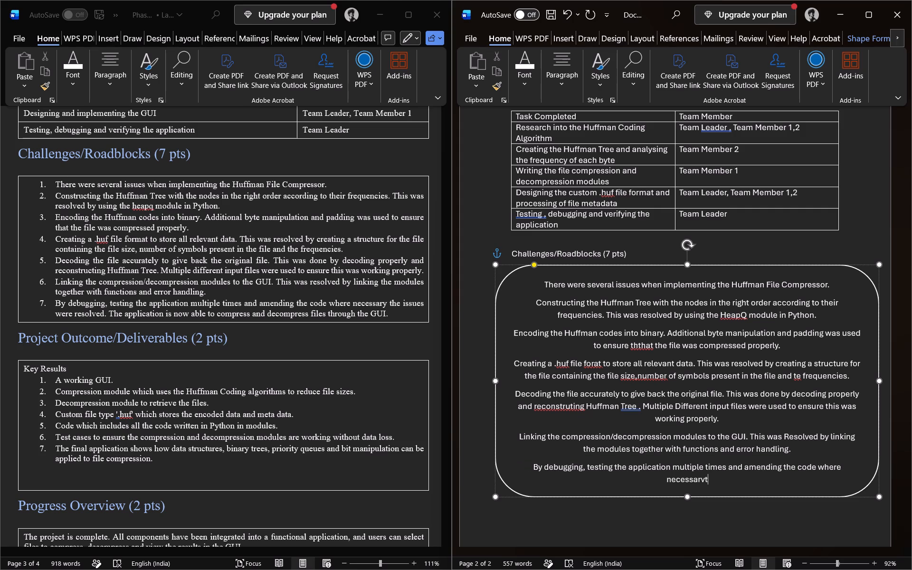
{"action": "key", "text": "BackSpace"}
{"action": "key", "text": "BackSpace"}
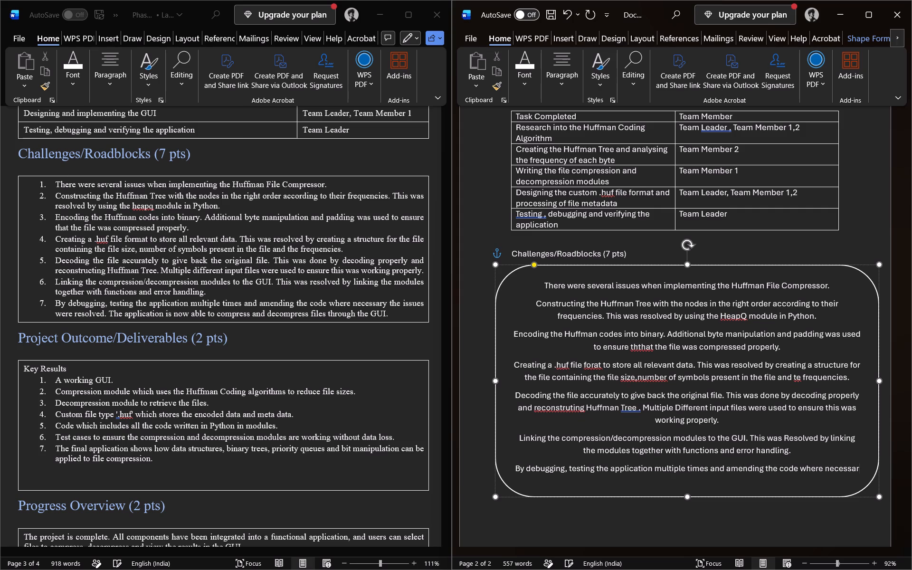
{"action": "type", "text": "y the"}
{"action": "key", "text": "space"}
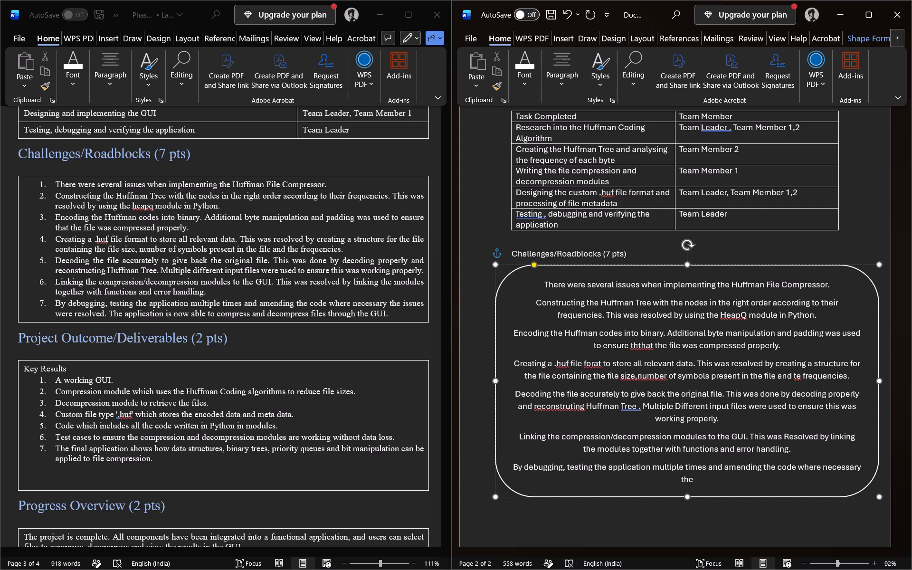
{"action": "type", "text": "issues were resolved."}
{"action": "key", "text": "space"}
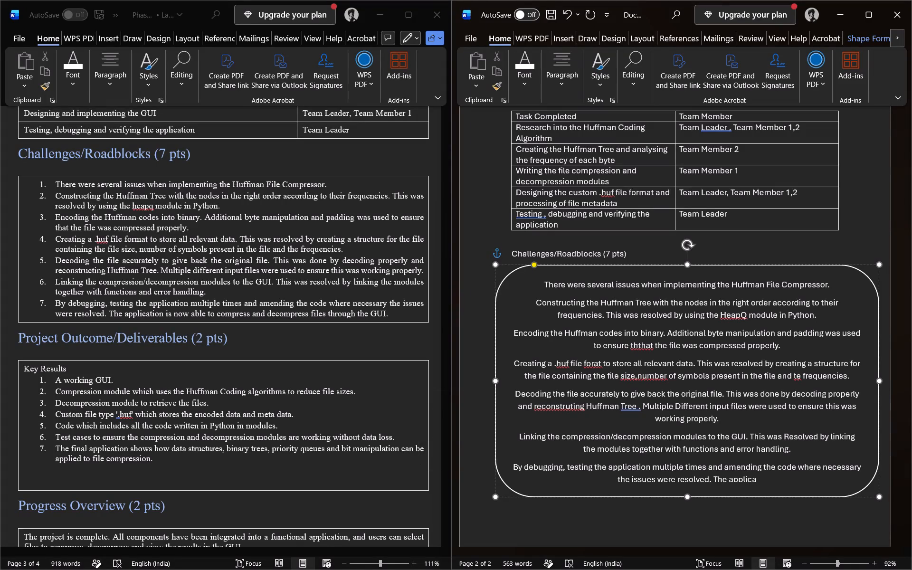
Rewrite the end of the debugging paragraph so its second sentence begins "The application".
{"action": "key", "text": "BackSpace"}
{"action": "key", "text": "BackSpace"}
{"action": "key", "text": "BackSpace"}
{"action": "key", "text": "BackSpace"}
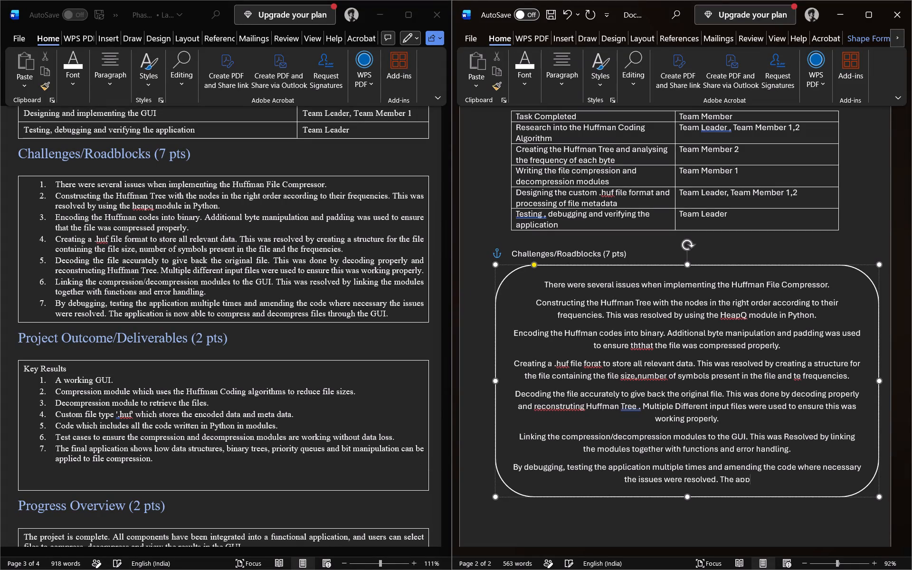
{"action": "key", "text": "BackSpace"}
{"action": "key", "text": "BackSpace"}
{"action": "key", "text": "BackSpace"}
{"action": "type", "text": "application"}
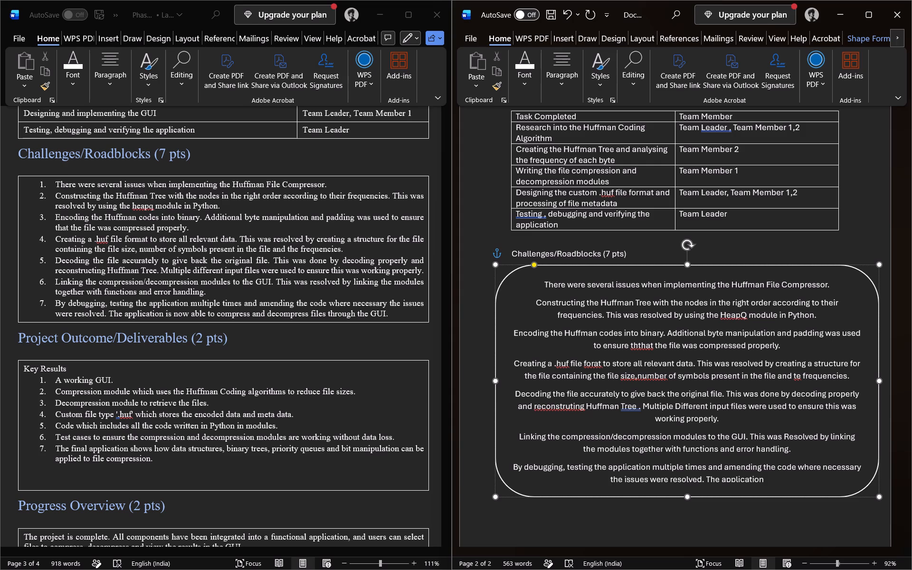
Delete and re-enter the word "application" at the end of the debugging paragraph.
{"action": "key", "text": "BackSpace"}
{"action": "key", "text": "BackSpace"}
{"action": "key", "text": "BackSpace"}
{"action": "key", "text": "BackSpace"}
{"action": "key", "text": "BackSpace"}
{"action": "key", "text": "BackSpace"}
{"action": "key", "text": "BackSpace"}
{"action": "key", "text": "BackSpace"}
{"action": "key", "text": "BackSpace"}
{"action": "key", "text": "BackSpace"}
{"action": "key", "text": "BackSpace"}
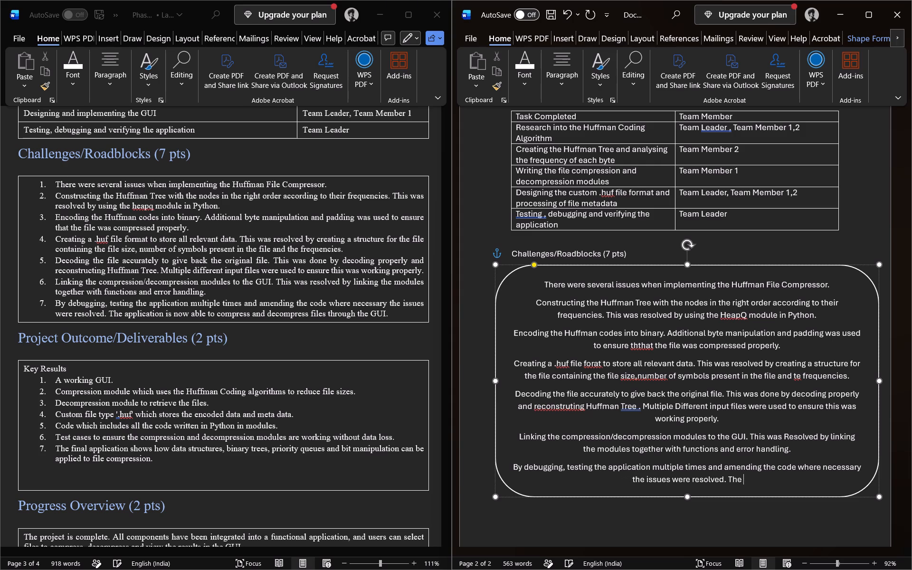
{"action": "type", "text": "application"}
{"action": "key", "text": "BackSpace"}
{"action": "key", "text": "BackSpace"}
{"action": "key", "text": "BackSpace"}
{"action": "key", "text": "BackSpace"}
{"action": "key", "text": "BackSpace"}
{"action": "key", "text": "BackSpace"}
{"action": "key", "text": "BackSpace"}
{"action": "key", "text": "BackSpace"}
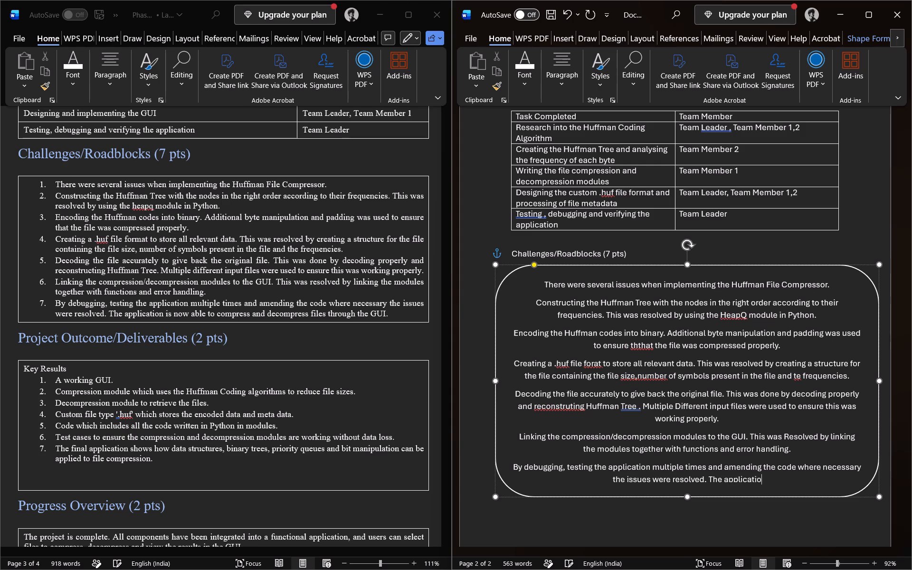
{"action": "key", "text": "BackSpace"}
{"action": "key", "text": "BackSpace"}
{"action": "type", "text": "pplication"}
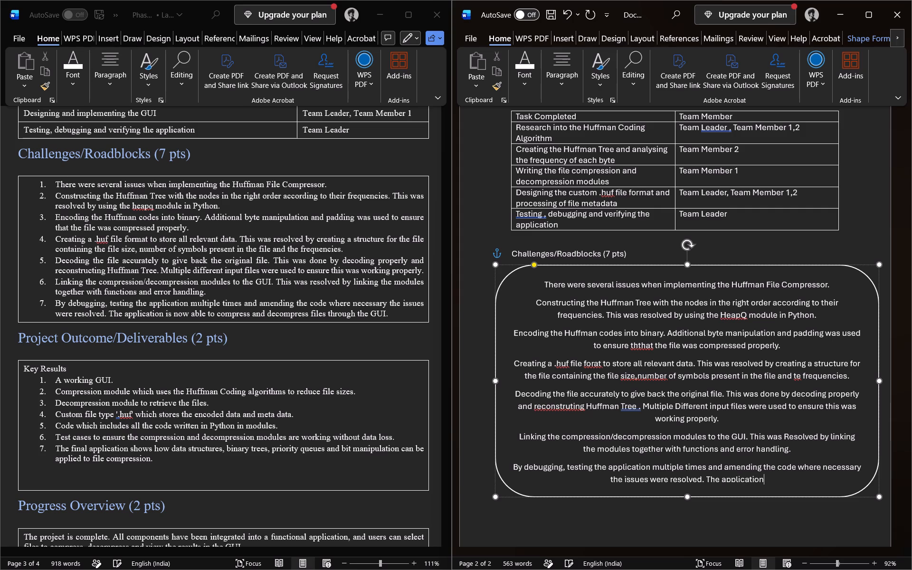
Extend the Challenges/Roadblocks box downward to make room for more text.
{"action": "scroll", "coordinate": [782, 406], "scroll_direction": "down", "scroll_amount": 4}
{"action": "left_click_drag", "start_coordinate": [688, 430], "coordinate": [694, 489]}
Complete the debugging paragraph's second sentence with "is now able to compress and decompress files through the GUI.".
{"action": "left_click", "coordinate": [794, 438]}
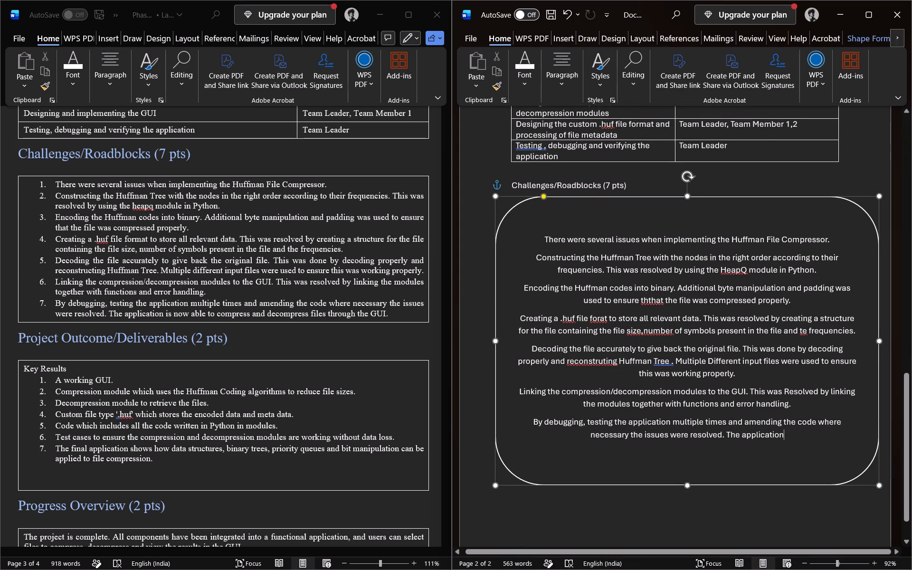
{"action": "key", "text": "Right"}
{"action": "key", "text": "Right"}
{"action": "key", "text": "space"}
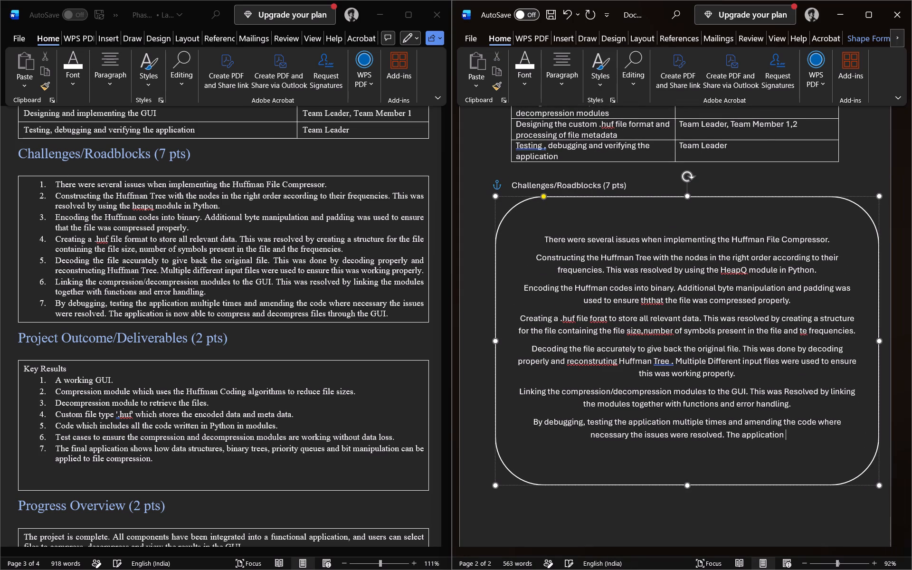
{"action": "type", "text": "is new"}
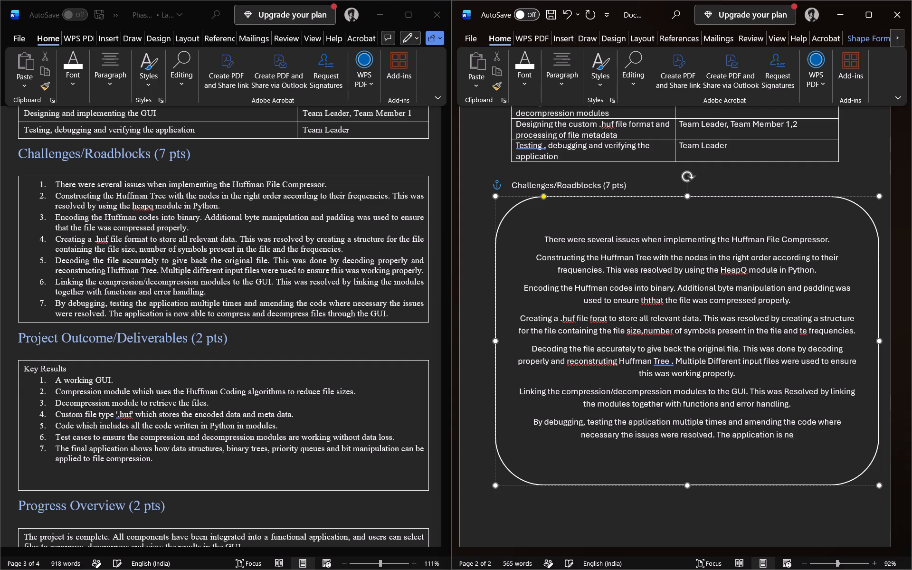
{"action": "key", "text": "space"}
{"action": "key", "text": "BackSpace"}
{"action": "key", "text": "BackSpace"}
{"action": "type", "text": "ow"}
{"action": "key", "text": "space"}
{"action": "key", "text": "BackSpace"}
{"action": "key", "text": "BackSpace"}
{"action": "key", "text": "BackSpace"}
{"action": "key", "text": "BackSpace"}
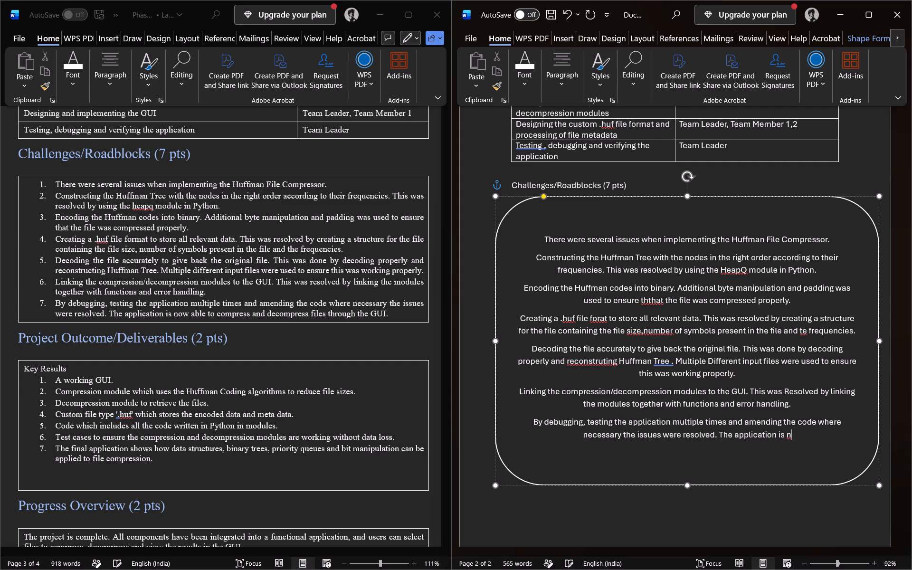
{"action": "type", "text": "ow a"}
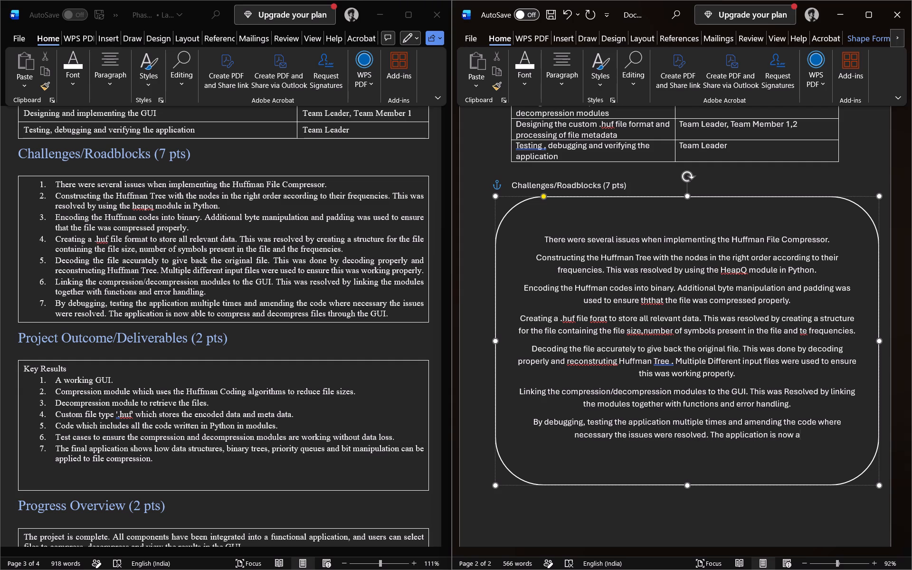
{"action": "type", "text": "ble to compress and decompress"}
{"action": "key", "text": "space"}
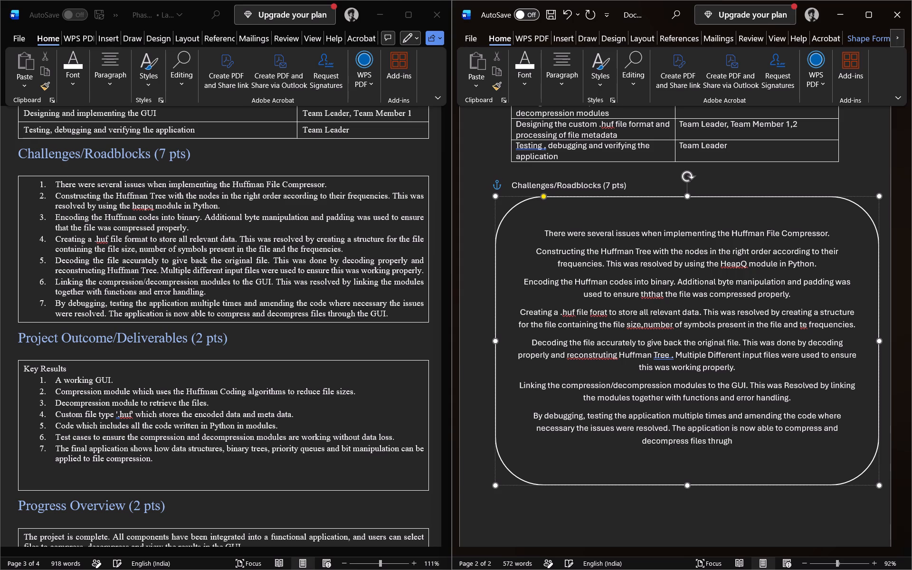
{"action": "type", "text": "GUI"}
{"action": "key", "text": "period"}
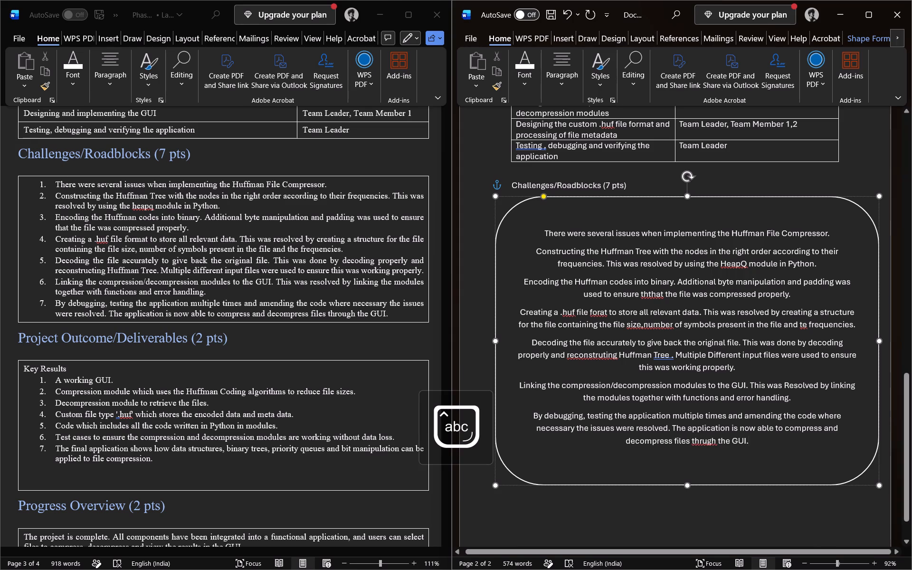
Reduce the height of the Challenges/Roadblocks box so it fits closely around its text.
{"action": "left_click_drag", "start_coordinate": [689, 487], "coordinate": [688, 451]}
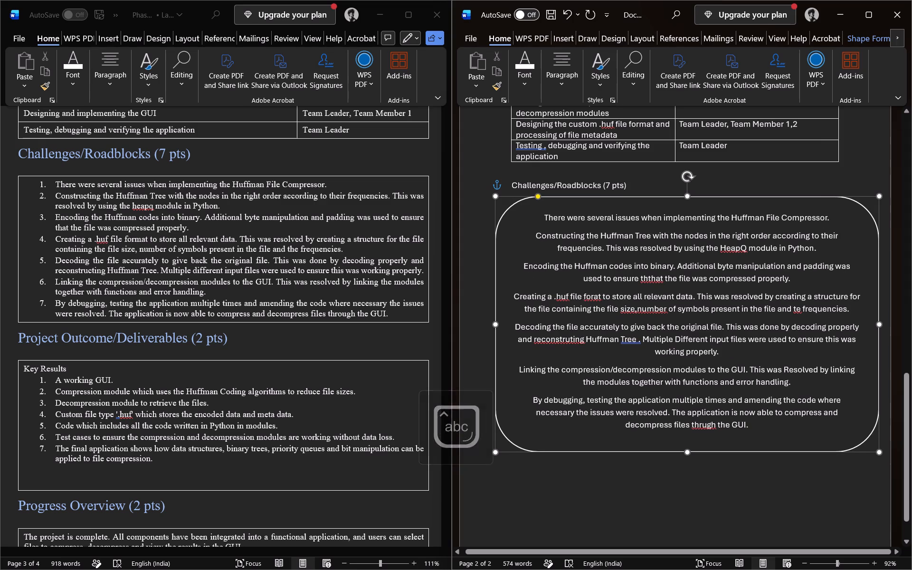
{"action": "left_click_drag", "start_coordinate": [688, 451], "coordinate": [688, 446]}
Review the Tasks Completed and Challenges/Roadblocks sections of the new document and the remaining sections of the source document.
{"action": "scroll", "coordinate": [694, 452], "scroll_direction": "down", "scroll_amount": 4}
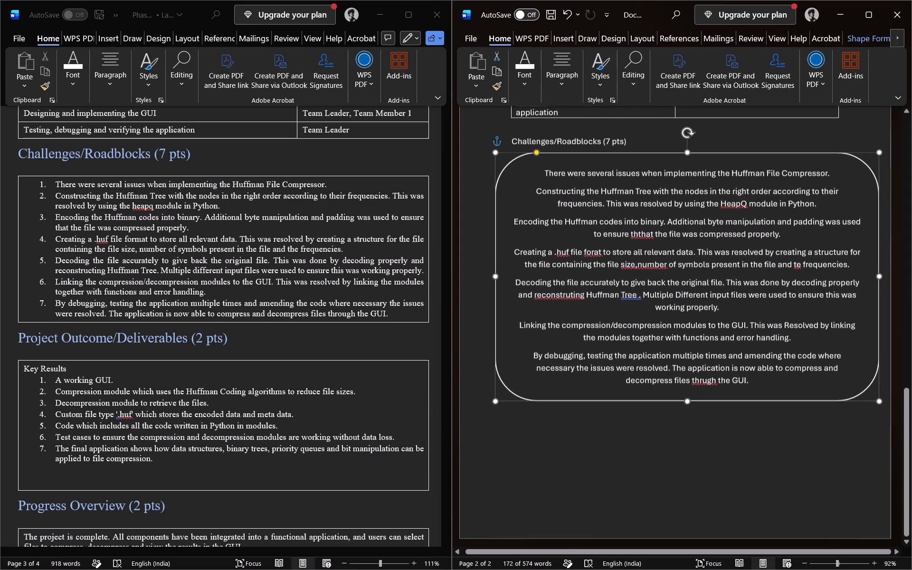
{"action": "scroll", "coordinate": [694, 452], "scroll_direction": "down", "scroll_amount": 3}
{"action": "scroll", "coordinate": [286, 428], "scroll_direction": "down", "scroll_amount": 5}
{"action": "scroll", "coordinate": [604, 478], "scroll_direction": "down", "scroll_amount": 4}
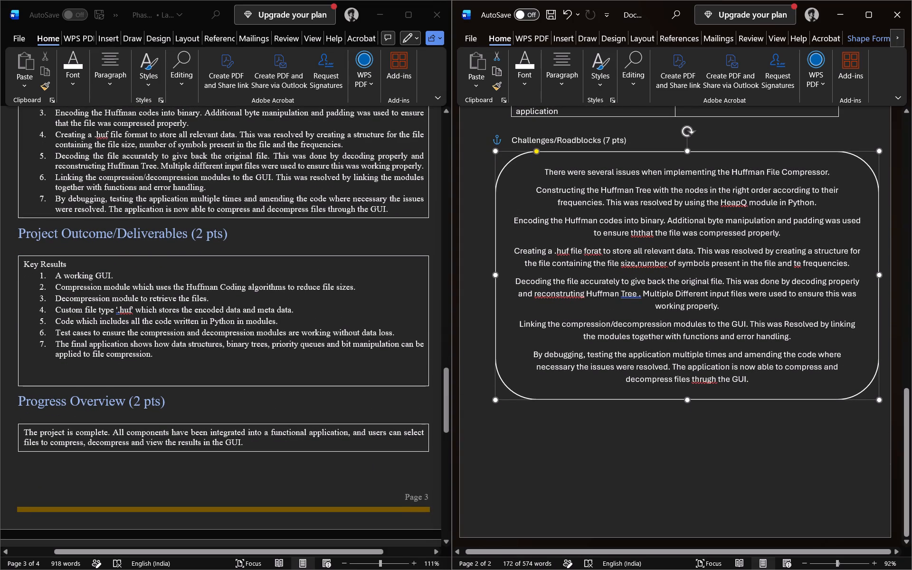
{"action": "left_click", "coordinate": [601, 456]}
{"action": "scroll", "coordinate": [592, 447], "scroll_direction": "up", "scroll_amount": 15}
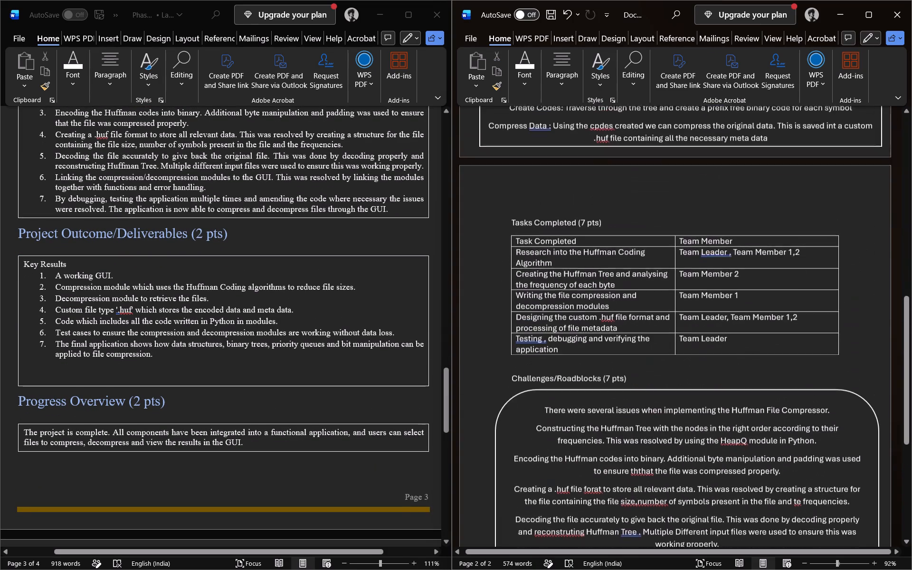
{"action": "scroll", "coordinate": [594, 443], "scroll_direction": "up", "scroll_amount": 4}
{"action": "scroll", "coordinate": [594, 443], "scroll_direction": "down", "scroll_amount": 18}
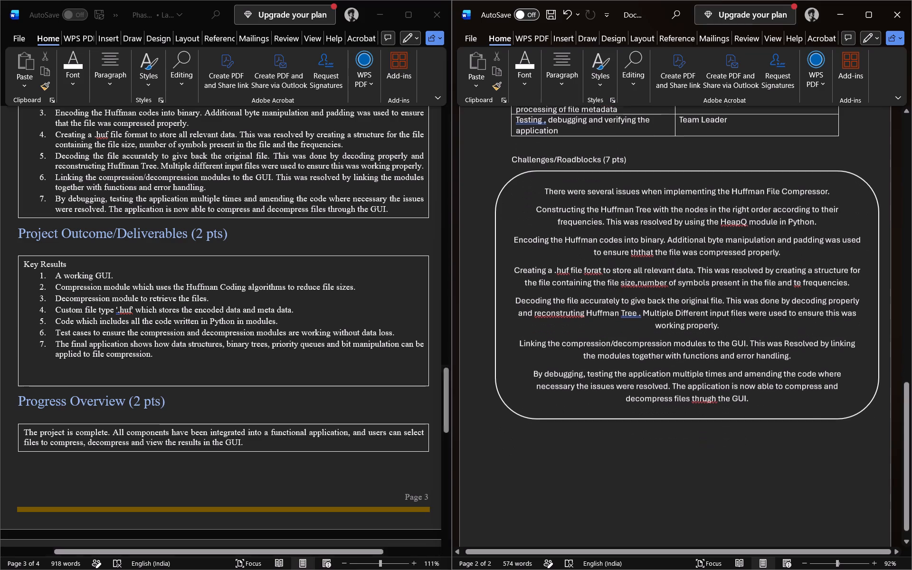
{"action": "scroll", "coordinate": [71, 513], "scroll_direction": "up", "scroll_amount": 7}
{"action": "scroll", "coordinate": [142, 482], "scroll_direction": "down", "scroll_amount": 5}
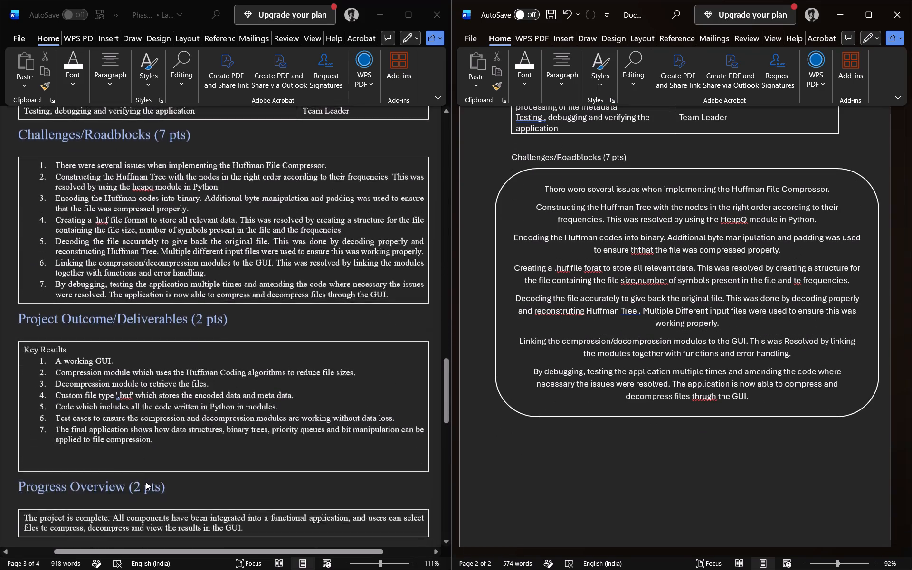
{"action": "scroll", "coordinate": [146, 482], "scroll_direction": "down", "scroll_amount": 2}
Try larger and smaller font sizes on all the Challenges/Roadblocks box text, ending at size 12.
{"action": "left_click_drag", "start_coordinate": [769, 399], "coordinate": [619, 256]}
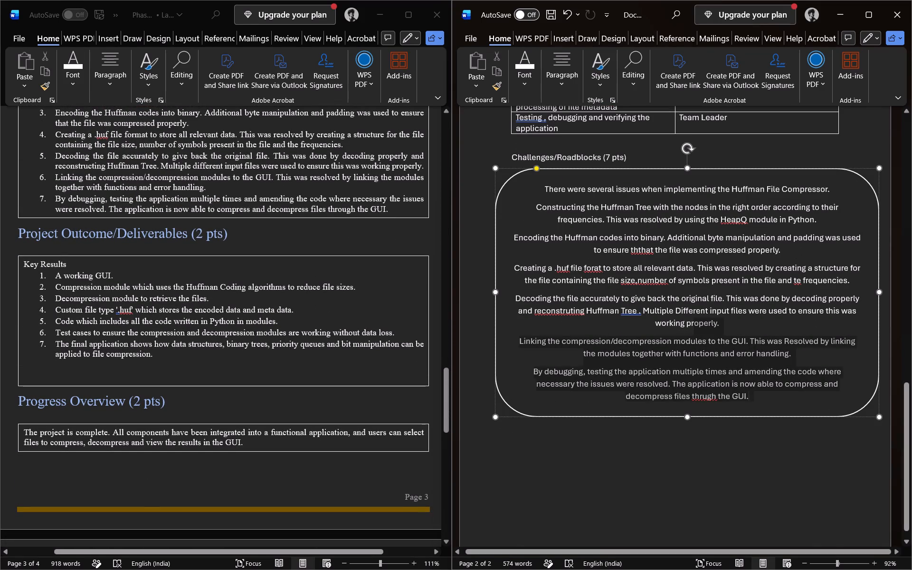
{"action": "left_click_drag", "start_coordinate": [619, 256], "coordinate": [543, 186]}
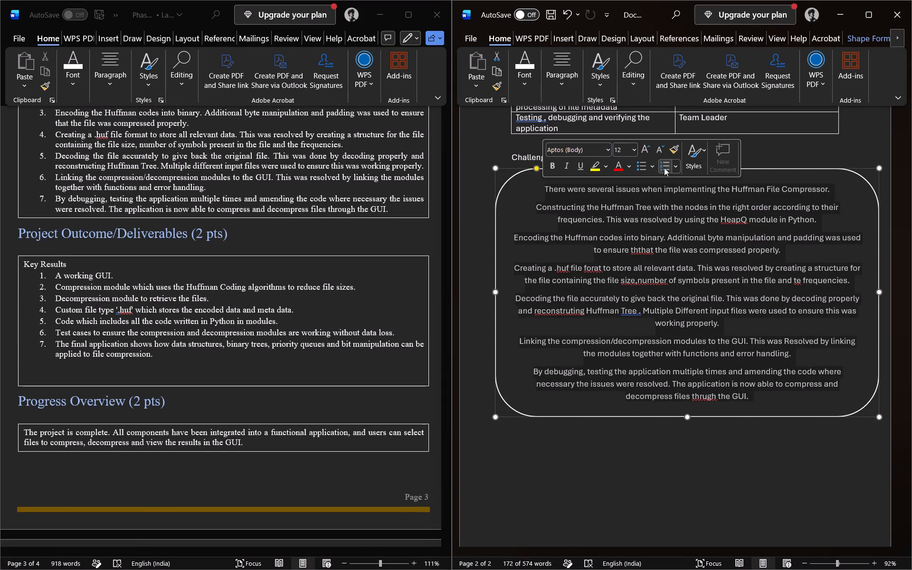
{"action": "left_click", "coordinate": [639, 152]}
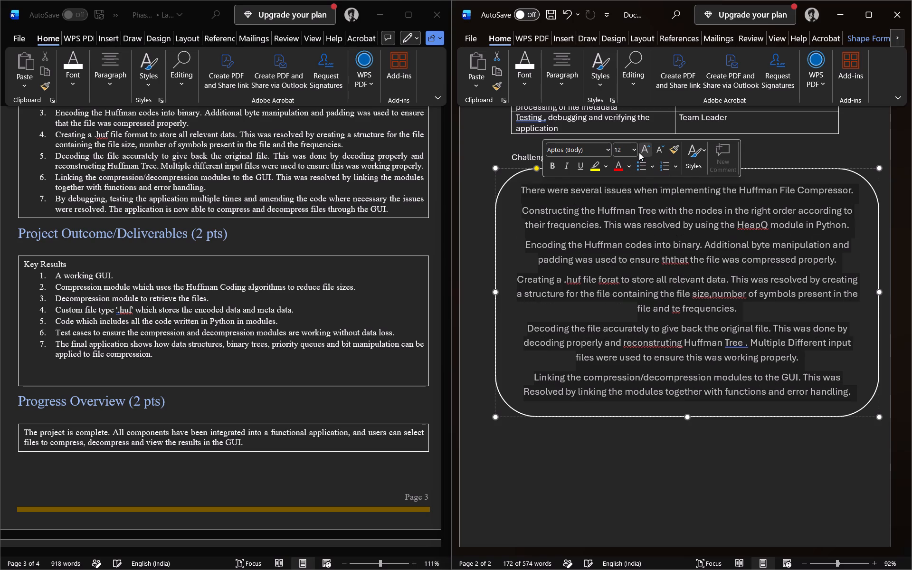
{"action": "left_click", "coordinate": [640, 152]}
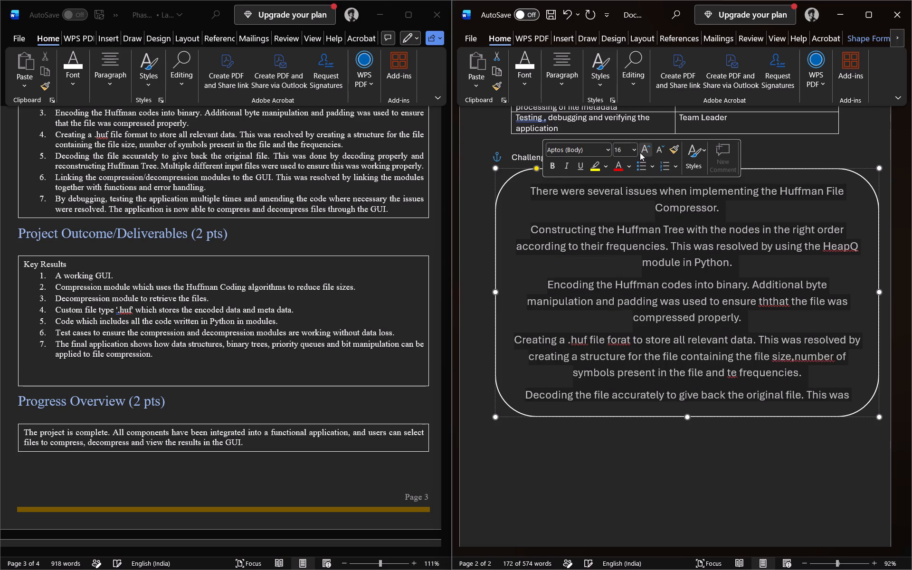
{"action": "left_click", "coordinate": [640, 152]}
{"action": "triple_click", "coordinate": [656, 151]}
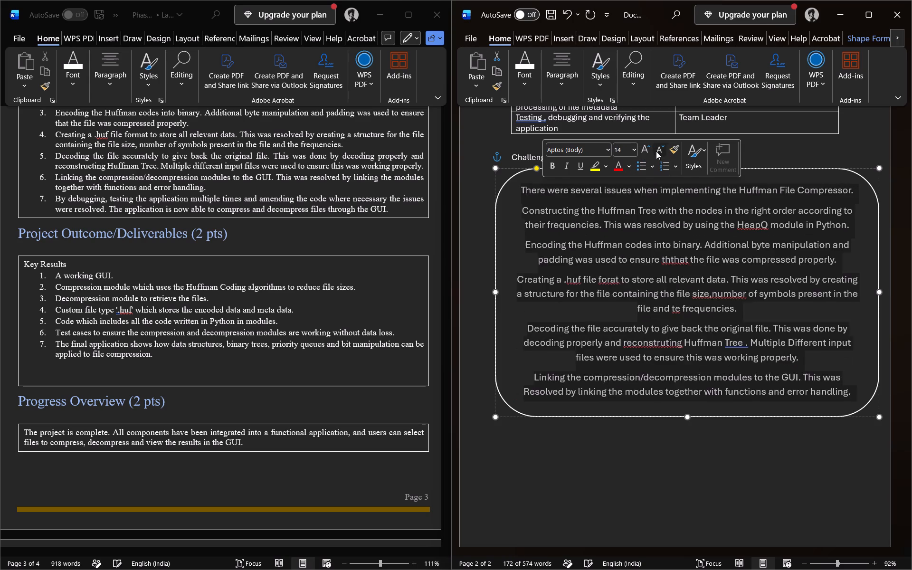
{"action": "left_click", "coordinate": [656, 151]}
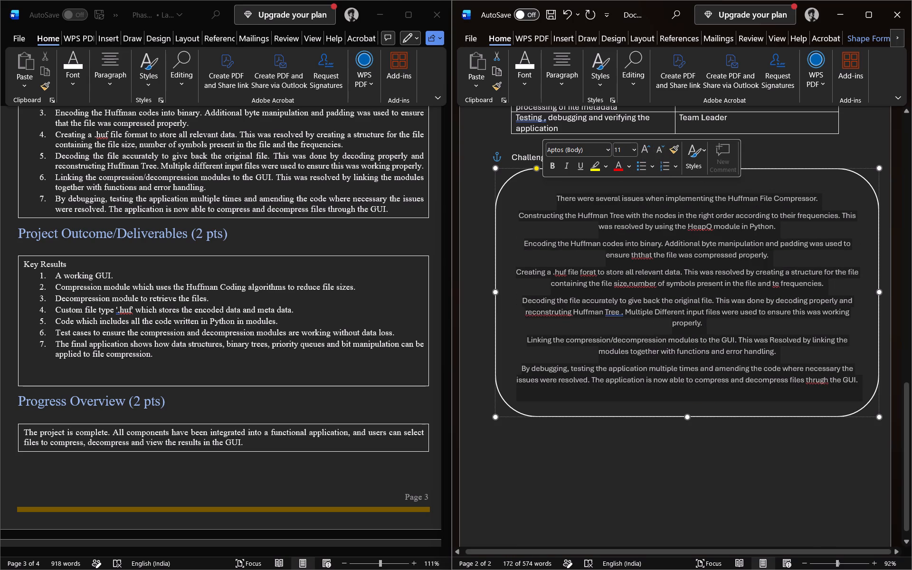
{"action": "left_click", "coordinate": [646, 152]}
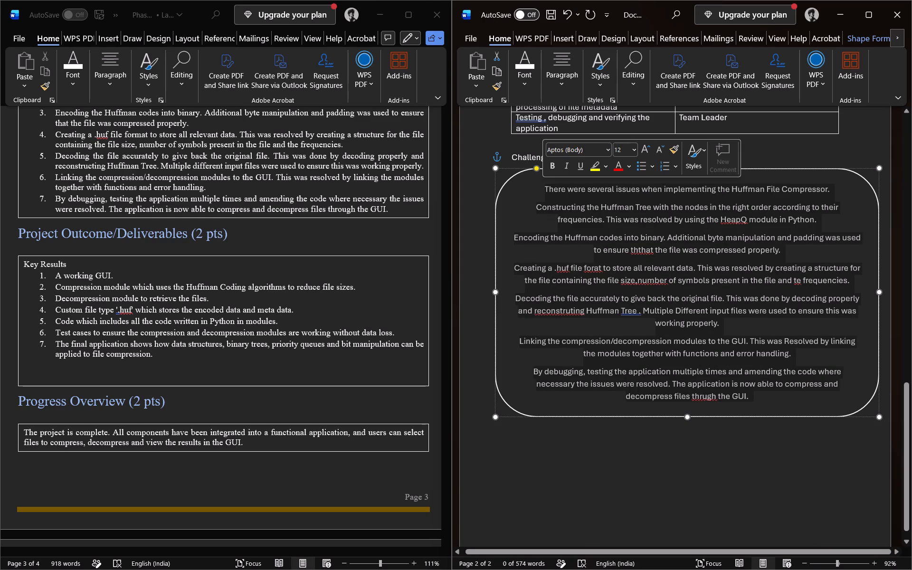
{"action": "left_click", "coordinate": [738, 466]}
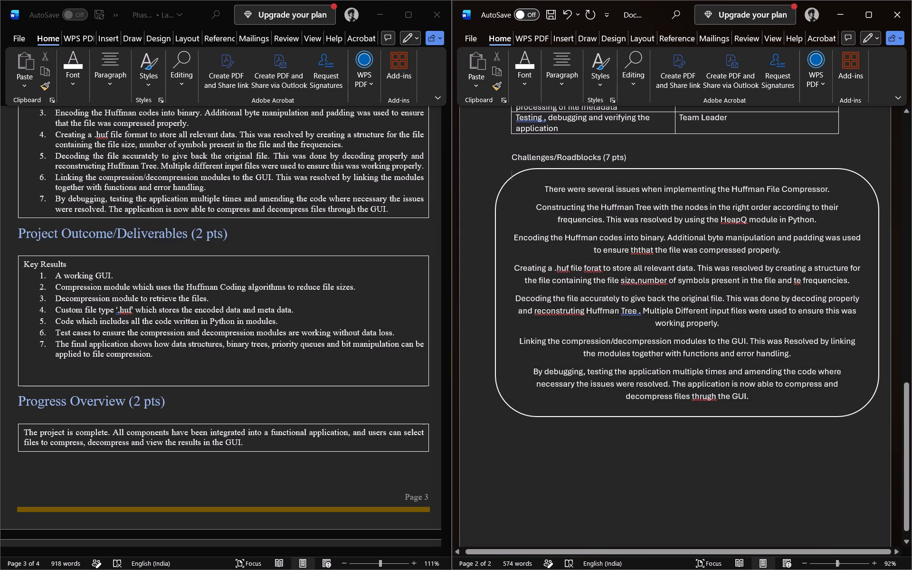
Add the heading "Project Outcome/Deliverables ( pts)" on a left-aligned line below the Challenges/Roadblocks box.
{"action": "double_click", "coordinate": [737, 437]}
{"action": "double_click", "coordinate": [519, 432]}
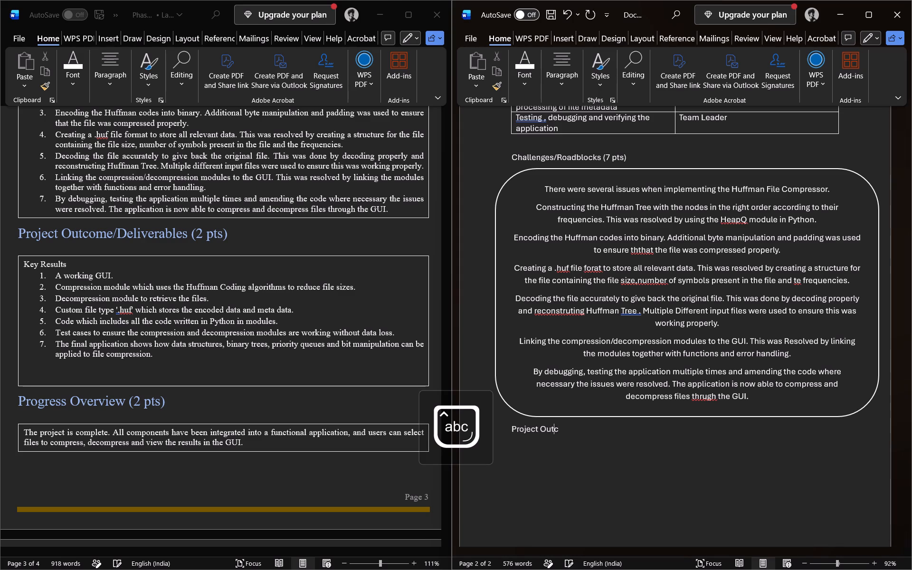
{"action": "key", "text": "slash"}
{"action": "type", "text": "elic"}
{"action": "key", "text": "BackSpace"}
{"action": "type", "text": "verable"}
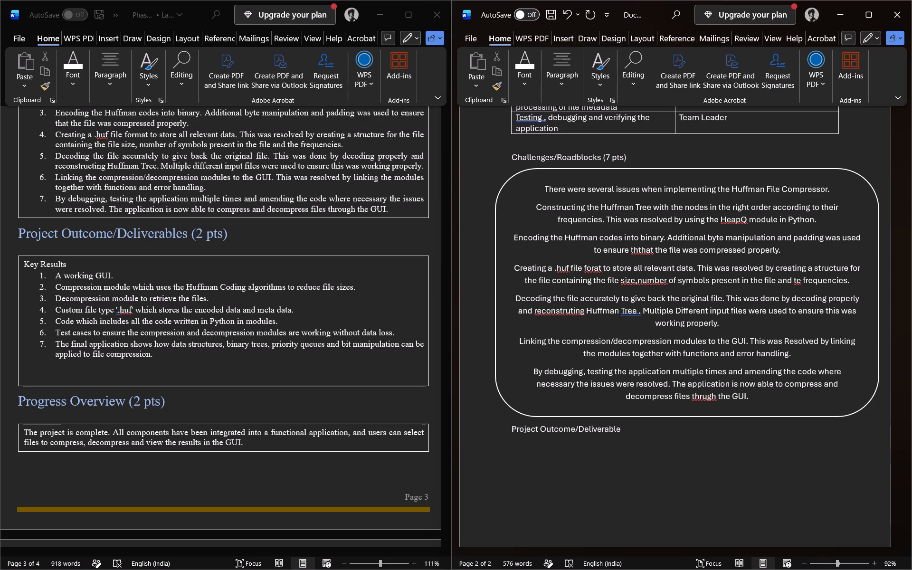
{"action": "type", "text": "s ("}
{"action": "key", "text": "p"}
{"action": "key", "text": "BackSpace"}
{"action": "key", "text": "space"}
{"action": "type", "text": "pts"}
{"action": "key", "text": "shift+parenright"}
Complete the heading as "Project Outcome/Deliverables (2 pts)" and start a new line below it.
{"action": "key", "text": "Left"}
{"action": "key", "text": "Left"}
{"action": "key", "text": "Left"}
{"action": "key", "text": "Left"}
{"action": "key", "text": "Left"}
{"action": "key", "text": "Left"}
{"action": "key", "text": "Right"}
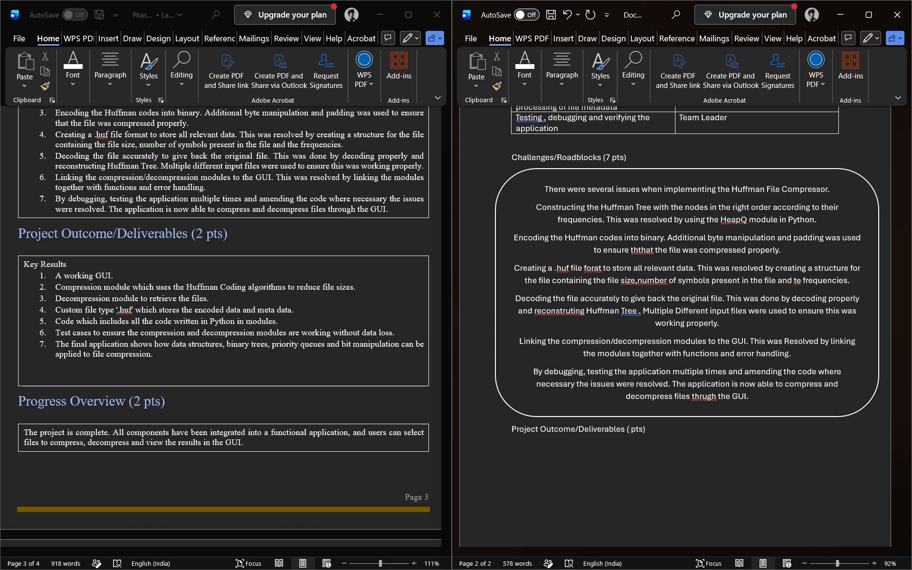
{"action": "key", "text": "2"}
{"action": "key", "text": "Right"}
{"action": "key", "text": "Right"}
{"action": "key", "text": "Right"}
{"action": "key", "text": "Right"}
{"action": "key", "text": "Right"}
{"action": "key", "text": "Right"}
{"action": "key", "text": "Return"}
Draw a rectangle nearly as wide as the page in the empty space below the Project Outcome/Deliverables heading.
{"action": "scroll", "coordinate": [549, 412], "scroll_direction": "down", "scroll_amount": 4}
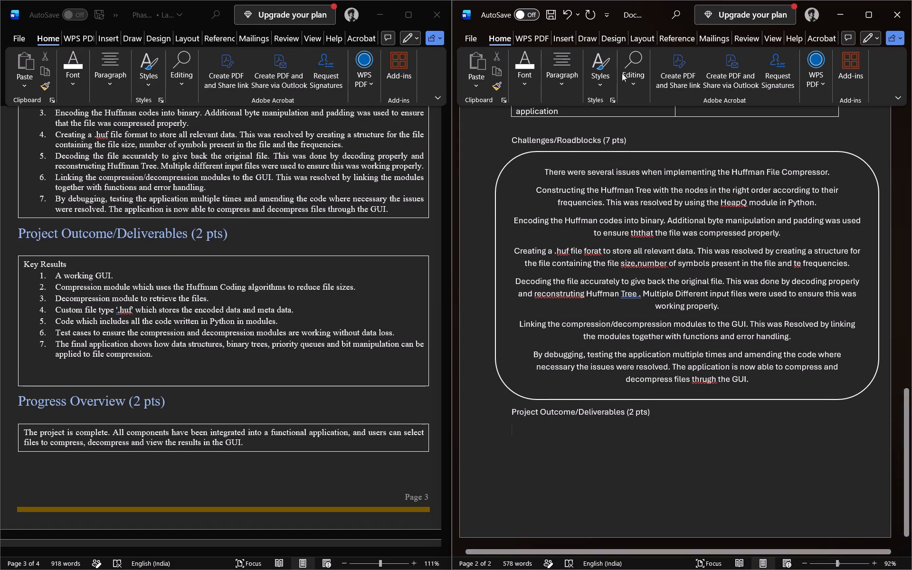
{"action": "left_click", "coordinate": [571, 38]}
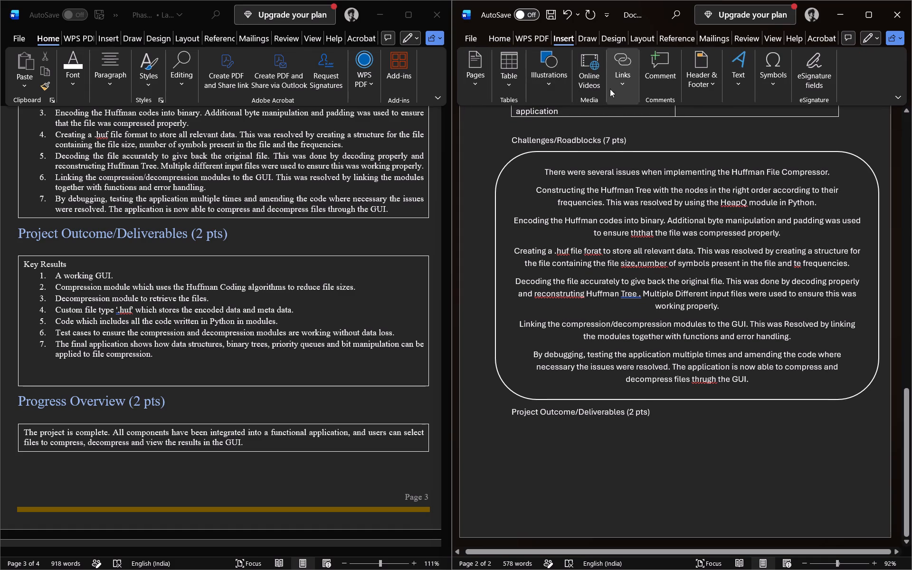
{"action": "left_click", "coordinate": [551, 95]}
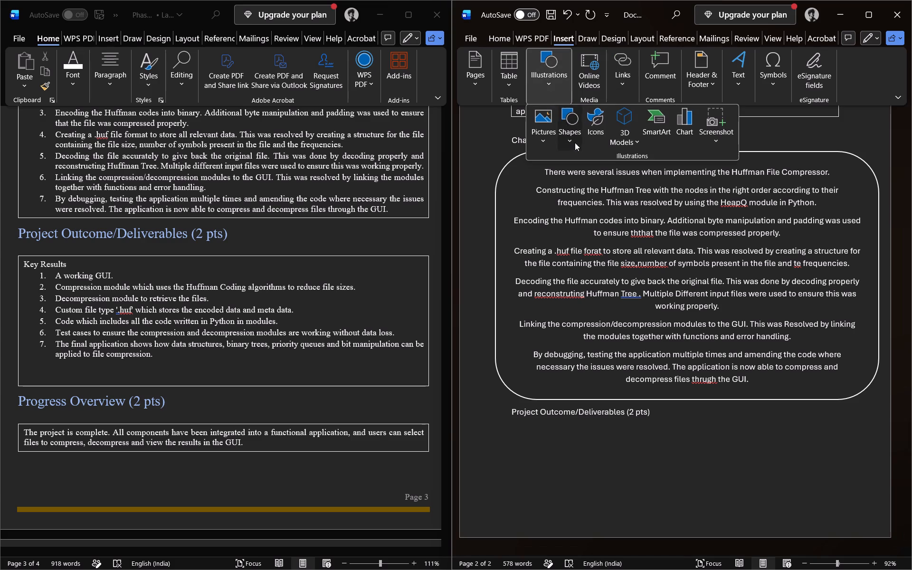
{"action": "left_click", "coordinate": [575, 142]}
{"action": "left_click", "coordinate": [612, 176]}
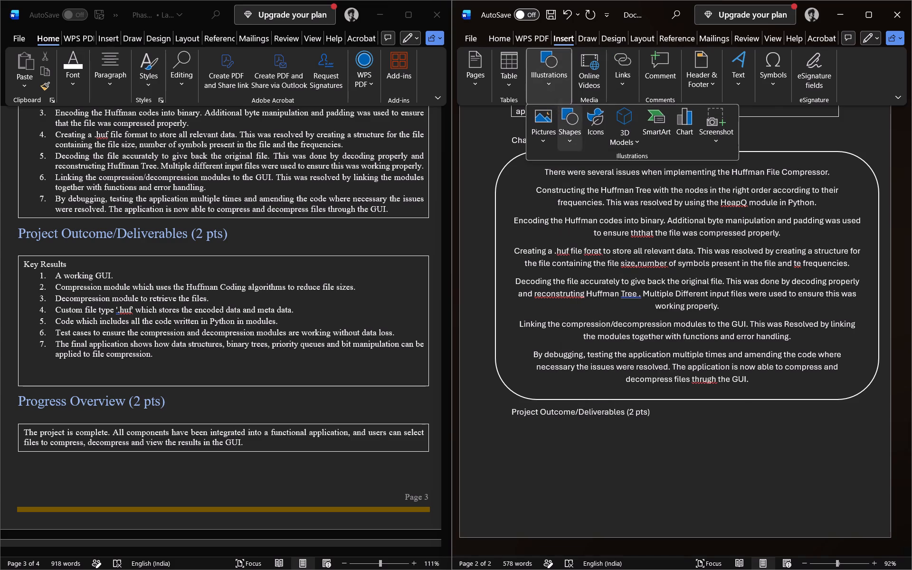
{"action": "scroll", "coordinate": [602, 256], "scroll_direction": "down", "scroll_amount": 6}
{"action": "left_click_drag", "start_coordinate": [497, 435], "coordinate": [875, 538]}
Give the new rectangle no fill and a white outline.
{"action": "right_click", "coordinate": [650, 476]}
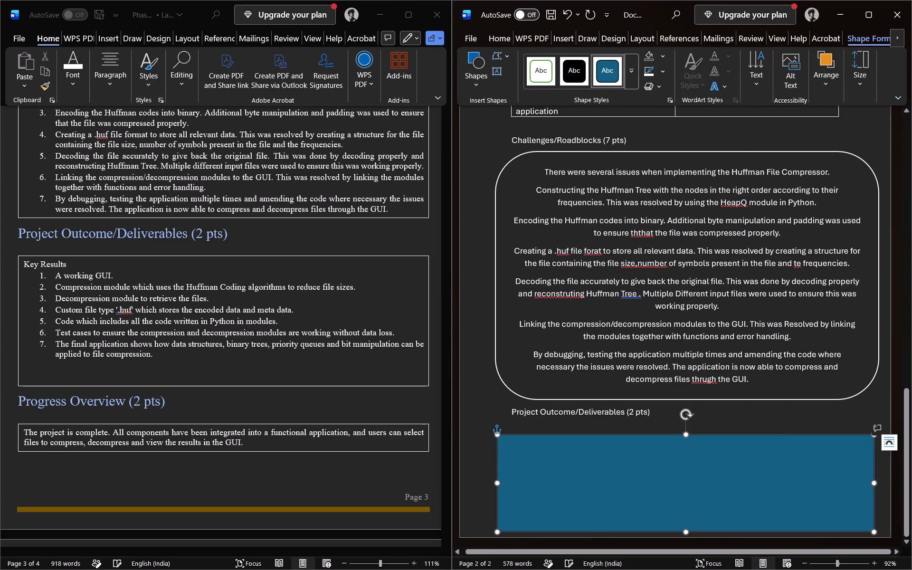
{"action": "left_click", "coordinate": [692, 494]}
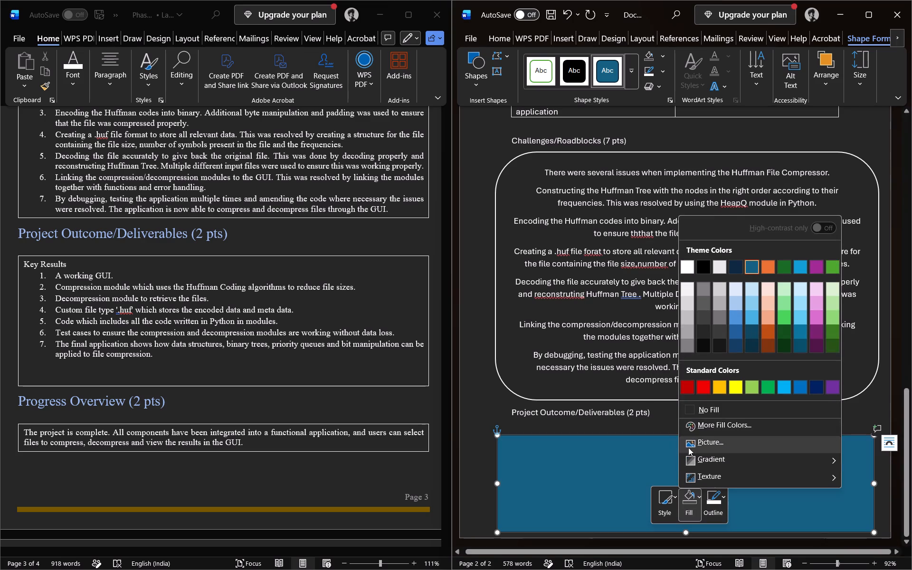
{"action": "left_click", "coordinate": [701, 407]}
{"action": "left_click", "coordinate": [712, 501]}
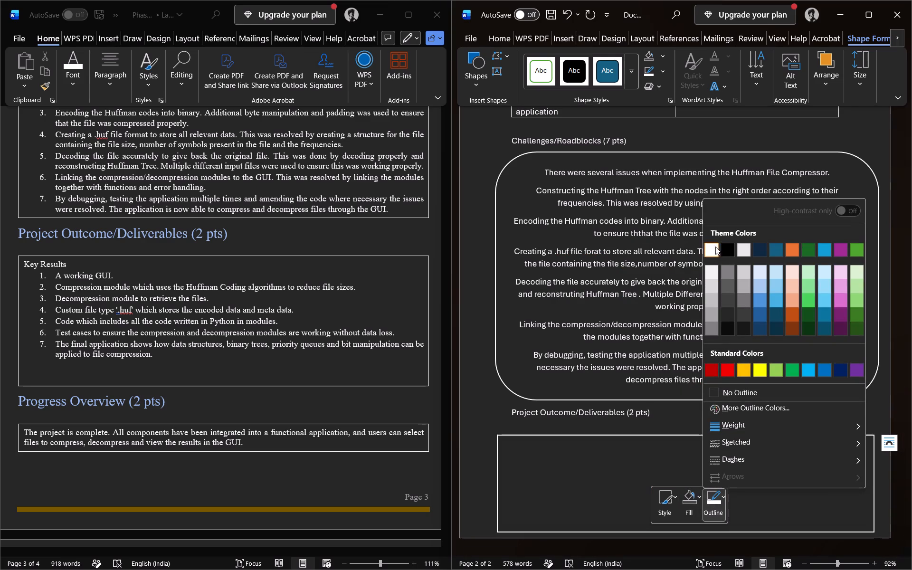
{"action": "left_click", "coordinate": [712, 248]}
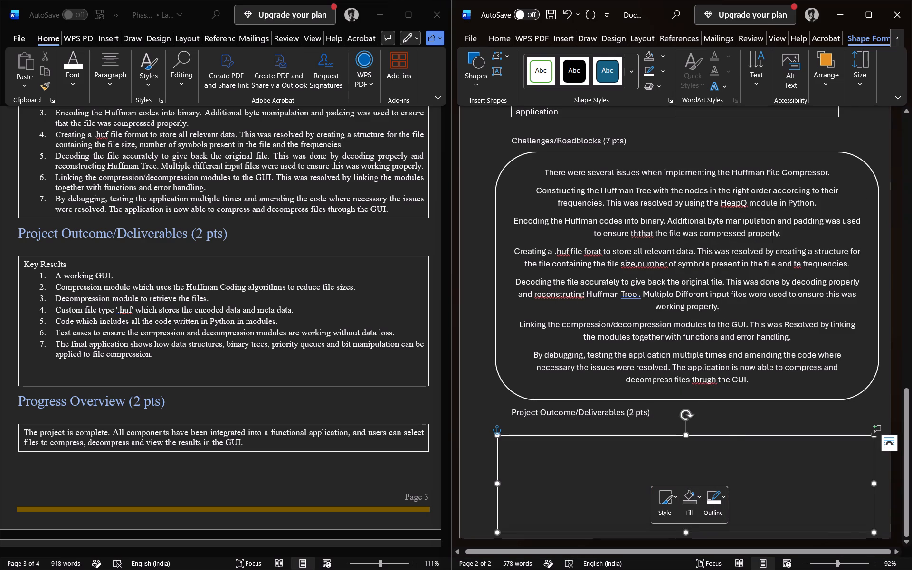
Add text to the rectangle, starting with the line "Key Results :".
{"action": "left_click", "coordinate": [646, 436]}
{"action": "right_click", "coordinate": [646, 436]}
{"action": "right_click", "coordinate": [672, 437]}
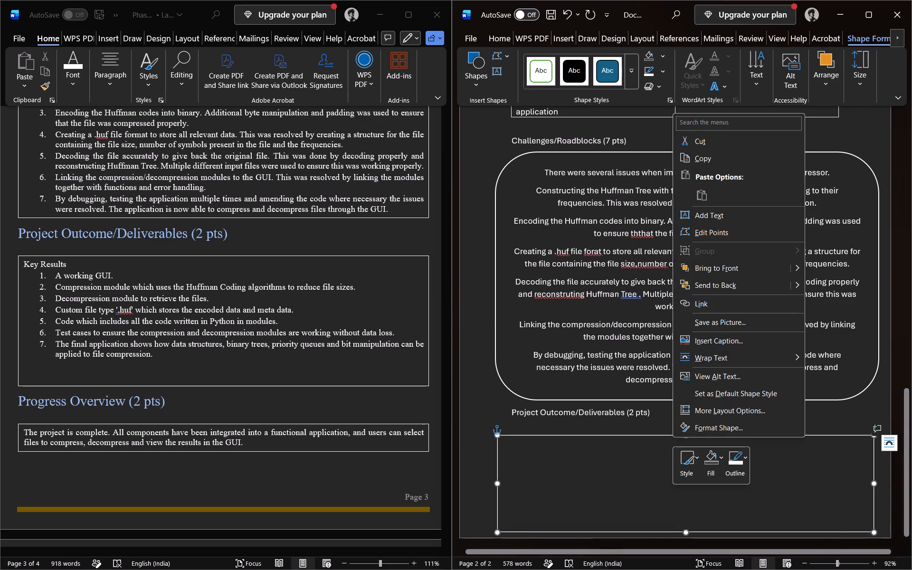
{"action": "left_click", "coordinate": [725, 220]}
{"action": "left_click", "coordinate": [670, 446]}
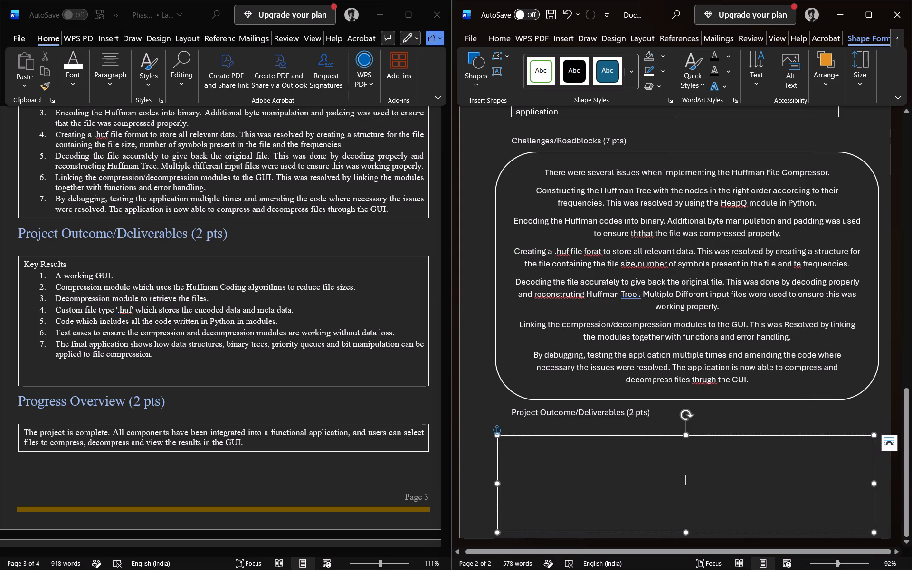
{"action": "left_click", "coordinate": [681, 480]}
{"action": "left_click", "coordinate": [689, 480]}
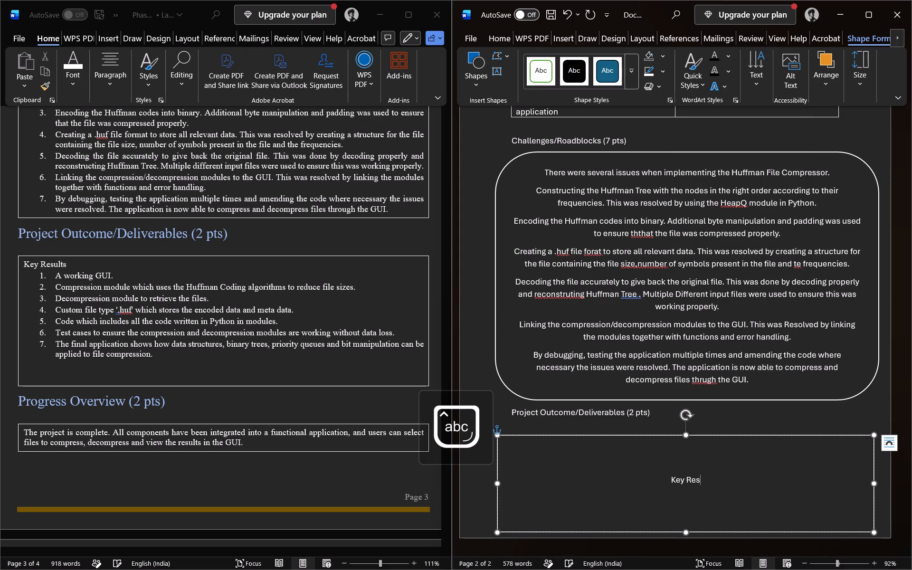
{"action": "key", "text": "shift+colon"}
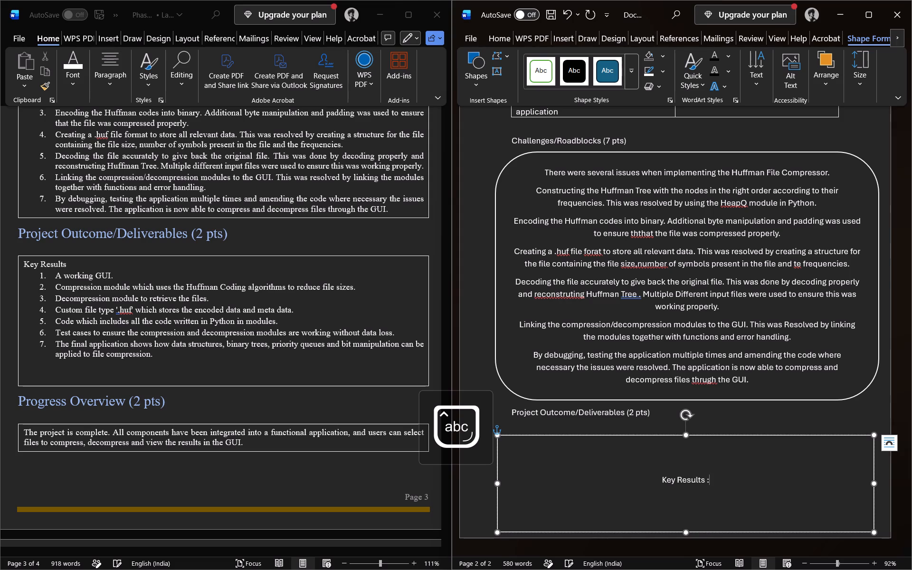
Enter "A wprking GUI." as the line below Key Results, with a space separating the "A" from the following word.
{"action": "key", "text": "Return"}
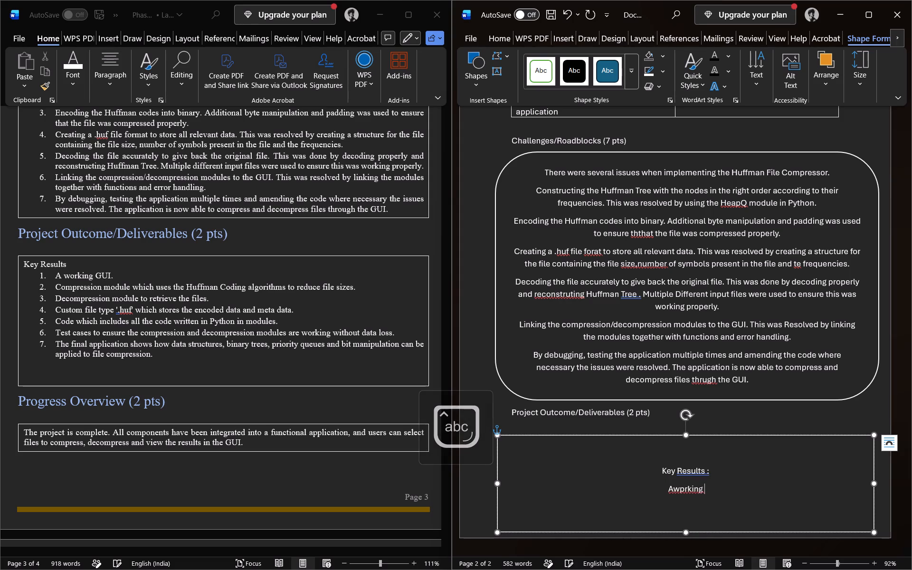
{"action": "type", "text": "GUI"}
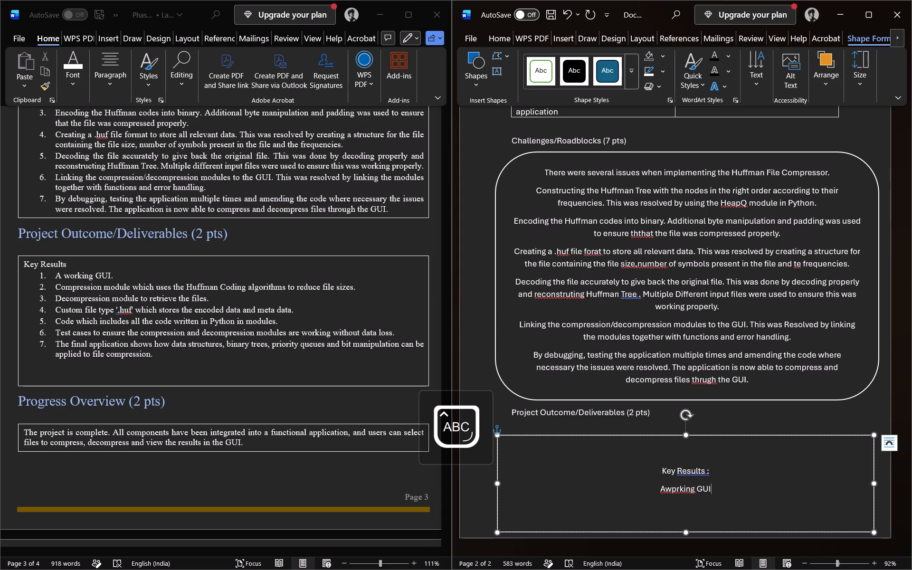
{"action": "key", "text": "period"}
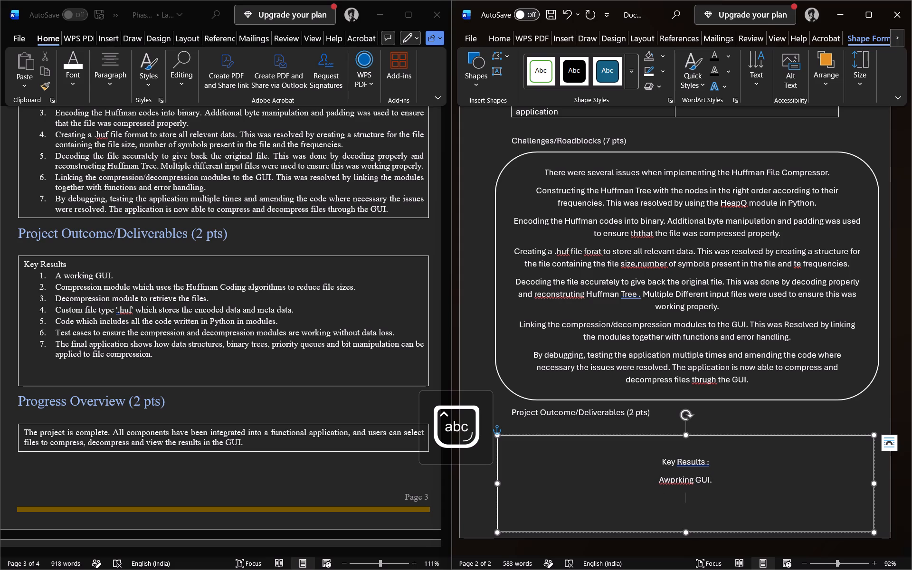
{"action": "key", "text": "Up"}
{"action": "key", "text": "Left"}
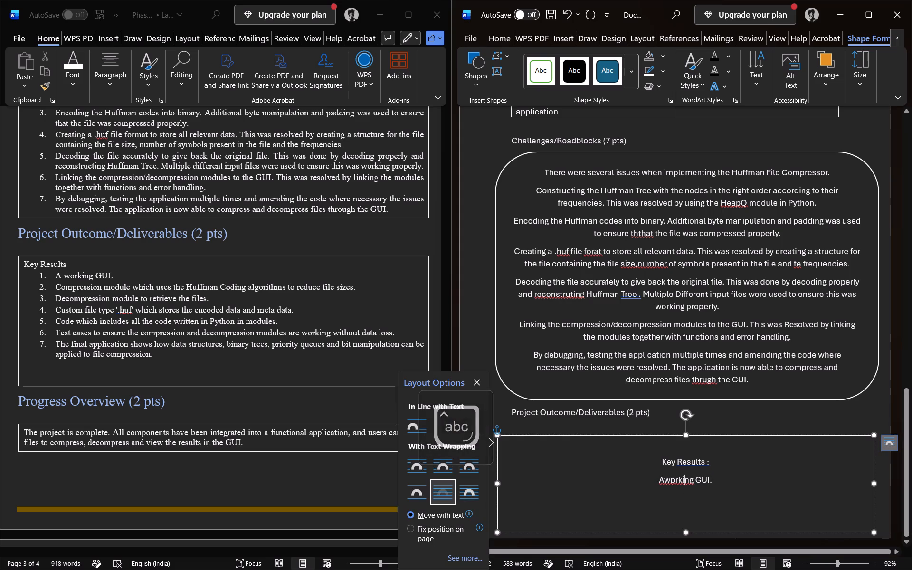
{"action": "key", "text": "Right"}
{"action": "left_click", "coordinate": [666, 483]}
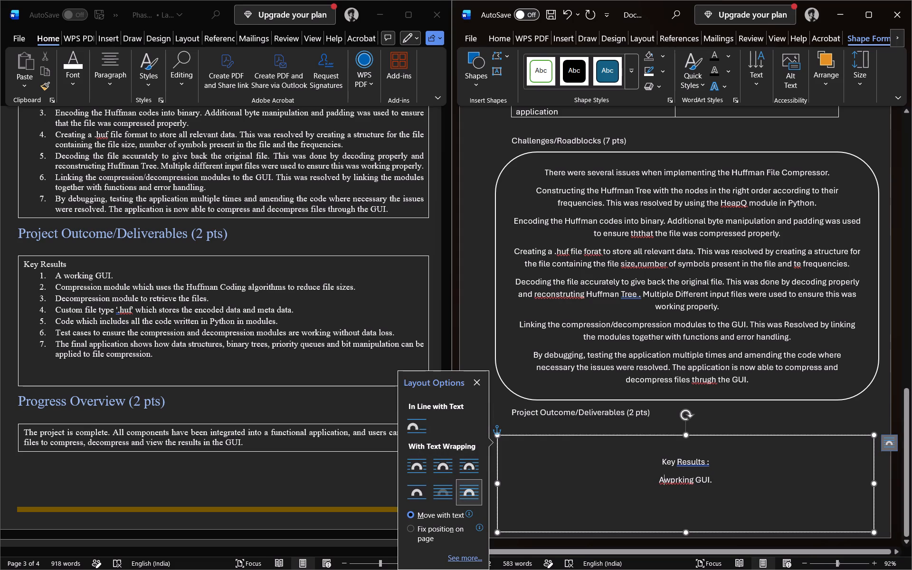
{"action": "key", "text": "space"}
{"action": "left_click", "coordinate": [724, 480]}
{"action": "left_click", "coordinate": [480, 380]}
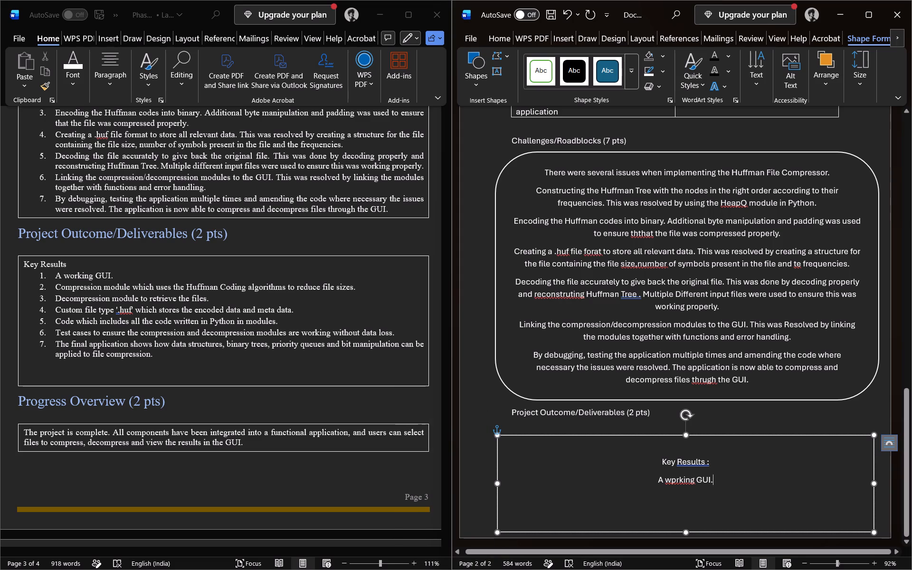
Add the line "Compression module which uses the Huffman Coding algorithm to reduce file sizes." to the Key Results box.
{"action": "key", "text": "Return"}
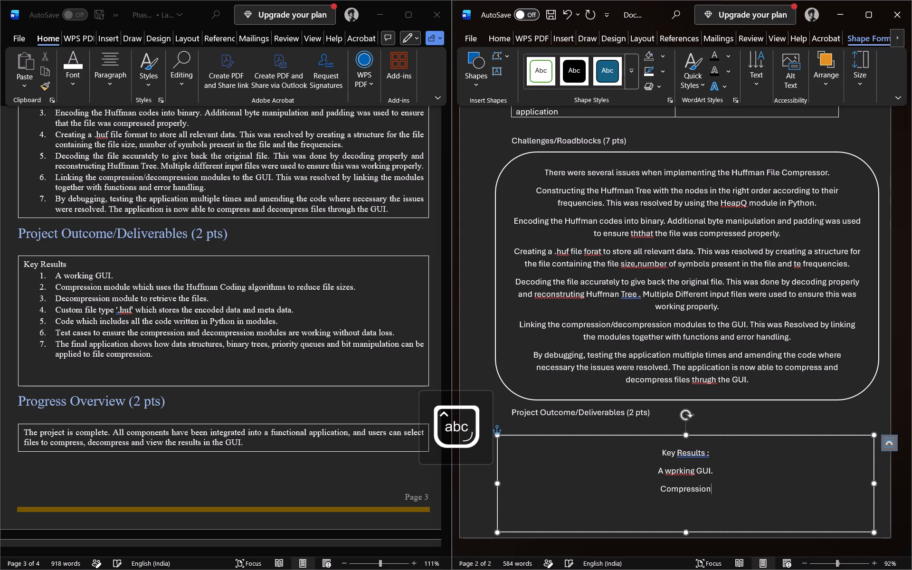
{"action": "type", "text": "module"}
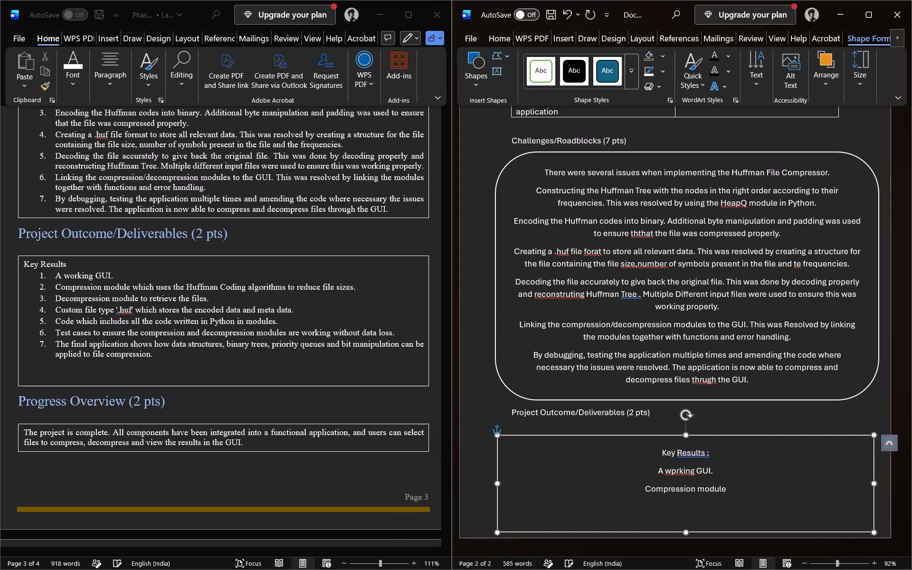
{"action": "key", "text": "space"}
{"action": "type", "text": "which"}
{"action": "key", "text": "space"}
{"action": "type", "text": "uses the"}
{"action": "key", "text": "space"}
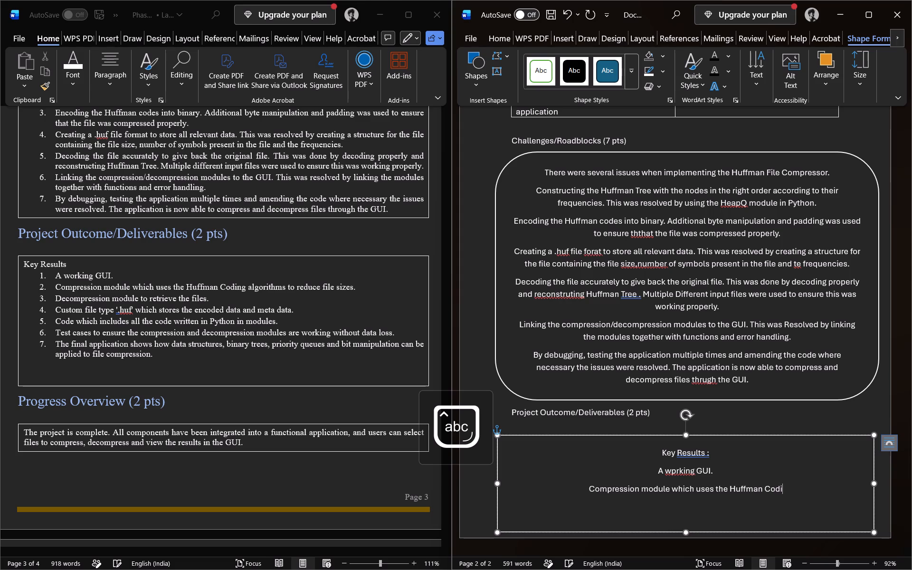
{"action": "type", "text": "algori"}
{"action": "key", "text": "BackSpace"}
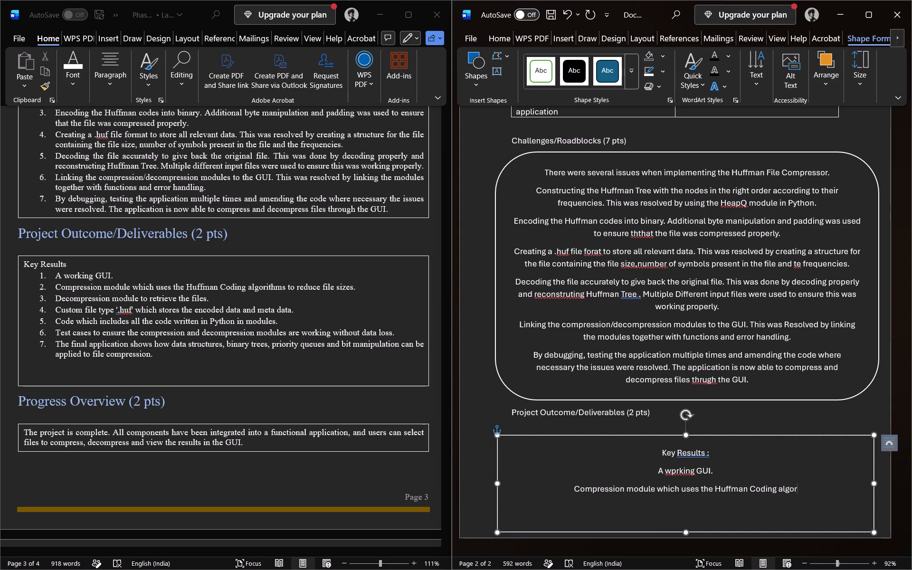
{"action": "type", "text": "ithmm"}
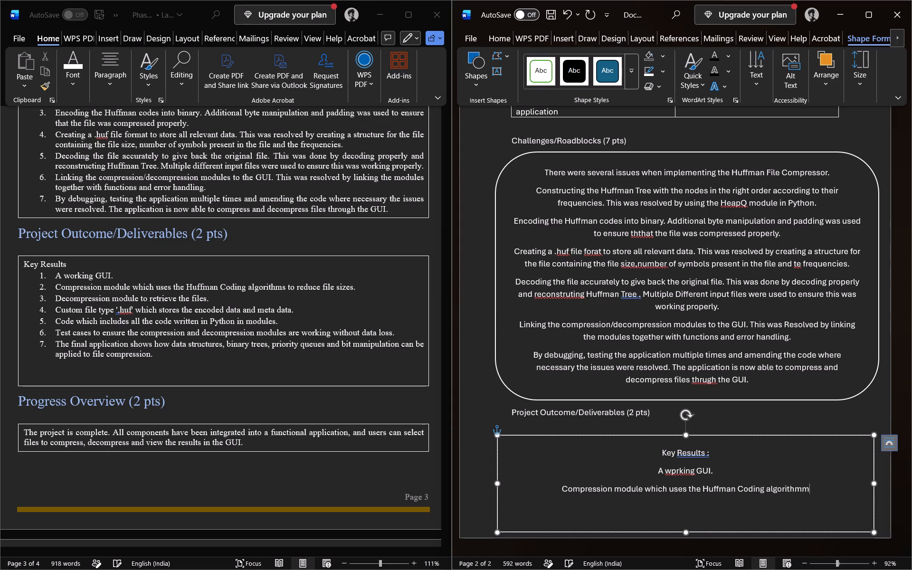
{"action": "key", "text": "BackSpace"}
{"action": "key", "text": "space"}
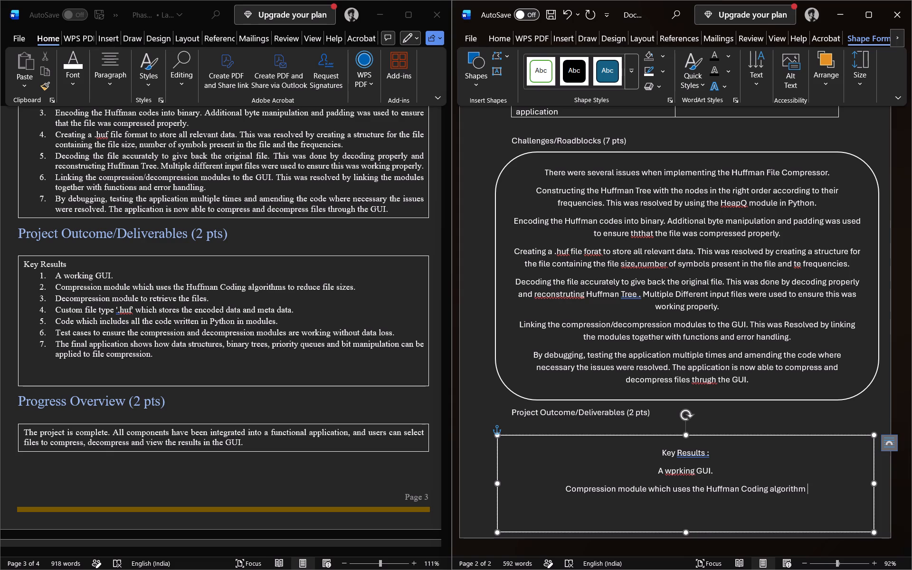
{"action": "type", "text": "to reduce file sixes"}
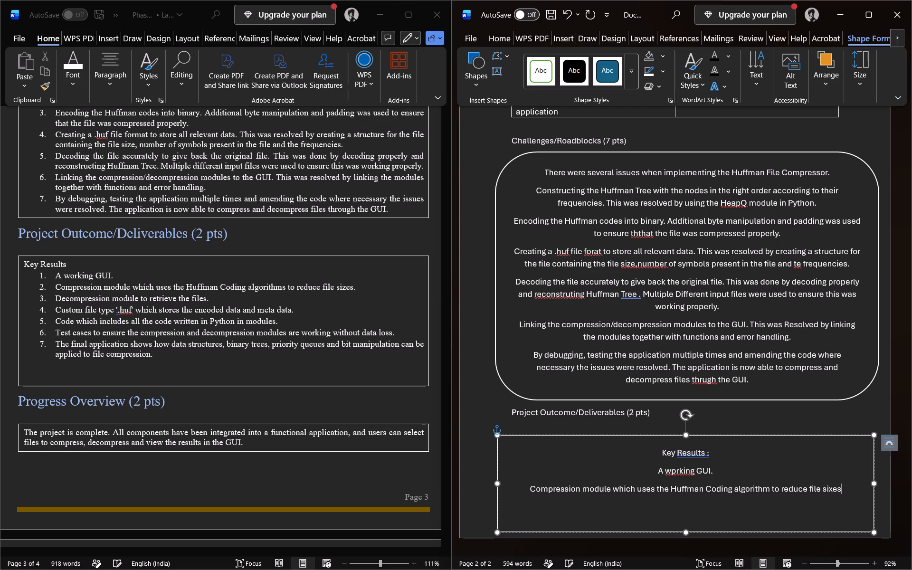
{"action": "key", "text": "BackSpace"}
{"action": "key", "text": "BackSpace"}
{"action": "key", "text": "BackSpace"}
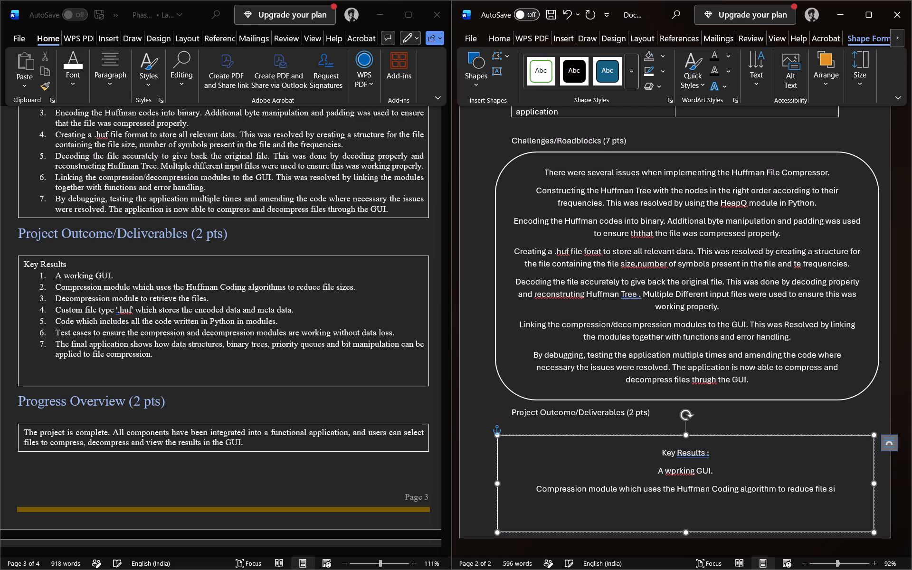
{"action": "type", "text": "zes"}
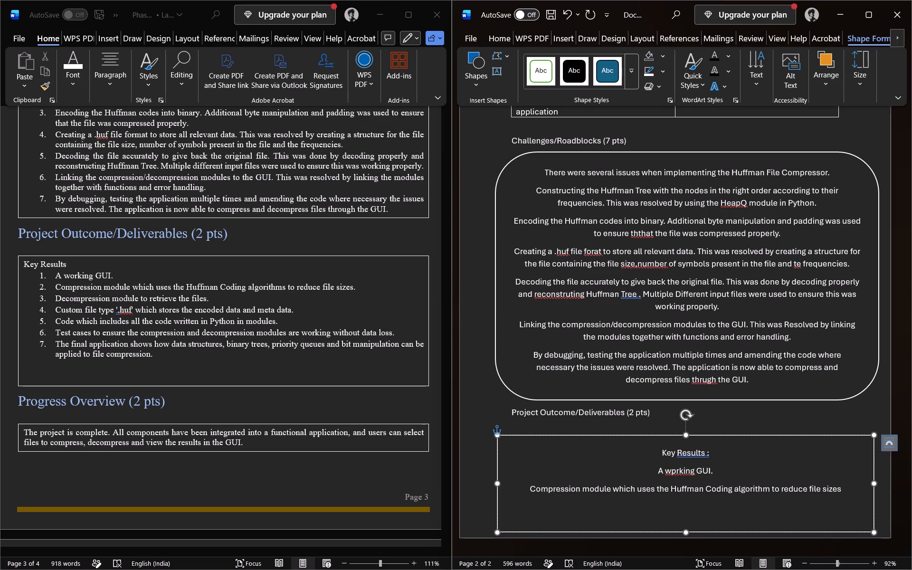
{"action": "key", "text": "period"}
{"action": "key", "text": "Return"}
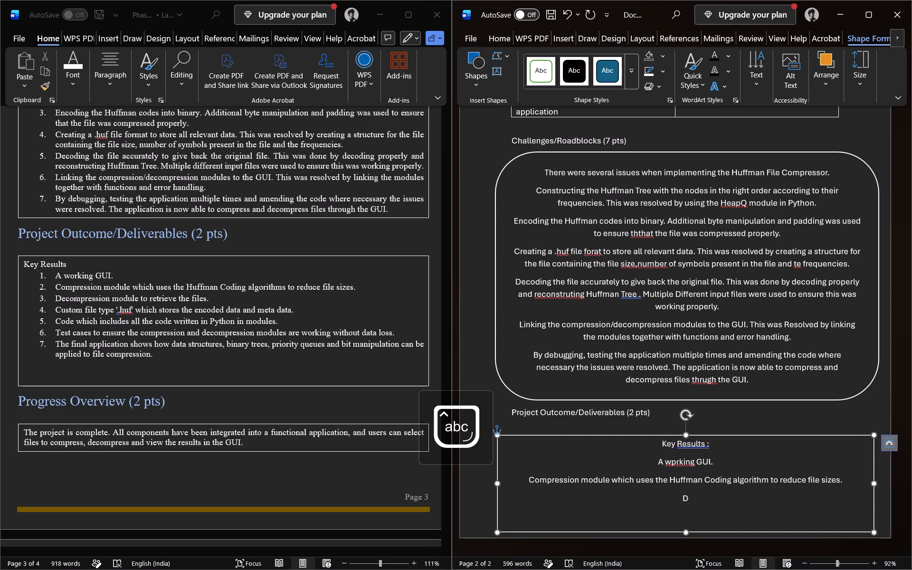
Add the line "Decompression module to retrieve the files." to the Key Results box and start a new line.
{"action": "type", "text": "ecompress"}
{"action": "type", "text": "ion module to retrieve"}
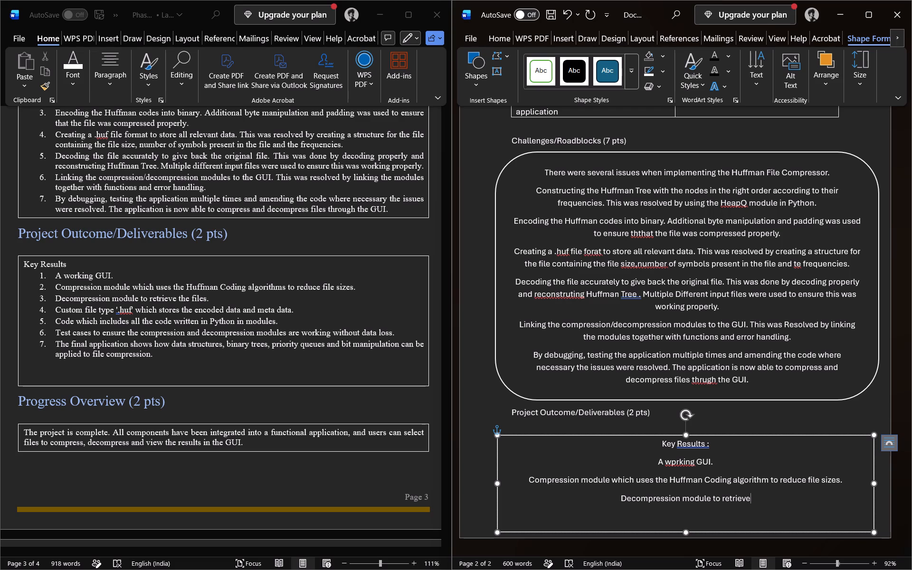
{"action": "key", "text": "space"}
{"action": "type", "text": "the files."}
{"action": "key", "text": "Return"}
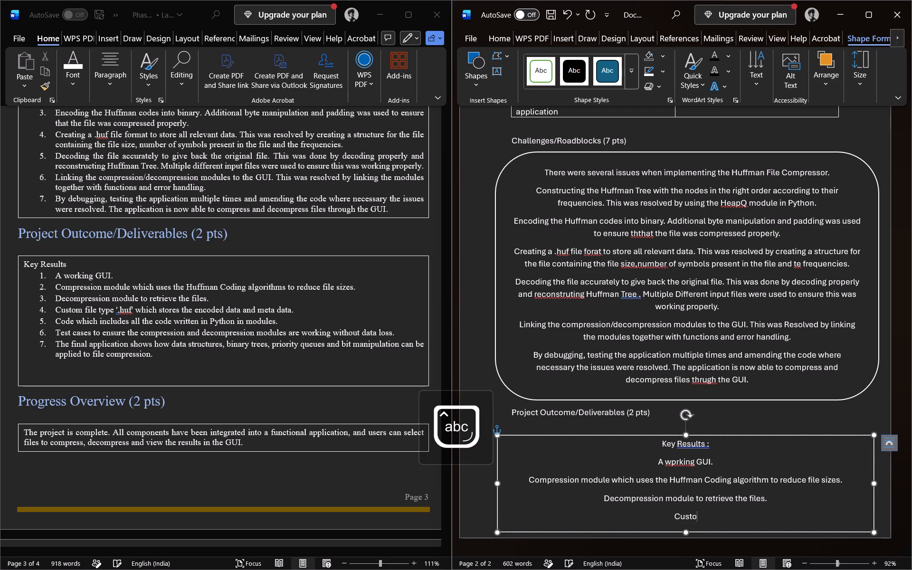
Complete the Key Results line "Custom file type .huf which stores the encoded data and meta data" and start a new line.
{"action": "type", "text": "file type"}
{"action": "key", "text": "space"}
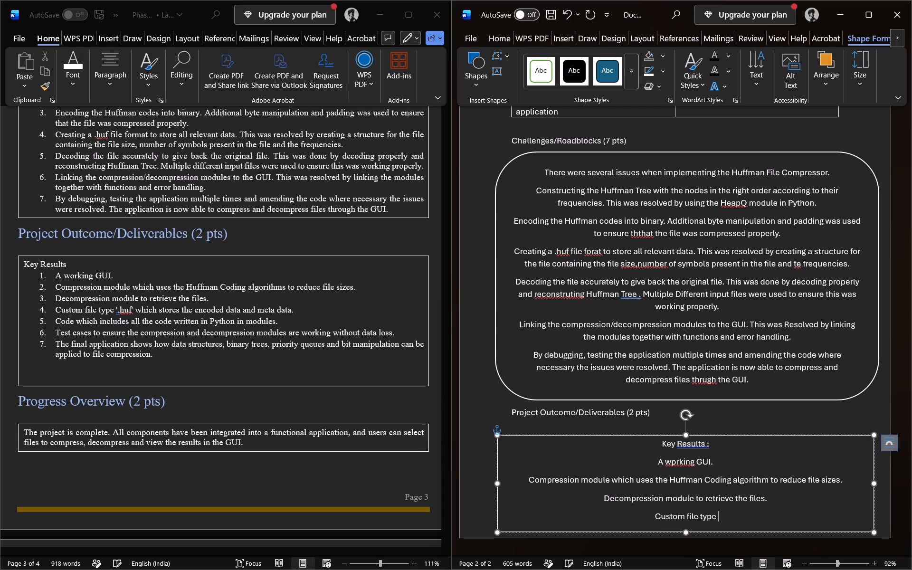
{"action": "type", "text": ".huf"}
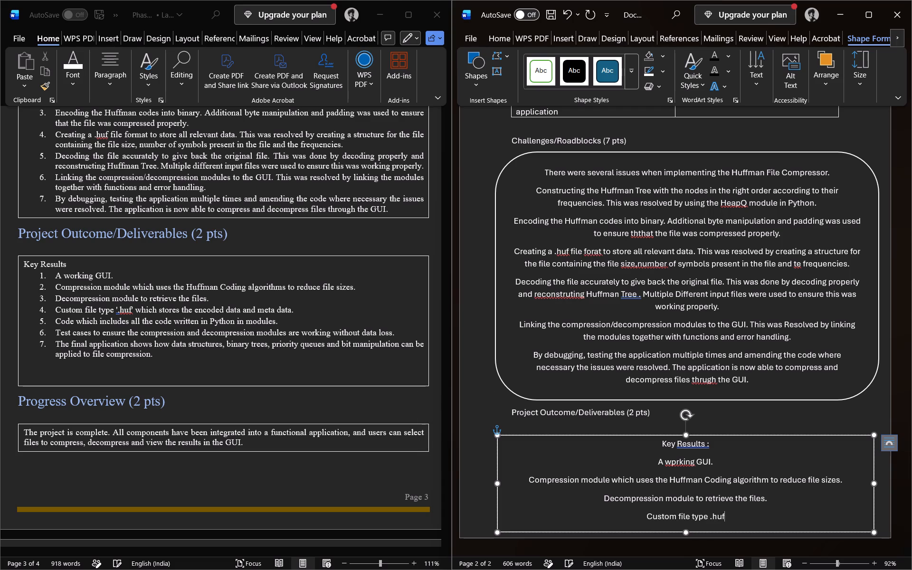
{"action": "key", "text": "space"}
{"action": "type", "text": "which"}
{"action": "key", "text": "space"}
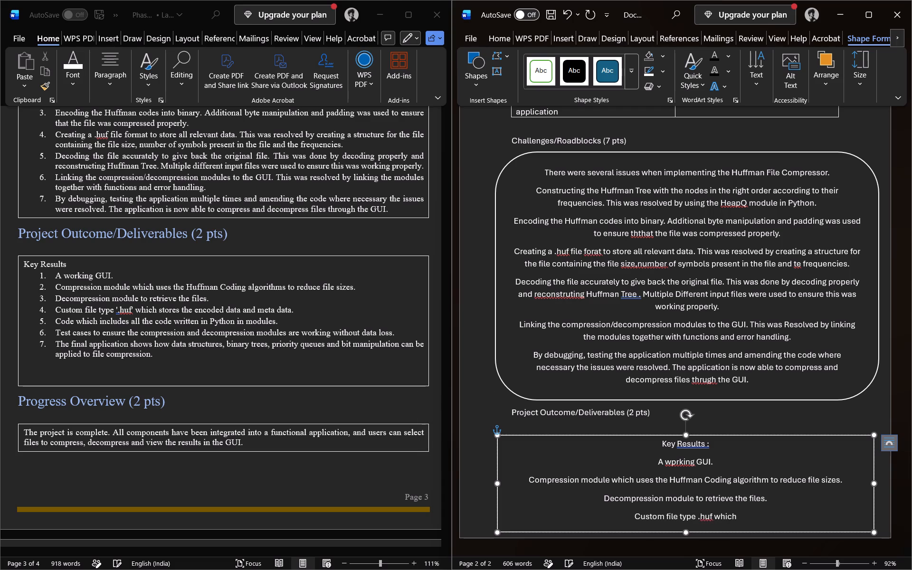
{"action": "type", "text": "stpres the"}
{"action": "key", "text": "space"}
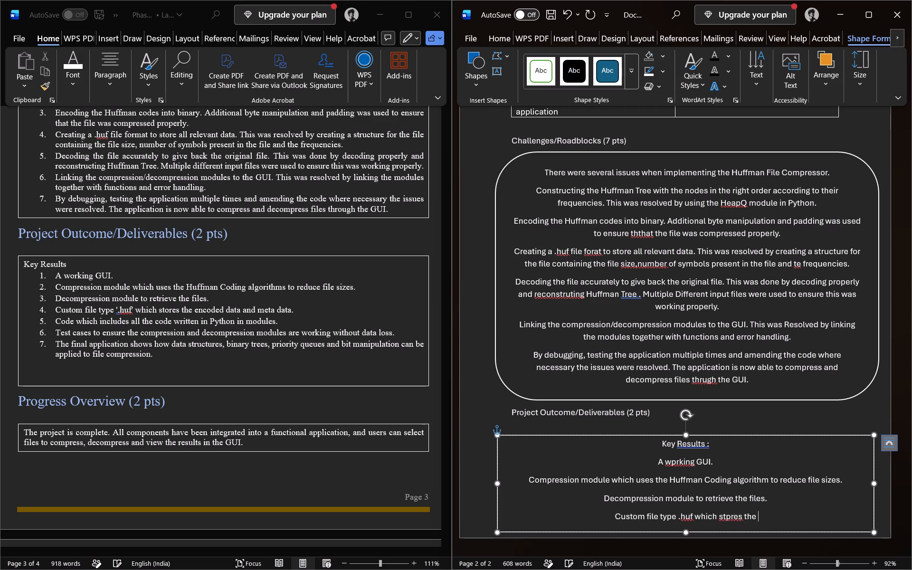
{"action": "key", "text": "BackSpace"}
{"action": "key", "text": "BackSpace"}
{"action": "key", "text": "BackSpace"}
{"action": "key", "text": "BackSpace"}
{"action": "key", "text": "BackSpace"}
{"action": "key", "text": "BackSpace"}
{"action": "key", "text": "BackSpace"}
{"action": "key", "text": "BackSpace"}
{"action": "key", "text": "BackSpace"}
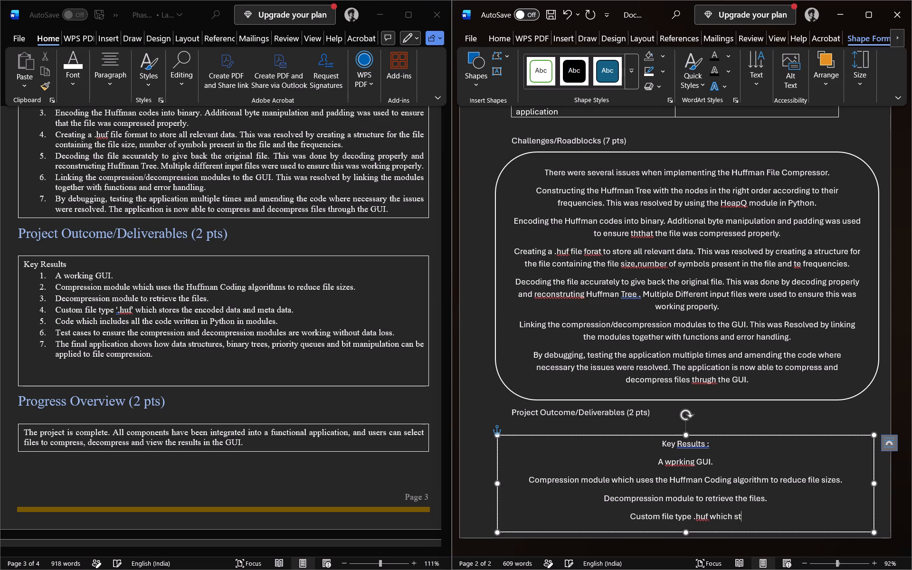
{"action": "type", "text": "ores the"}
{"action": "key", "text": "space"}
{"action": "type", "text": "encode"}
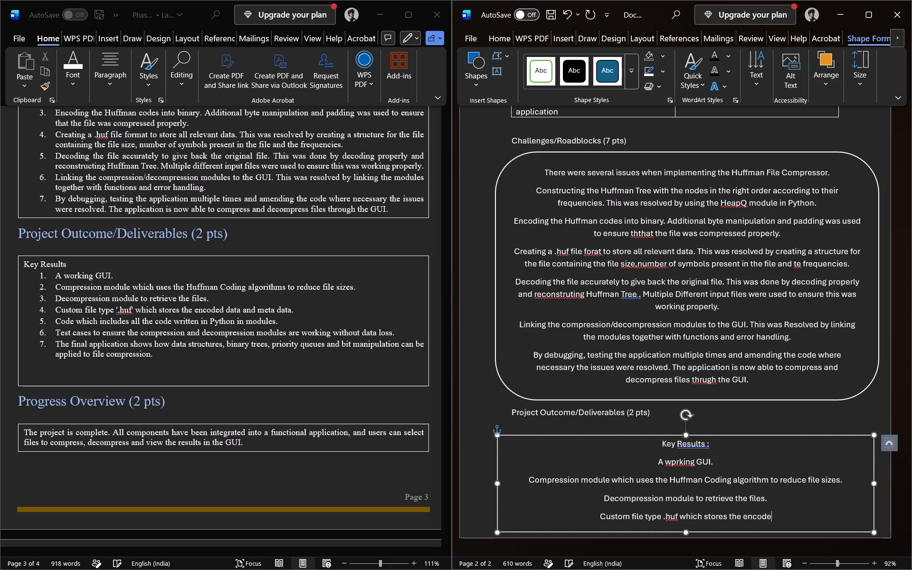
{"action": "key", "text": "d"}
{"action": "key", "text": "space"}
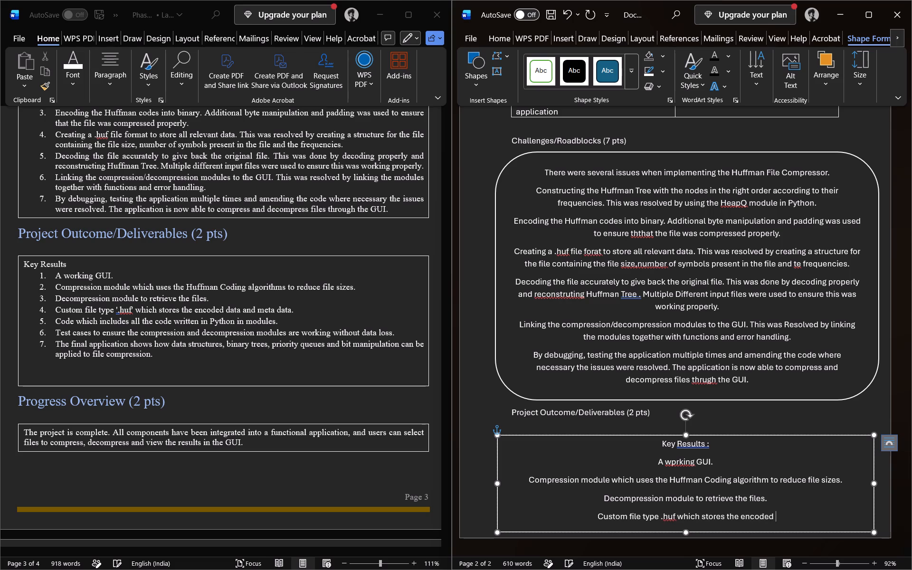
{"action": "type", "text": "data"}
{"action": "key", "text": "space"}
{"action": "type", "text": "and meta data"}
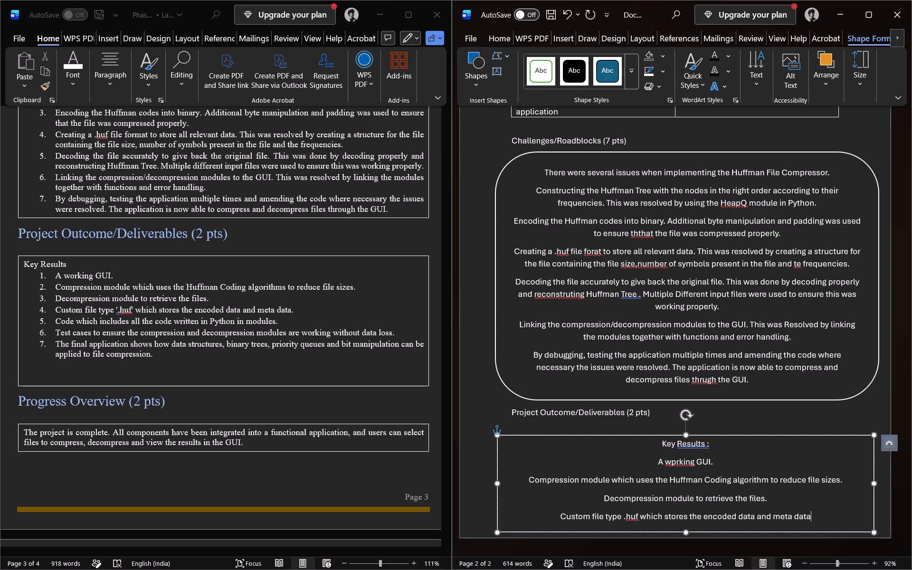
{"action": "key", "text": "Return"}
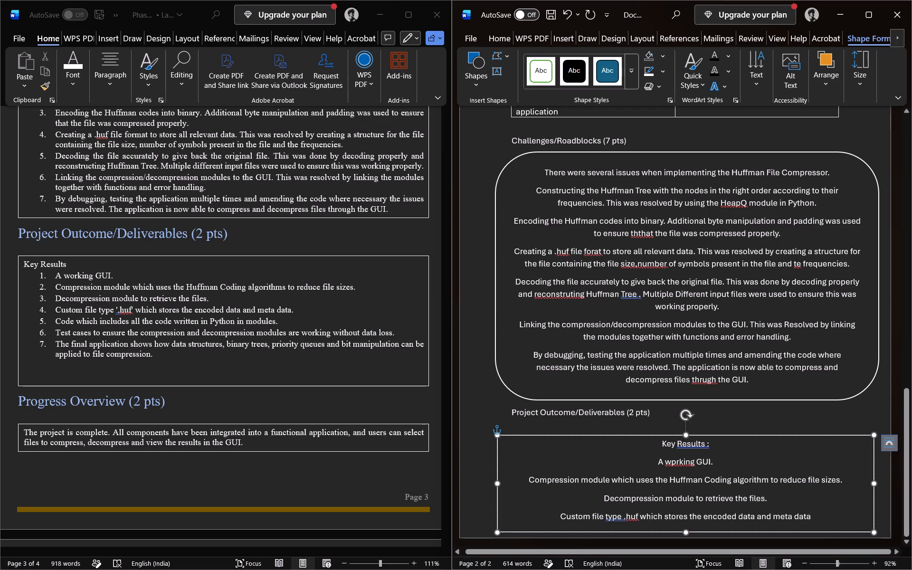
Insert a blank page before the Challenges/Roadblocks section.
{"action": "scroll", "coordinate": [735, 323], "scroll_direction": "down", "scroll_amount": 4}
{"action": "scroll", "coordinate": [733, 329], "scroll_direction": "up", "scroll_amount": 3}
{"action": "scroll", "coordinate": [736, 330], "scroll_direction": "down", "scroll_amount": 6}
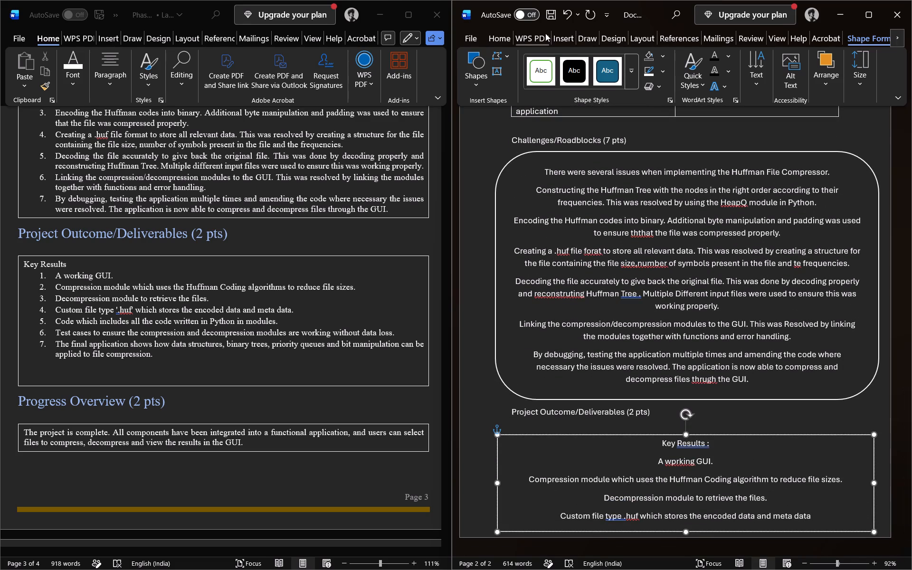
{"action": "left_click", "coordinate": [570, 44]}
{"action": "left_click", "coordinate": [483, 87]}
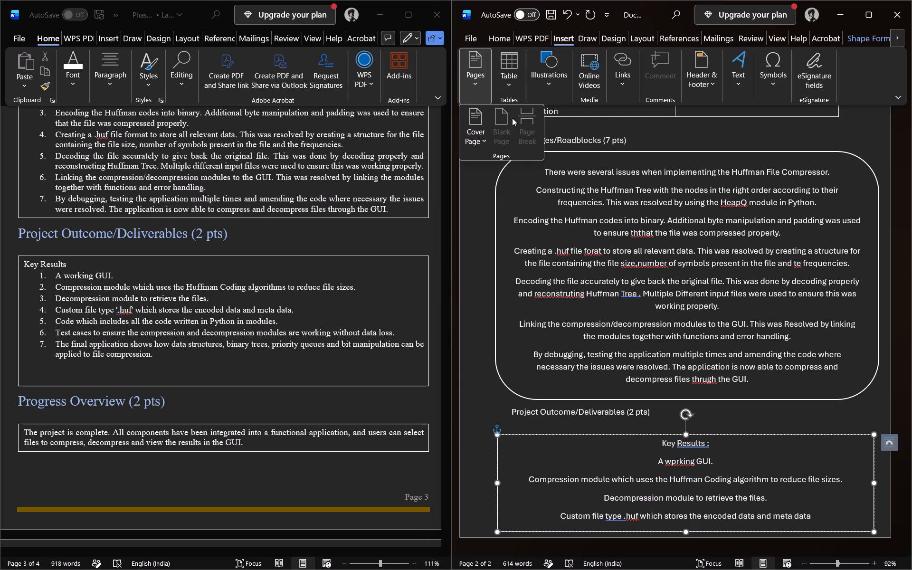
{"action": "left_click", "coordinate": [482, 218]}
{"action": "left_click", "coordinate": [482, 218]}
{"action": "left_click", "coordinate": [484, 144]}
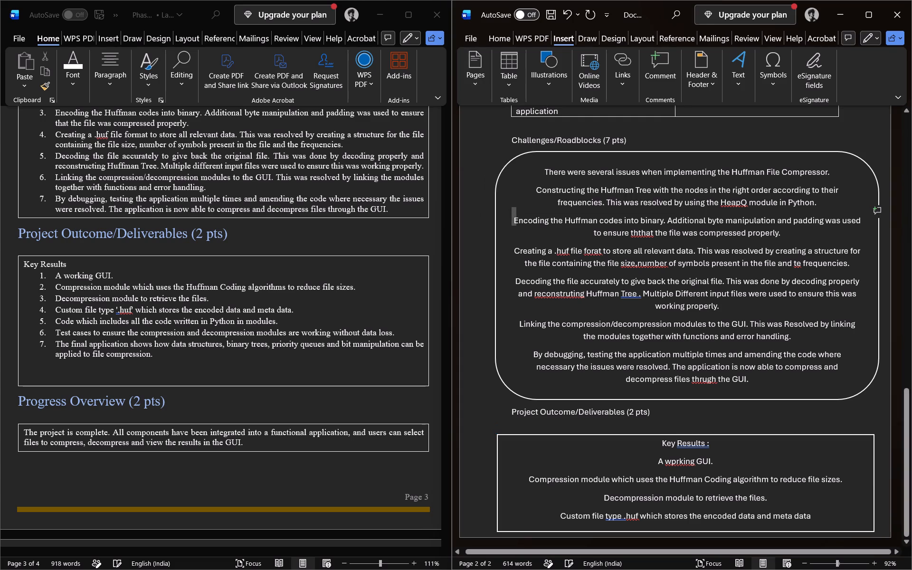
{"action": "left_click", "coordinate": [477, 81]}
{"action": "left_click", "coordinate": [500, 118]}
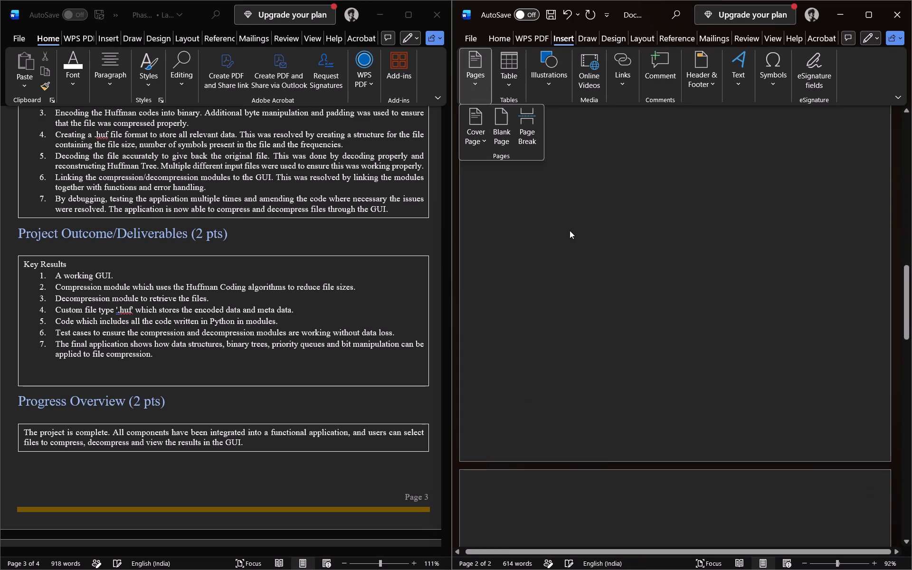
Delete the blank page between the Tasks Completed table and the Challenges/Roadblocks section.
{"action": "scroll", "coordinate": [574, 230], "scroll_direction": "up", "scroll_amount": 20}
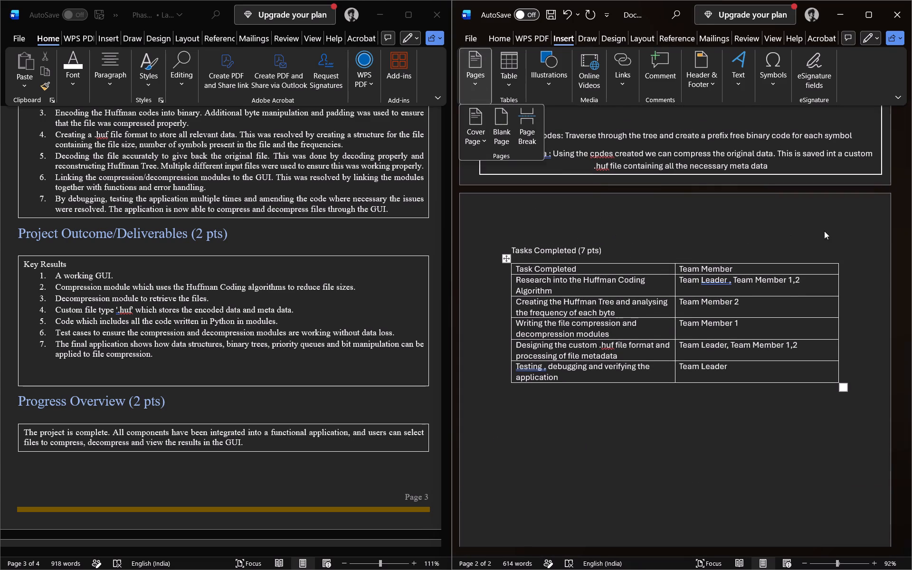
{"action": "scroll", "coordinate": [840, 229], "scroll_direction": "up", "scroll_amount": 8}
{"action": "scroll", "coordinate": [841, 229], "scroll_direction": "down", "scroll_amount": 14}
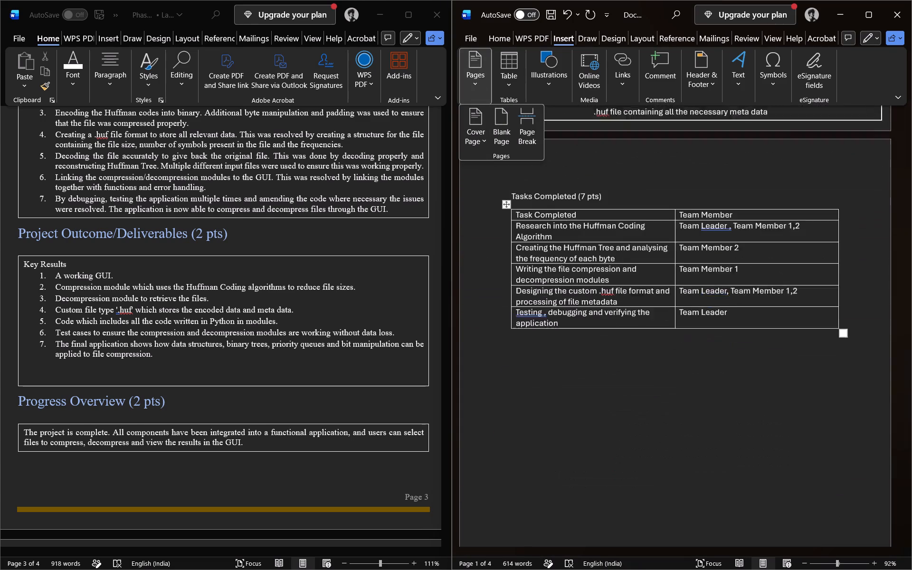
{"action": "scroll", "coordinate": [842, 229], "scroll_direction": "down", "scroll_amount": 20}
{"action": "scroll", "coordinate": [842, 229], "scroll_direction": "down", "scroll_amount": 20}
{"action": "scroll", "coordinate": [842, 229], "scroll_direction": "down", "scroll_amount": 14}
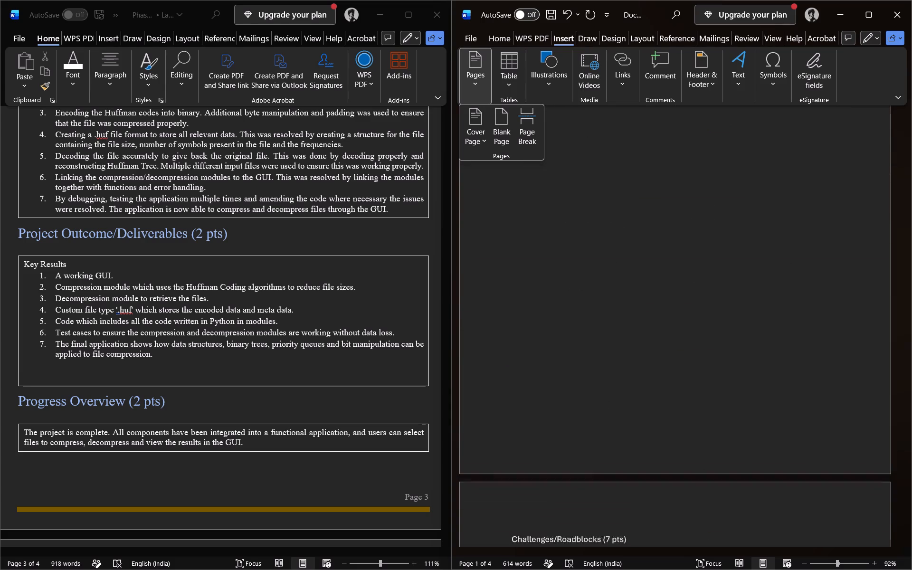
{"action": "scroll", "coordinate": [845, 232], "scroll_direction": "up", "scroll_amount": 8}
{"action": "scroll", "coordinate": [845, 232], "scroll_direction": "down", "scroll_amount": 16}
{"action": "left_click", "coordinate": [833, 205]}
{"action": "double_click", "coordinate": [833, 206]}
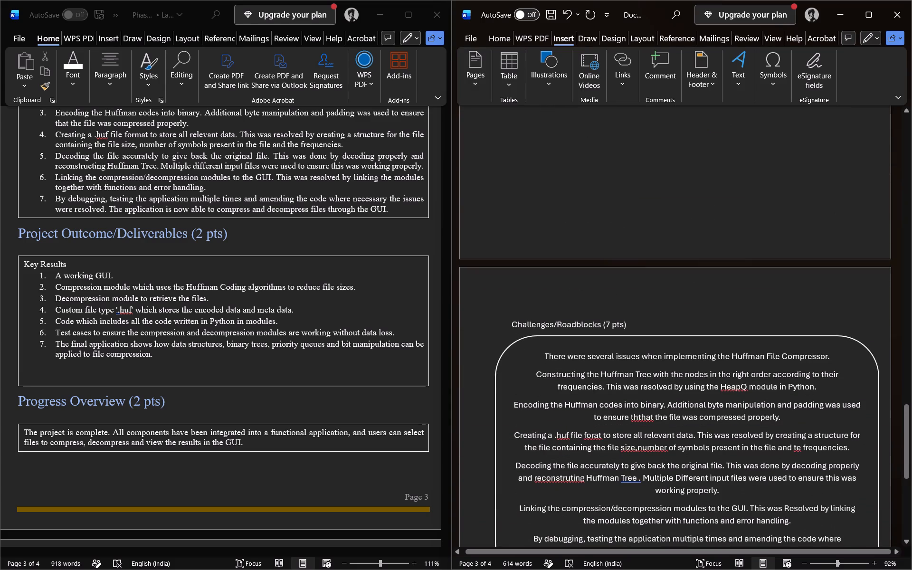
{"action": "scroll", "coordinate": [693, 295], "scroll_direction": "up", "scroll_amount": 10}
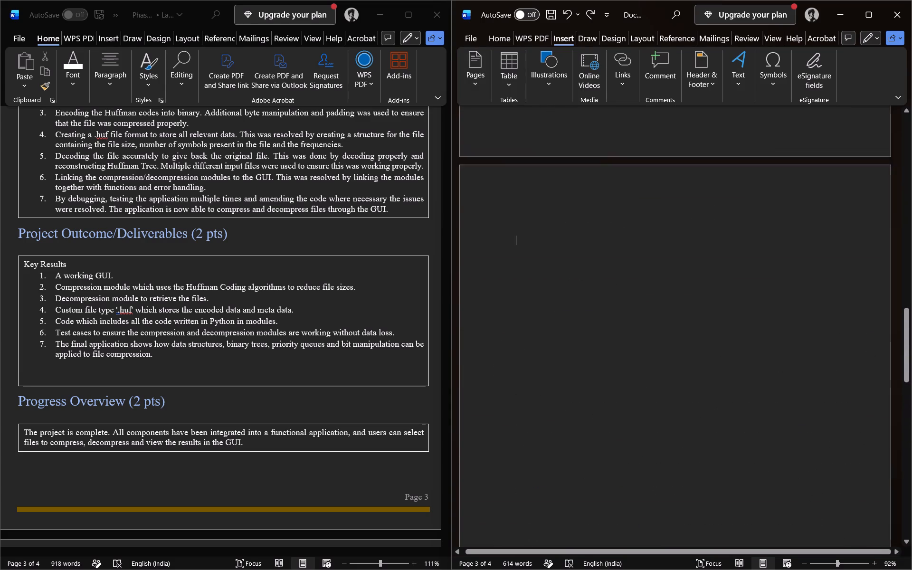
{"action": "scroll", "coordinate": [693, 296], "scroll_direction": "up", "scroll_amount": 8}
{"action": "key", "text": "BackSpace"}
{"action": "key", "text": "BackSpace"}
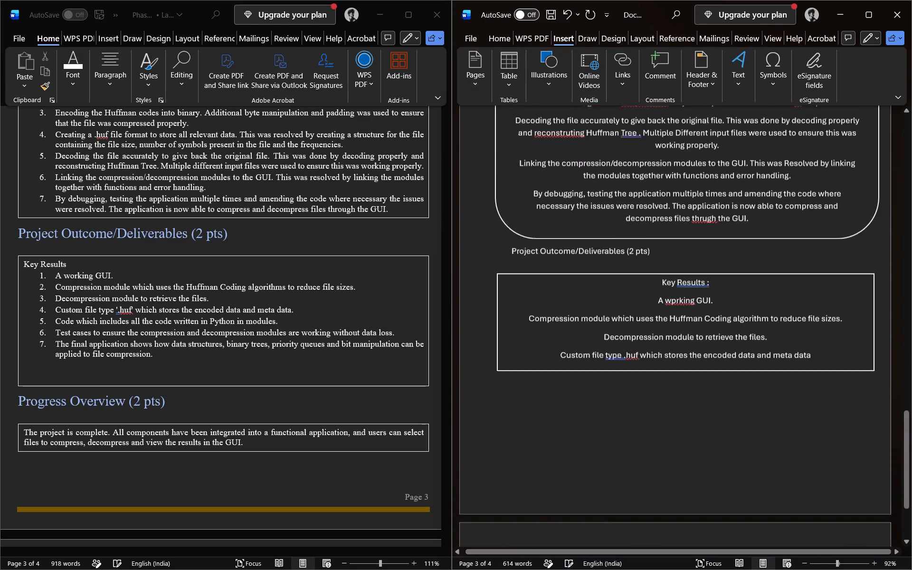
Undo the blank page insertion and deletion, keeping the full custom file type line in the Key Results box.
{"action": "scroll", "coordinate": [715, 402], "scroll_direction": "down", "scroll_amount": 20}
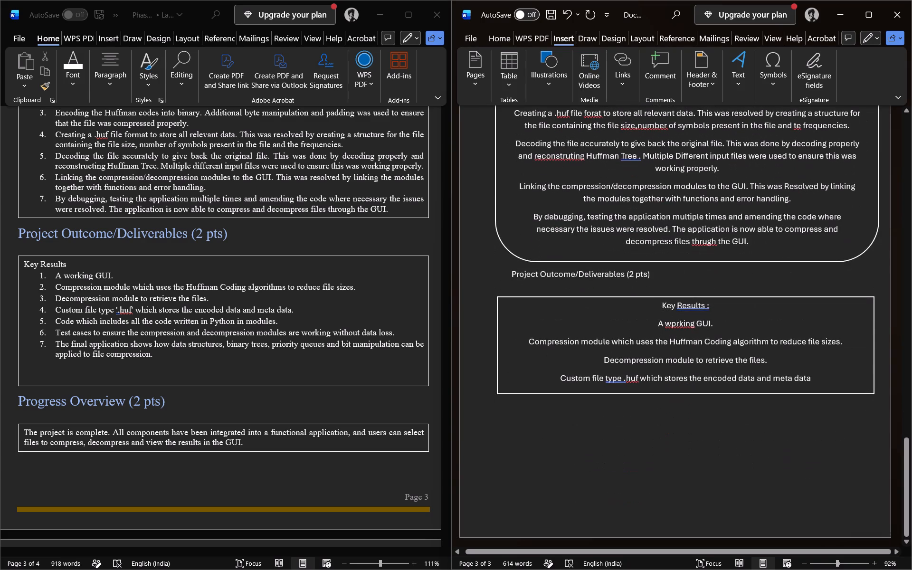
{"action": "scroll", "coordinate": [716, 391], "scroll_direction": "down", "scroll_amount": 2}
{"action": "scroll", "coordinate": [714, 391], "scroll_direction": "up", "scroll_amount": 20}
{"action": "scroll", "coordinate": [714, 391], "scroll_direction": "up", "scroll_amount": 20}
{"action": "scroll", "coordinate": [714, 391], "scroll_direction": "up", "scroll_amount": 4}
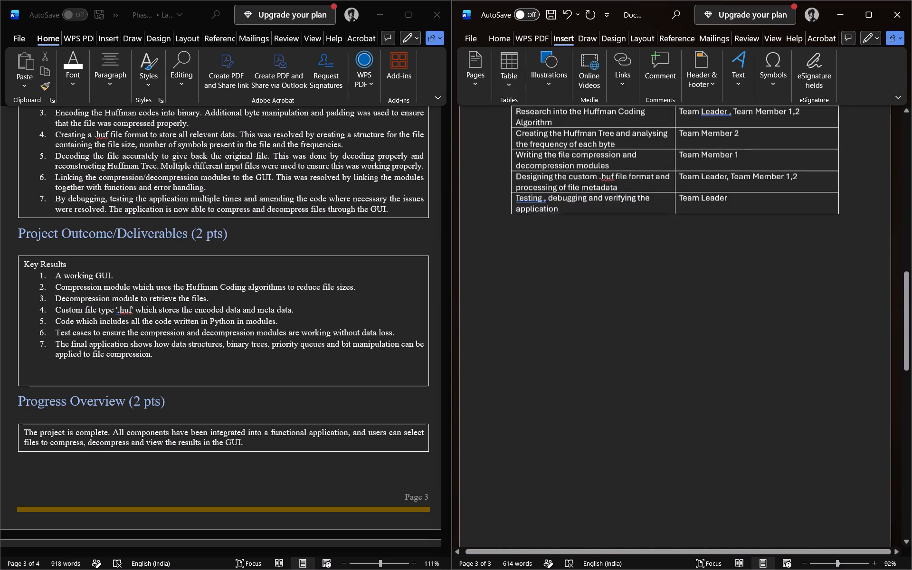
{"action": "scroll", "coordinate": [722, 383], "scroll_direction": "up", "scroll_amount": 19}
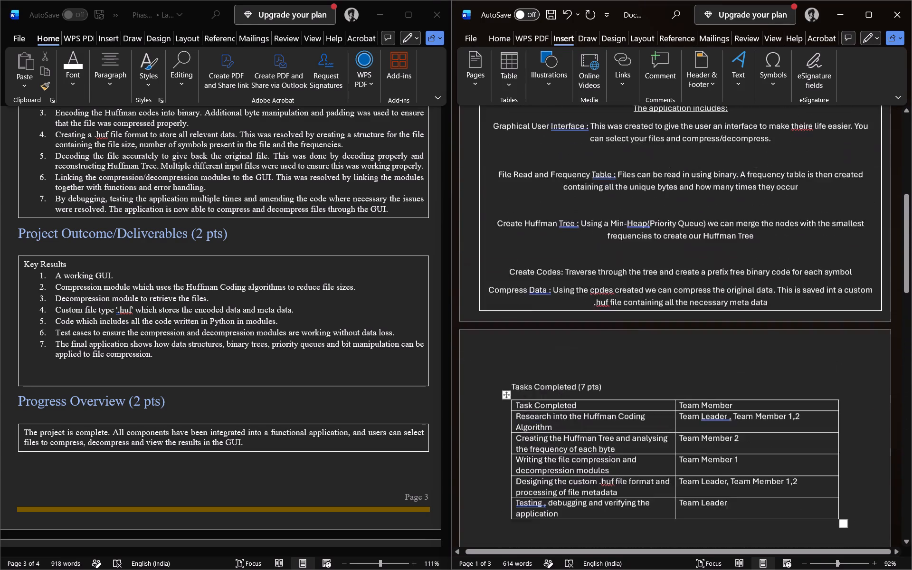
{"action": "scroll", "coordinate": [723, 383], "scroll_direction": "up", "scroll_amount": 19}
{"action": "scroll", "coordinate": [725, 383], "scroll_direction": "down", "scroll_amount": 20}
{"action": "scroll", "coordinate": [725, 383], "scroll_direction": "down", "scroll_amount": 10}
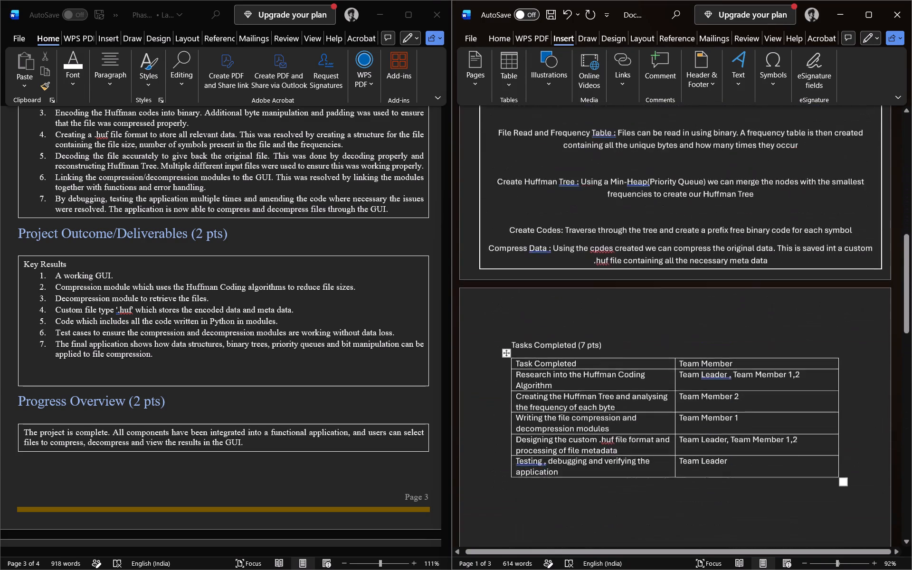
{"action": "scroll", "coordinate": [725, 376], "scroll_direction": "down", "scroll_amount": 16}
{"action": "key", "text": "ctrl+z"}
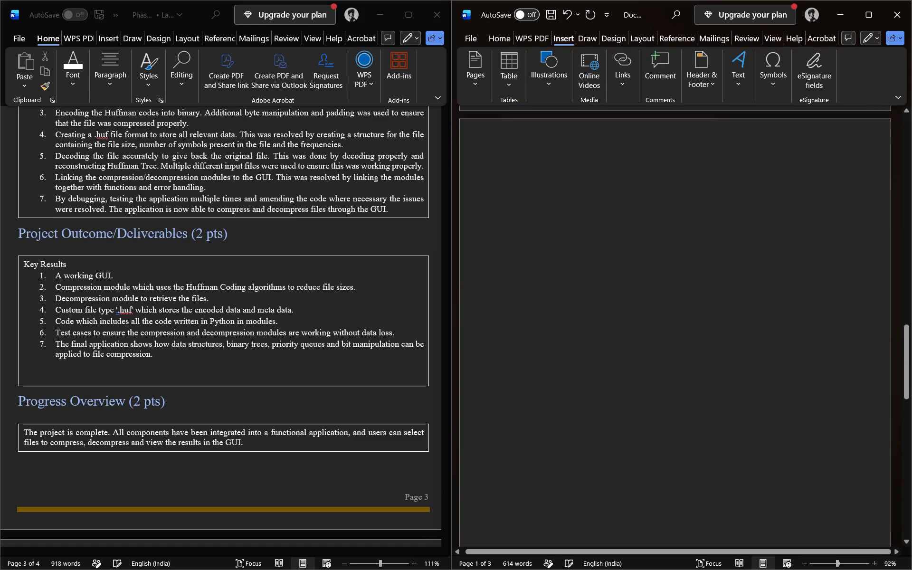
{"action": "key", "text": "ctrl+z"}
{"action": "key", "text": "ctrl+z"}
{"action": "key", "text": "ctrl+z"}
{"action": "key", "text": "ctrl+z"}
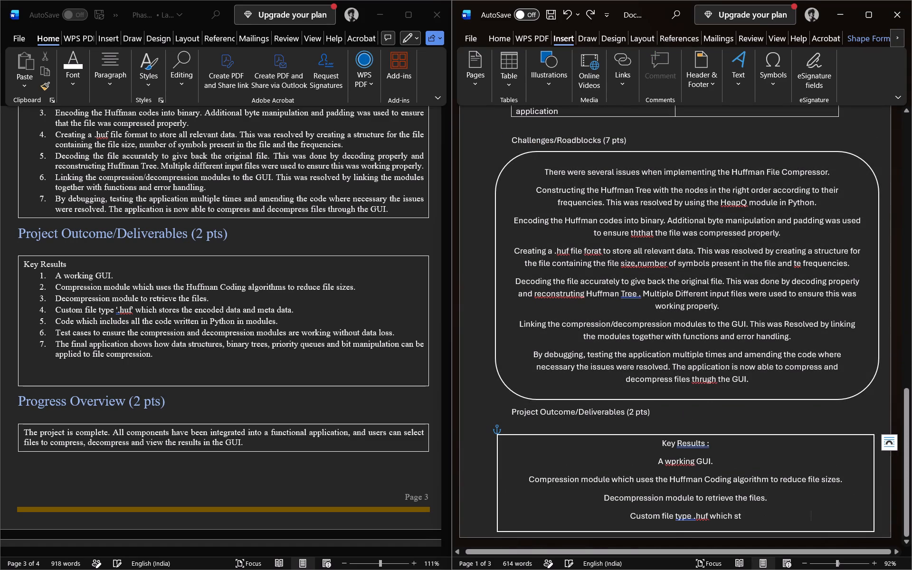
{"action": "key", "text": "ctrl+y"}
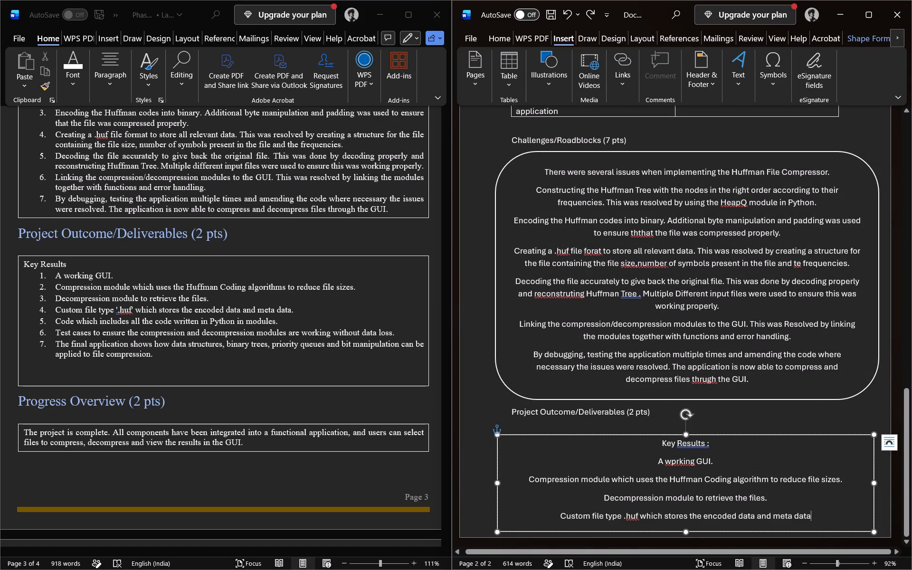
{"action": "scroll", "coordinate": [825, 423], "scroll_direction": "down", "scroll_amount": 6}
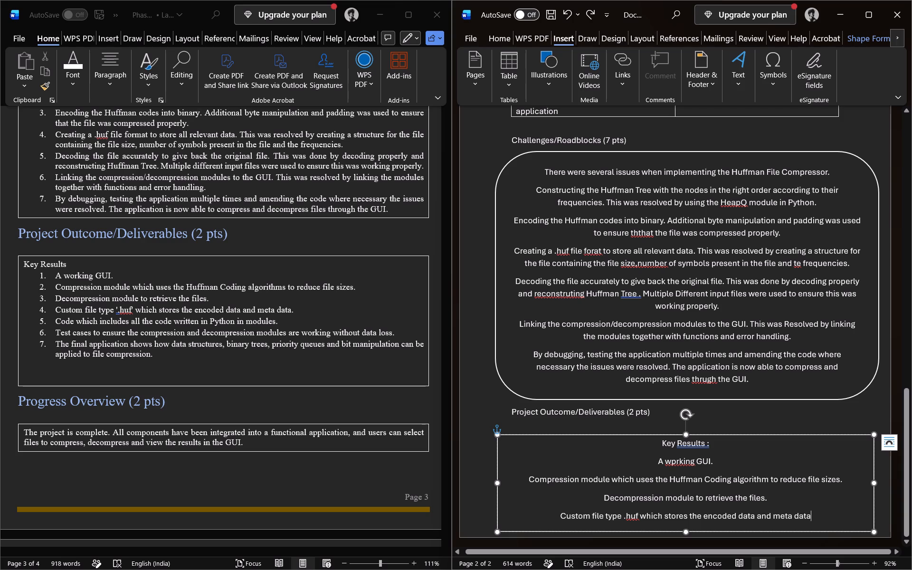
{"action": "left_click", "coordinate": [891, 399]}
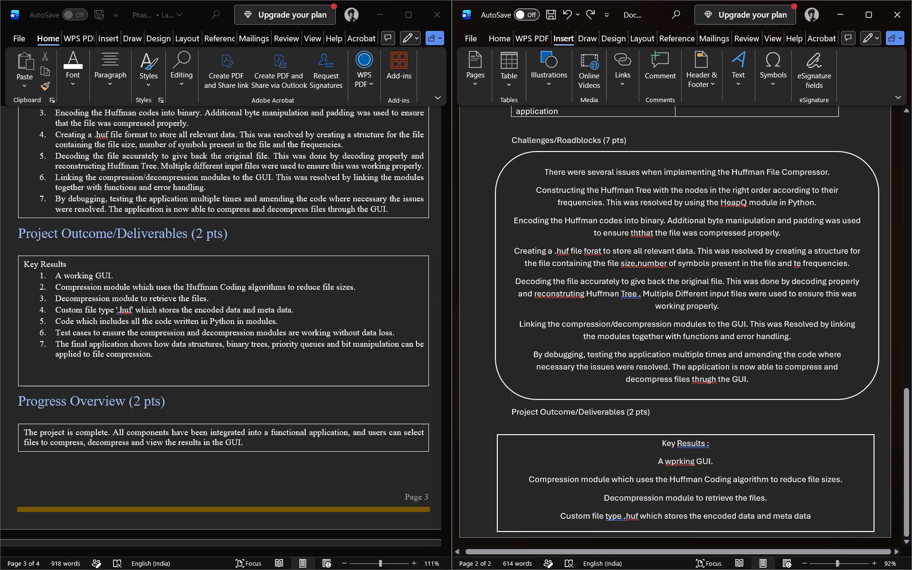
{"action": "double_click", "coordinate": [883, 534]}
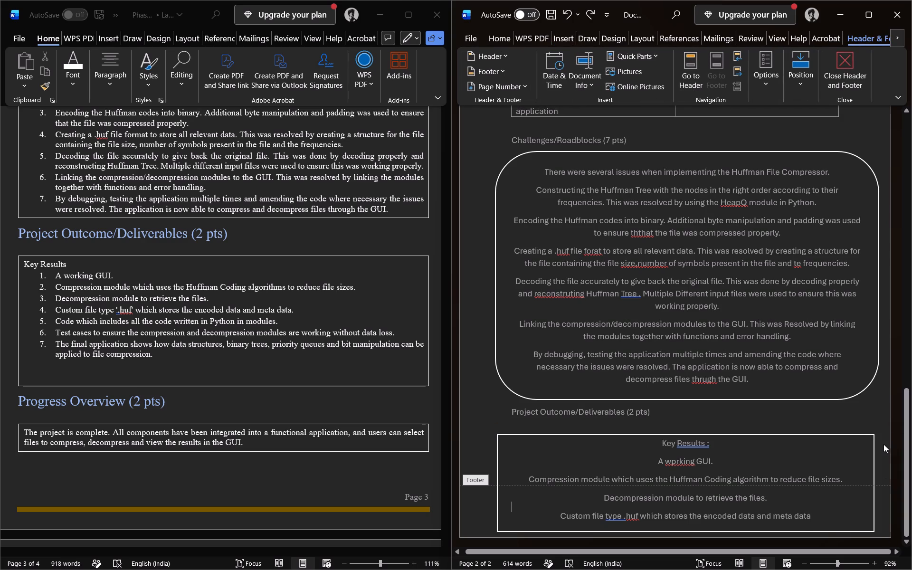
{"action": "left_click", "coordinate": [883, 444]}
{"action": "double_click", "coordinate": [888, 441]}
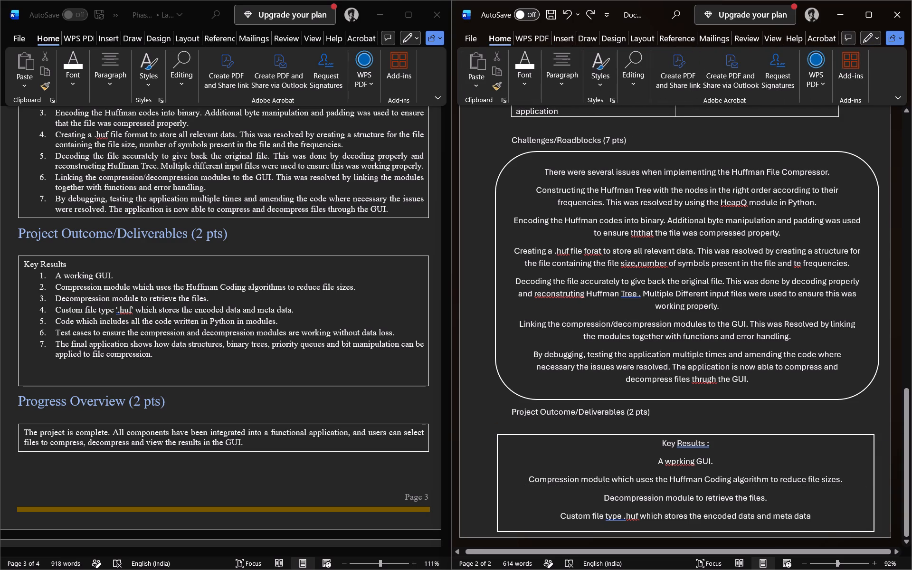
Insert a blank page after the Project Outcome/Deliverables heading, ahead of the Key Results box.
{"action": "left_click", "coordinate": [902, 525]}
{"action": "left_click", "coordinate": [898, 516]}
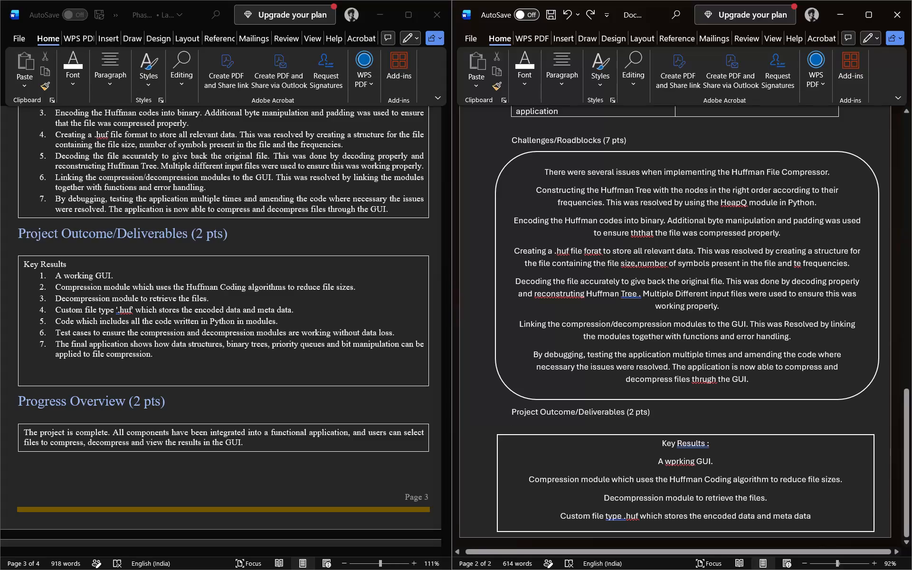
{"action": "left_click", "coordinate": [569, 40]}
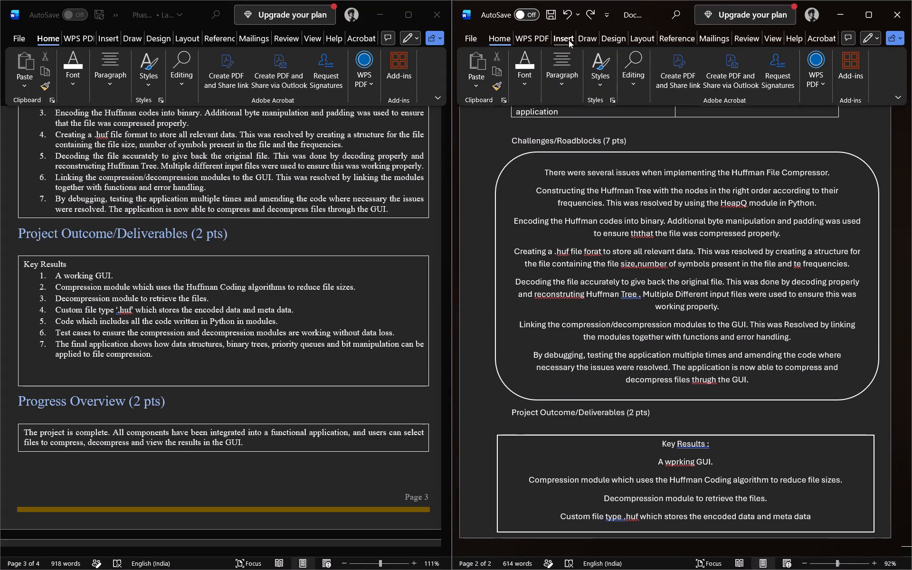
{"action": "left_click", "coordinate": [482, 85]}
{"action": "left_click", "coordinate": [500, 121]}
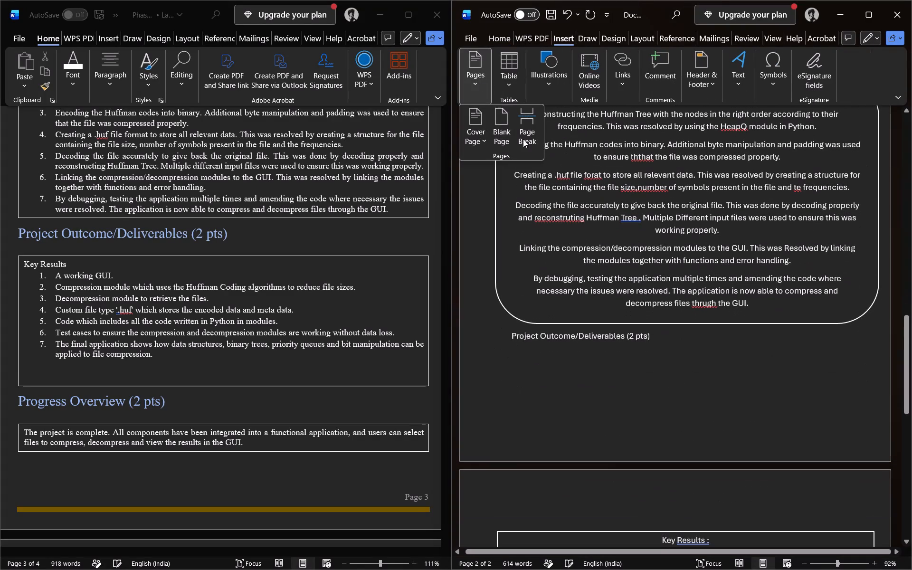
Remove the page break between the Project Outcome/Deliverables heading and the Key Results box.
{"action": "scroll", "coordinate": [575, 231], "scroll_direction": "down", "scroll_amount": 6}
{"action": "left_click", "coordinate": [585, 275]}
{"action": "left_click", "coordinate": [597, 295]}
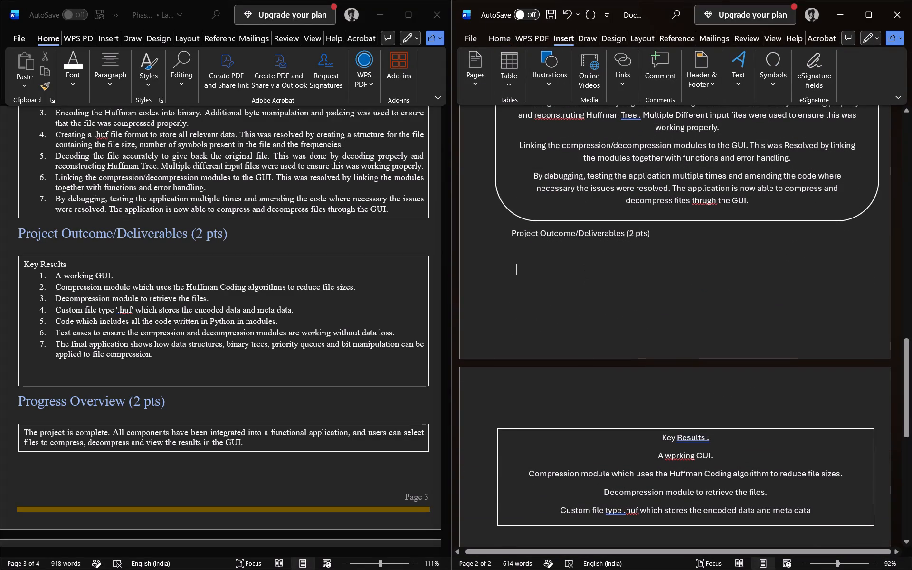
{"action": "key", "text": "BackSpace"}
{"action": "scroll", "coordinate": [597, 296], "scroll_direction": "down", "scroll_amount": 5}
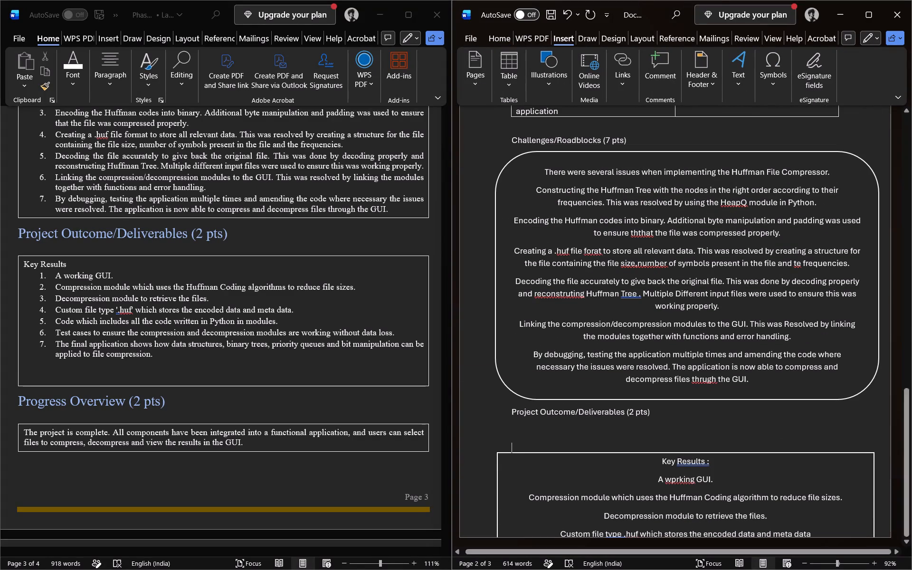
Check the page layout of the new document from the earlier sections through to the Key Results box.
{"action": "scroll", "coordinate": [594, 299], "scroll_direction": "down", "scroll_amount": 4}
{"action": "scroll", "coordinate": [624, 395], "scroll_direction": "up", "scroll_amount": 6}
{"action": "scroll", "coordinate": [626, 395], "scroll_direction": "down", "scroll_amount": 19}
{"action": "scroll", "coordinate": [625, 397], "scroll_direction": "up", "scroll_amount": 20}
{"action": "scroll", "coordinate": [625, 397], "scroll_direction": "up", "scroll_amount": 20}
{"action": "scroll", "coordinate": [625, 397], "scroll_direction": "up", "scroll_amount": 2}
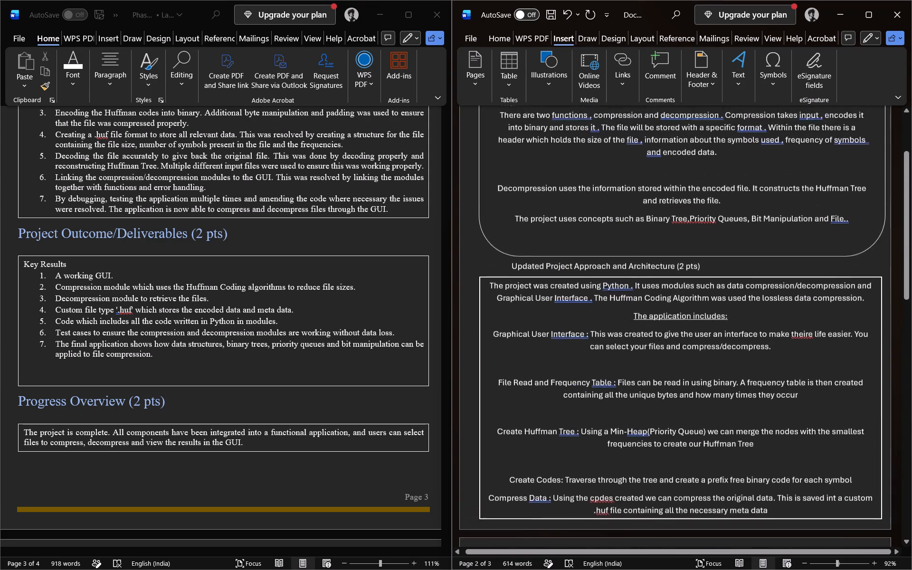
{"action": "scroll", "coordinate": [627, 395], "scroll_direction": "up", "scroll_amount": 2}
{"action": "scroll", "coordinate": [807, 304], "scroll_direction": "up", "scroll_amount": 8}
{"action": "left_click_drag", "start_coordinate": [909, 222], "coordinate": [911, 530]}
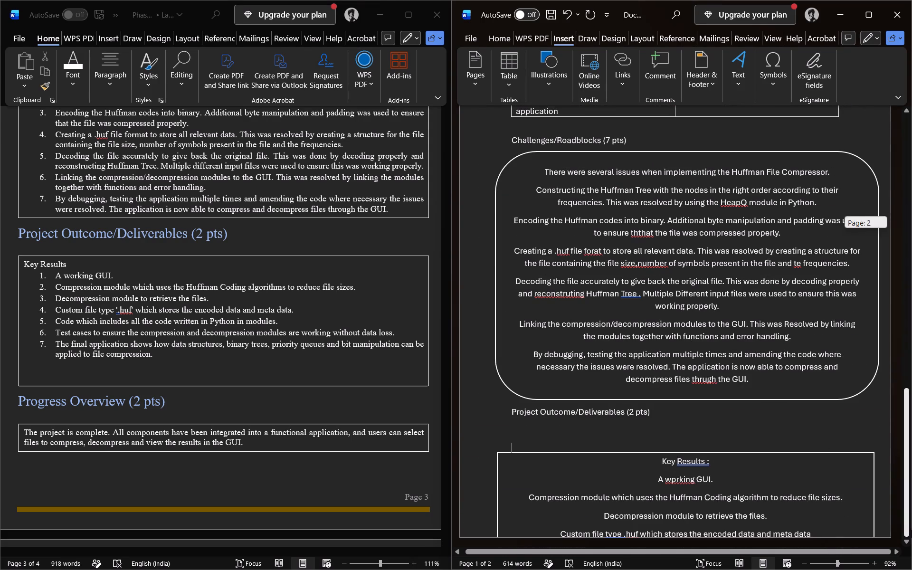
{"action": "left_click_drag", "start_coordinate": [911, 530], "coordinate": [911, 569]}
{"action": "scroll", "coordinate": [868, 515], "scroll_direction": "down", "scroll_amount": 7}
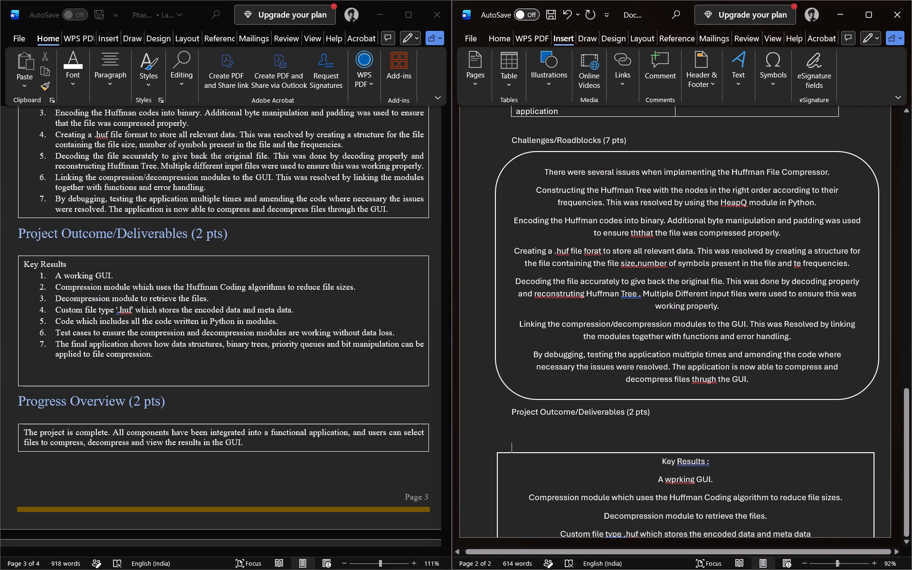
Undo the page break removal and place a text line reading "th" in the blank area below the Key Results box.
{"action": "key", "text": "ctrl+z"}
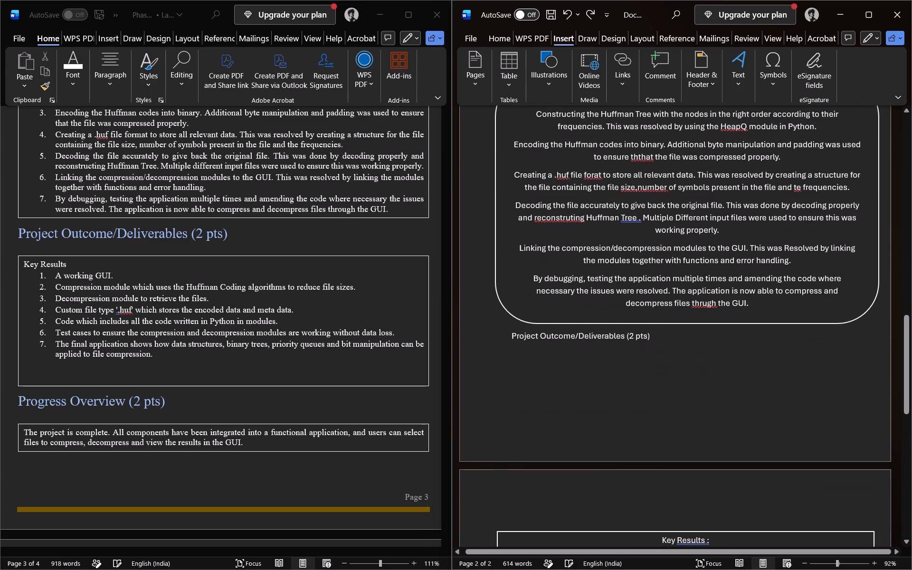
{"action": "scroll", "coordinate": [798, 445], "scroll_direction": "down", "scroll_amount": 6}
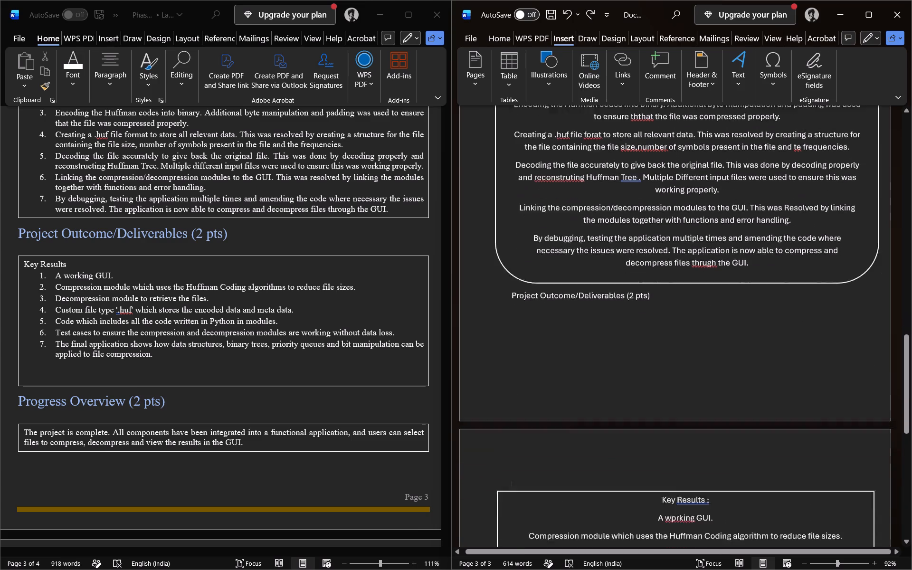
{"action": "scroll", "coordinate": [798, 445], "scroll_direction": "down", "scroll_amount": 11}
{"action": "left_click", "coordinate": [730, 433]}
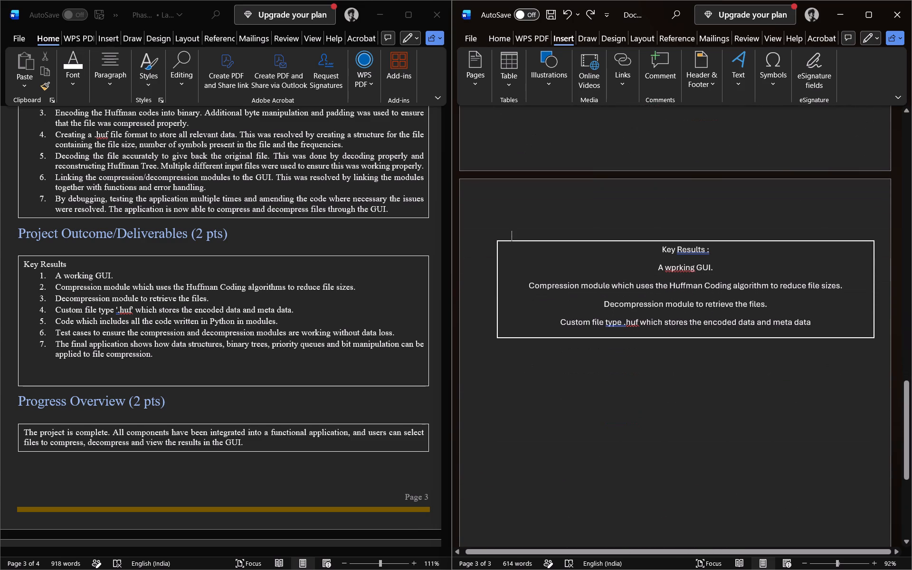
{"action": "double_click", "coordinate": [728, 433]}
{"action": "type", "text": "th"}
{"action": "double_click", "coordinate": [664, 392]}
Remove the page break and empty line between the Project Outcome/Deliverables heading and the Key Results box.
{"action": "left_click", "coordinate": [584, 189]}
{"action": "scroll", "coordinate": [584, 189], "scroll_direction": "up", "scroll_amount": 3}
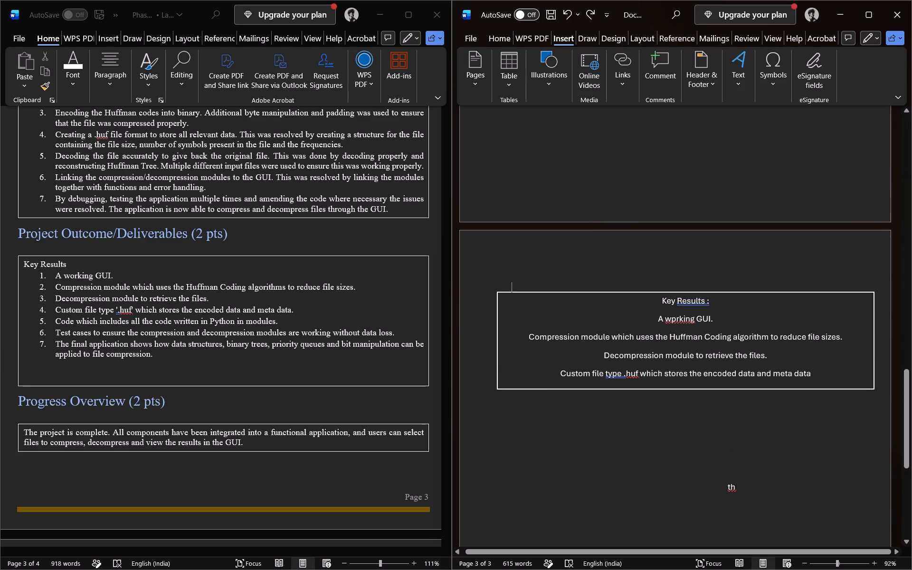
{"action": "key", "text": "BackSpace"}
{"action": "scroll", "coordinate": [605, 292], "scroll_direction": "up", "scroll_amount": 5}
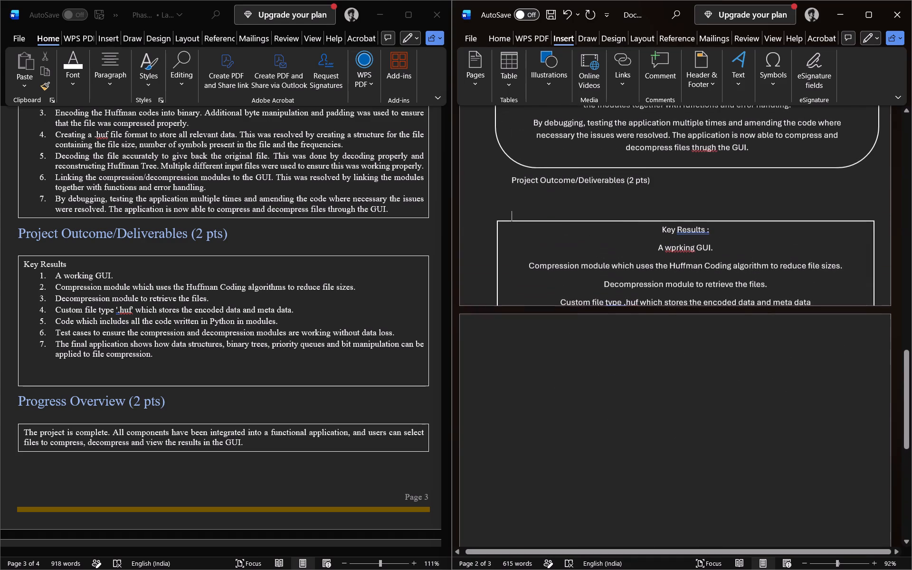
{"action": "key", "text": "BackSpace"}
{"action": "left_click", "coordinate": [572, 206]}
{"action": "key", "text": "BackSpace"}
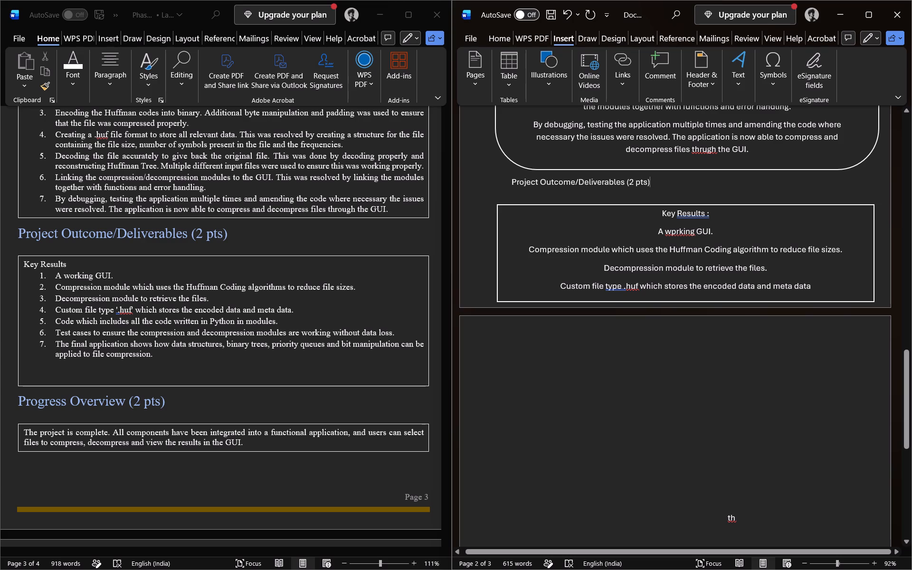
Left-align all five lines in the Key Results box, from "Key Results :" through the custom file type line.
{"action": "left_click", "coordinate": [654, 212]}
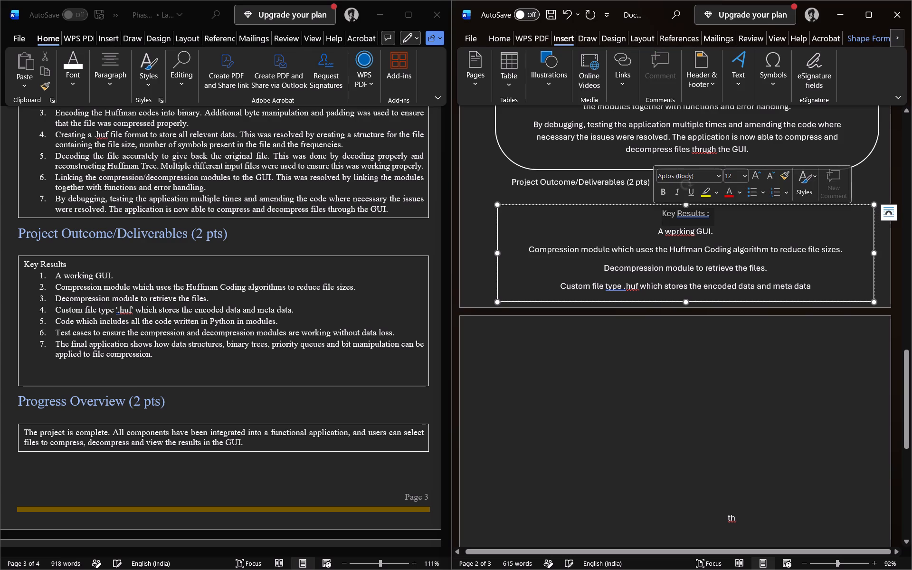
{"action": "left_click", "coordinate": [659, 216]}
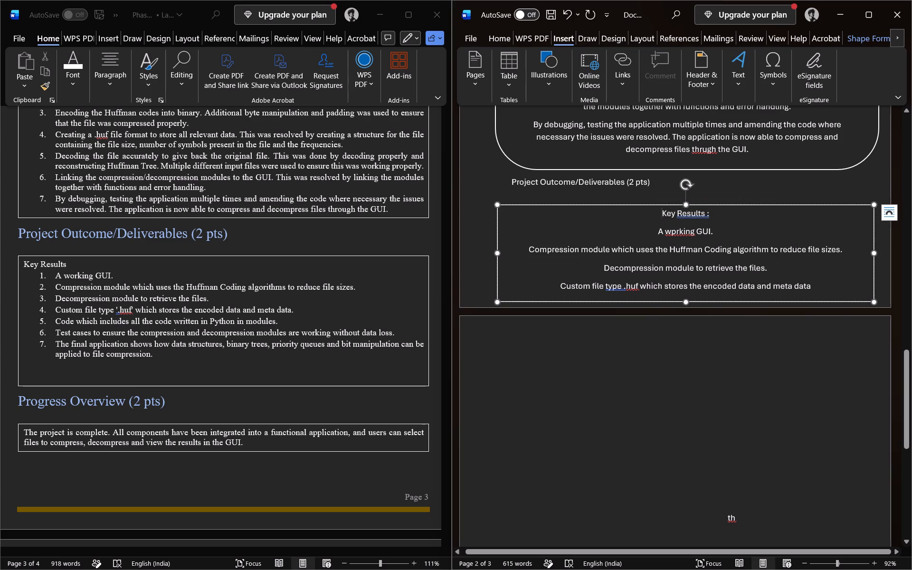
{"action": "key", "text": "BackSpace"}
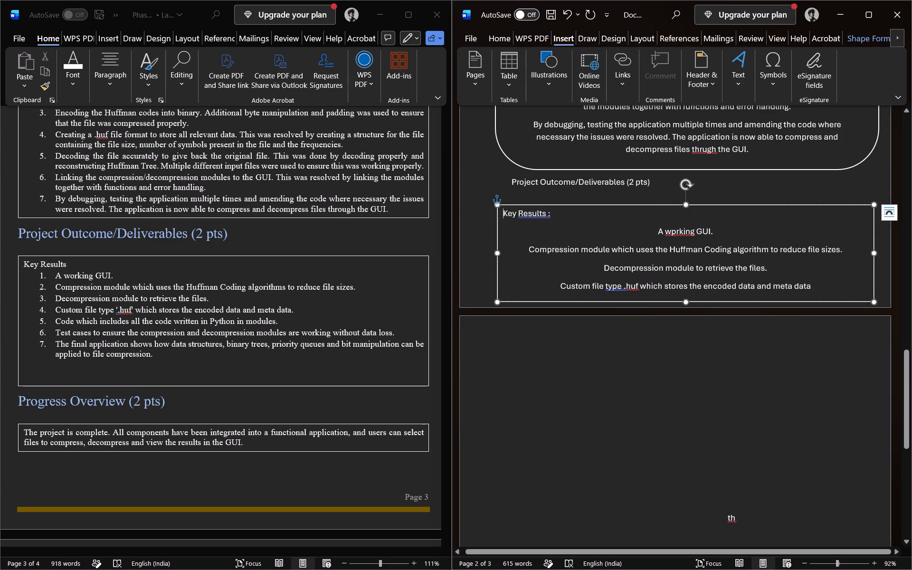
{"action": "left_click", "coordinate": [659, 233]}
{"action": "key", "text": "BackSpace"}
{"action": "left_click", "coordinate": [529, 255]}
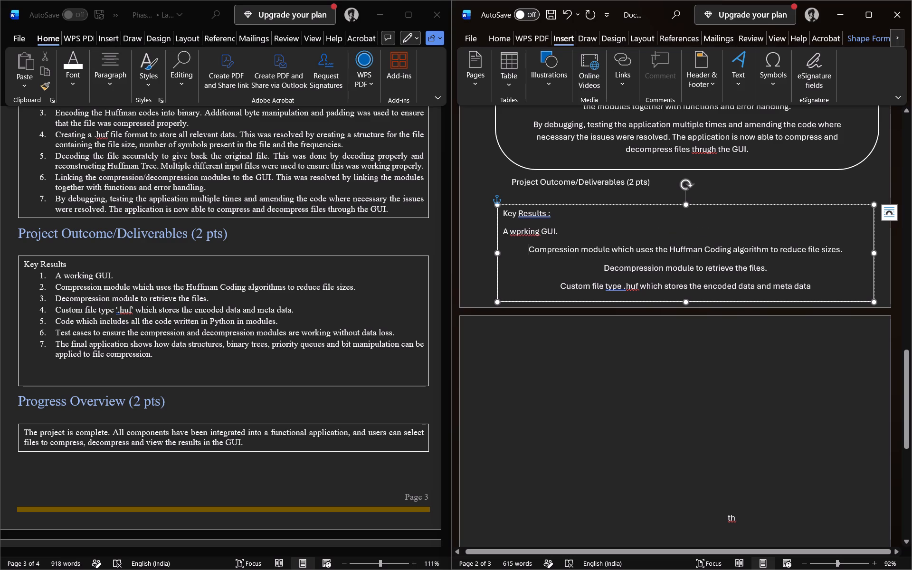
{"action": "key", "text": "BackSpace"}
{"action": "left_click", "coordinate": [602, 268]}
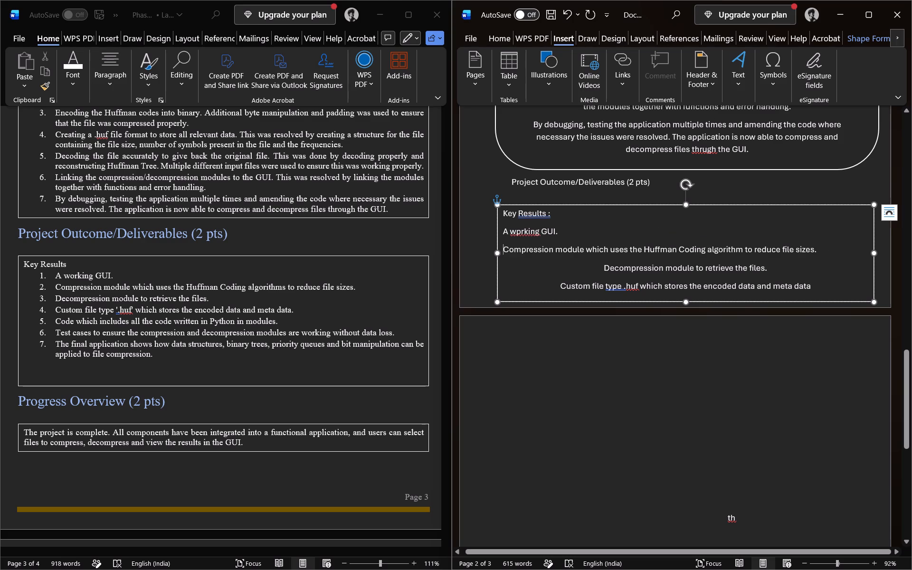
{"action": "key", "text": "BackSpace"}
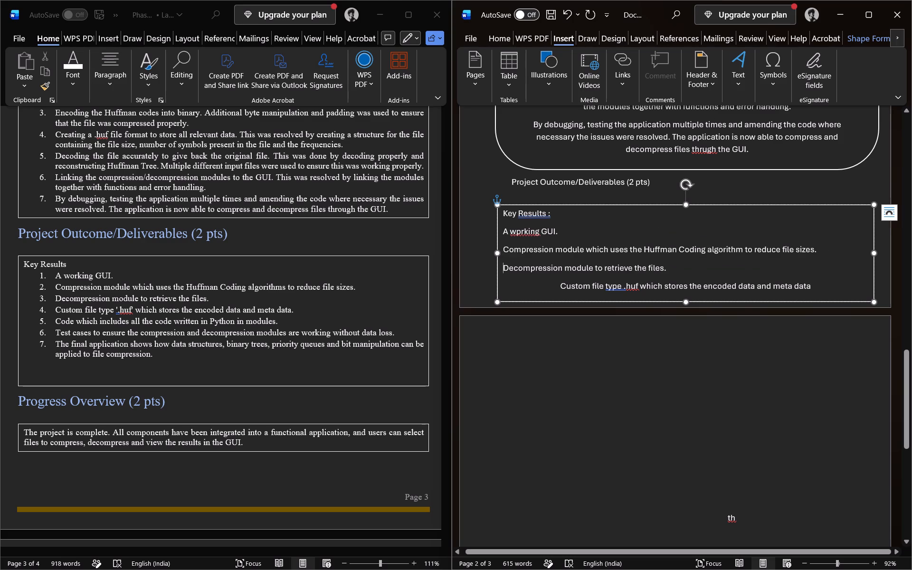
{"action": "left_click", "coordinate": [560, 288]}
{"action": "key", "text": "BackSpace"}
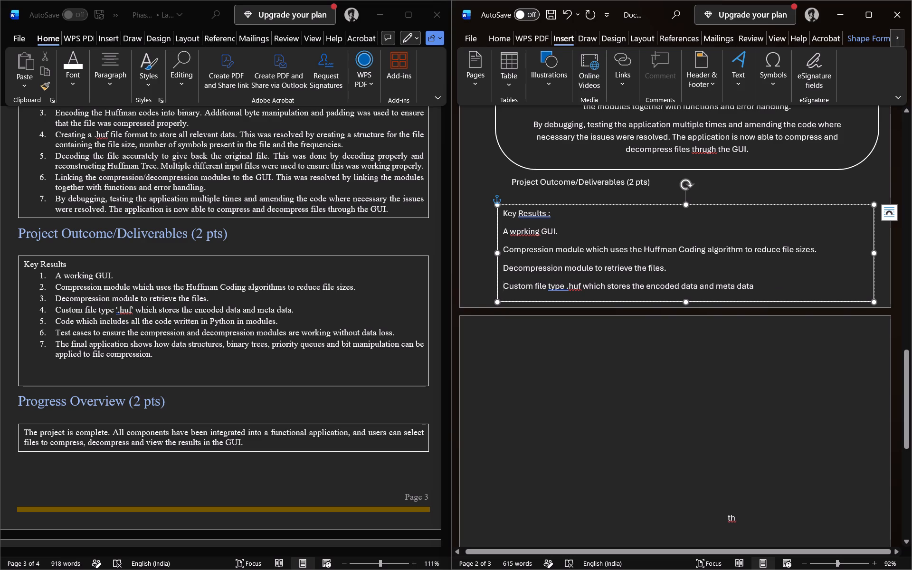
Delete the stray "th" text on the page after the Key Results box.
{"action": "scroll", "coordinate": [686, 398], "scroll_direction": "down", "scroll_amount": 4}
{"action": "left_click", "coordinate": [761, 444]}
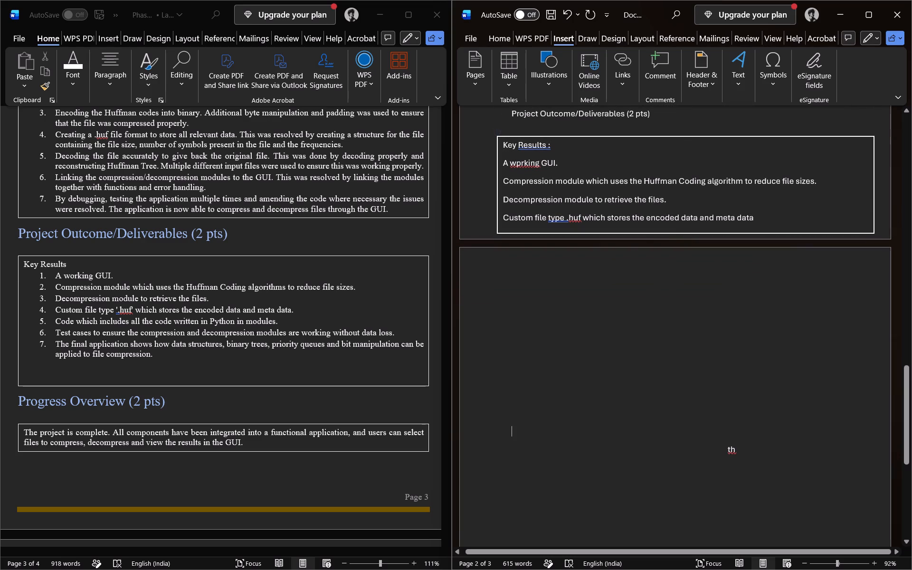
{"action": "left_click", "coordinate": [743, 453]}
{"action": "key", "text": "BackSpace"}
{"action": "key", "text": "BackSpace"}
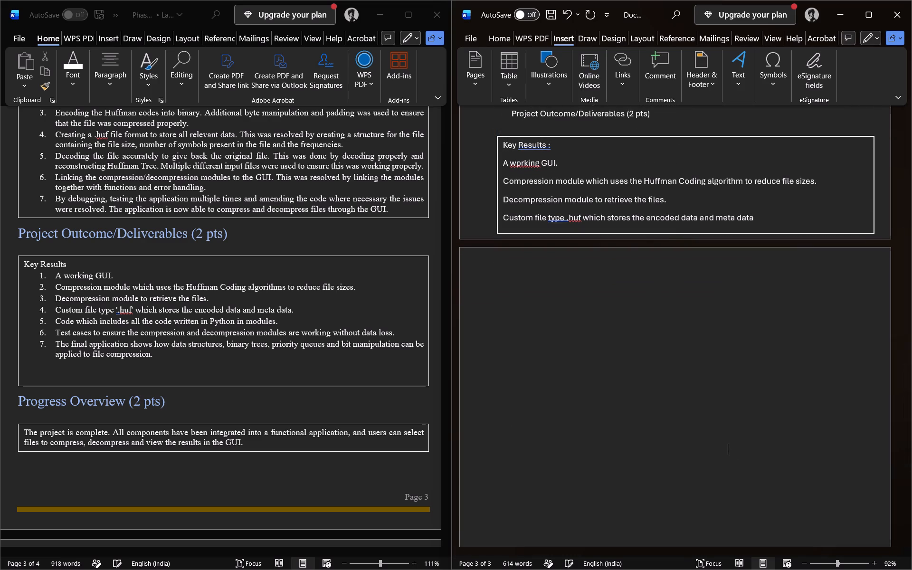
Add the heading "Progress Overview ( 2 pts)" at the top of the page after the Key Results box, followed by a new line.
{"action": "double_click", "coordinate": [512, 279]}
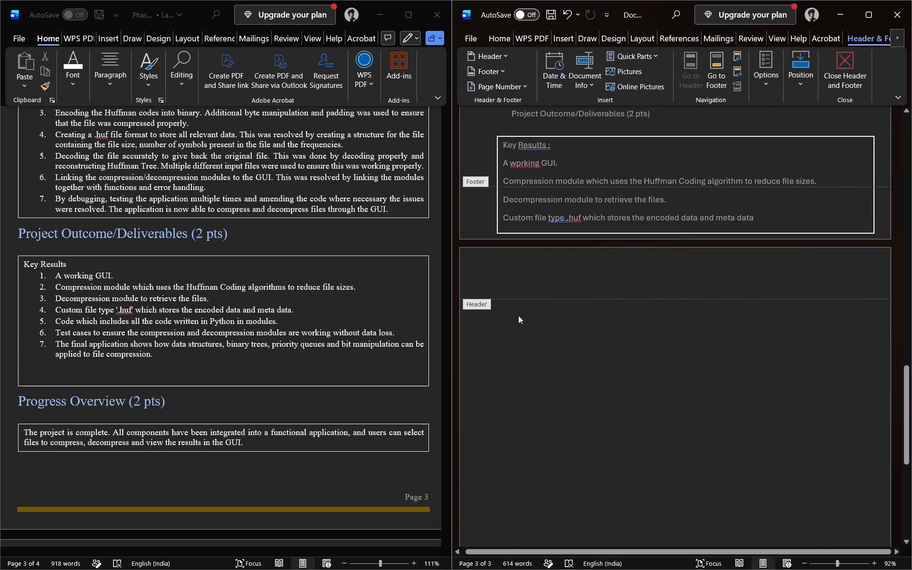
{"action": "left_click", "coordinate": [518, 315]}
{"action": "double_click", "coordinate": [518, 317]}
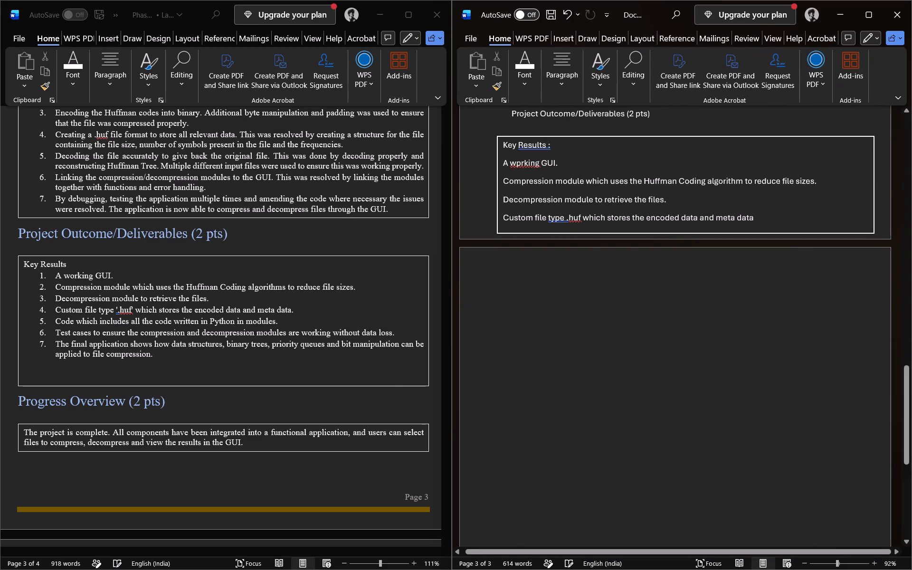
{"action": "scroll", "coordinate": [323, 384], "scroll_direction": "down", "scroll_amount": 4}
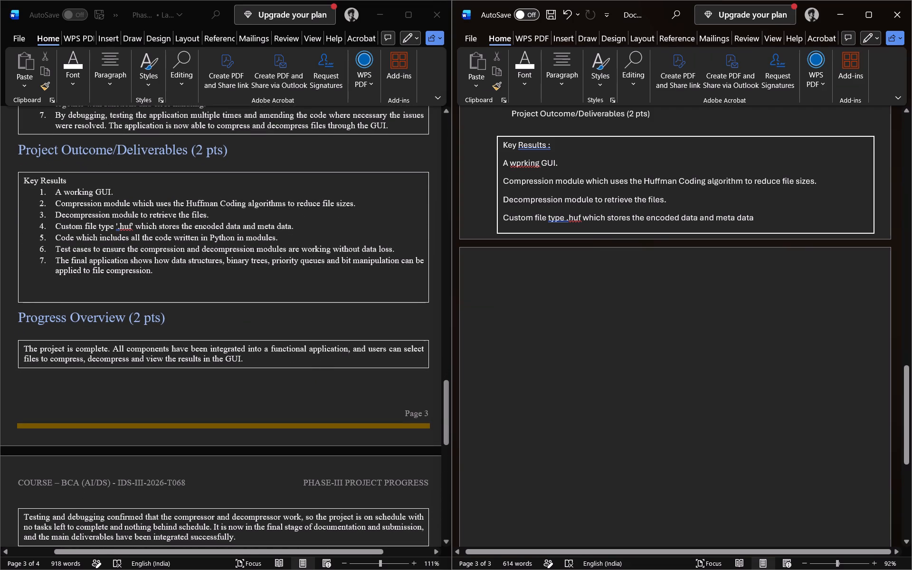
{"action": "type", "text": "roge"}
{"action": "key", "text": "BackSpace"}
{"action": "type", "text": "ress"}
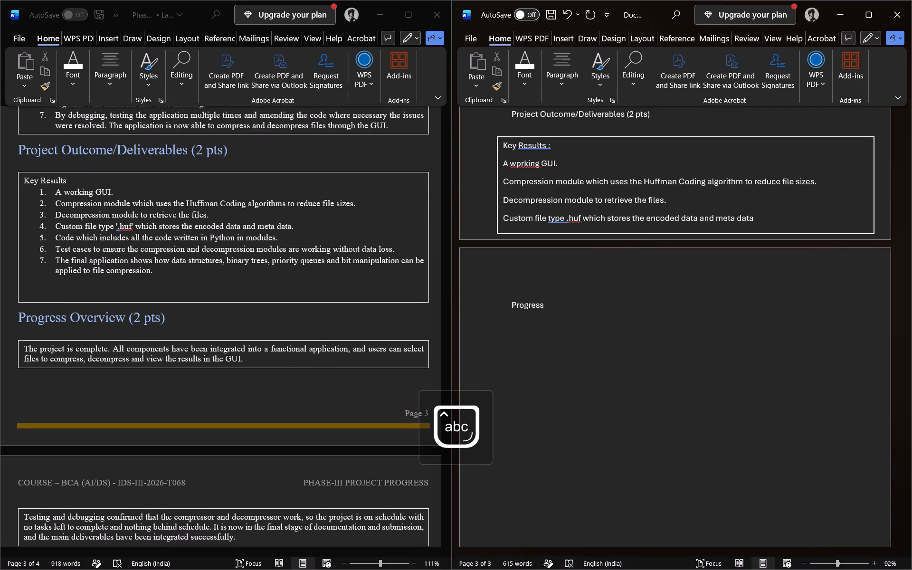
{"action": "key", "text": "space"}
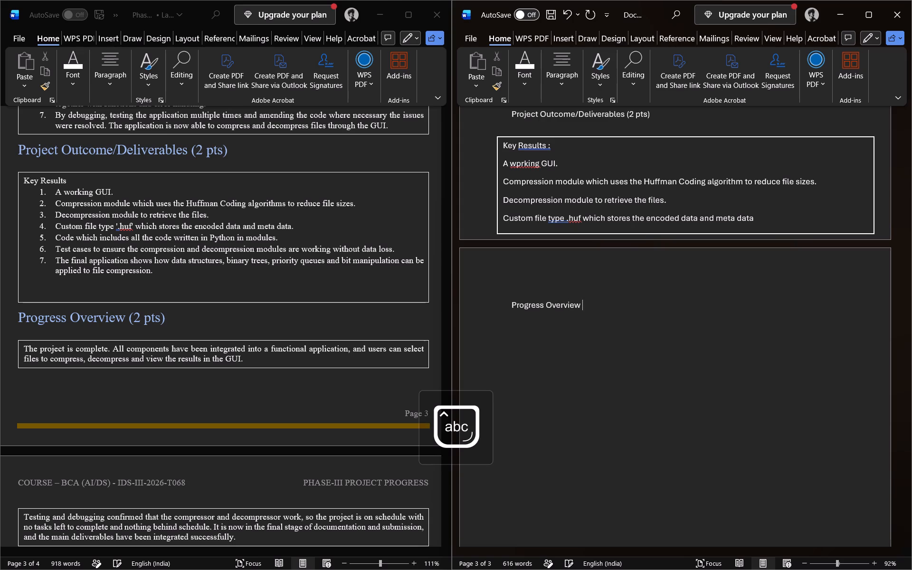
{"action": "type", "text": "( 2 pta0"}
{"action": "key", "text": "BackSpace"}
{"action": "key", "text": "shift+parenright"}
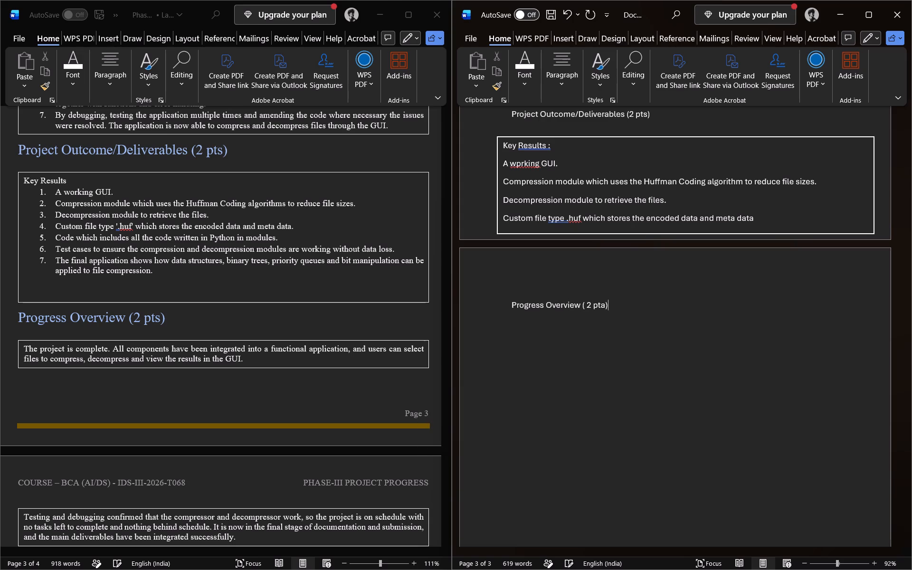
{"action": "key", "text": "BackSpace"}
{"action": "key", "text": "BackSpace"}
{"action": "type", "text": "s)"}
{"action": "key", "text": "Return"}
Draw a wide rounded rectangle below the Progress Overview heading, spanning roughly the text width.
{"action": "left_click", "coordinate": [562, 33]}
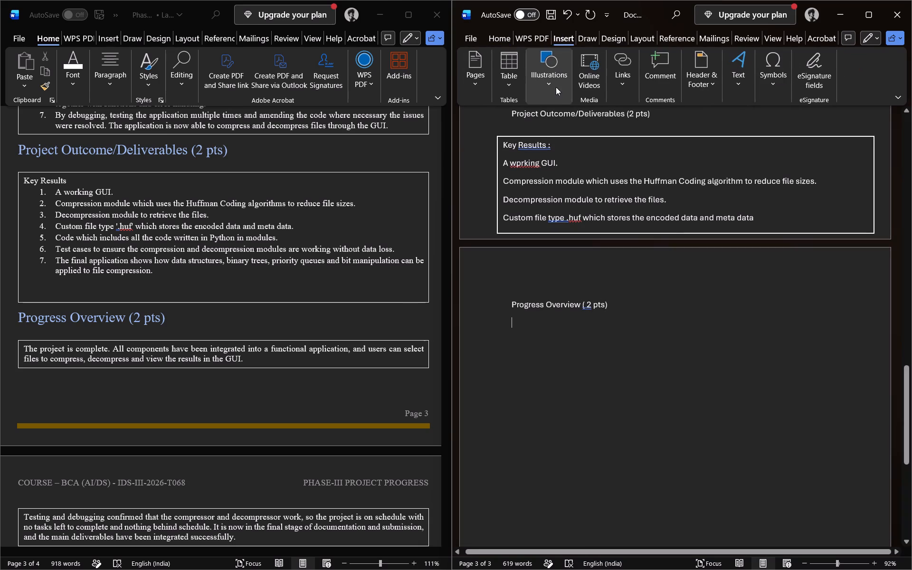
{"action": "left_click", "coordinate": [555, 87]}
{"action": "left_click", "coordinate": [570, 140]}
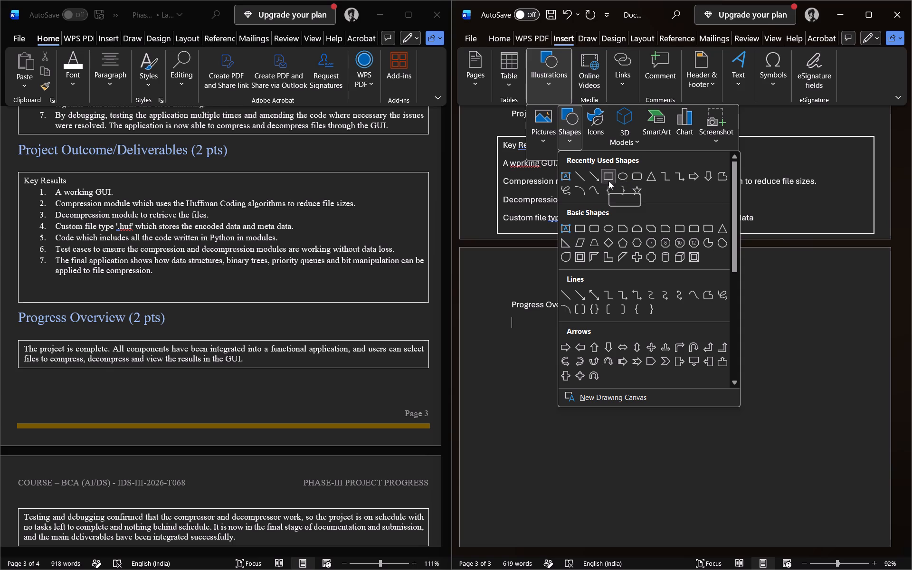
{"action": "left_click", "coordinate": [632, 181]}
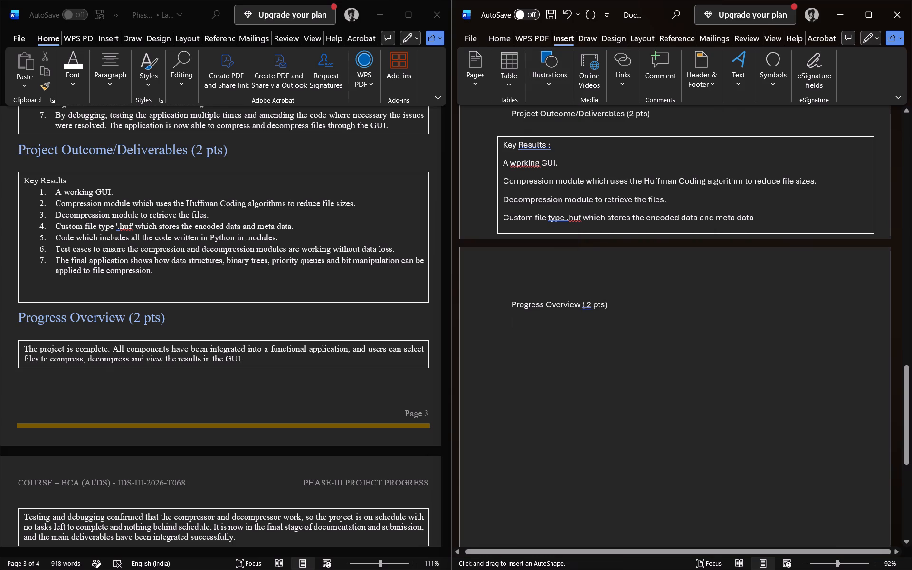
{"action": "left_click_drag", "start_coordinate": [505, 323], "coordinate": [864, 412]}
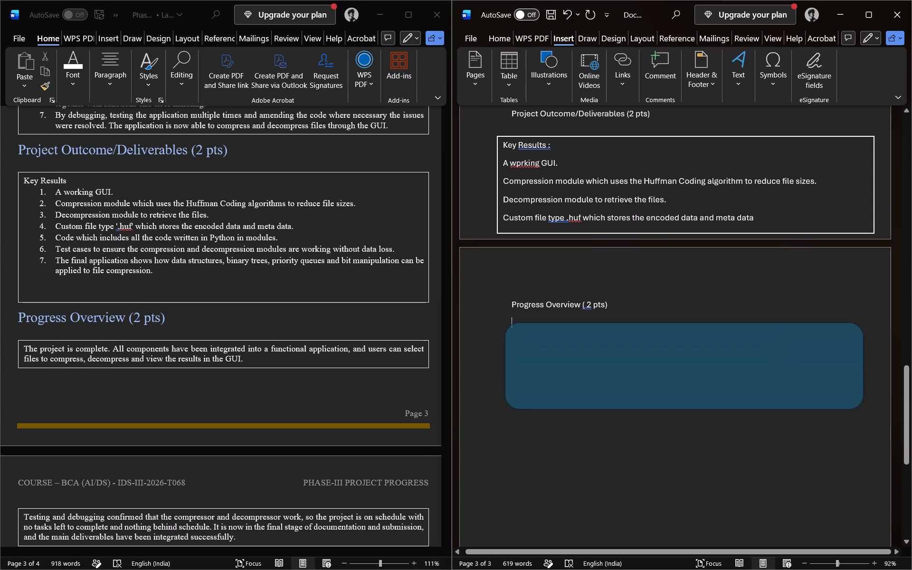
{"action": "left_click_drag", "start_coordinate": [864, 412], "coordinate": [868, 428]}
Format the rounded rectangle below the Progress Overview heading with no fill and a white outline.
{"action": "right_click", "coordinate": [727, 392]}
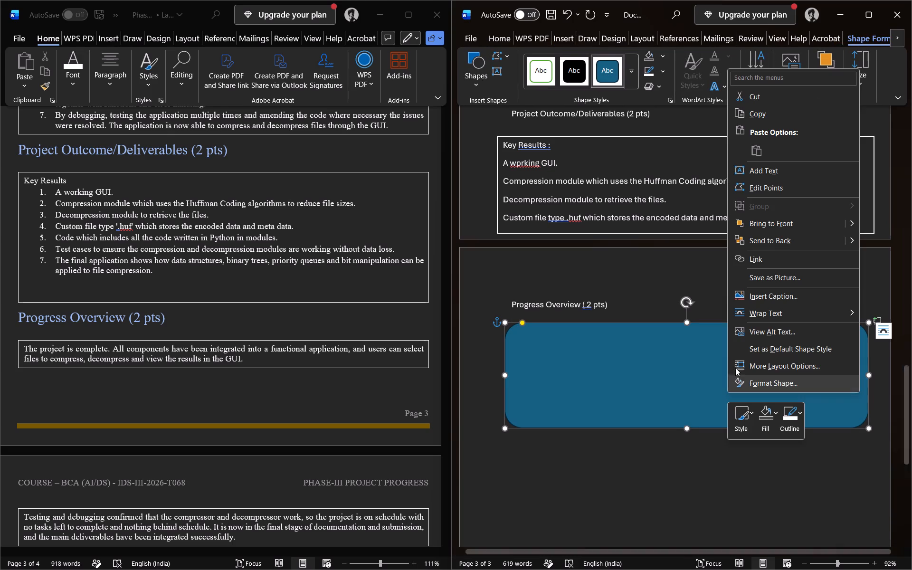
{"action": "left_click", "coordinate": [769, 417]}
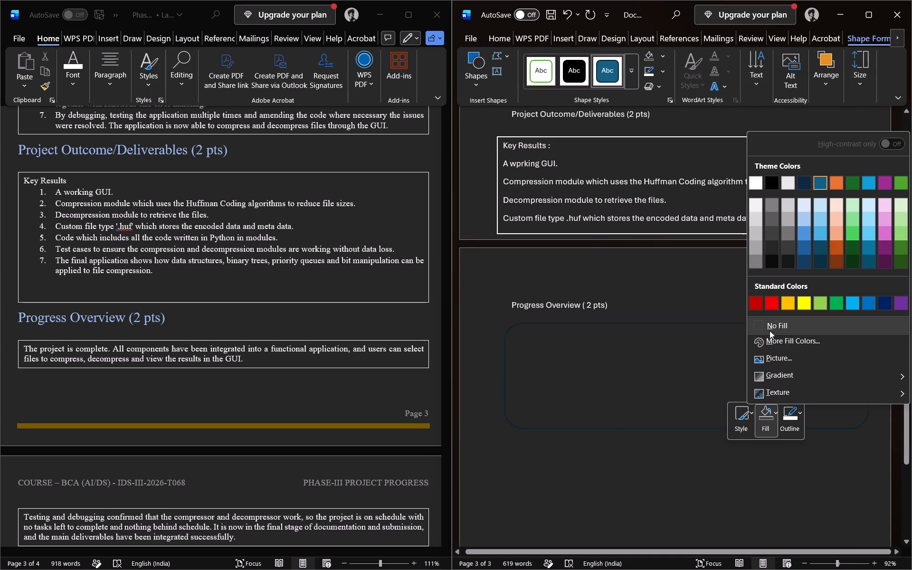
{"action": "left_click", "coordinate": [770, 327]}
{"action": "left_click", "coordinate": [790, 418]}
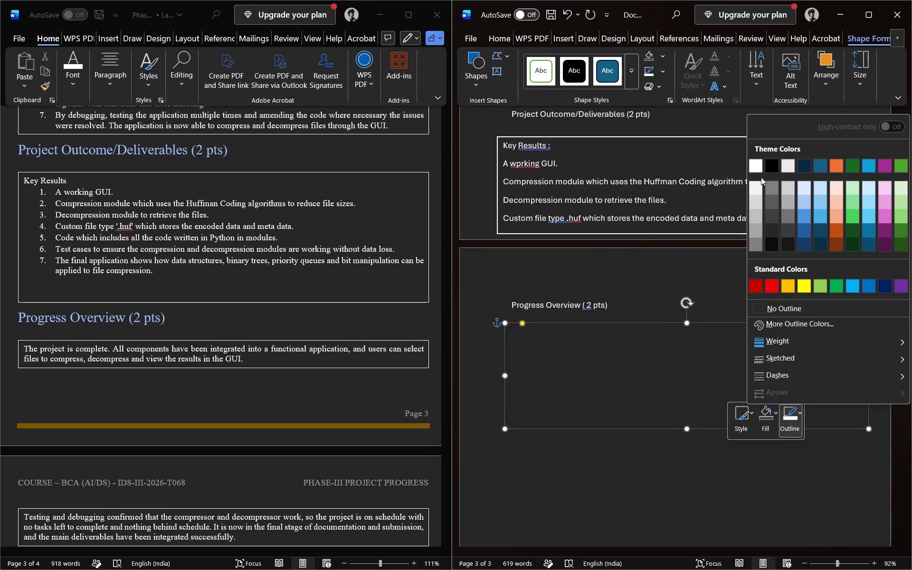
{"action": "left_click", "coordinate": [761, 167]}
Add text inside the rounded rectangle reading "The project is complete. All components have been integrated into a functional application".
{"action": "right_click", "coordinate": [651, 353]}
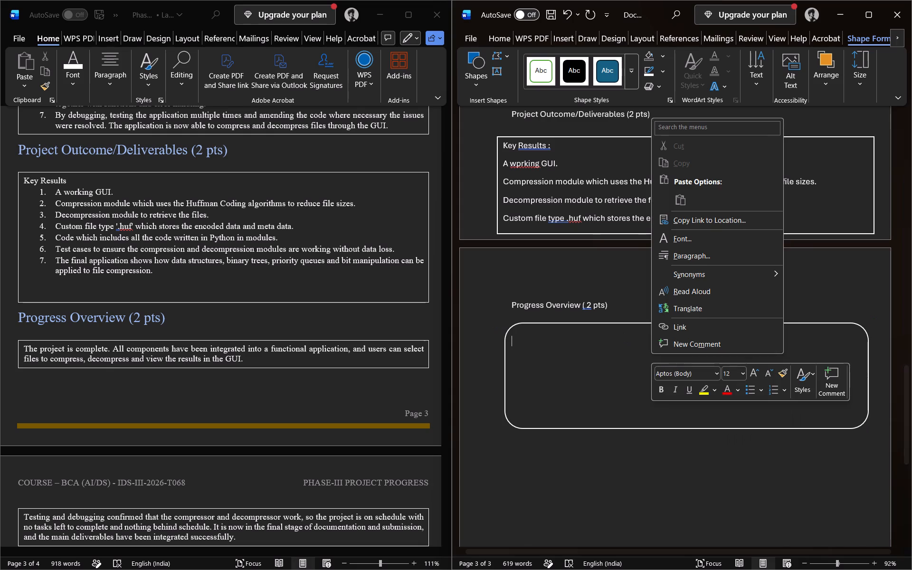
{"action": "left_click", "coordinate": [641, 323]}
{"action": "right_click", "coordinate": [641, 323]}
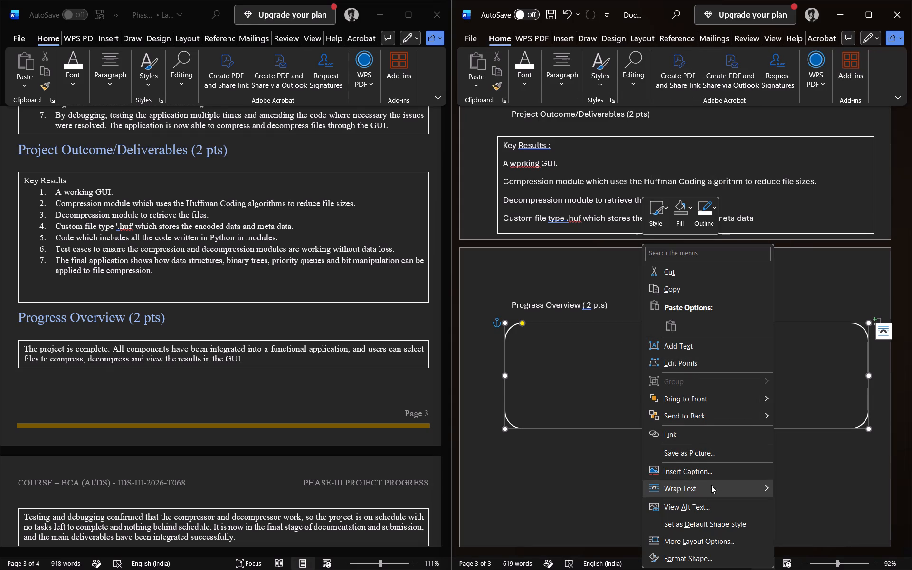
{"action": "left_click", "coordinate": [703, 349]}
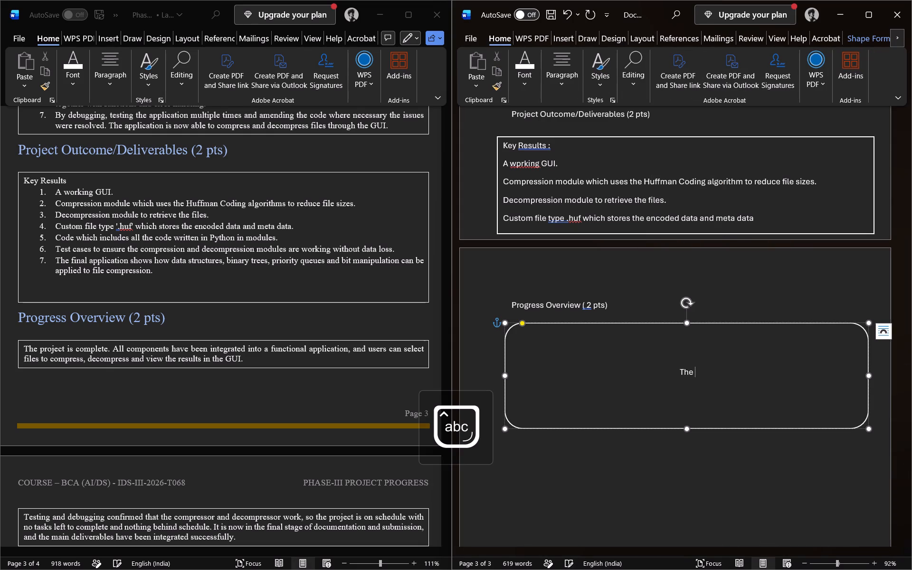
{"action": "type", "text": "project is complete"}
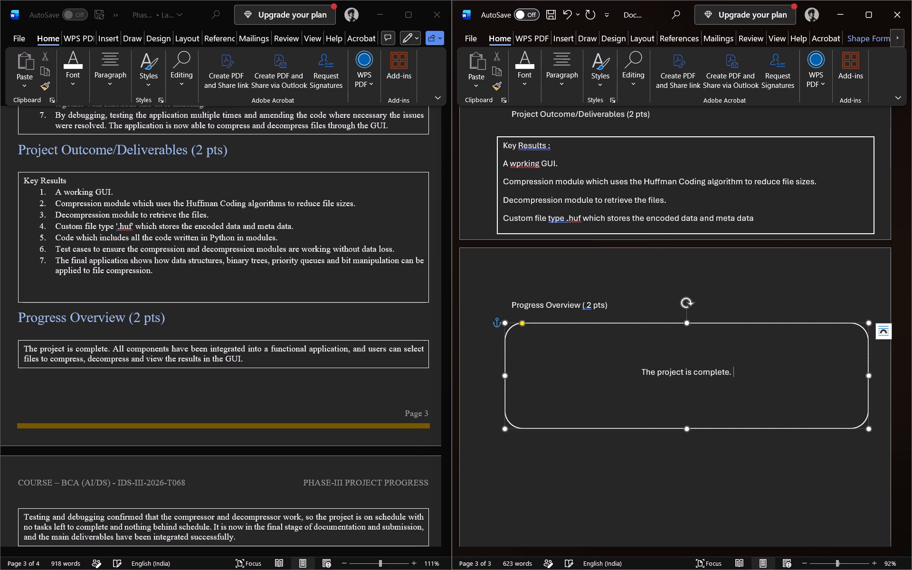
{"action": "key", "text": "a"}
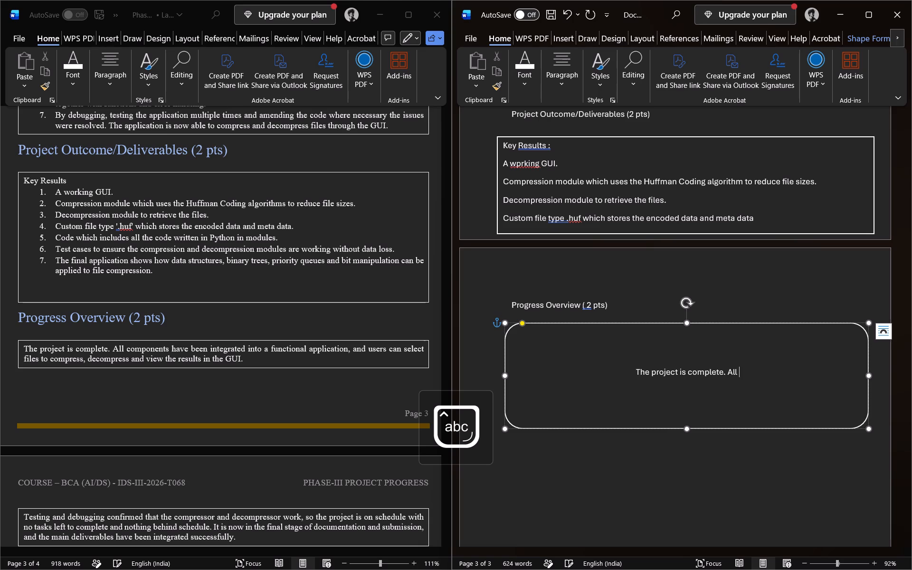
{"action": "type", "text": "comp"}
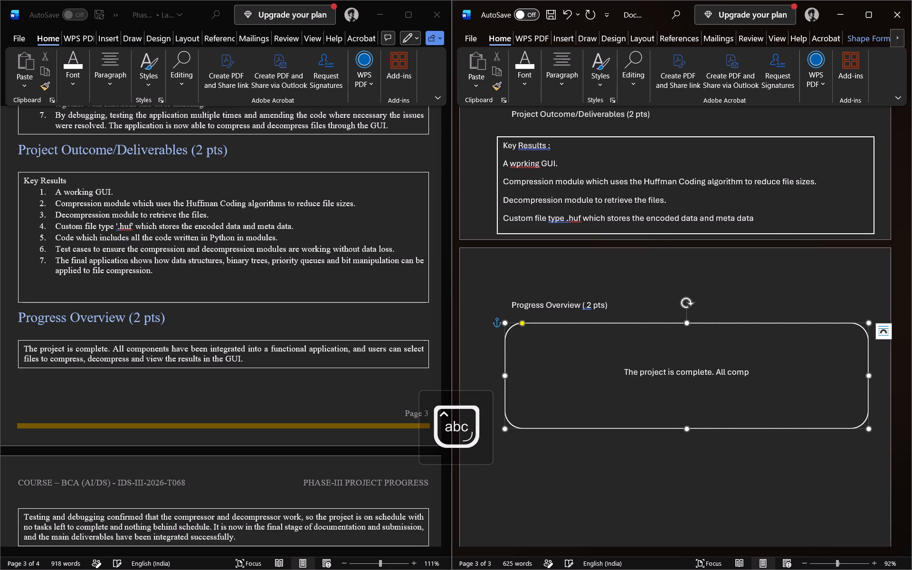
{"action": "type", "text": "onents"}
{"action": "key", "text": "space"}
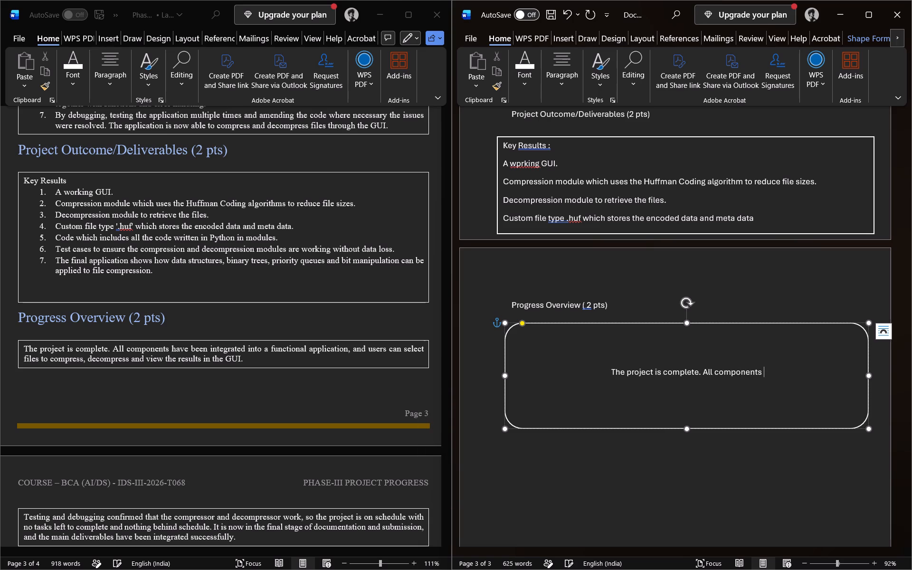
{"action": "type", "text": "have"}
{"action": "key", "text": "space"}
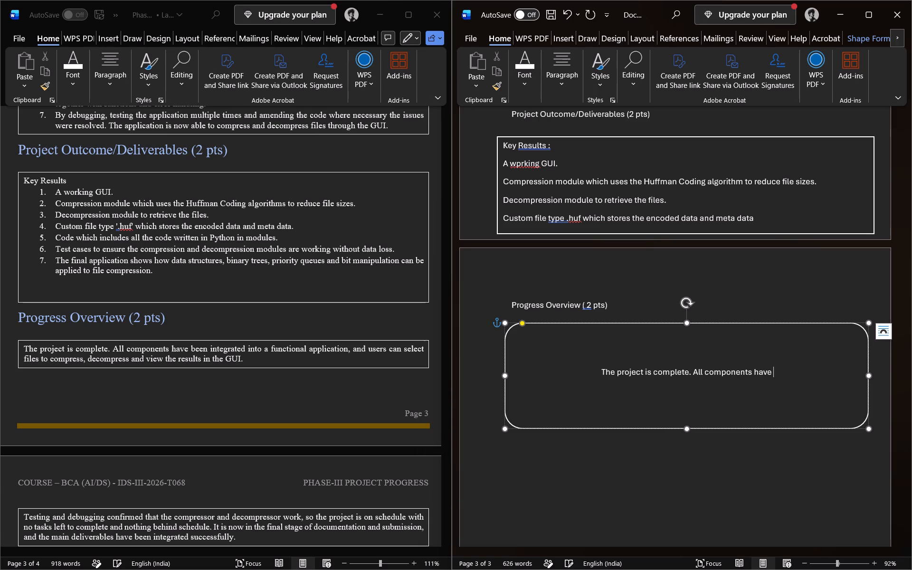
{"action": "type", "text": "been integrated"}
{"action": "key", "text": "space"}
{"action": "type", "text": "into a"}
{"action": "key", "text": "space"}
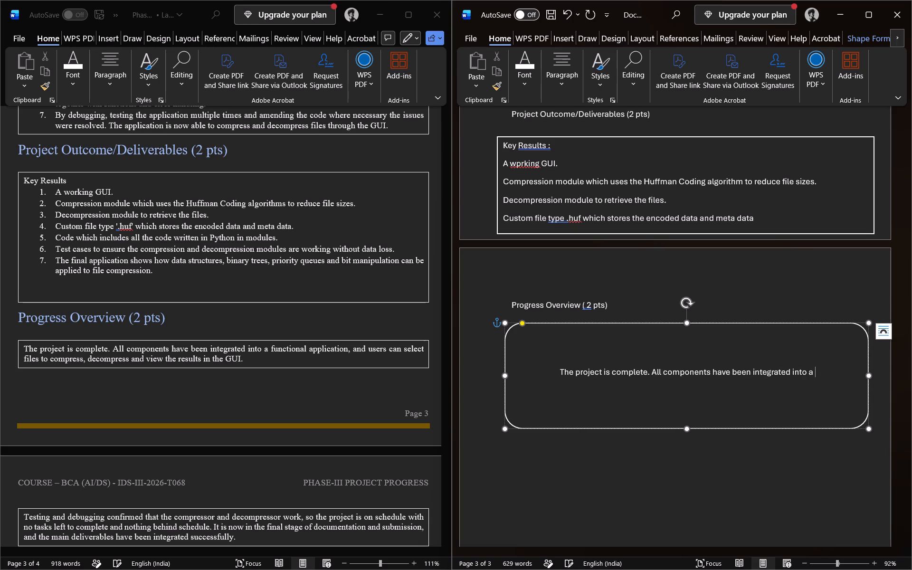
{"action": "type", "text": "functional apl"}
{"action": "key", "text": "BackSpace"}
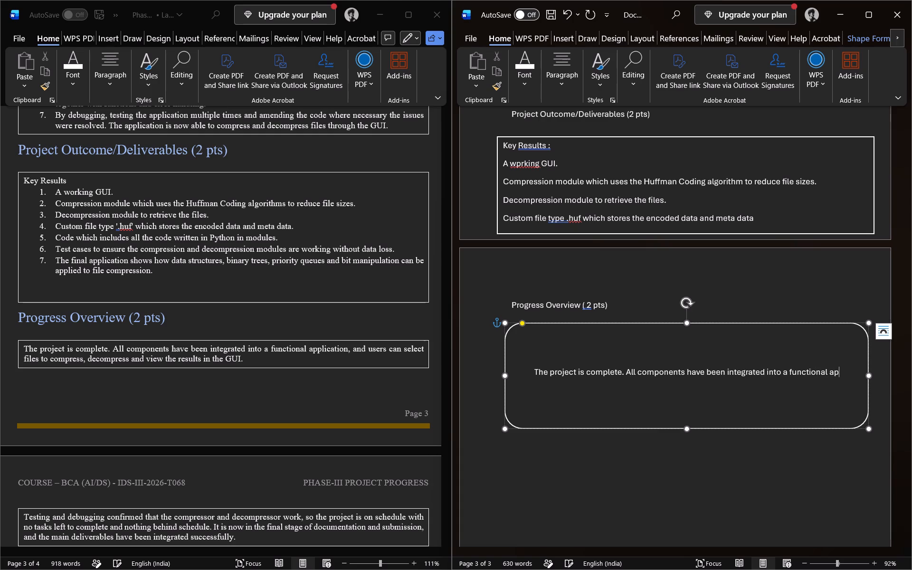
{"action": "type", "text": "plication"}
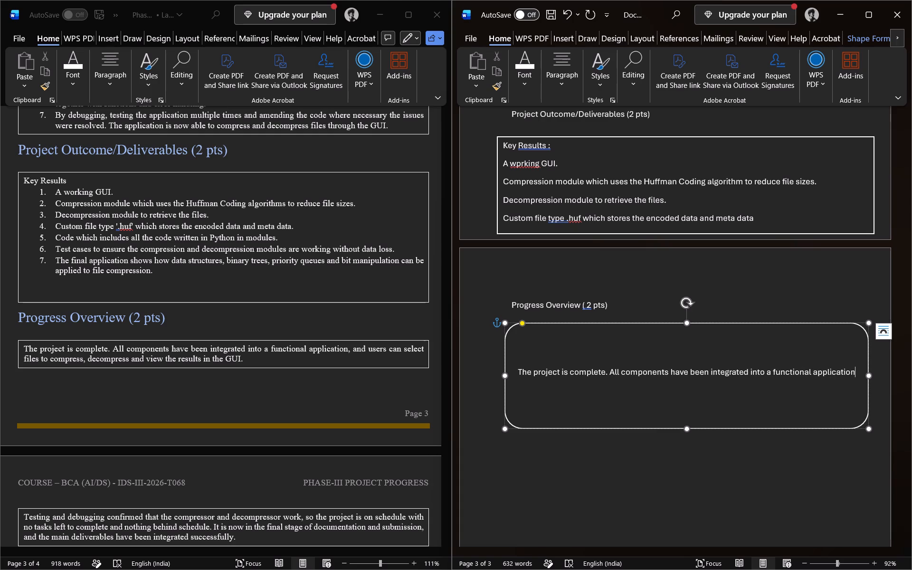
Continue the Progress Overview box text with ", and users can select files to compress,decompress and view the results in the GUI".
{"action": "type", "text": ", and usr"}
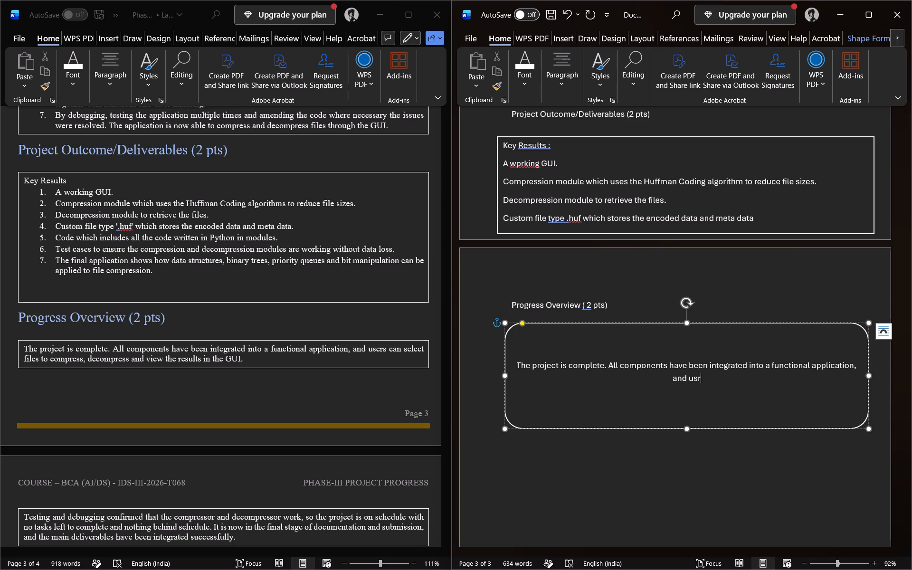
{"action": "key", "text": "BackSpace"}
{"action": "type", "text": "ers"}
{"action": "key", "text": "space"}
{"action": "type", "text": "can sels"}
{"action": "key", "text": "BackSpace"}
{"action": "type", "text": "ect"}
{"action": "key", "text": "space"}
{"action": "type", "text": "files to compress,de"}
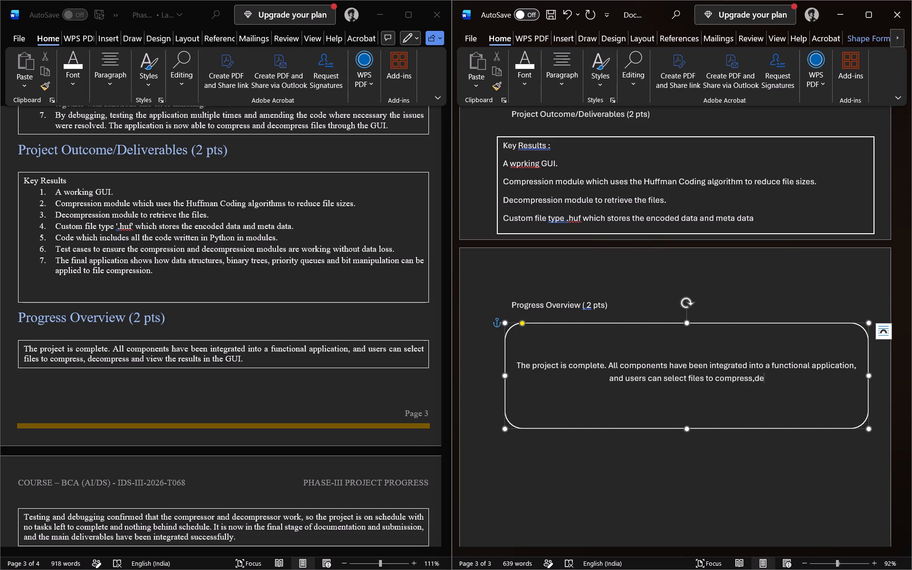
{"action": "key", "text": "c"}
{"action": "type", "text": "ompress and vi"}
{"action": "type", "text": "ew the results"}
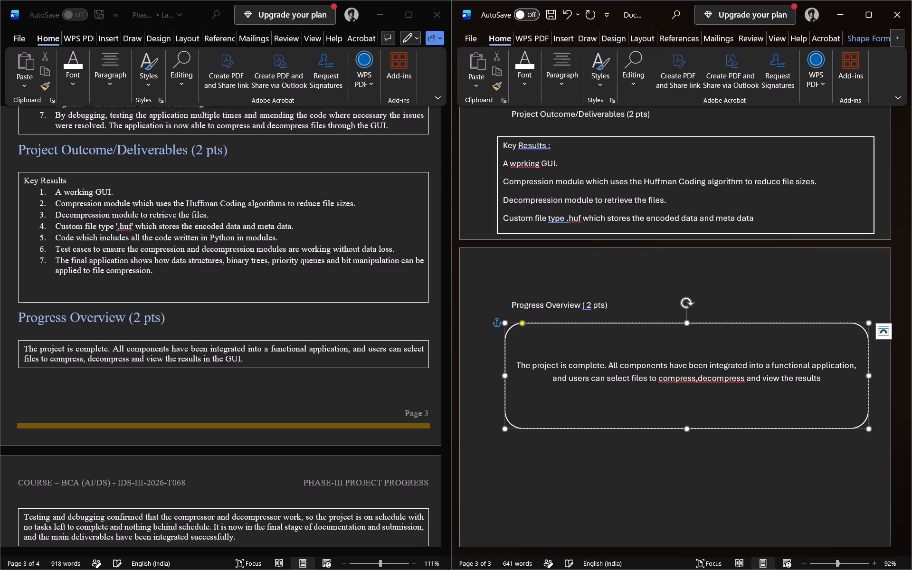
{"action": "key", "text": "space"}
{"action": "type", "text": "in the"}
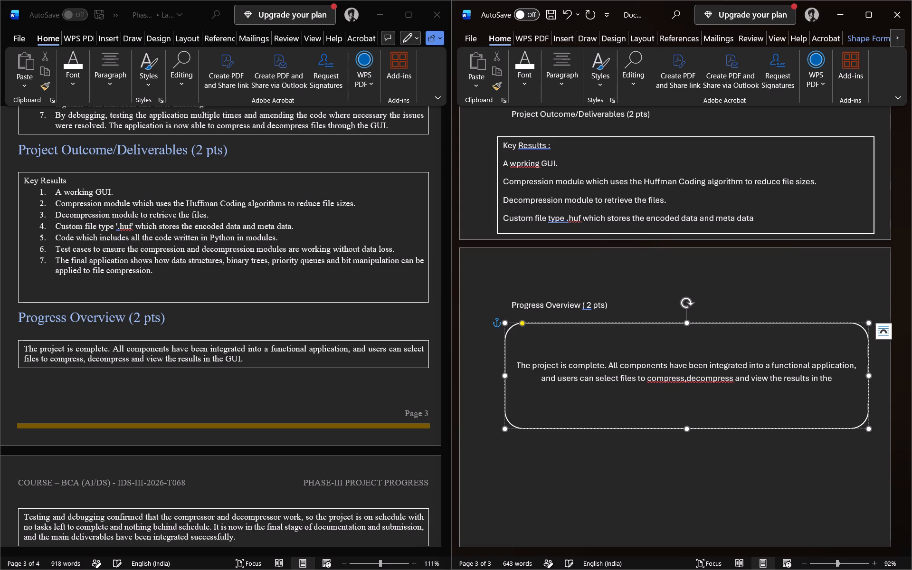
{"action": "key", "text": "space"}
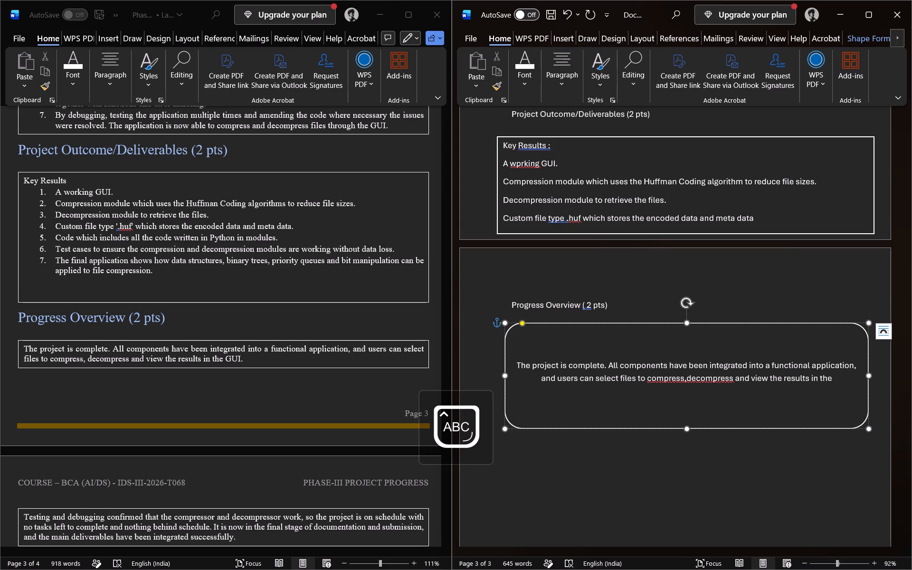
{"action": "type", "text": "GUI"}
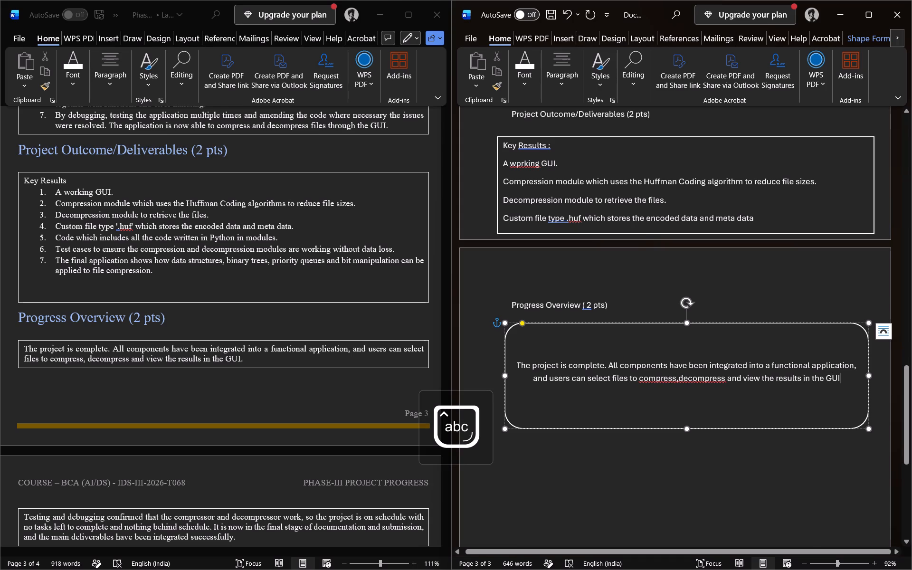
Put a space before and after the comma between "compress" and "decompress", and end the box's sentence with a period.
{"action": "left_click", "coordinate": [676, 381]}
{"action": "key", "text": "space"}
{"action": "left_click", "coordinate": [678, 380]}
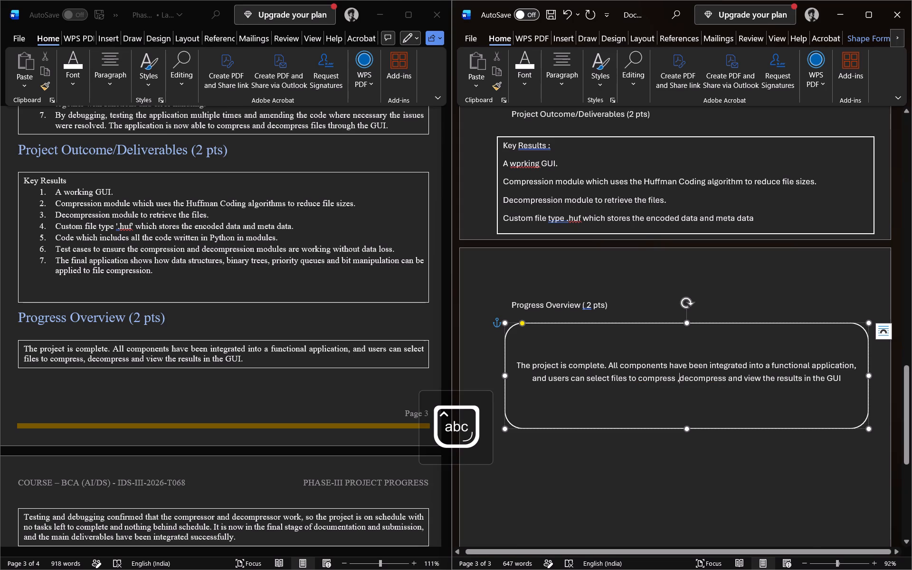
{"action": "key", "text": "space"}
{"action": "left_click", "coordinate": [845, 379]}
{"action": "key", "text": "period"}
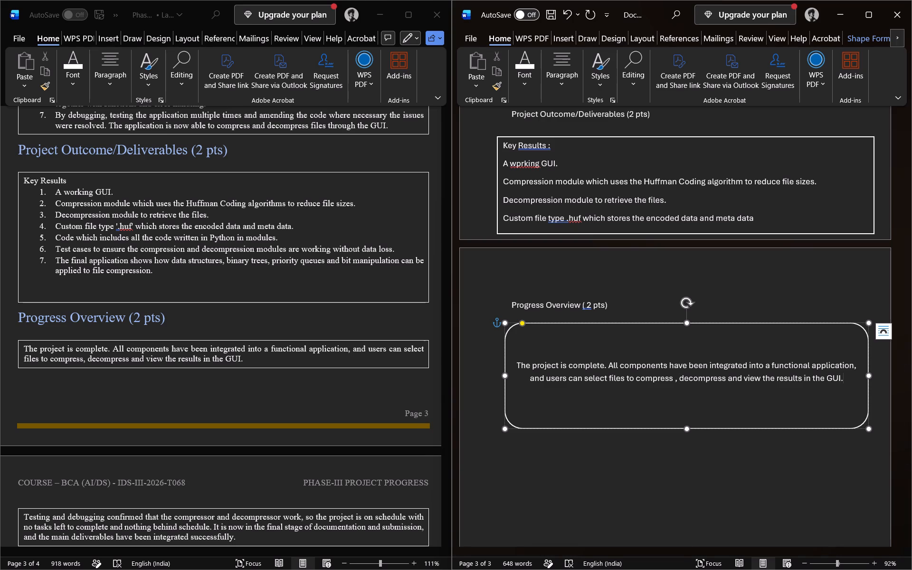
Change the font colour of the title "PHASE – III PROJECT PROGRESS DESCRIPTION (35 PTS)" on the first page to blue.
{"action": "scroll", "coordinate": [836, 380], "scroll_direction": "up", "scroll_amount": 20}
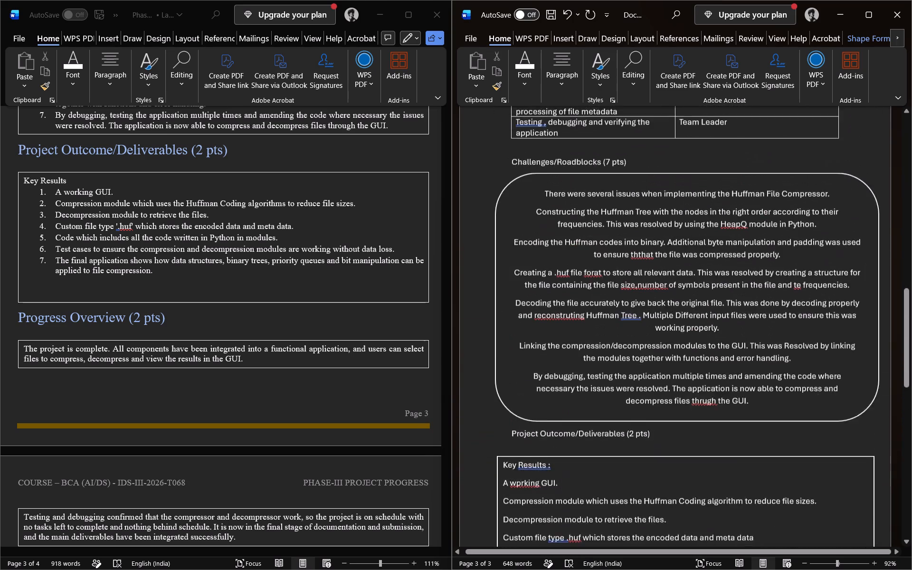
{"action": "scroll", "coordinate": [836, 380], "scroll_direction": "up", "scroll_amount": 20}
{"action": "scroll", "coordinate": [836, 380], "scroll_direction": "up", "scroll_amount": 20}
{"action": "scroll", "coordinate": [836, 380], "scroll_direction": "up", "scroll_amount": 1}
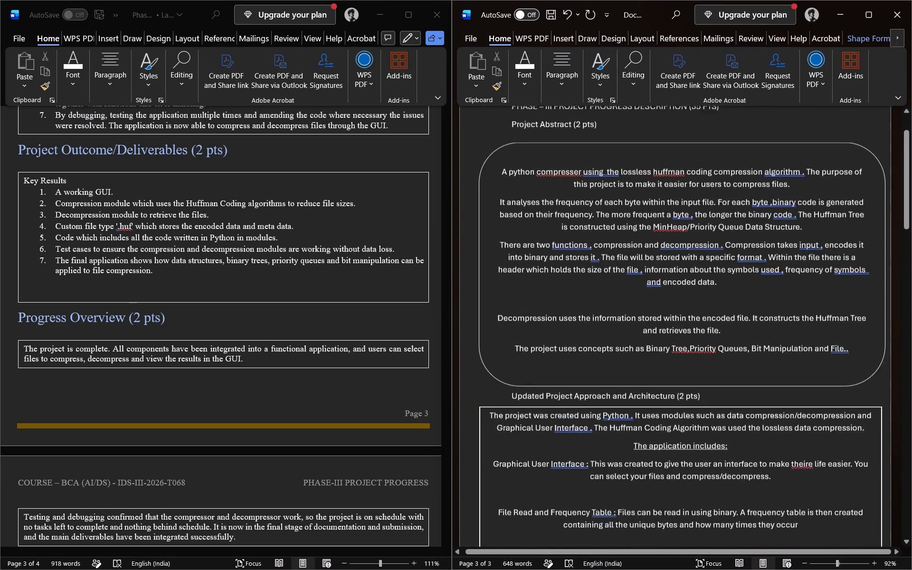
{"action": "scroll", "coordinate": [836, 380], "scroll_direction": "up", "scroll_amount": 15}
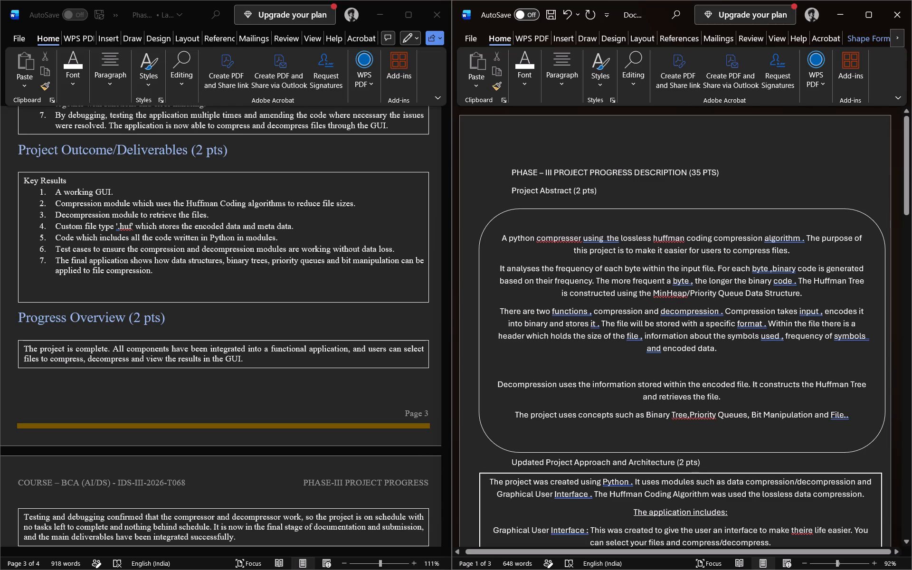
{"action": "scroll", "coordinate": [349, 285], "scroll_direction": "up", "scroll_amount": 20}
{"action": "scroll", "coordinate": [349, 285], "scroll_direction": "up", "scroll_amount": 15}
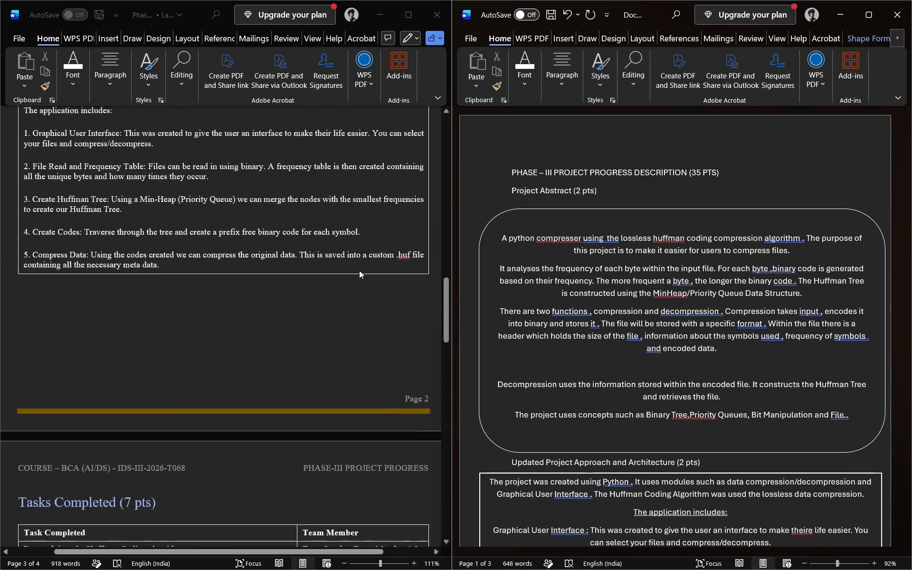
{"action": "scroll", "coordinate": [359, 270], "scroll_direction": "up", "scroll_amount": 7}
{"action": "scroll", "coordinate": [361, 275], "scroll_direction": "down", "scroll_amount": 18}
{"action": "left_click_drag", "start_coordinate": [735, 168], "coordinate": [667, 172]}
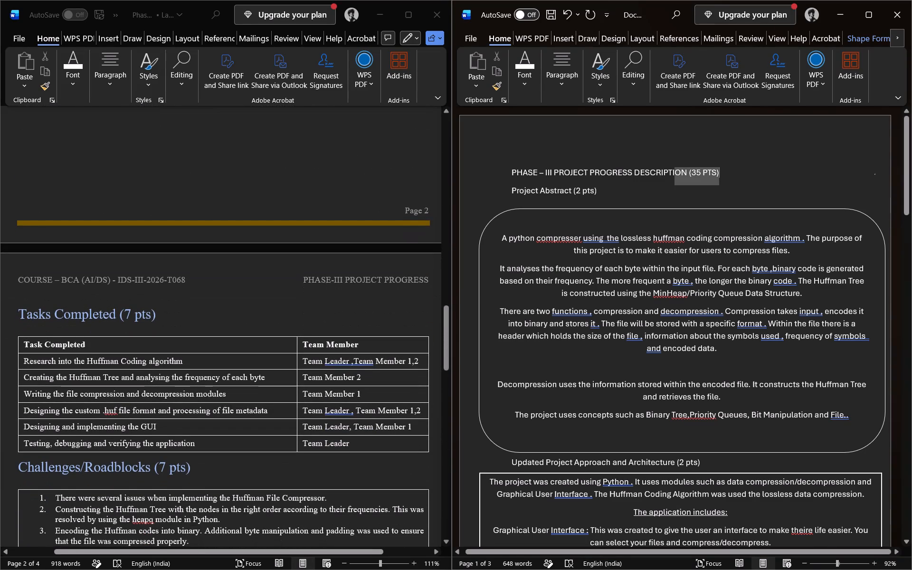
{"action": "left_click_drag", "start_coordinate": [667, 172], "coordinate": [520, 165]}
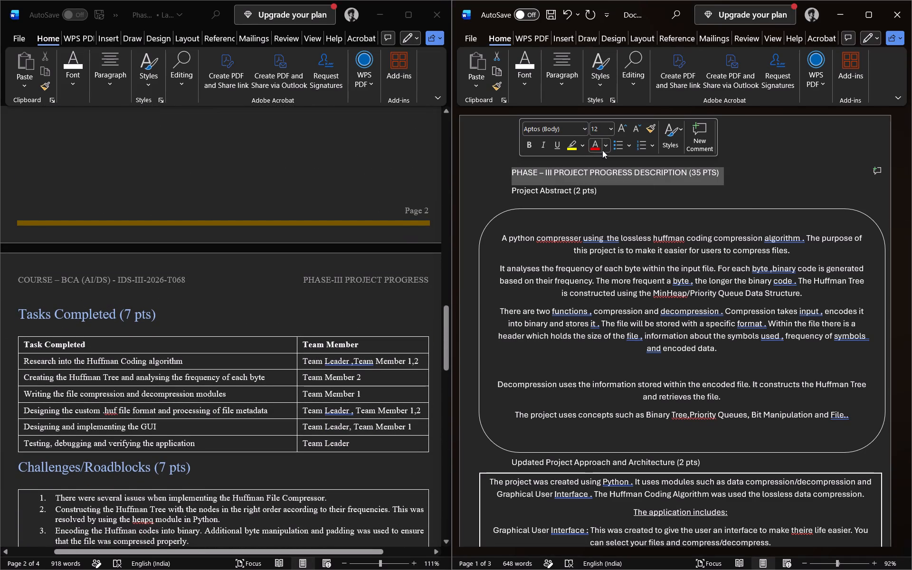
{"action": "left_click", "coordinate": [603, 150]}
{"action": "left_click", "coordinate": [644, 272]}
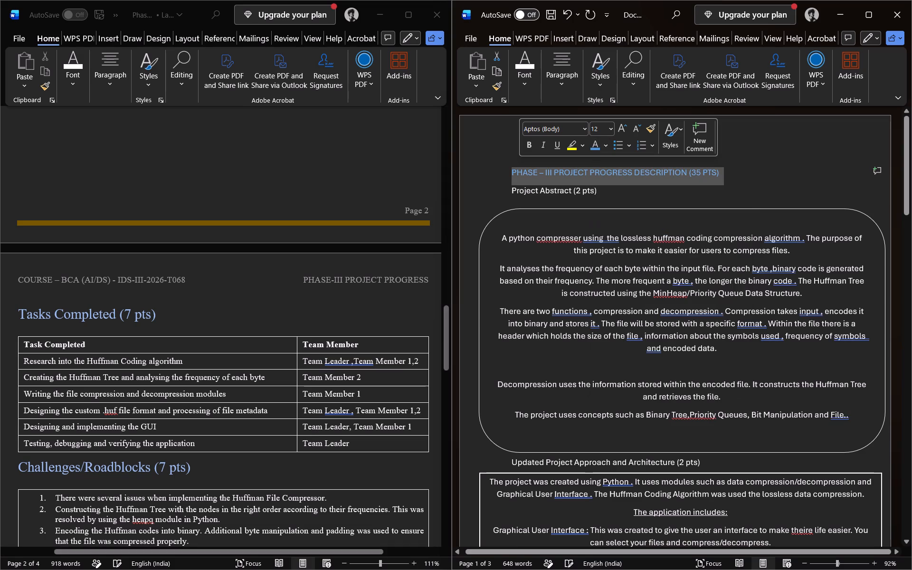
Format the heading "Project Abstract (2 pts)" as bold, italic and red.
{"action": "left_click_drag", "start_coordinate": [607, 191], "coordinate": [513, 193]}
{"action": "left_click", "coordinate": [524, 175]}
{"action": "left_click", "coordinate": [536, 175]}
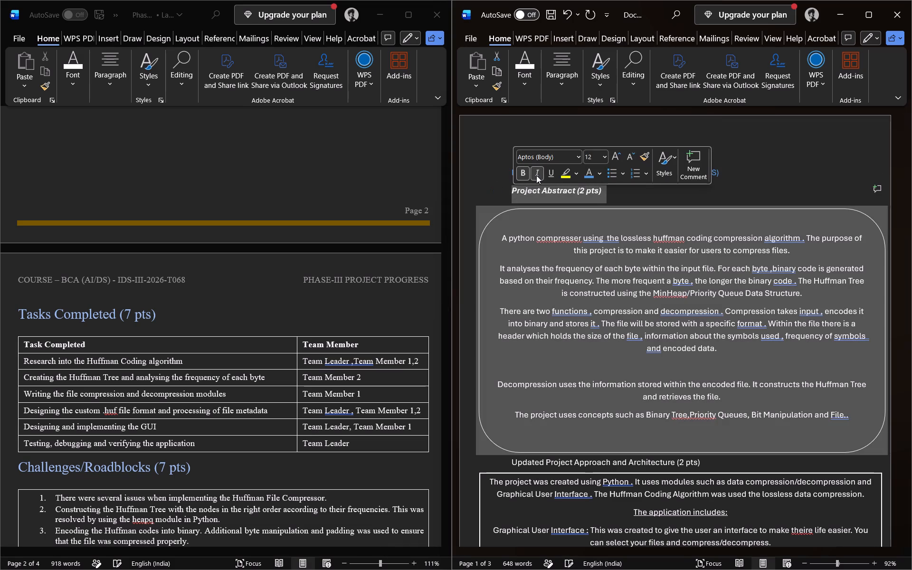
{"action": "left_click", "coordinate": [601, 178]}
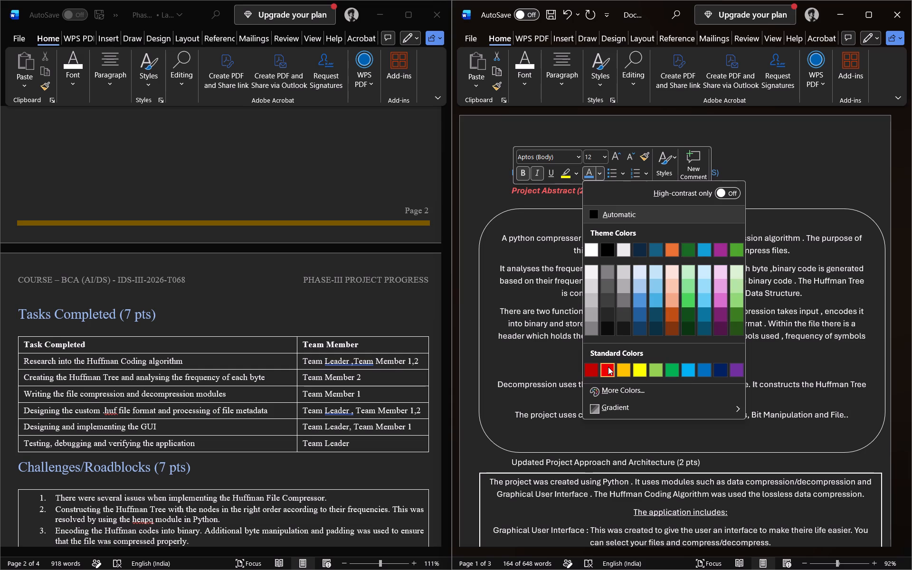
{"action": "left_click", "coordinate": [608, 367]}
{"action": "left_click", "coordinate": [771, 177]}
Format the heading "Updated Project Approach and Architecture (2 pts)" as bold, italic and red.
{"action": "scroll", "coordinate": [771, 177], "scroll_direction": "down", "scroll_amount": 4}
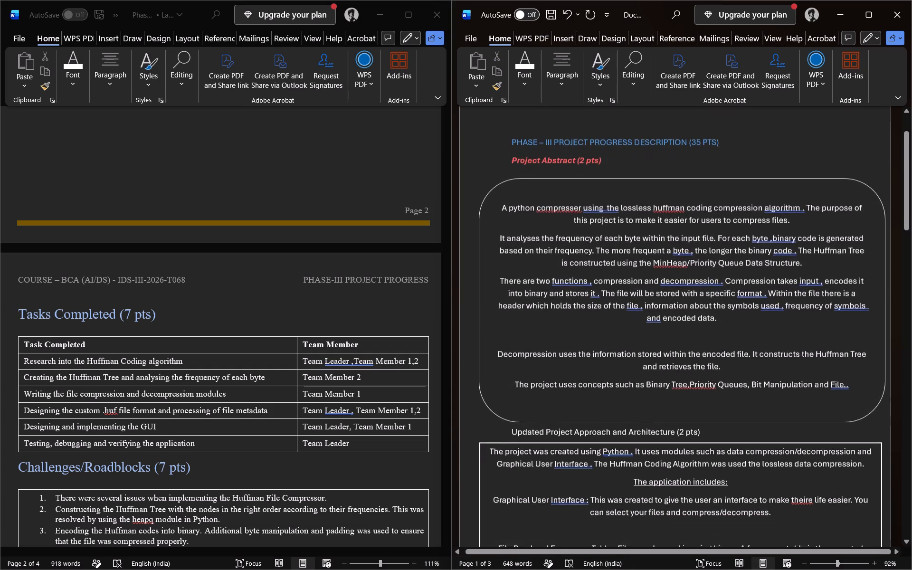
{"action": "scroll", "coordinate": [771, 177], "scroll_direction": "down", "scroll_amount": 8}
{"action": "left_click_drag", "start_coordinate": [718, 261], "coordinate": [553, 250]}
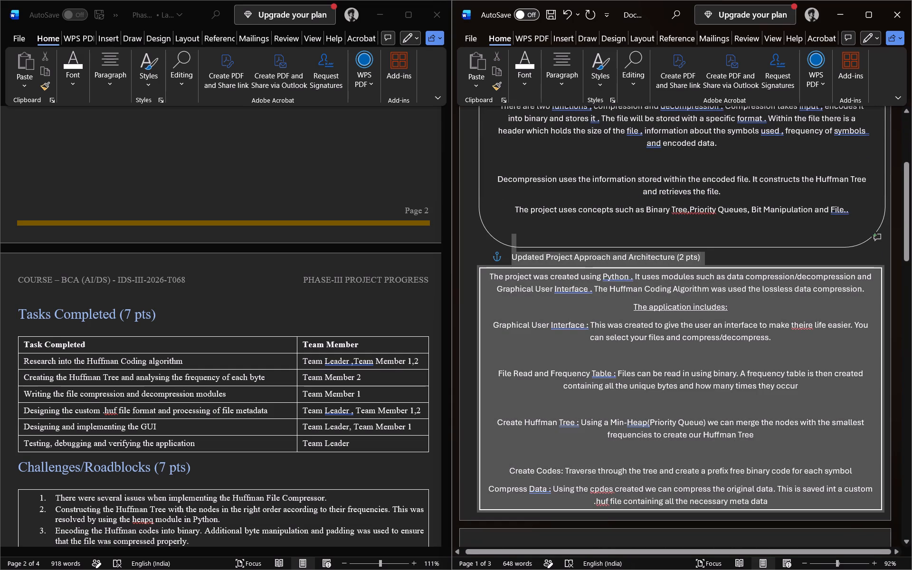
{"action": "left_click_drag", "start_coordinate": [553, 250], "coordinate": [510, 258]}
{"action": "left_click", "coordinate": [523, 243]}
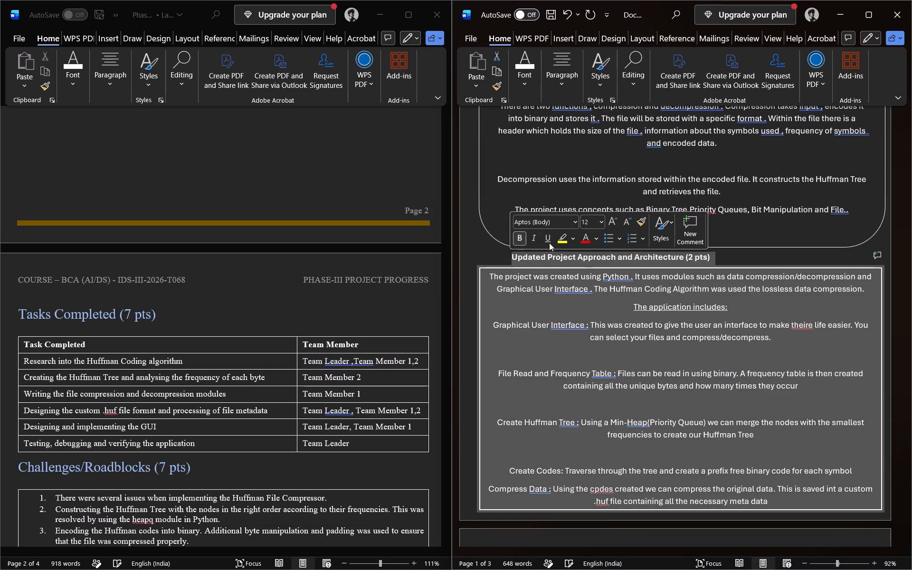
{"action": "left_click", "coordinate": [535, 243]}
{"action": "left_click", "coordinate": [583, 243]}
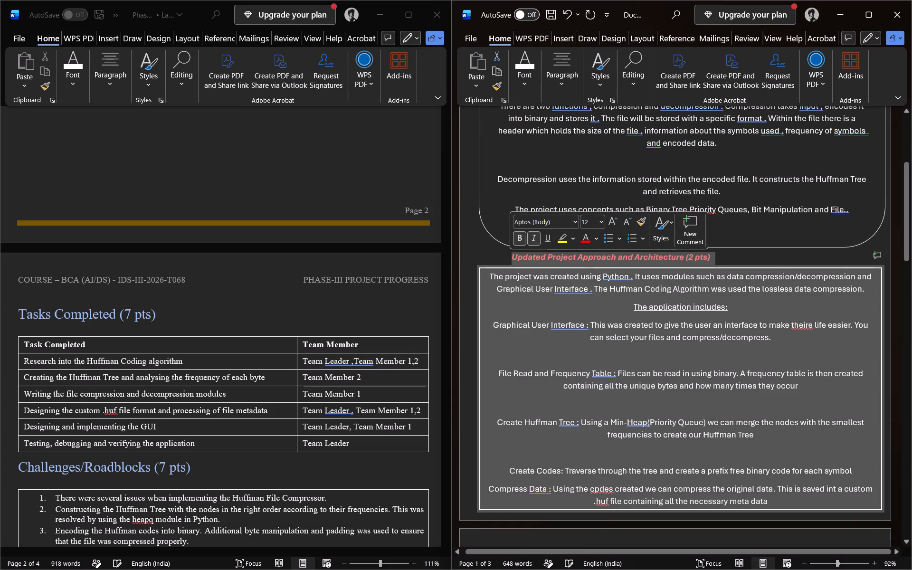
{"action": "left_click", "coordinate": [722, 257]}
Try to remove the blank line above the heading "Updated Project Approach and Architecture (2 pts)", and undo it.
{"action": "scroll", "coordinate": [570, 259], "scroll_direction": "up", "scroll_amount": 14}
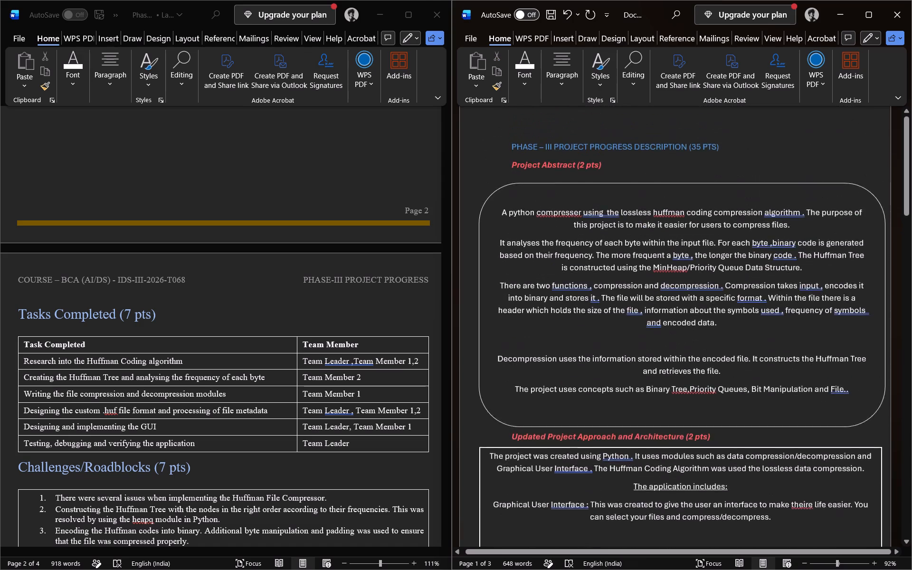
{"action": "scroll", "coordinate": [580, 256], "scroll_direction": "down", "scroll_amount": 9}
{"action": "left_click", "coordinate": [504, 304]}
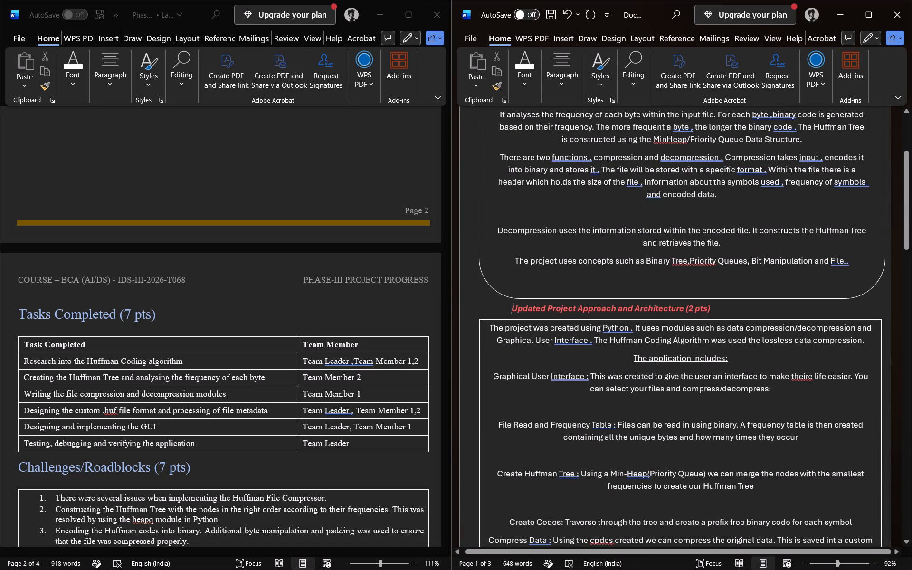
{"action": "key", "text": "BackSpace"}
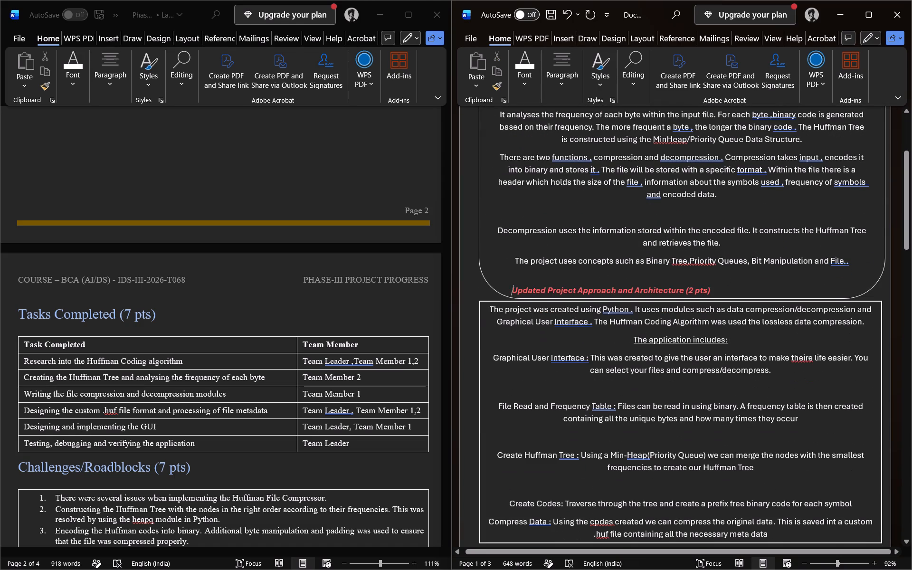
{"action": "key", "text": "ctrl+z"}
Format the heading "Tasks Completed (7 pts)" above the table as bold, italic and red.
{"action": "scroll", "coordinate": [653, 344], "scroll_direction": "down", "scroll_amount": 19}
{"action": "scroll", "coordinate": [653, 344], "scroll_direction": "up", "scroll_amount": 6}
{"action": "scroll", "coordinate": [653, 344], "scroll_direction": "down", "scroll_amount": 12}
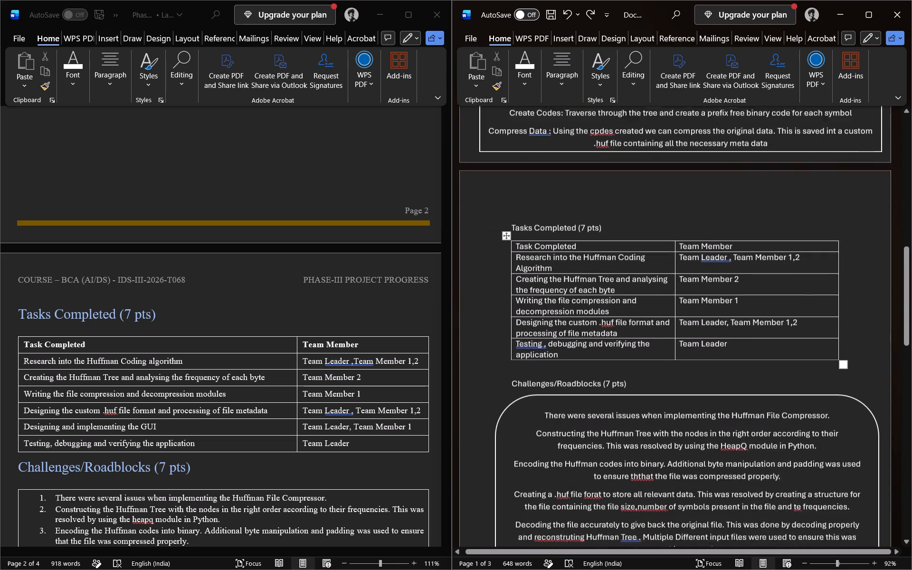
{"action": "left_click_drag", "start_coordinate": [617, 208], "coordinate": [505, 207]}
{"action": "left_click", "coordinate": [513, 189]}
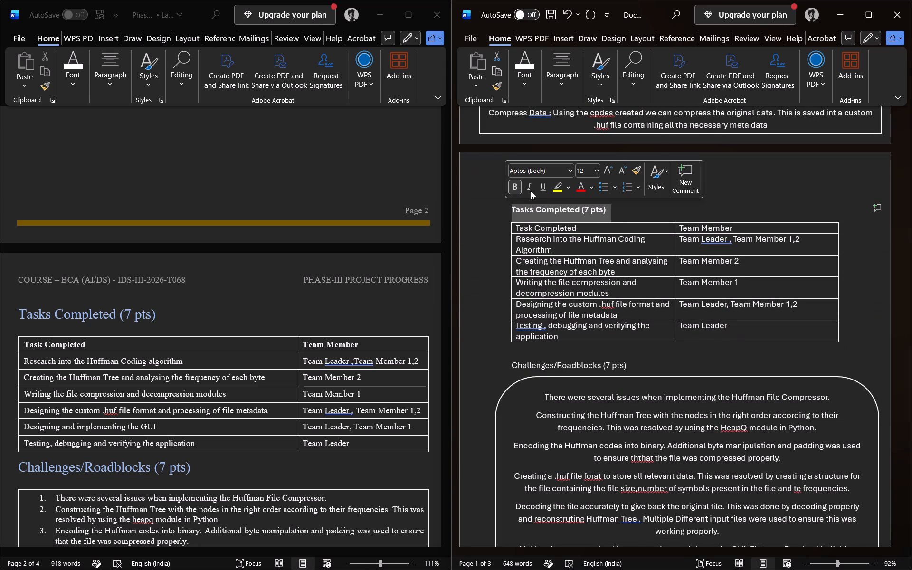
{"action": "left_click", "coordinate": [529, 191]}
{"action": "left_click", "coordinate": [581, 189]}
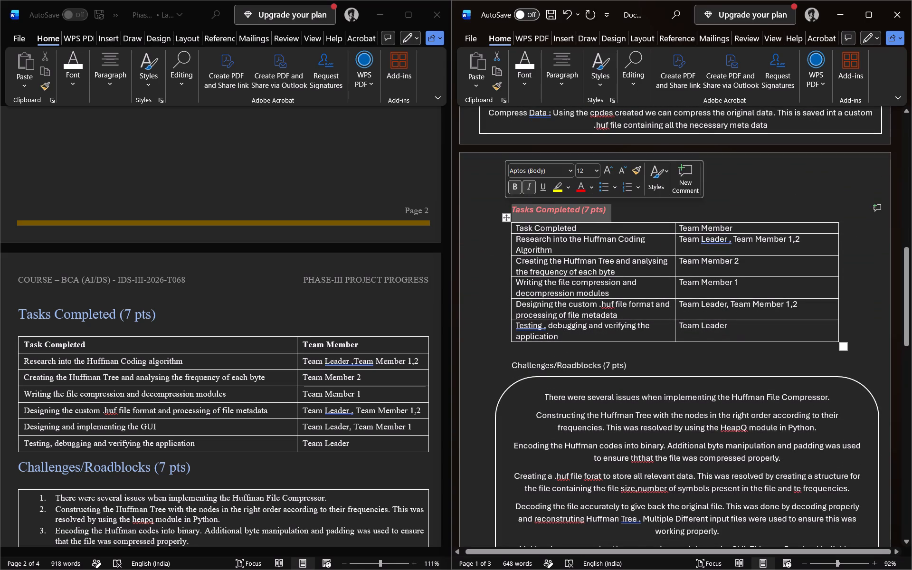
Format the heading "Challenges/Roadblocks (7 pts)" below the table as bold, italic and red.
{"action": "left_click_drag", "start_coordinate": [630, 365], "coordinate": [511, 363]}
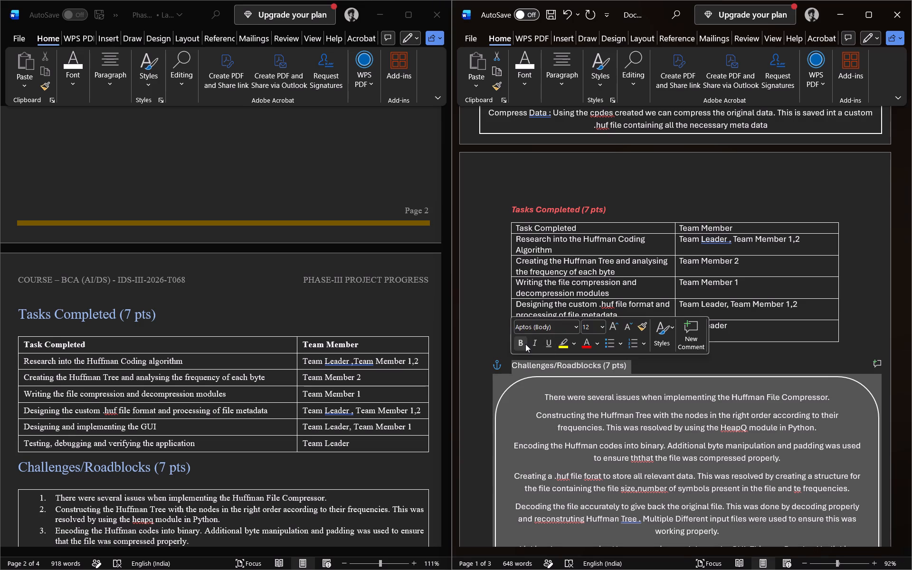
{"action": "left_click", "coordinate": [524, 345]}
{"action": "left_click", "coordinate": [532, 345]}
{"action": "left_click", "coordinate": [584, 346]}
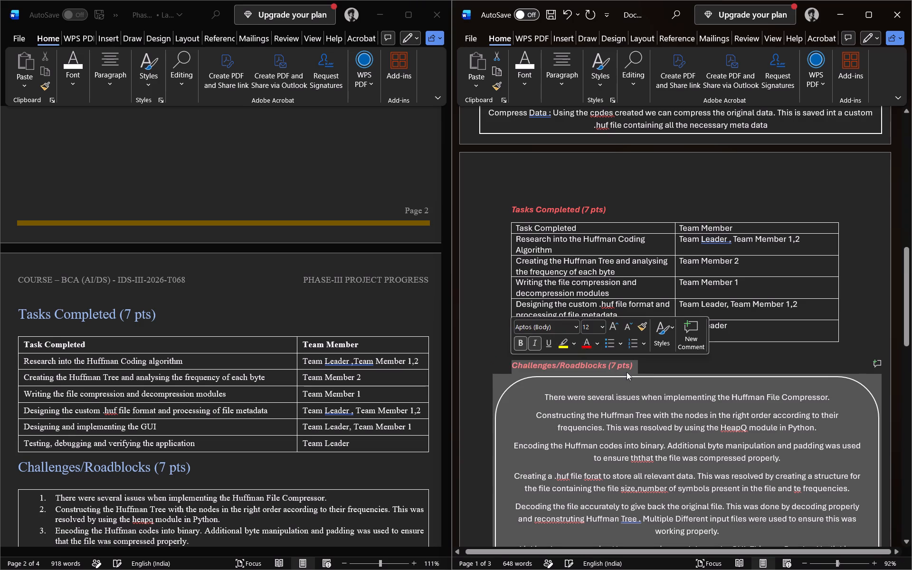
Format the heading "Project Outcome/Deliverables (2 pts)" above the Key Results box as bold, italic and red.
{"action": "scroll", "coordinate": [635, 381], "scroll_direction": "down", "scroll_amount": 18}
{"action": "left_click_drag", "start_coordinate": [659, 328], "coordinate": [570, 328]}
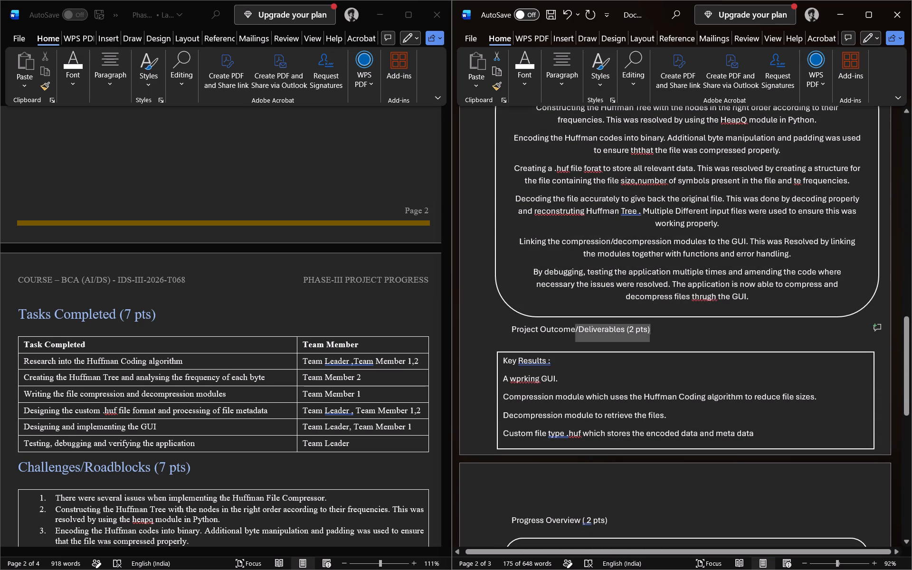
{"action": "left_click_drag", "start_coordinate": [570, 328], "coordinate": [514, 332]}
{"action": "left_click", "coordinate": [524, 312]}
{"action": "left_click", "coordinate": [536, 313]}
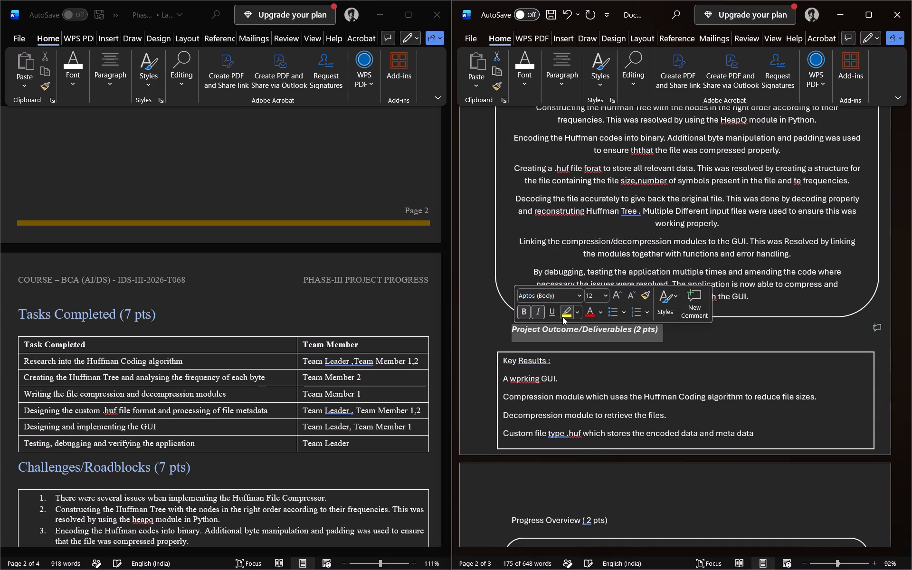
{"action": "left_click", "coordinate": [588, 316]}
Format the heading "Progress Overview ( 2 pts)" on the last page as bold, italic and red.
{"action": "scroll", "coordinate": [627, 370], "scroll_direction": "down", "scroll_amount": 7}
{"action": "left_click_drag", "start_coordinate": [622, 409], "coordinate": [543, 404]}
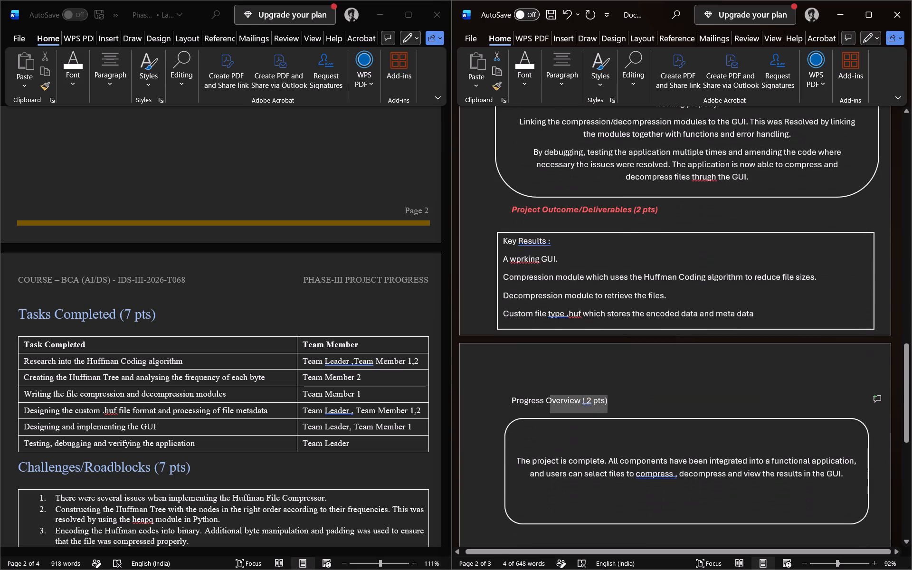
{"action": "left_click_drag", "start_coordinate": [543, 404], "coordinate": [519, 400]}
{"action": "left_click", "coordinate": [526, 378]}
{"action": "left_click", "coordinate": [544, 383]}
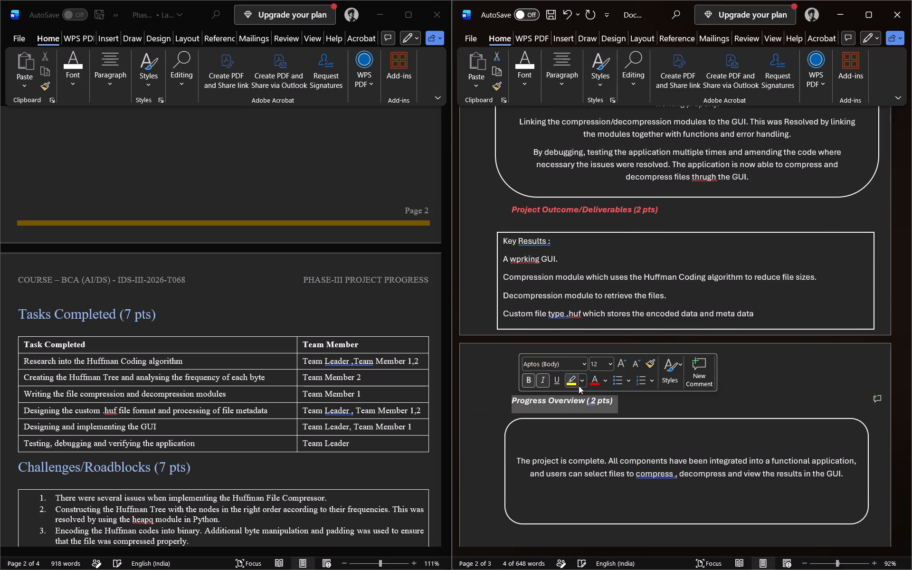
{"action": "left_click", "coordinate": [595, 382]}
{"action": "left_click", "coordinate": [675, 406]}
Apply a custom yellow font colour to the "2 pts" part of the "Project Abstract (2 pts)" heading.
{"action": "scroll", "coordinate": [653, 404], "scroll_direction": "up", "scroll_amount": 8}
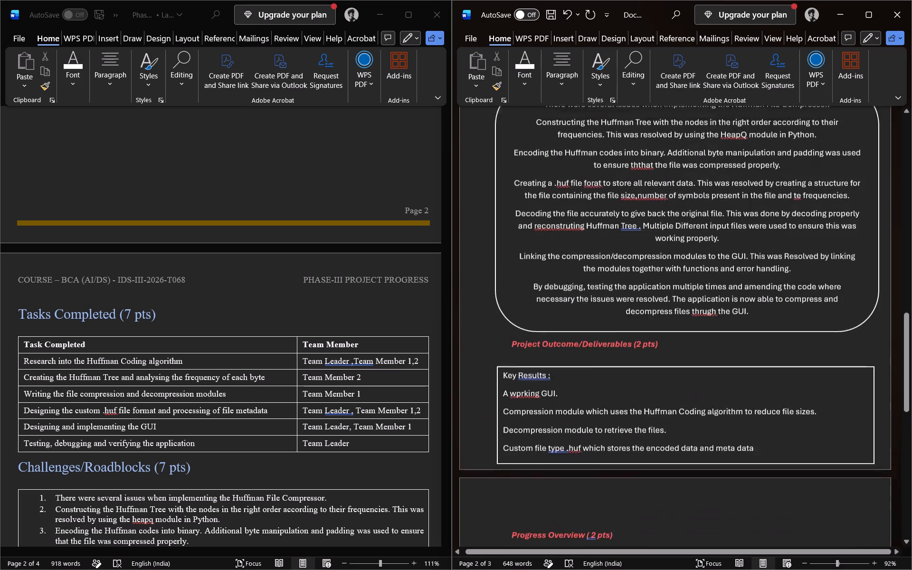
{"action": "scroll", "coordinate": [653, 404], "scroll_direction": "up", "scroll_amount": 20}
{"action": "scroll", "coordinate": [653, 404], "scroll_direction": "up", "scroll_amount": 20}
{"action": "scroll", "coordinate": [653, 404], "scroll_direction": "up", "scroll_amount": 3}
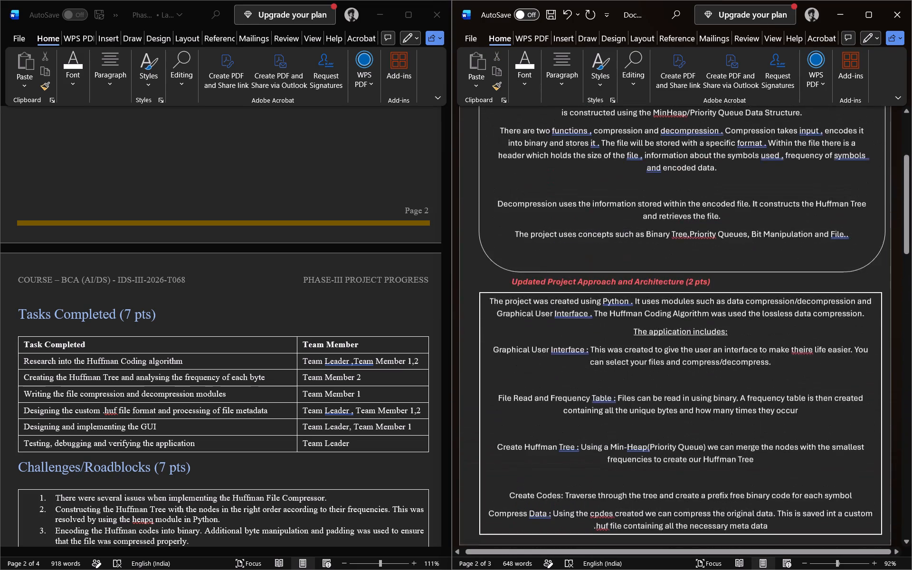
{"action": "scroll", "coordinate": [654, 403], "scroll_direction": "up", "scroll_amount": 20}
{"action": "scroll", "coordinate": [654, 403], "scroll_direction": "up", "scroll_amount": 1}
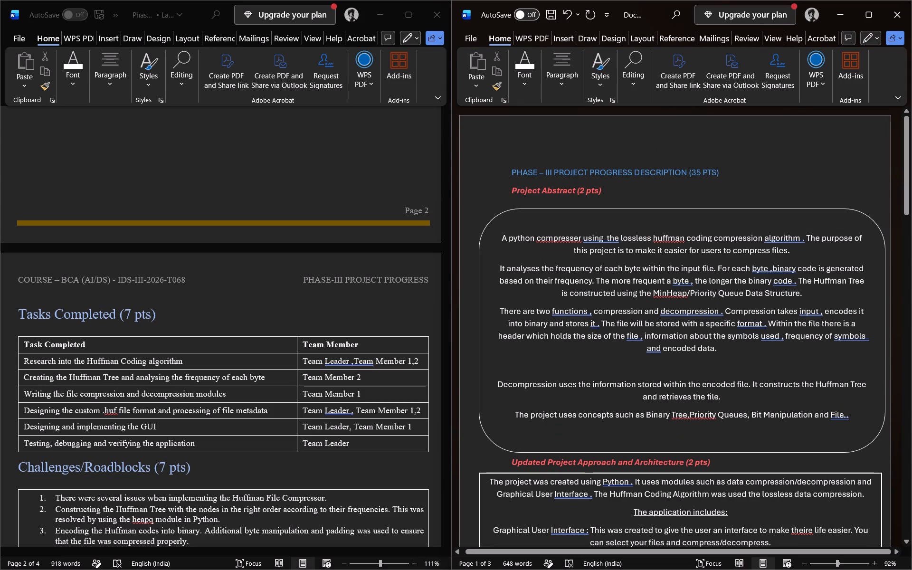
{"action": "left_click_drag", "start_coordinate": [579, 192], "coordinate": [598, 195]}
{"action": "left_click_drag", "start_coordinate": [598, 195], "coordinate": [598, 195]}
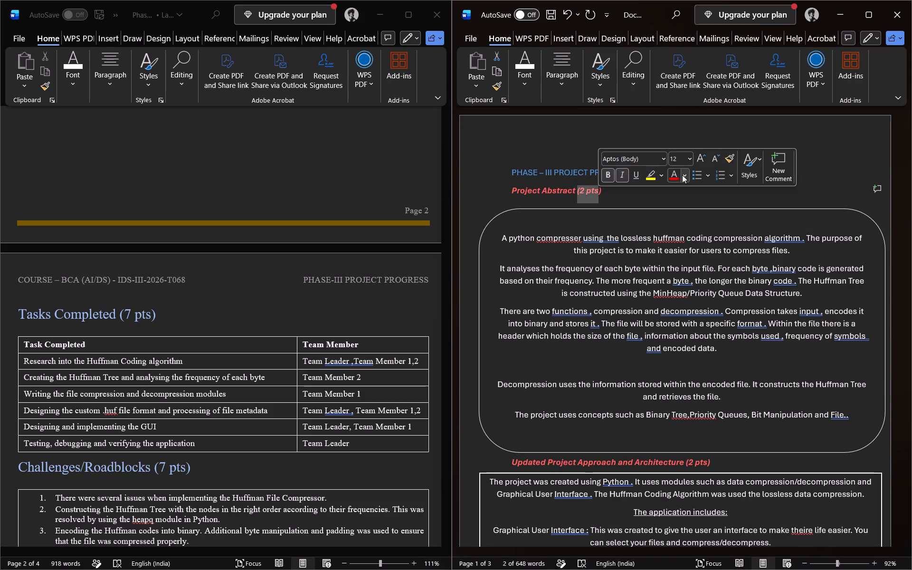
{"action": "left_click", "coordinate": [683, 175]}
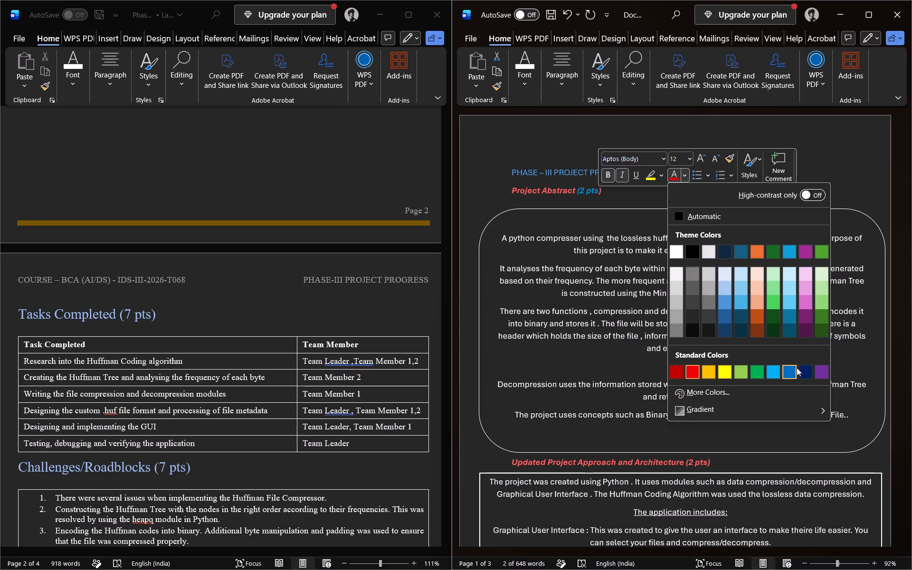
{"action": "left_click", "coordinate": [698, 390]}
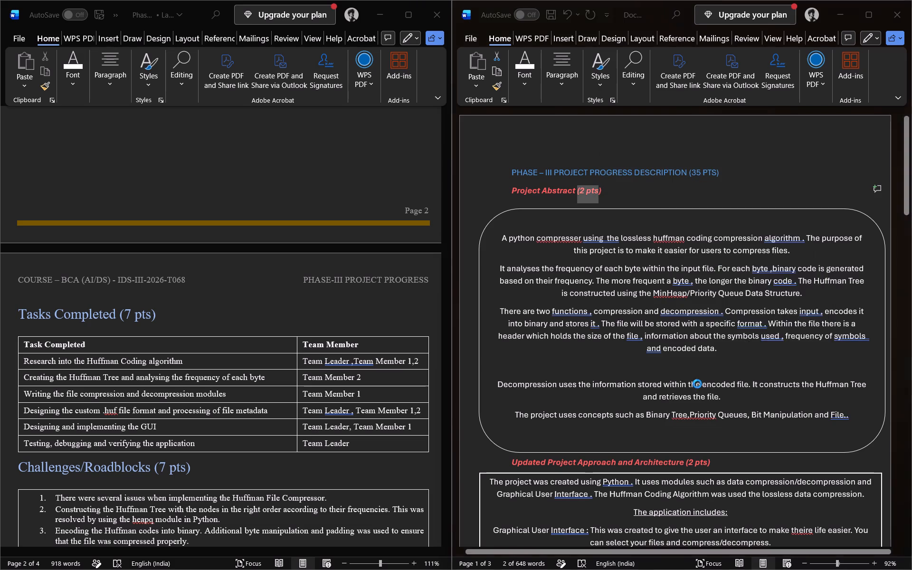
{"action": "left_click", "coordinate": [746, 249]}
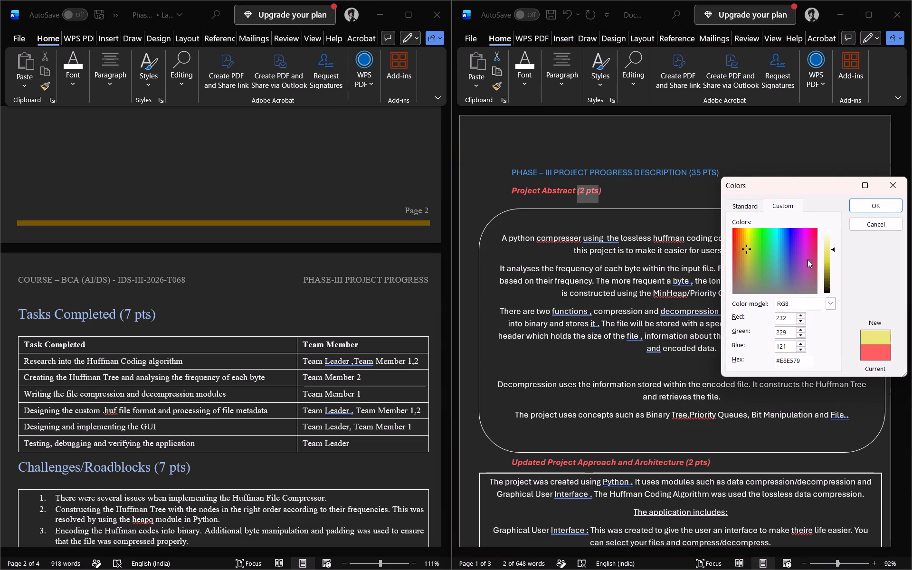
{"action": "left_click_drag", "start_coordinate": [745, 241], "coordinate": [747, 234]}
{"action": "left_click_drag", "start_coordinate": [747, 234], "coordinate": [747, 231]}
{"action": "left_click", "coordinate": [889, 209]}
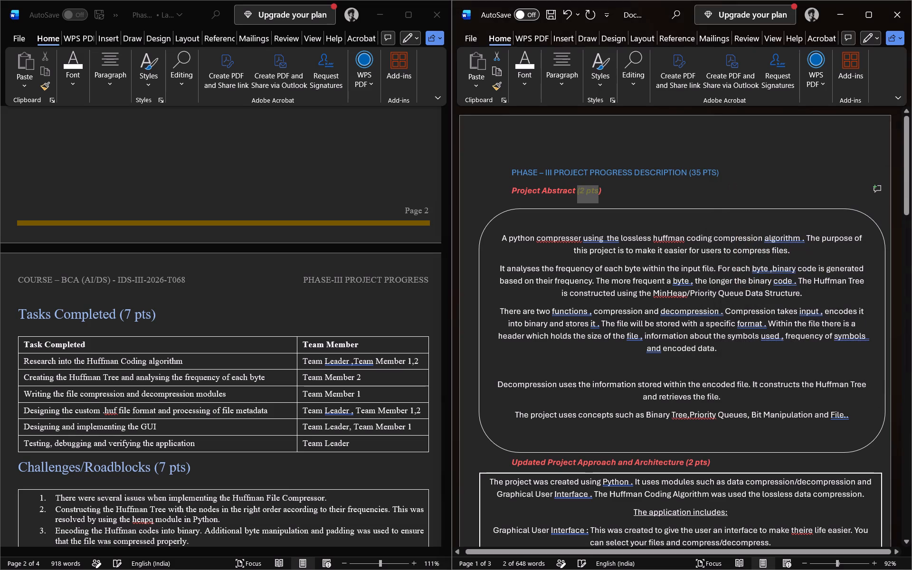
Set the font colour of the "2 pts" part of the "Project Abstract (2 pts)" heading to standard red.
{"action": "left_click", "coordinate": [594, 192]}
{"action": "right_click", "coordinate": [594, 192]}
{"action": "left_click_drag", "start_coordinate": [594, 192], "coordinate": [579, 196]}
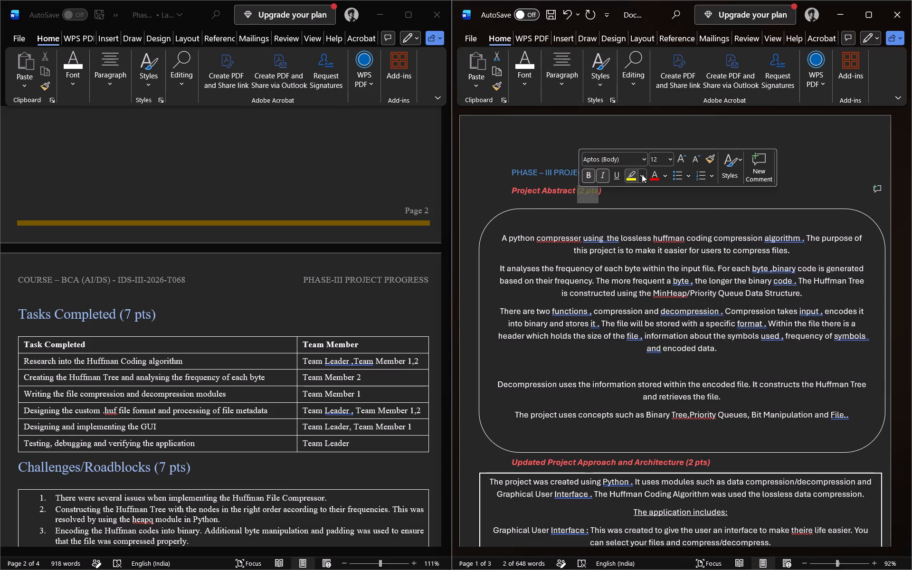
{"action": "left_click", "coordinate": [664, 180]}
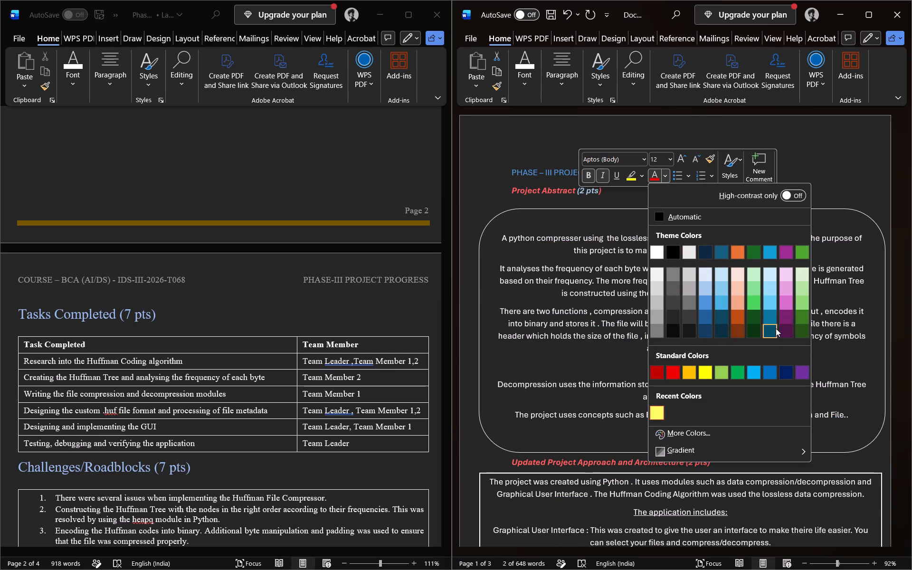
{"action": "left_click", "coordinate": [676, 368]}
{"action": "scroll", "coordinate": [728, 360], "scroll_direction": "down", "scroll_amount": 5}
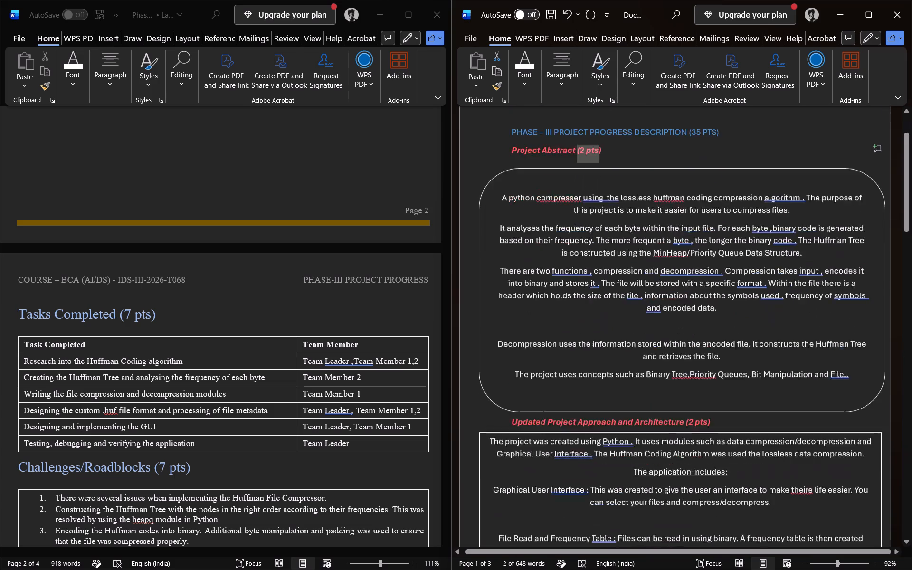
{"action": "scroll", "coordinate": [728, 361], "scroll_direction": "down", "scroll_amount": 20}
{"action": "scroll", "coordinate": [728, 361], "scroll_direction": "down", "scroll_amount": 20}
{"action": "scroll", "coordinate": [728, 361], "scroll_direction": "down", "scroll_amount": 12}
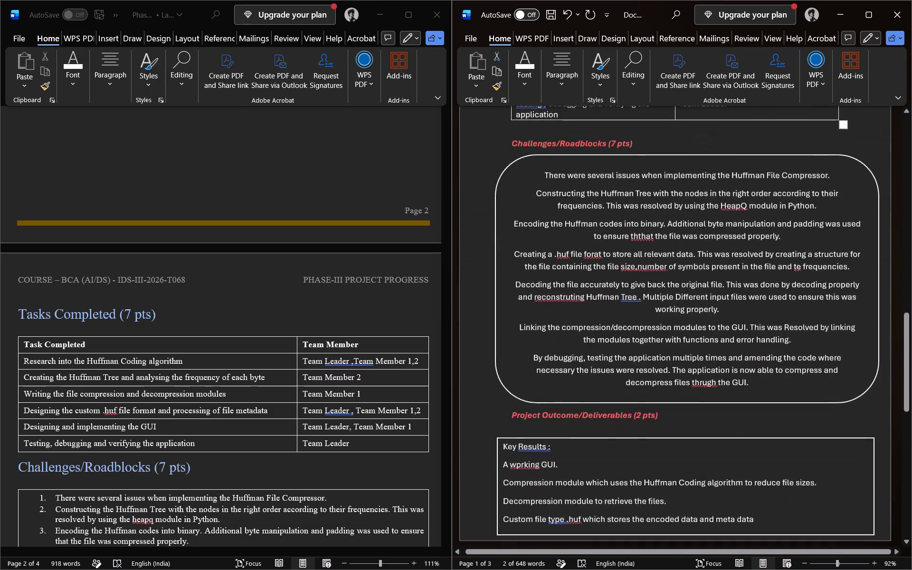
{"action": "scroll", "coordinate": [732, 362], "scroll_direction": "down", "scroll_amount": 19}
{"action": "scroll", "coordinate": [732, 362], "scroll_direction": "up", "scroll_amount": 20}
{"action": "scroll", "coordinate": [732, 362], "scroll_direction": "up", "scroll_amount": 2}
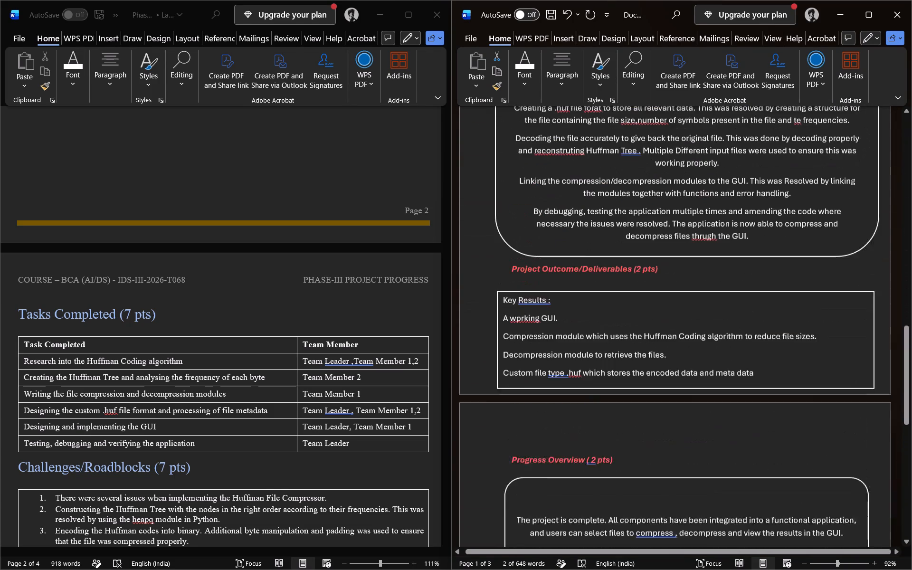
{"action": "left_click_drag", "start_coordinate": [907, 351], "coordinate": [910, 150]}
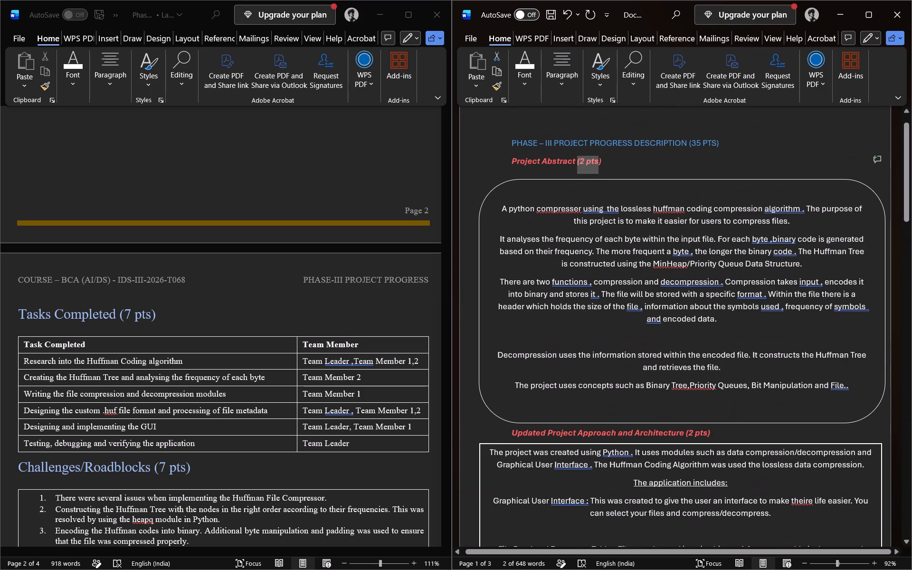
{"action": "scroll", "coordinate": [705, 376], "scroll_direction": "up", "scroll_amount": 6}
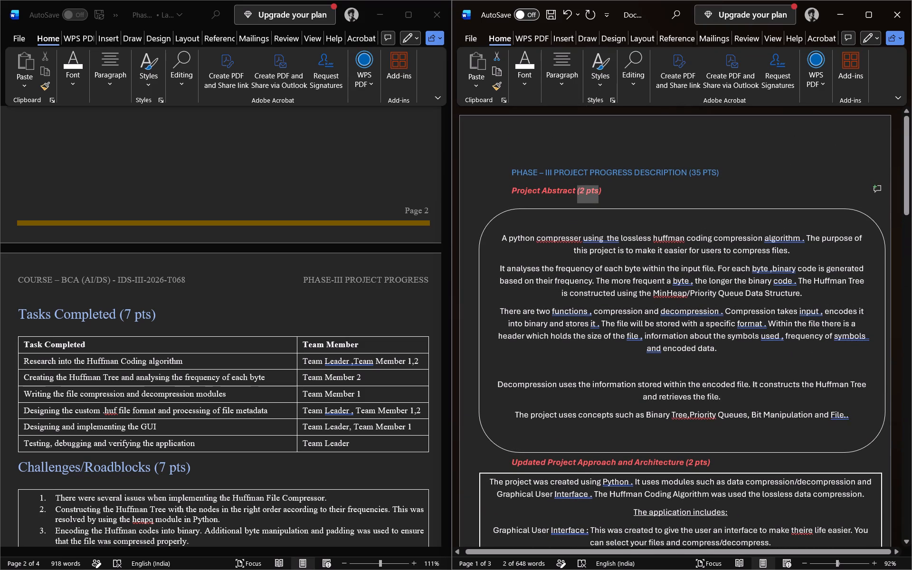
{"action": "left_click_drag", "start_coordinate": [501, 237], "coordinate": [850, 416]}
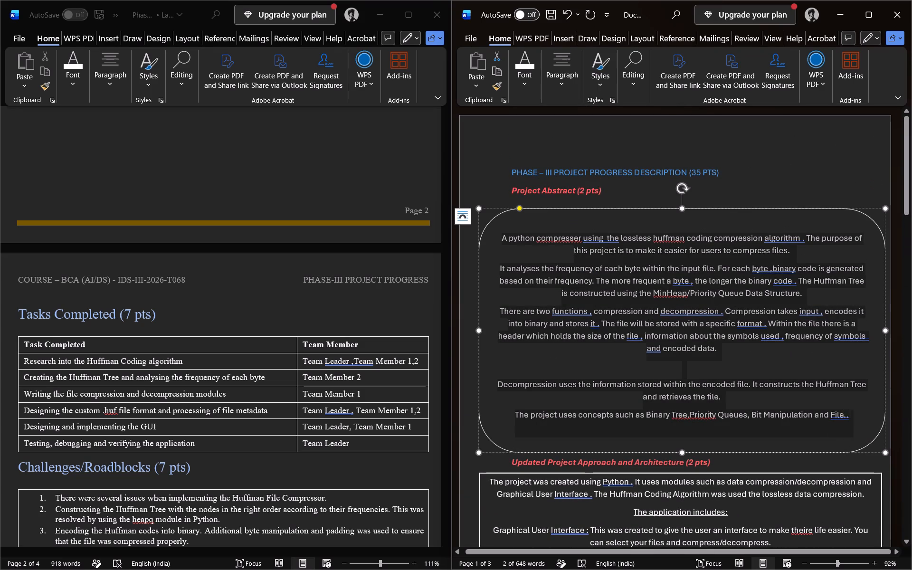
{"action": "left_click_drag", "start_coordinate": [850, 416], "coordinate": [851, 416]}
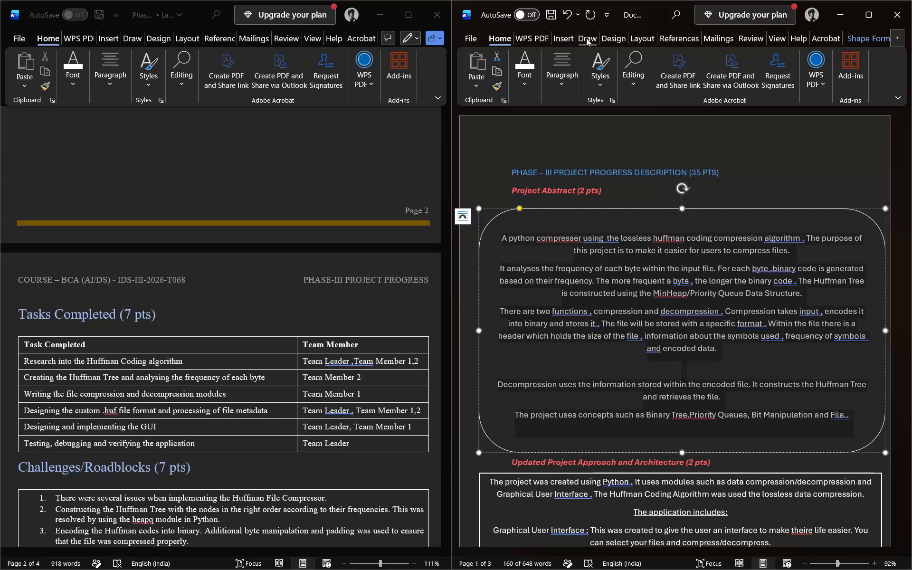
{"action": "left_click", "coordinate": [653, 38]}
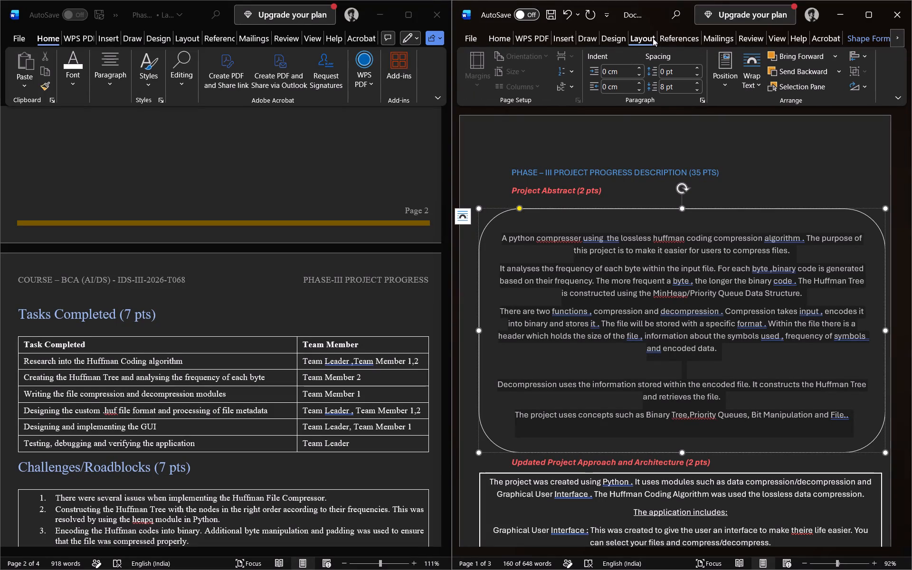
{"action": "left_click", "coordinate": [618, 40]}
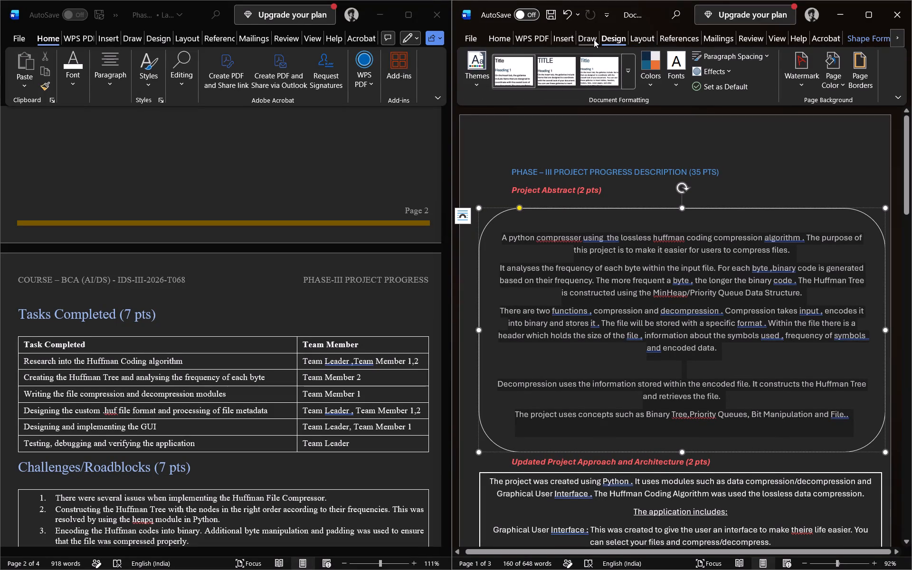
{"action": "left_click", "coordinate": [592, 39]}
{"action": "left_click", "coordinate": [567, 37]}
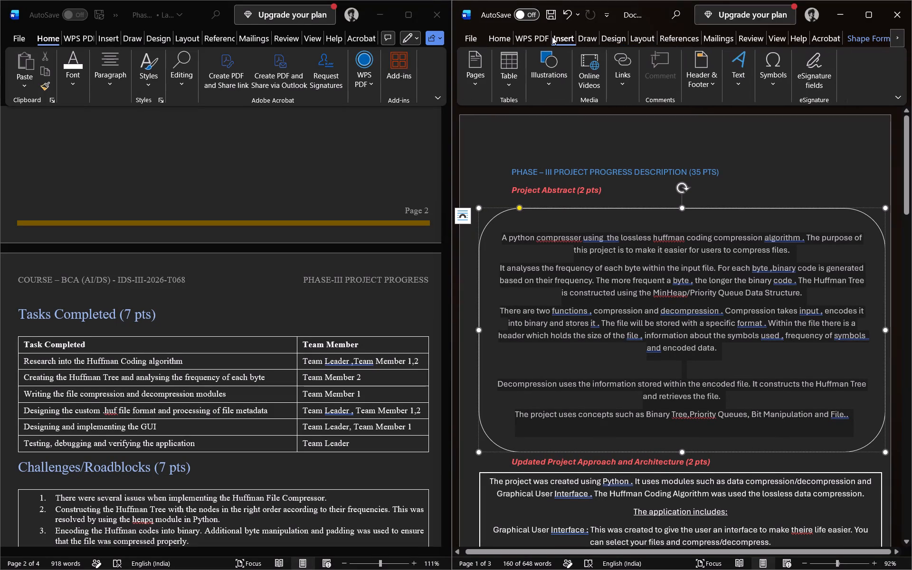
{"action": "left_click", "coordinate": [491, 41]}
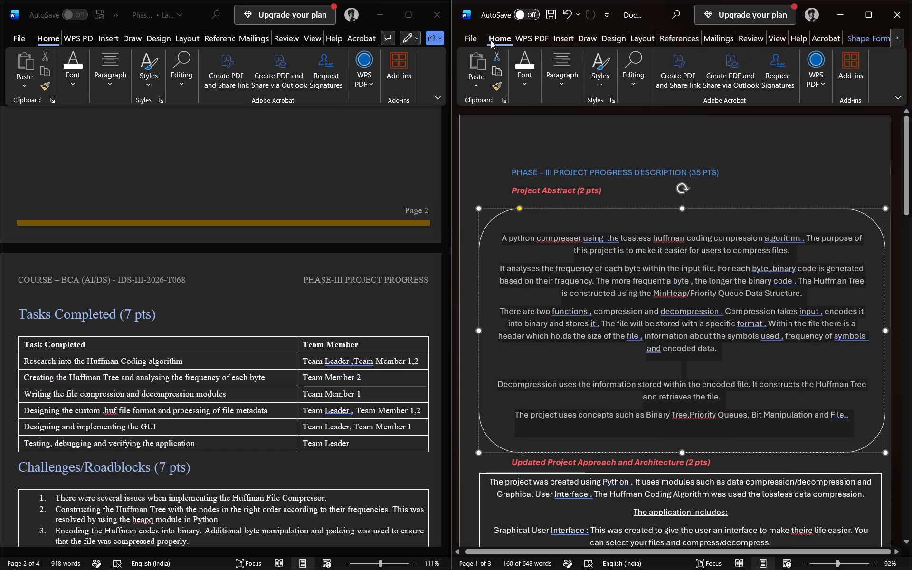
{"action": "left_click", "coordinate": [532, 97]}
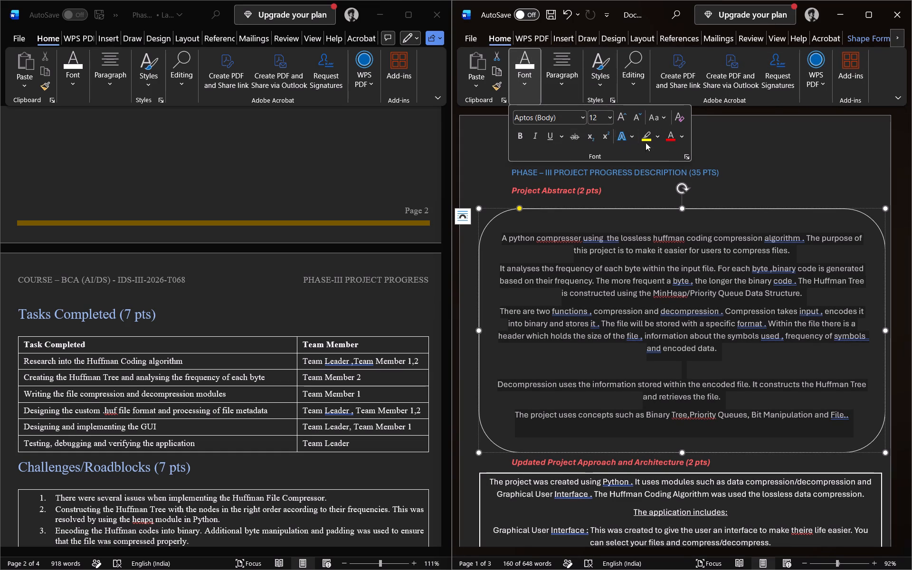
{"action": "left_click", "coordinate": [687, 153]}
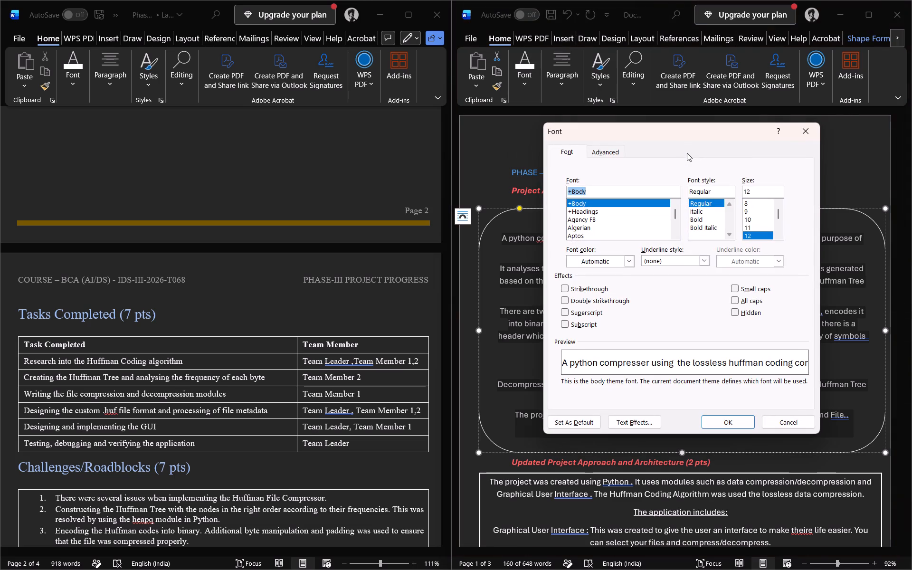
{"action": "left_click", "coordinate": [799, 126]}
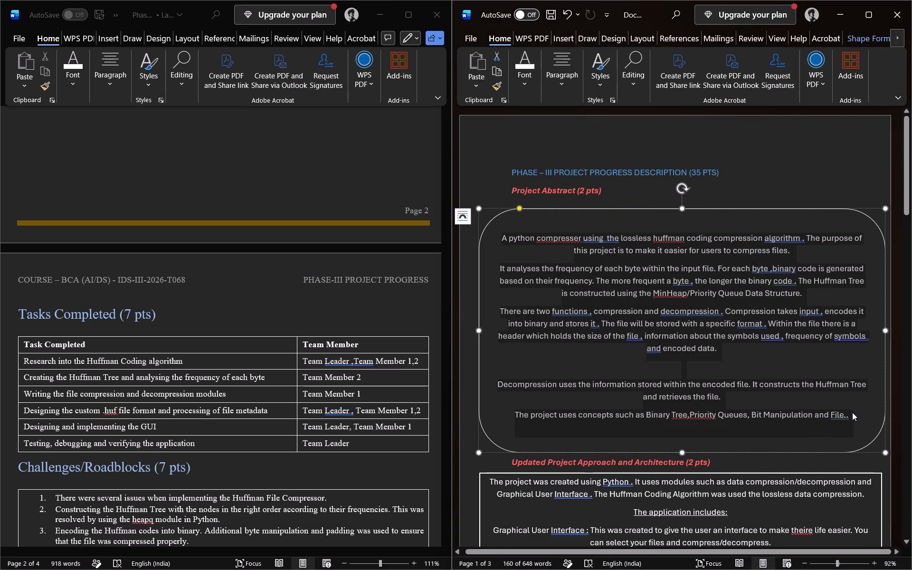
Widen the new document's window and justify all the text in the Project Abstract box.
{"action": "left_click", "coordinate": [852, 412]}
{"action": "left_click_drag", "start_coordinate": [850, 413], "coordinate": [501, 240]}
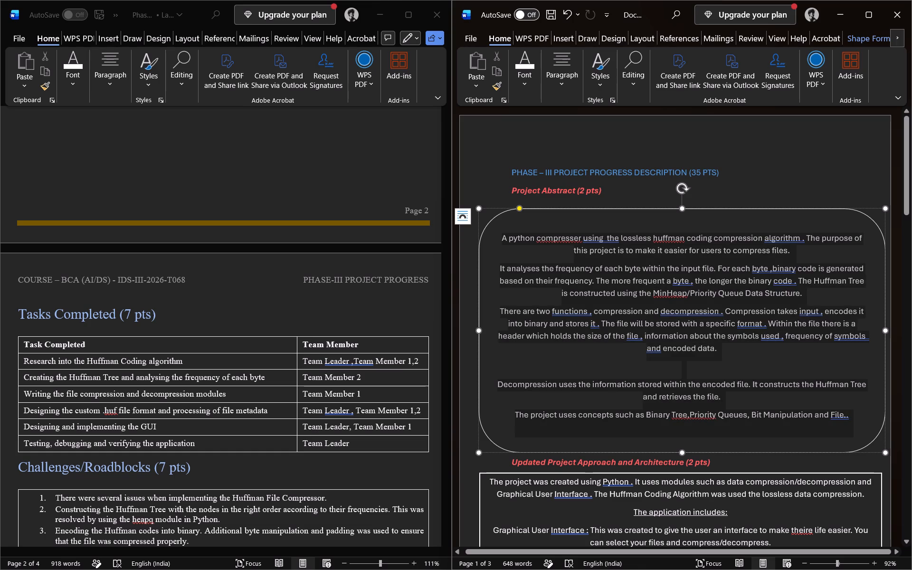
{"action": "left_click_drag", "start_coordinate": [501, 240], "coordinate": [499, 239]}
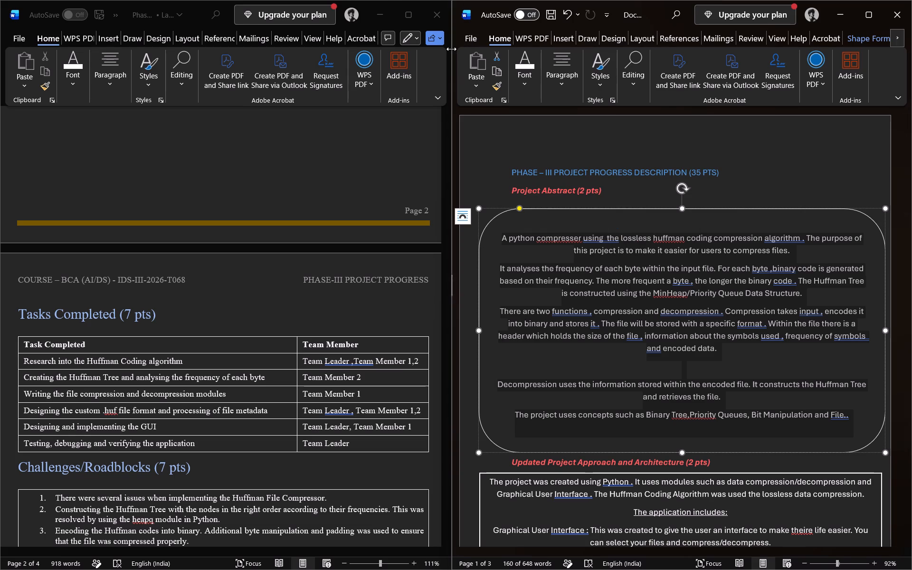
{"action": "left_click_drag", "start_coordinate": [451, 49], "coordinate": [308, 63]}
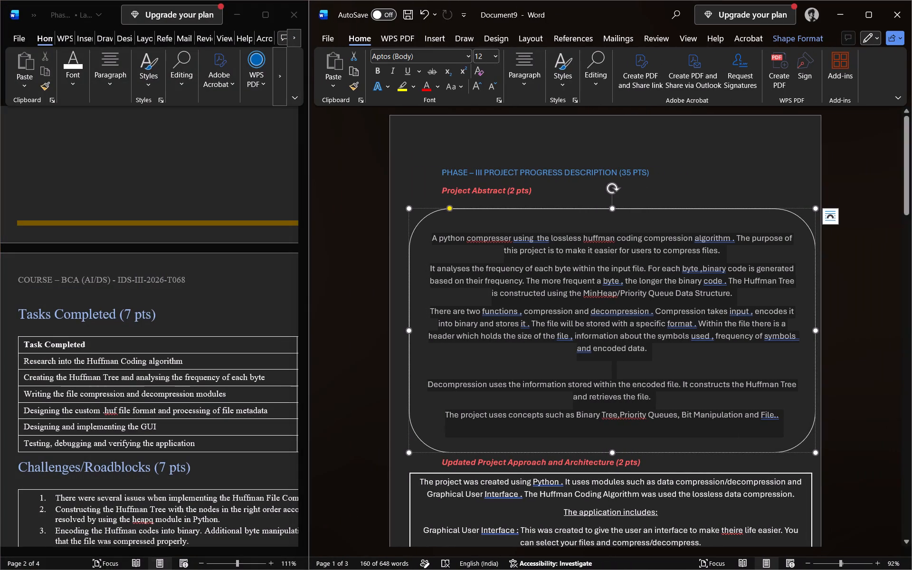
{"action": "left_click", "coordinate": [438, 36]}
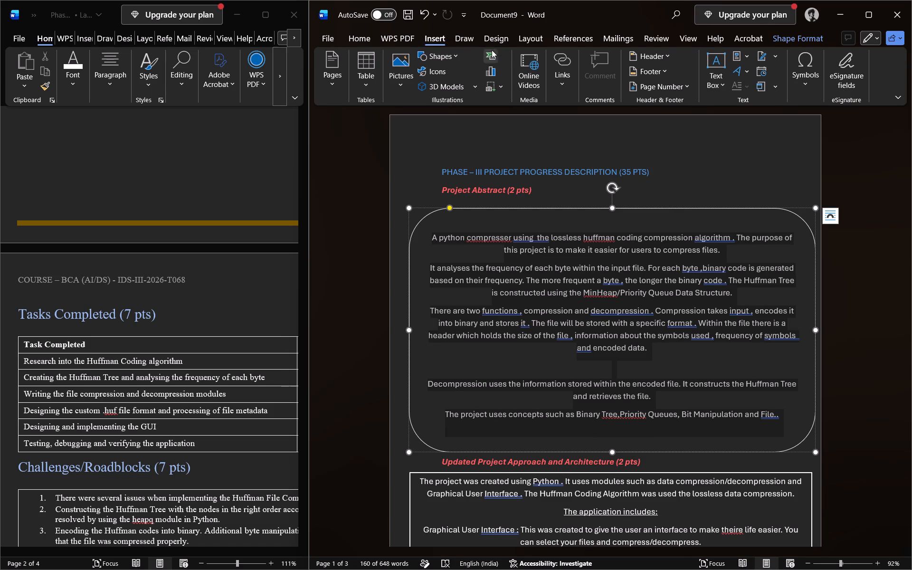
{"action": "left_click", "coordinate": [368, 36]}
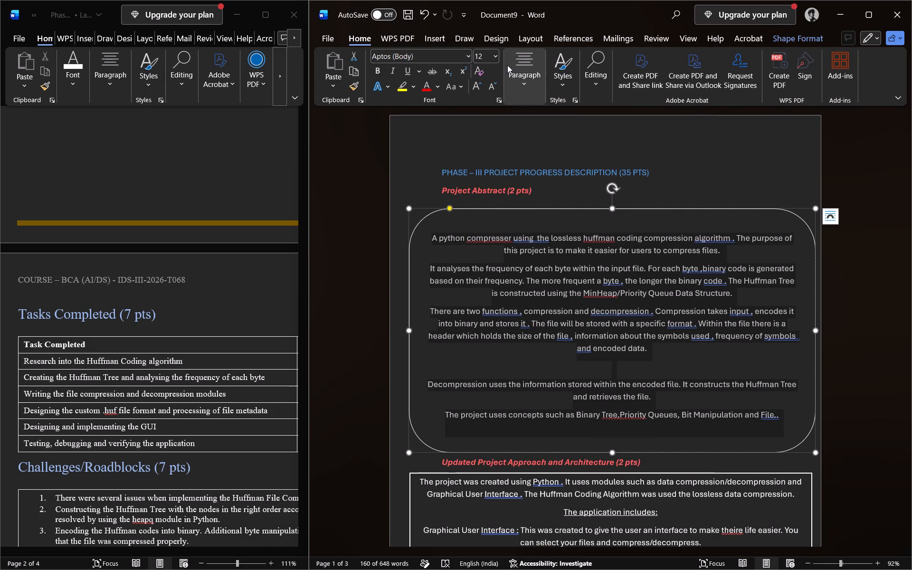
{"action": "left_click", "coordinate": [528, 85]}
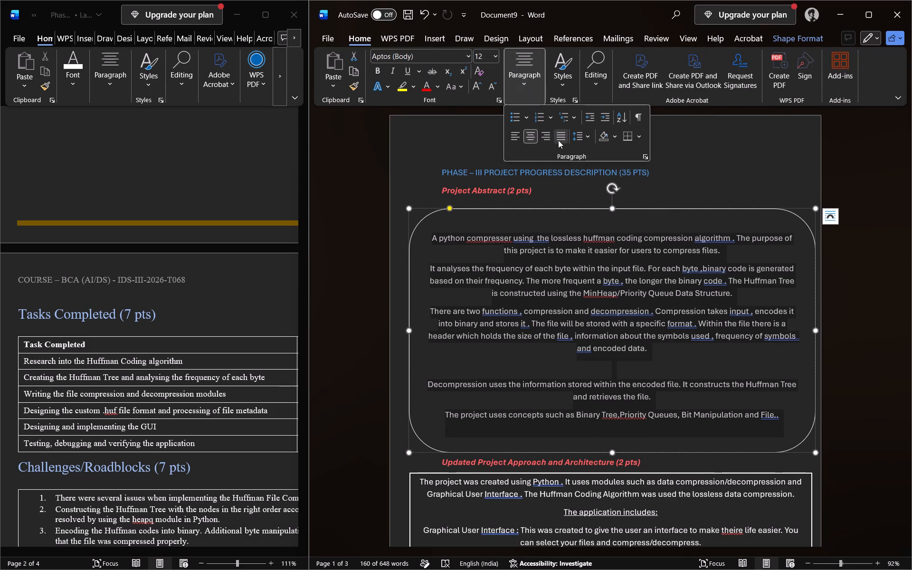
{"action": "left_click", "coordinate": [559, 139]}
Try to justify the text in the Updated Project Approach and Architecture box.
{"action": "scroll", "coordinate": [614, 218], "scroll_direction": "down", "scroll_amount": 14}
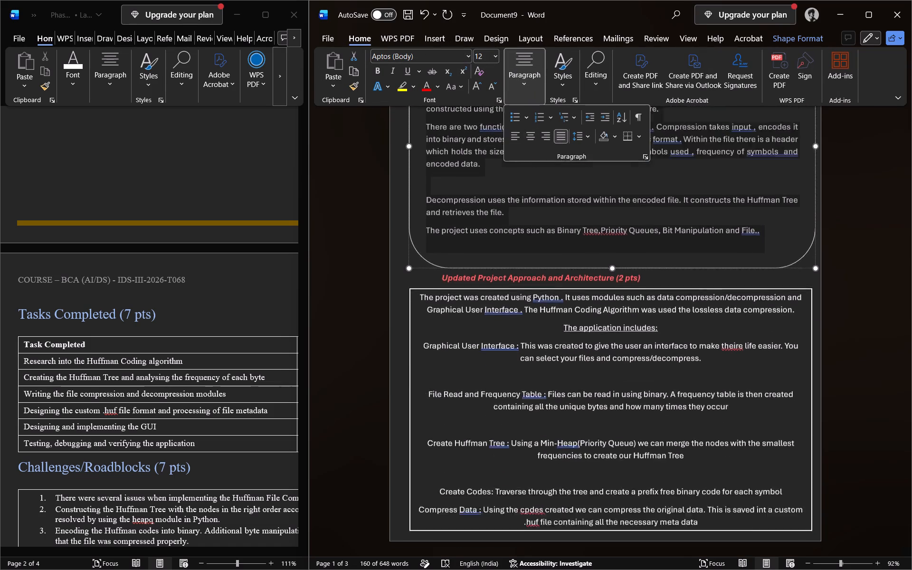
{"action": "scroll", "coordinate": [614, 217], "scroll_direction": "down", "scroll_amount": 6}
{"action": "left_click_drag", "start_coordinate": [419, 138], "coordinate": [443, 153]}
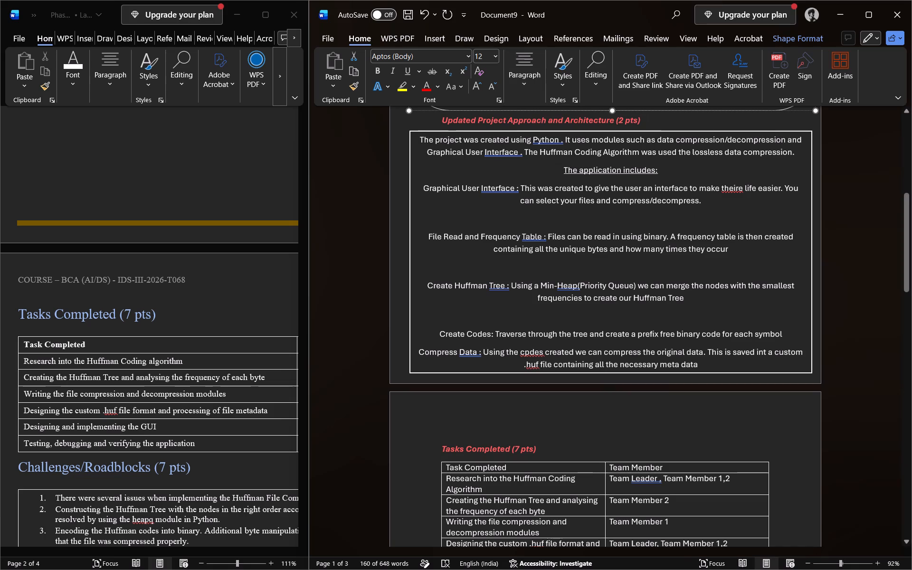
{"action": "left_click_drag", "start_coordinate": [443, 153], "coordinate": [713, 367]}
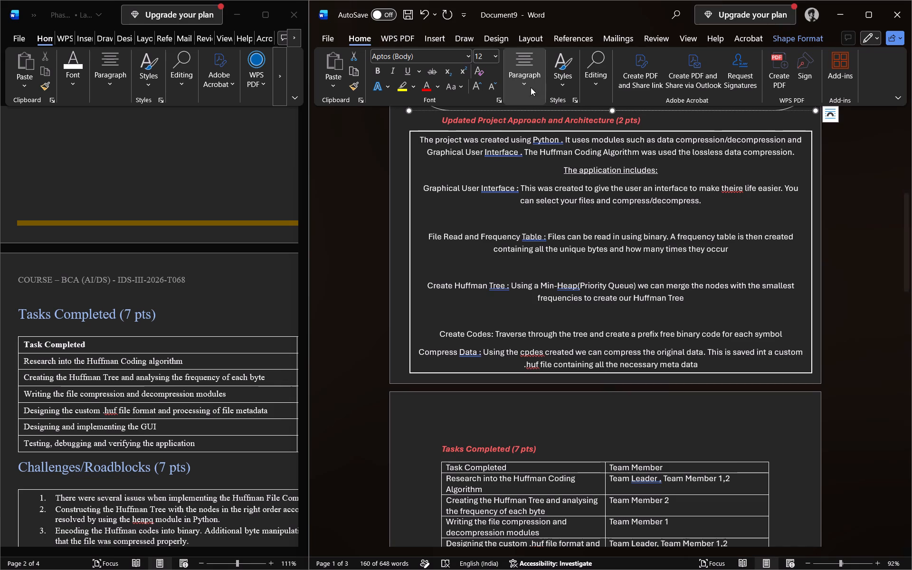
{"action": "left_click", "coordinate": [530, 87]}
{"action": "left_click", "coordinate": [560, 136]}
Justify all the text in the Updated Project Approach and Architecture box, from the opening paragraph to Compress Data.
{"action": "scroll", "coordinate": [594, 221], "scroll_direction": "down", "scroll_amount": 4}
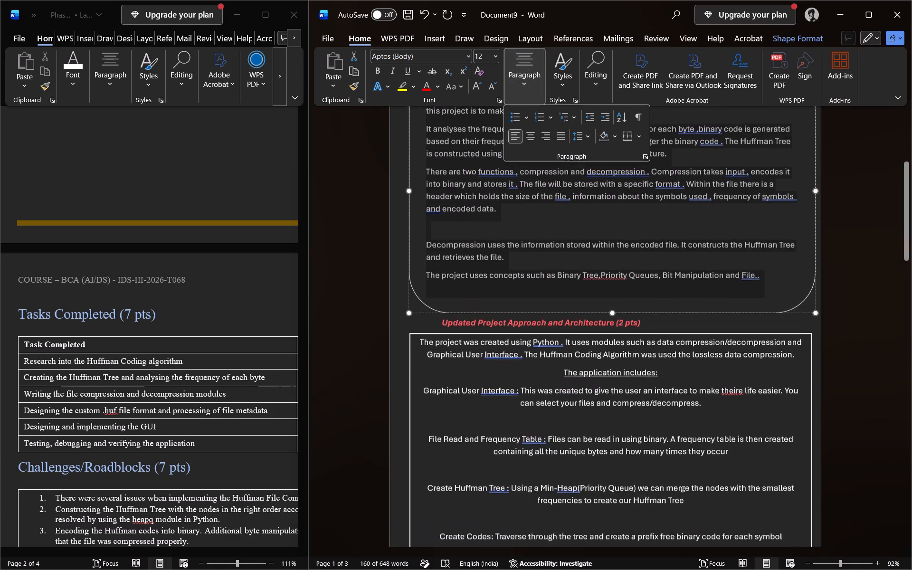
{"action": "scroll", "coordinate": [594, 221], "scroll_direction": "down", "scroll_amount": 9}
{"action": "left_click", "coordinate": [594, 221]}
{"action": "left_click", "coordinate": [569, 209]}
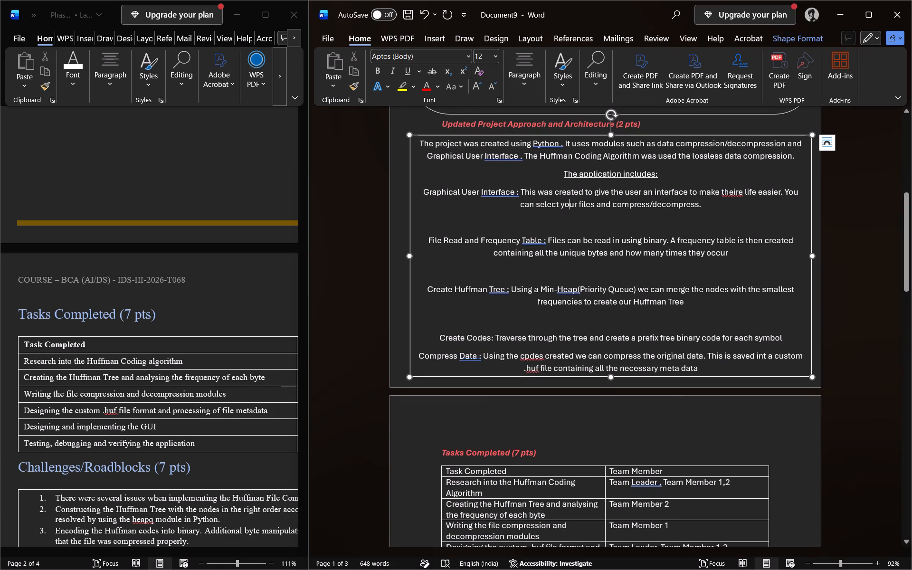
{"action": "left_click_drag", "start_coordinate": [419, 143], "coordinate": [704, 371]}
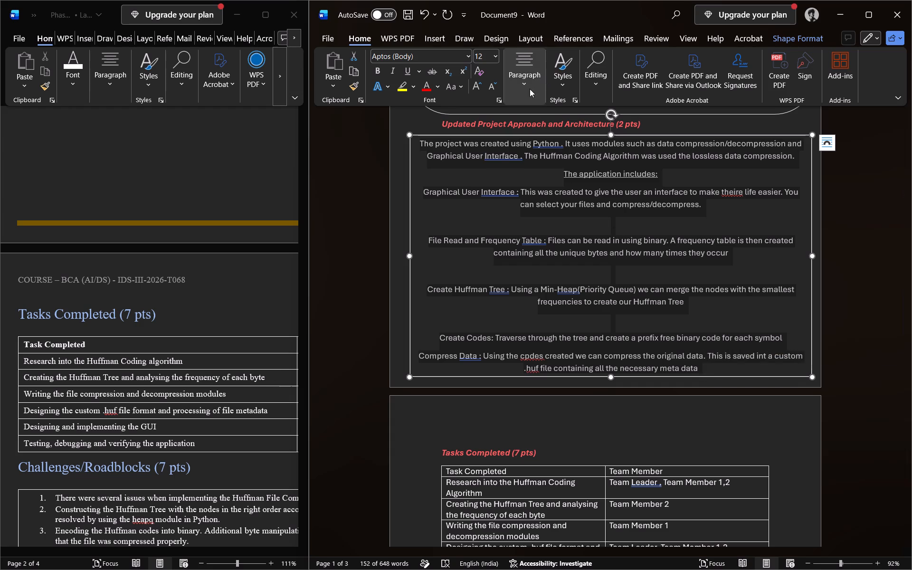
{"action": "left_click", "coordinate": [530, 89]}
{"action": "left_click", "coordinate": [557, 139]}
Justify all the paragraphs in the Challenges/Roadblocks box.
{"action": "scroll", "coordinate": [586, 224], "scroll_direction": "down", "scroll_amount": 6}
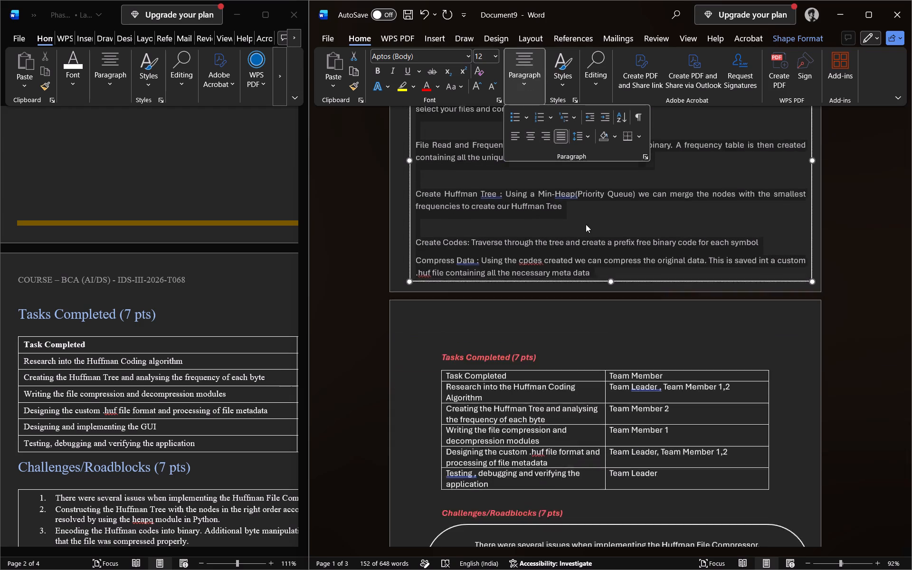
{"action": "scroll", "coordinate": [586, 224], "scroll_direction": "down", "scroll_amount": 12}
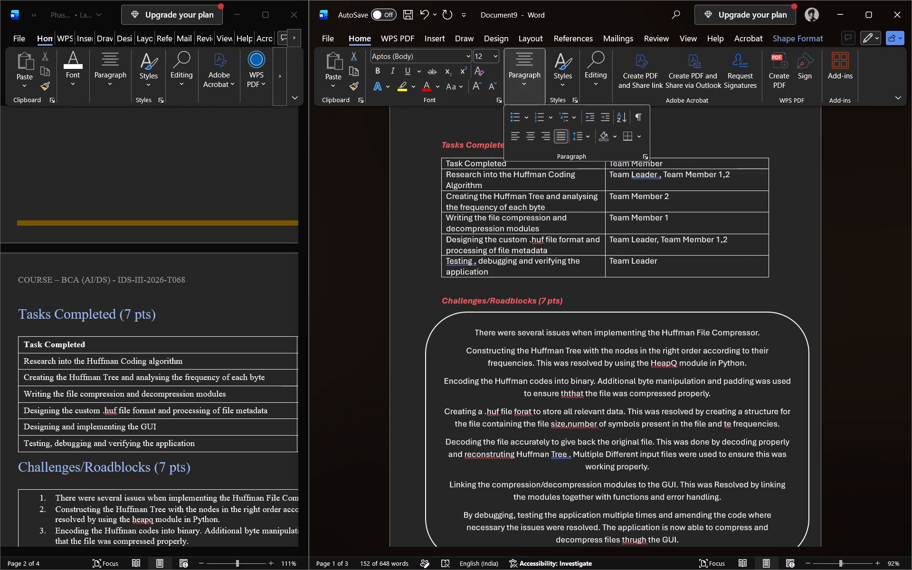
{"action": "scroll", "coordinate": [480, 209], "scroll_direction": "down", "scroll_amount": 11}
{"action": "left_click", "coordinate": [482, 209]}
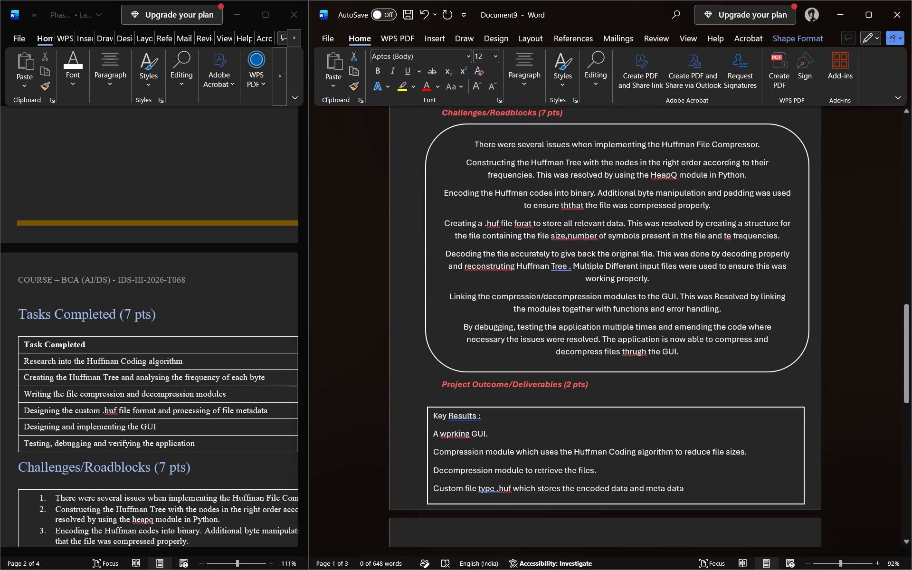
{"action": "left_click", "coordinate": [477, 149]}
{"action": "left_click_drag", "start_coordinate": [475, 143], "coordinate": [677, 352]}
{"action": "left_click", "coordinate": [532, 96]}
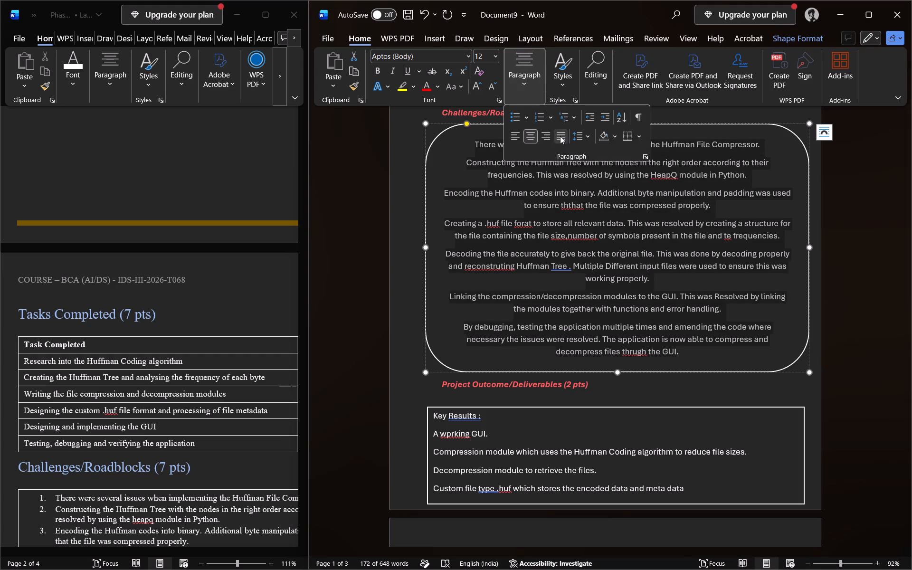
{"action": "left_click", "coordinate": [560, 136]}
{"action": "left_click", "coordinate": [560, 237]}
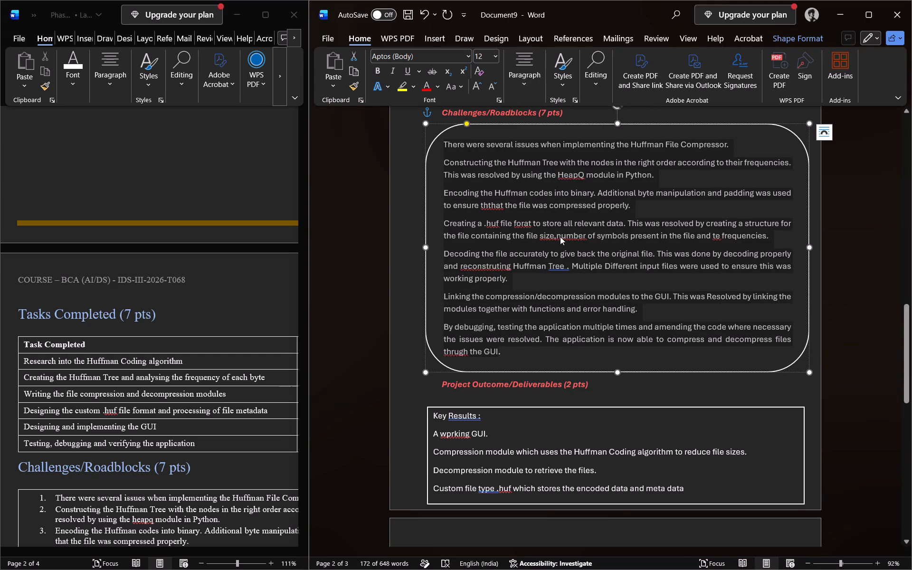
Justify the Key Results text in the box under Project Outcome/Deliverables.
{"action": "scroll", "coordinate": [560, 237], "scroll_direction": "down", "scroll_amount": 15}
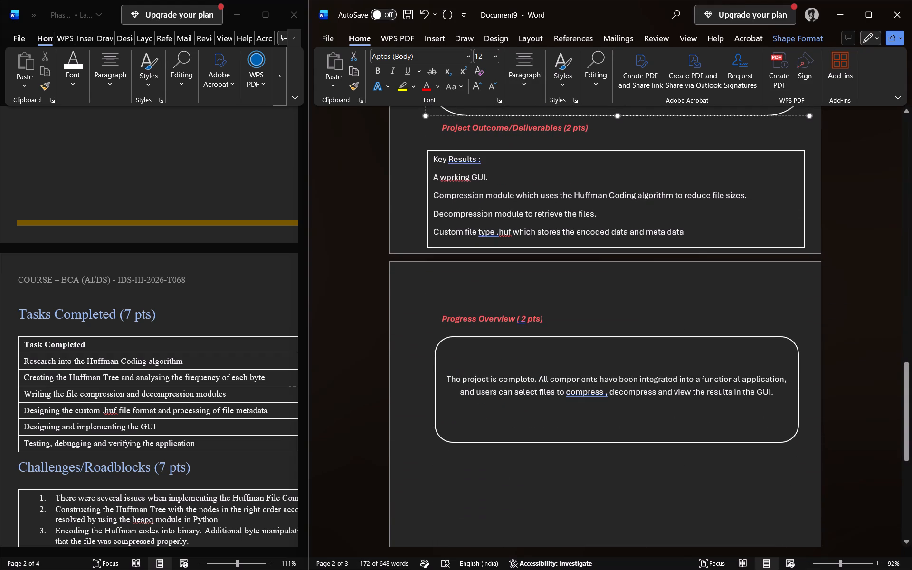
{"action": "left_click_drag", "start_coordinate": [434, 161], "coordinate": [436, 161]}
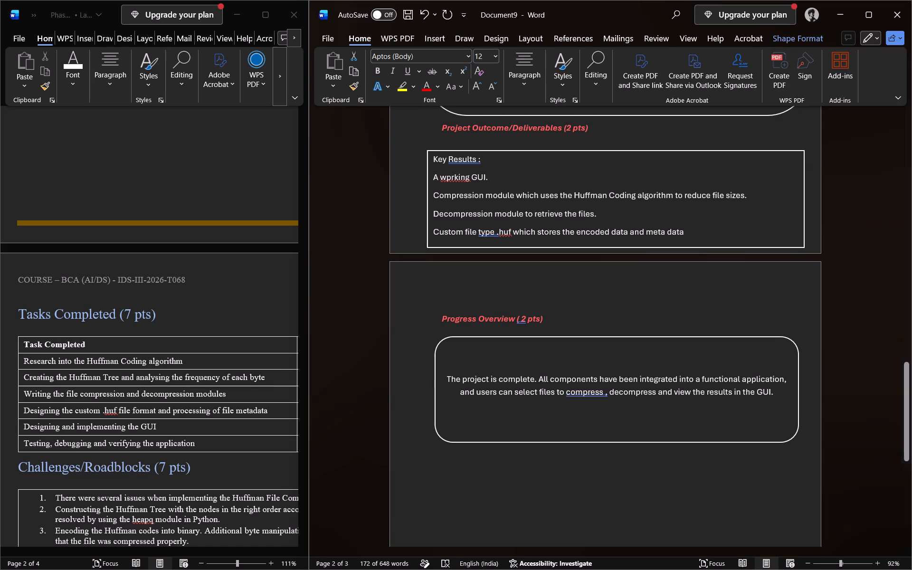
{"action": "left_click_drag", "start_coordinate": [436, 161], "coordinate": [684, 231]}
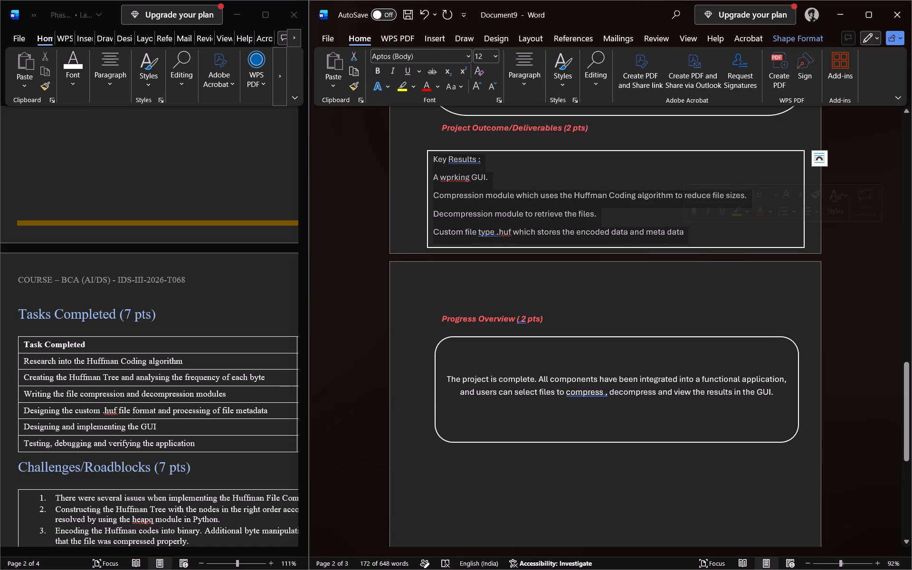
{"action": "left_click", "coordinate": [529, 95]}
{"action": "left_click", "coordinate": [561, 137]}
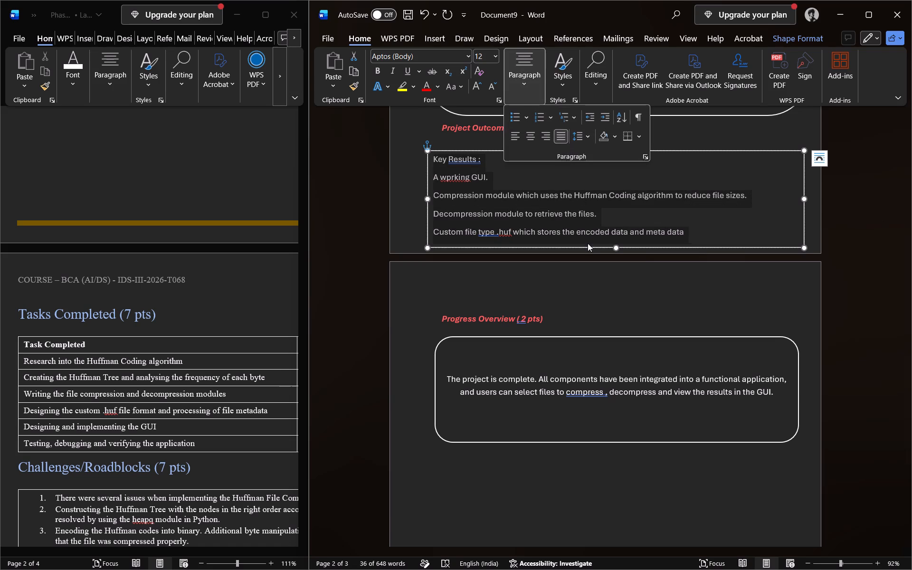
Justify the text in the Progress Overview box on the last page.
{"action": "scroll", "coordinate": [588, 243], "scroll_direction": "down", "scroll_amount": 5}
{"action": "left_click_drag", "start_coordinate": [448, 293], "coordinate": [581, 302]}
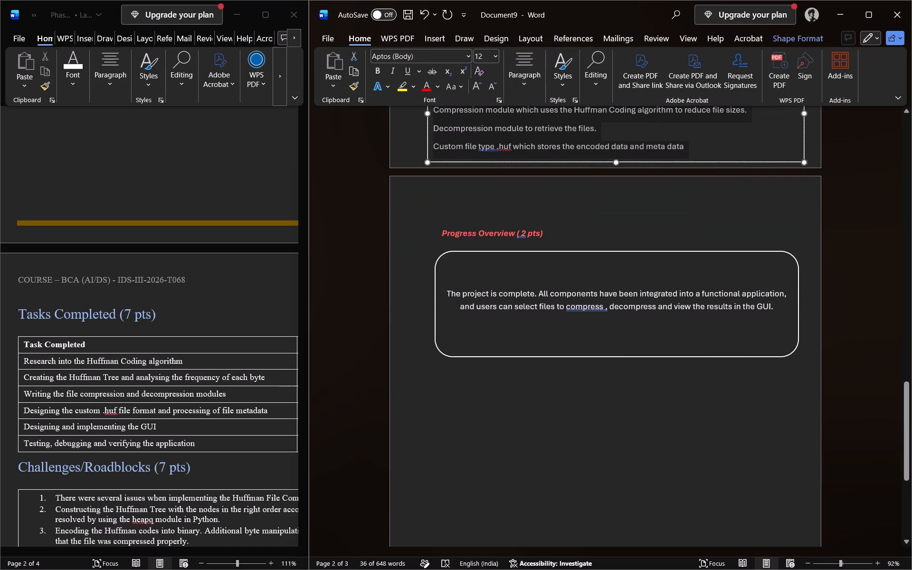
{"action": "left_click_drag", "start_coordinate": [581, 302], "coordinate": [788, 307]}
{"action": "double_click", "coordinate": [782, 308]}
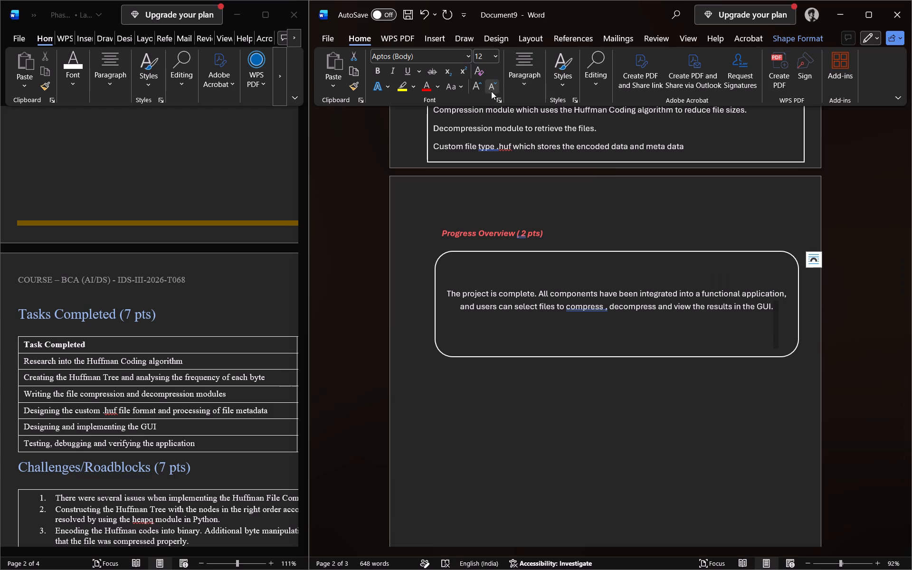
{"action": "left_click", "coordinate": [525, 91]}
{"action": "left_click", "coordinate": [556, 136]}
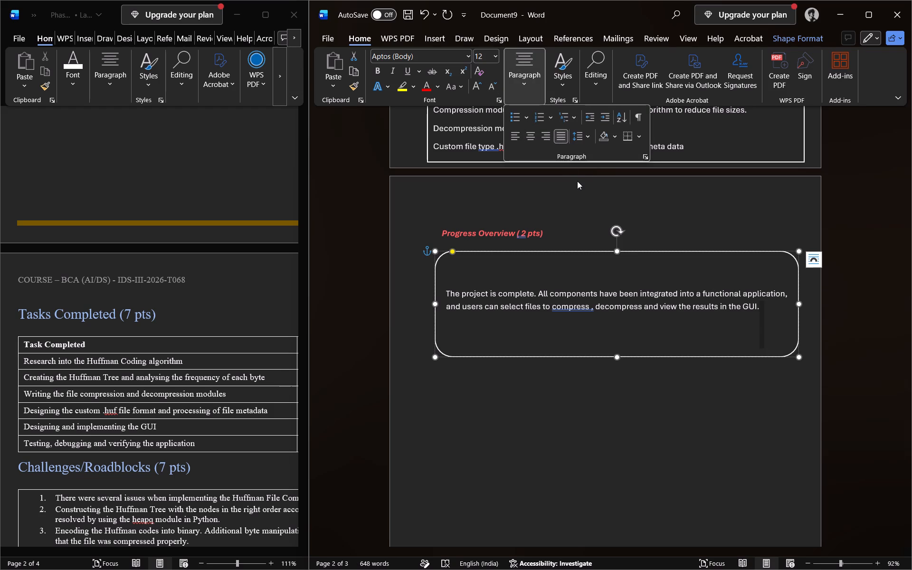
{"action": "left_click", "coordinate": [577, 183]}
Insert the missing space between "Binary Tree," and "Priority Queues" in the last line of the Project Abstract box.
{"action": "scroll", "coordinate": [577, 183], "scroll_direction": "up", "scroll_amount": 20}
{"action": "scroll", "coordinate": [577, 183], "scroll_direction": "up", "scroll_amount": 2}
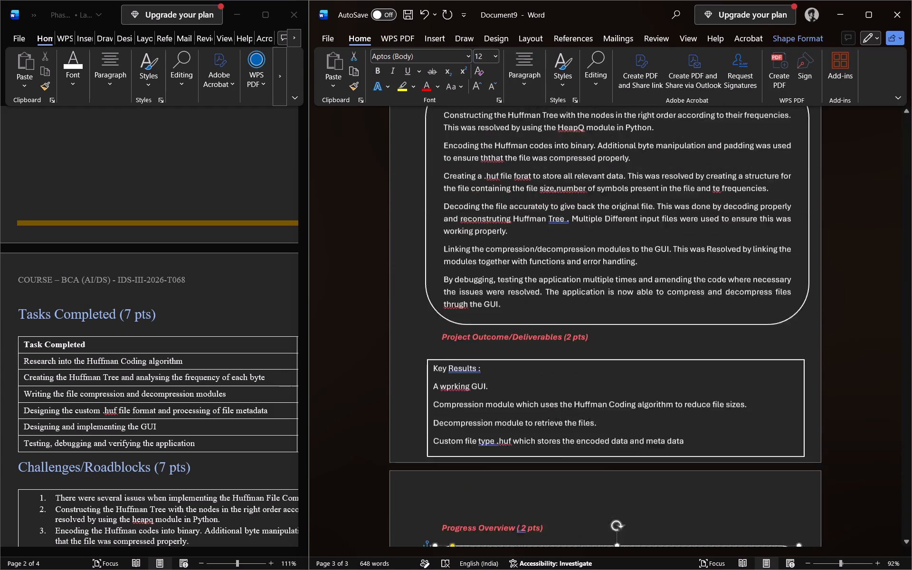
{"action": "scroll", "coordinate": [578, 183], "scroll_direction": "up", "scroll_amount": 2}
{"action": "left_click_drag", "start_coordinate": [910, 304], "coordinate": [896, 98]}
{"action": "scroll", "coordinate": [704, 255], "scroll_direction": "down", "scroll_amount": 2}
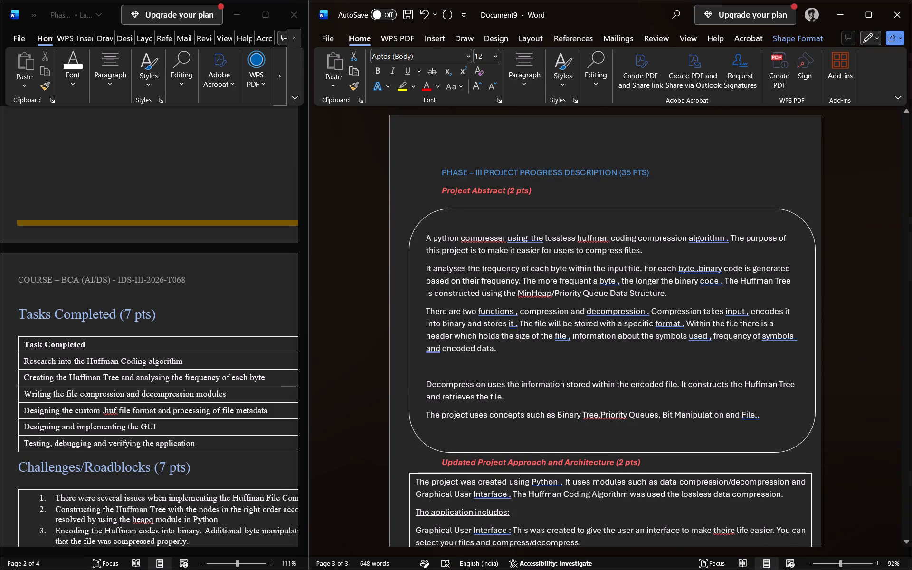
{"action": "scroll", "coordinate": [704, 255], "scroll_direction": "down", "scroll_amount": 1}
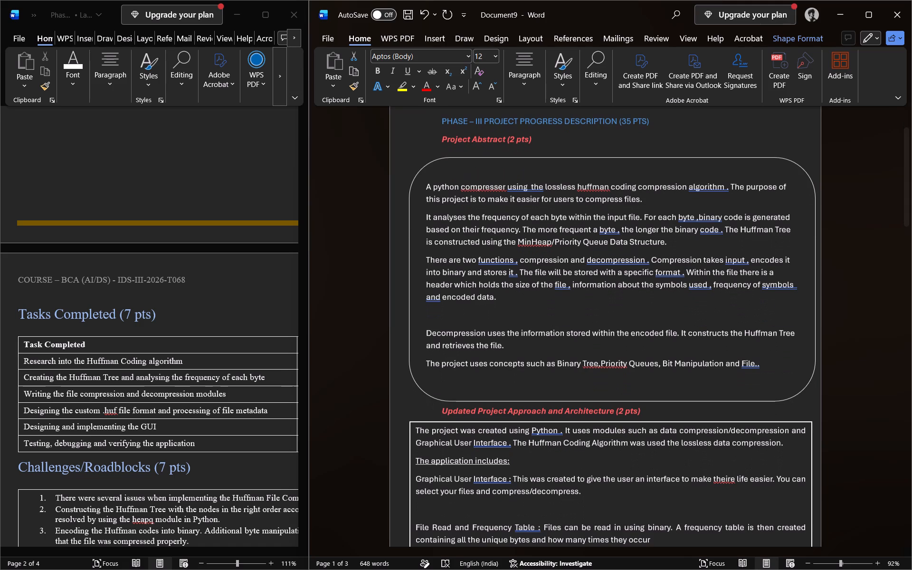
{"action": "left_click", "coordinate": [600, 363]}
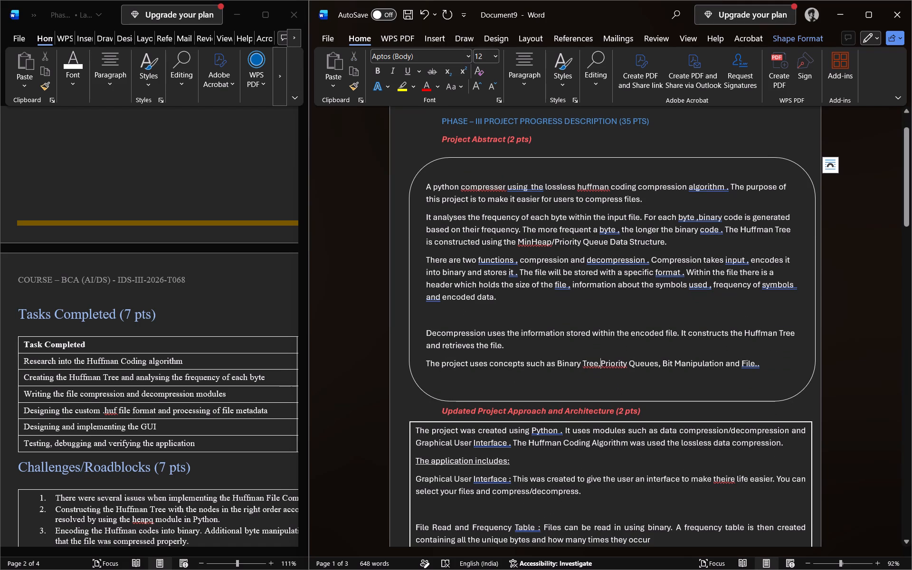
{"action": "key", "text": "space"}
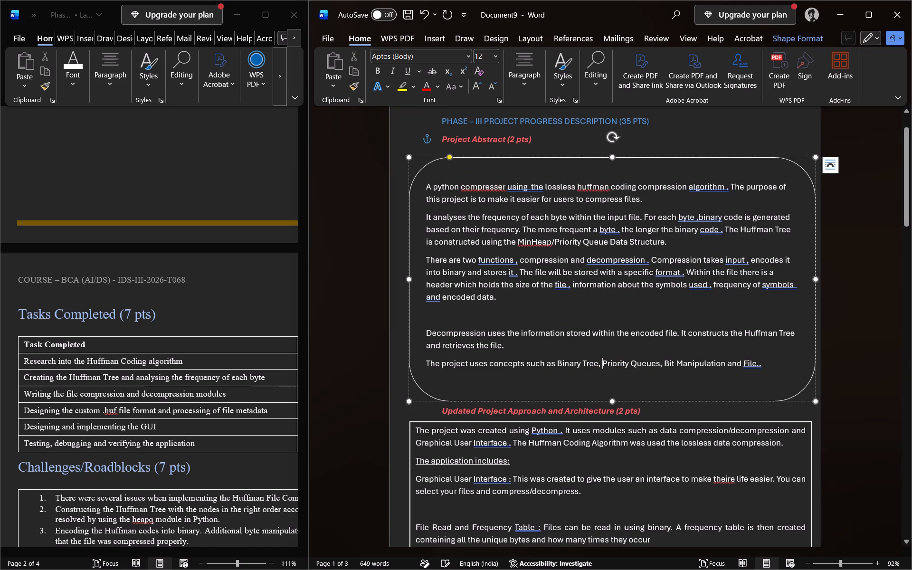
Correct "theire" to "their" in the Graphical User Interface paragraph of the Updated Project Approach and Architecture box.
{"action": "scroll", "coordinate": [605, 365], "scroll_direction": "down", "scroll_amount": 5}
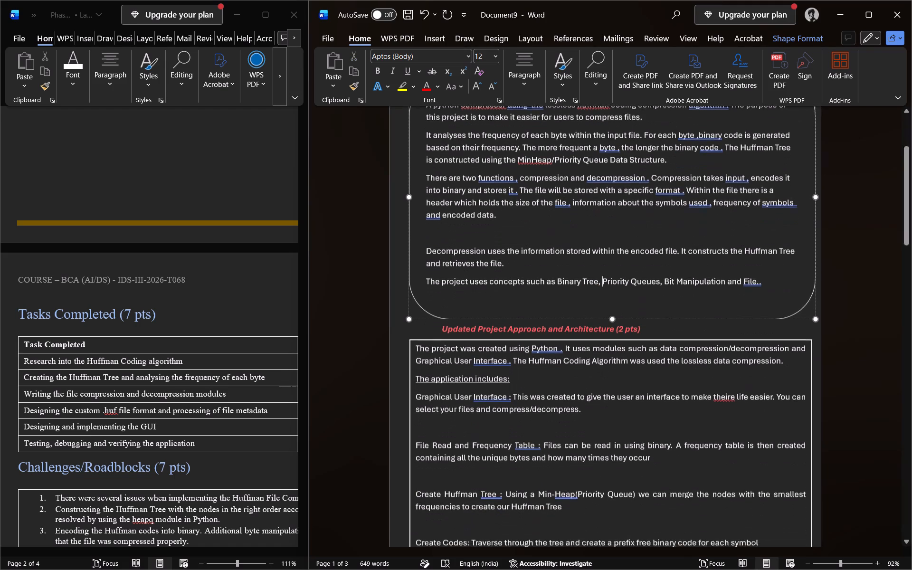
{"action": "scroll", "coordinate": [631, 380], "scroll_direction": "down", "scroll_amount": 1}
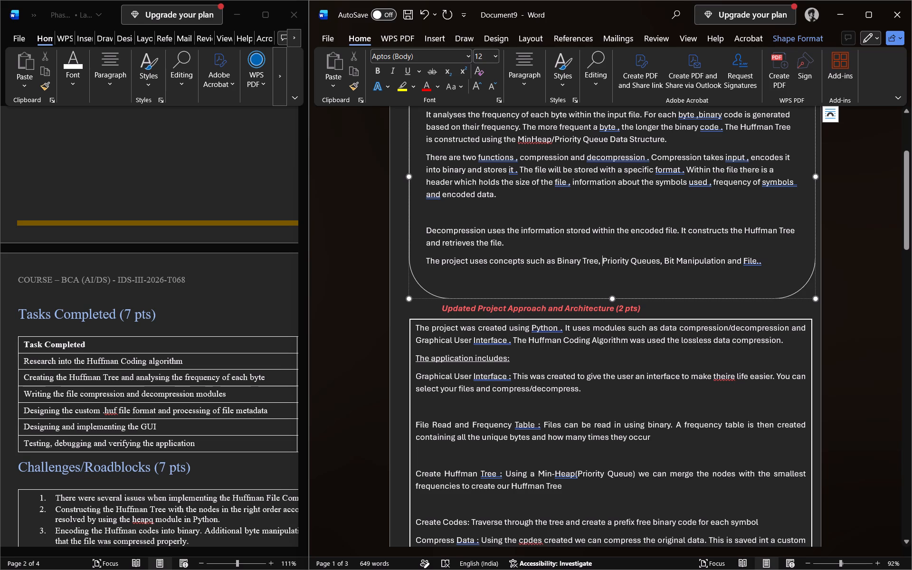
{"action": "left_click", "coordinate": [733, 378]}
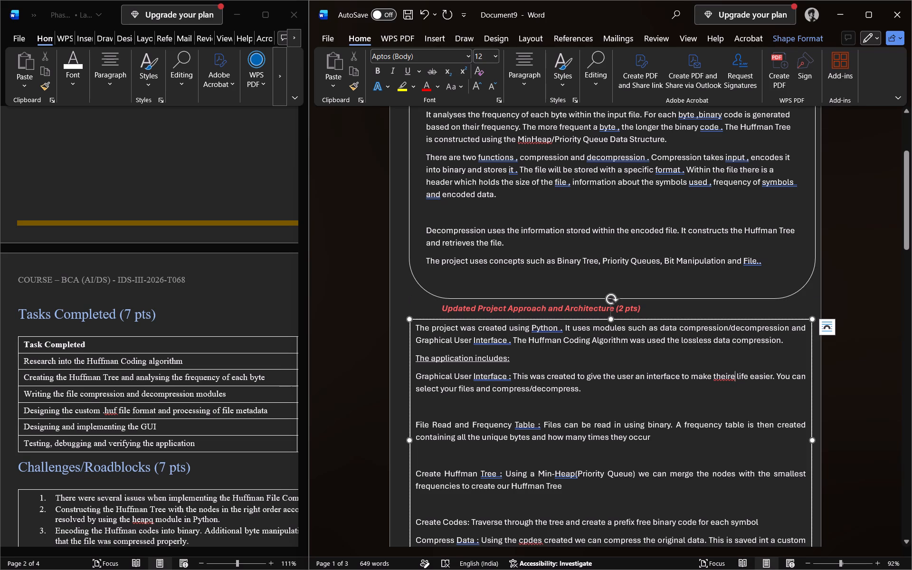
{"action": "key", "text": "BackSpace"}
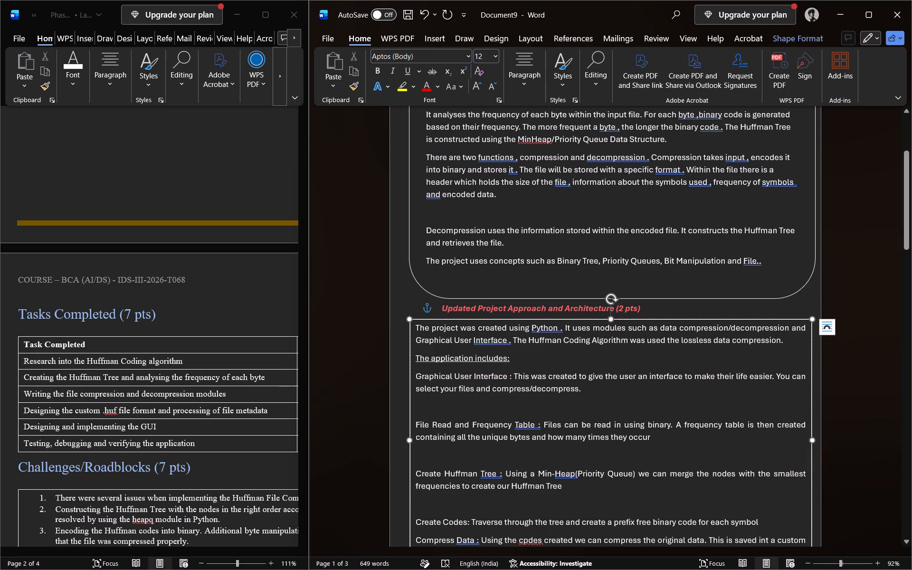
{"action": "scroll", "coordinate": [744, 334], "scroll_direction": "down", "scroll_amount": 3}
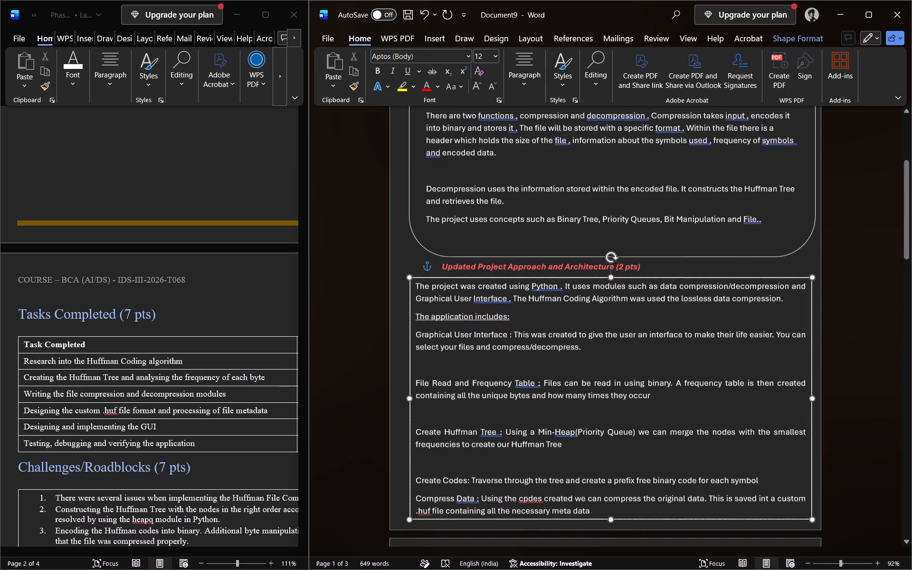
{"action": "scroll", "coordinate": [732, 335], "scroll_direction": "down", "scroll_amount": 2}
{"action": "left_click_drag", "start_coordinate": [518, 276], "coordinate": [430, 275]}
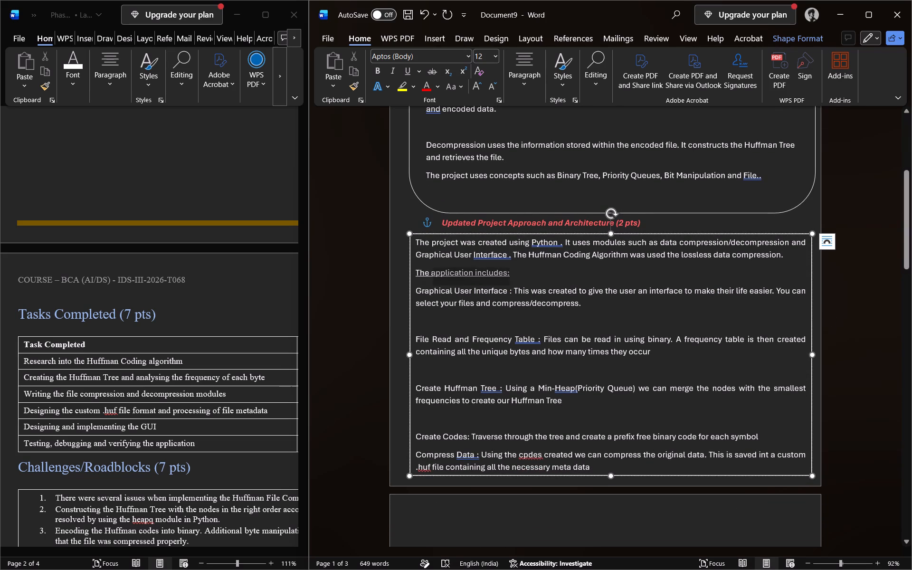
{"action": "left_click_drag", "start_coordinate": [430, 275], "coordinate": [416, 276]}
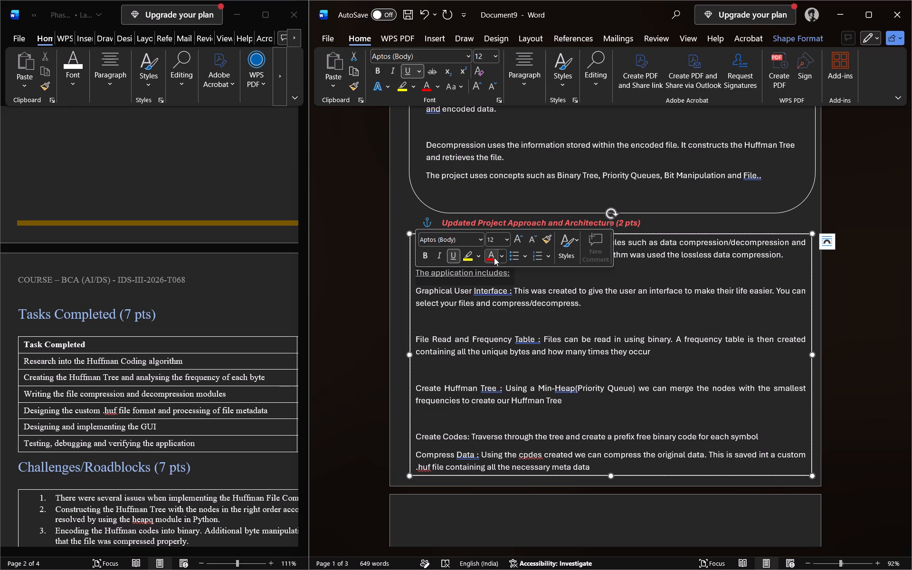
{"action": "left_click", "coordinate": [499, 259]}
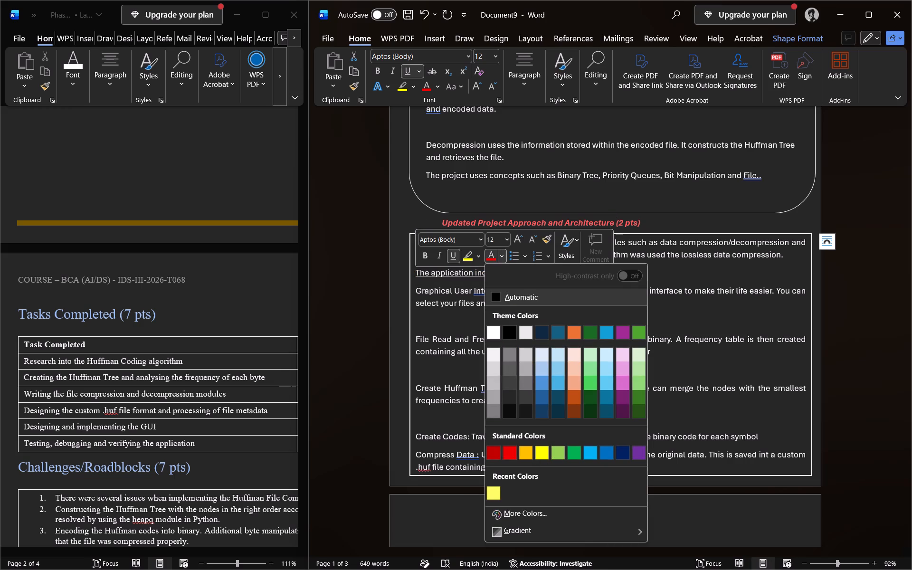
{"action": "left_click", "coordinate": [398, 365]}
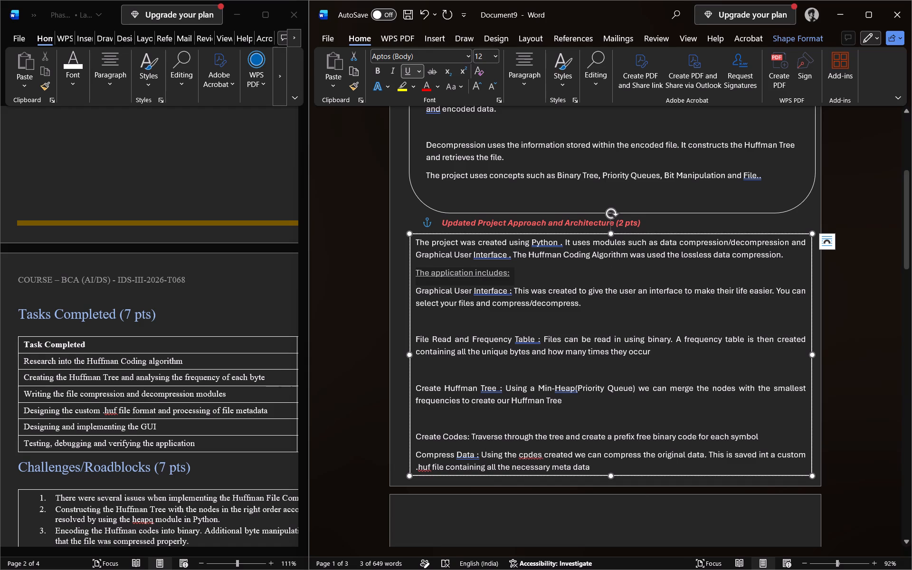
Turn the four items under Key Results in the Project Outcome/Deliverables box into a 1. 2. 3. numbered list.
{"action": "scroll", "coordinate": [556, 299], "scroll_direction": "up", "scroll_amount": 9}
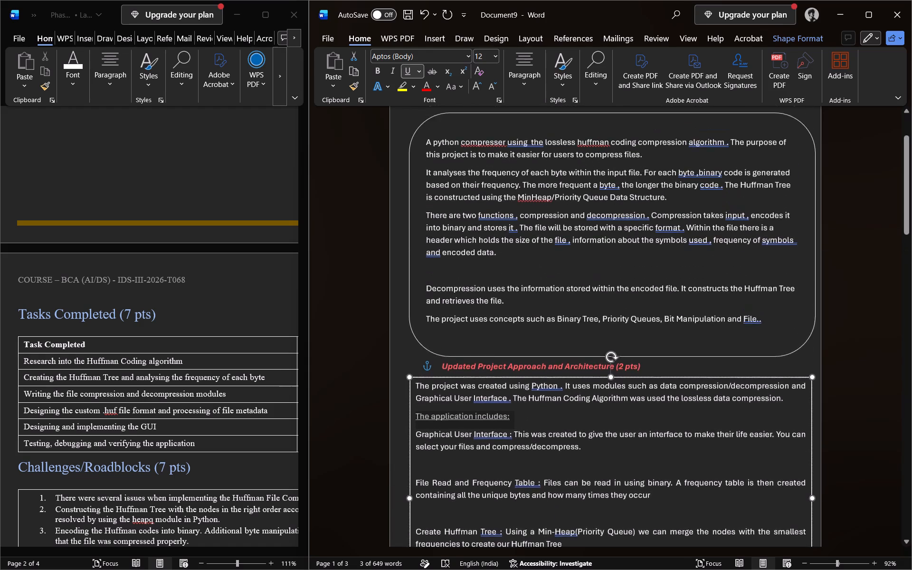
{"action": "scroll", "coordinate": [556, 299], "scroll_direction": "up", "scroll_amount": 5}
{"action": "scroll", "coordinate": [556, 299], "scroll_direction": "down", "scroll_amount": 18}
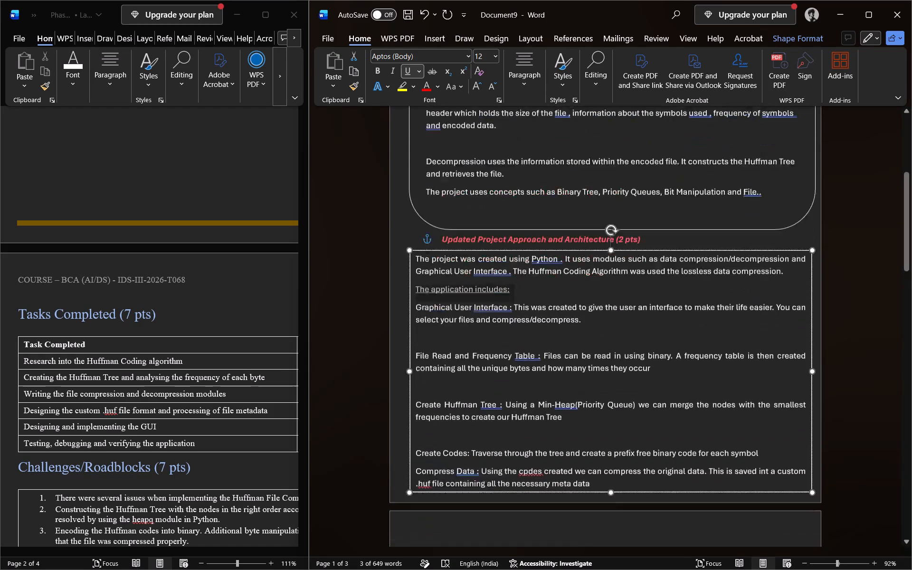
{"action": "scroll", "coordinate": [556, 299], "scroll_direction": "down", "scroll_amount": 16}
{"action": "scroll", "coordinate": [556, 299], "scroll_direction": "down", "scroll_amount": 12}
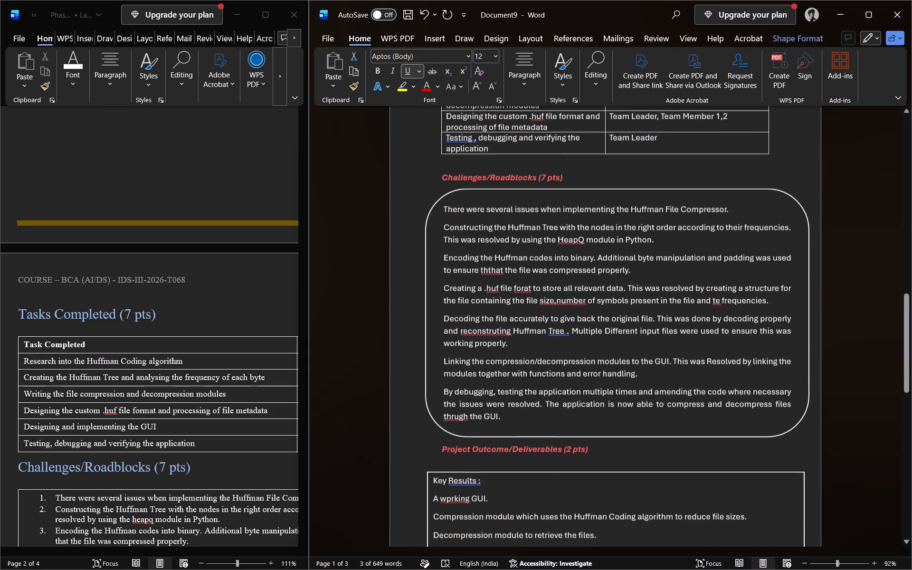
{"action": "scroll", "coordinate": [496, 267], "scroll_direction": "down", "scroll_amount": 12}
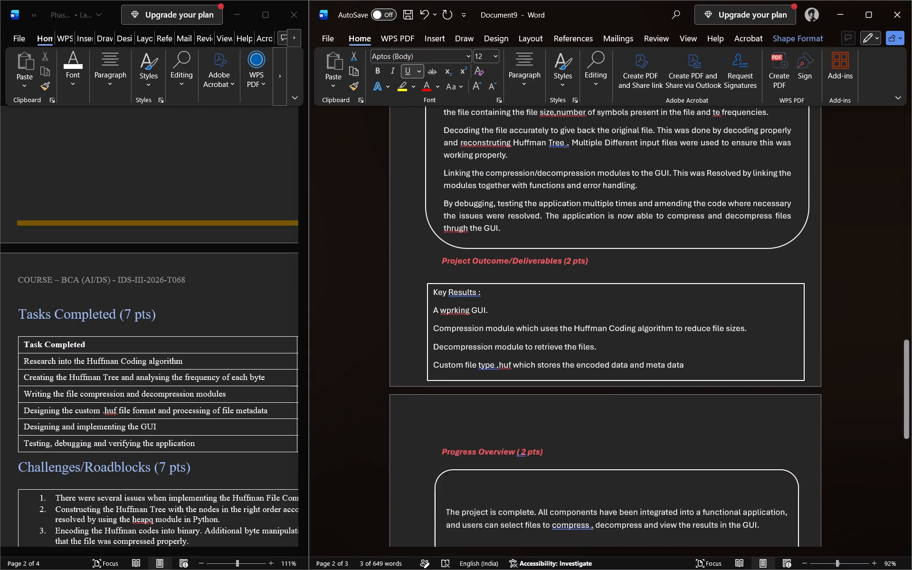
{"action": "left_click_drag", "start_coordinate": [432, 274], "coordinate": [709, 334]}
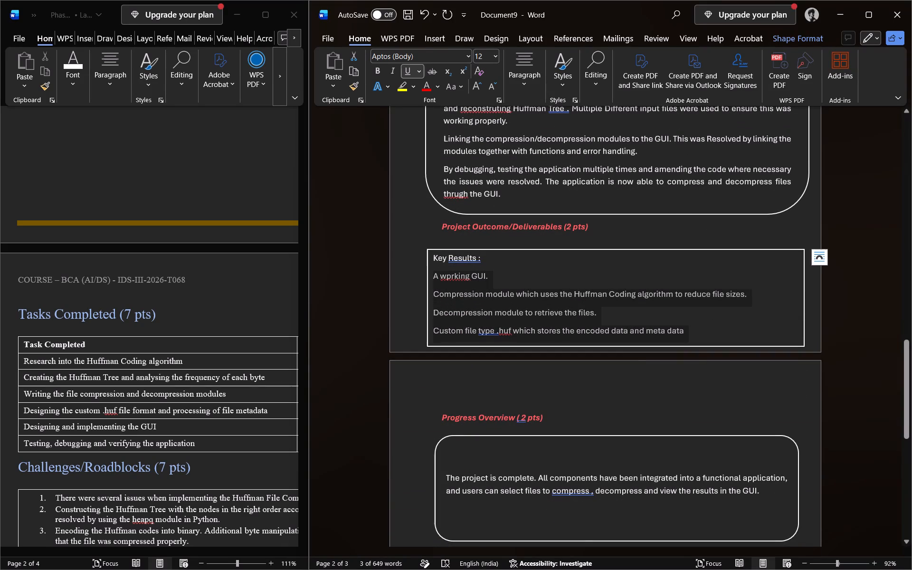
{"action": "left_click_drag", "start_coordinate": [709, 334], "coordinate": [690, 332]}
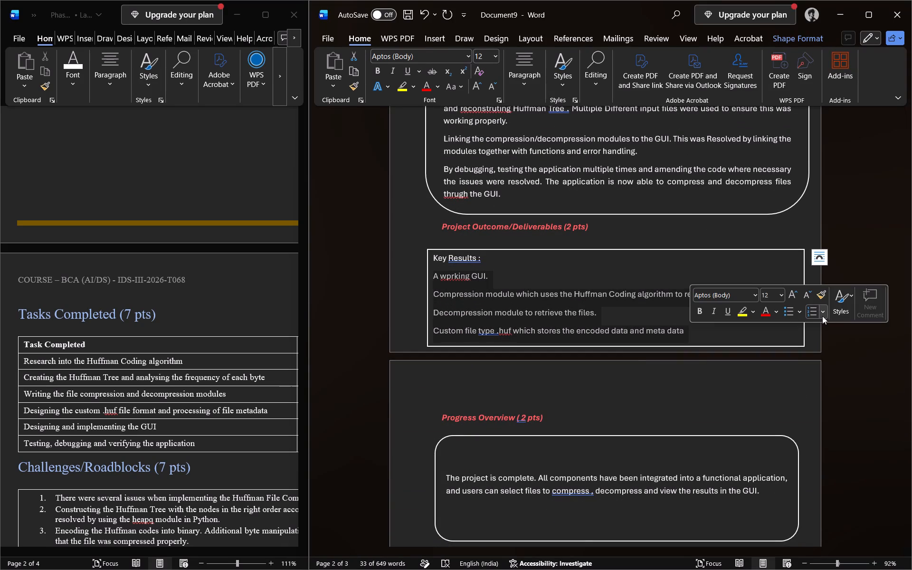
{"action": "left_click", "coordinate": [822, 315]}
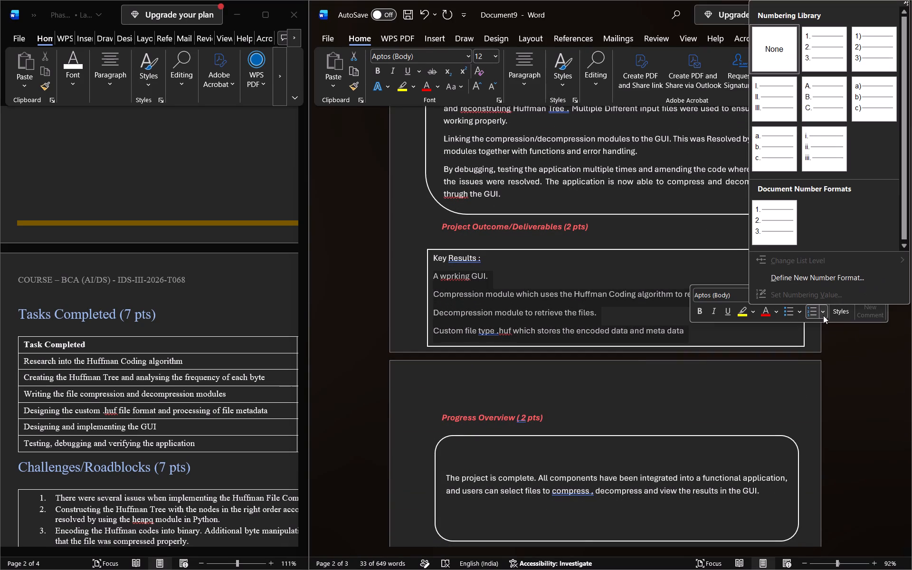
{"action": "left_click", "coordinate": [775, 215]}
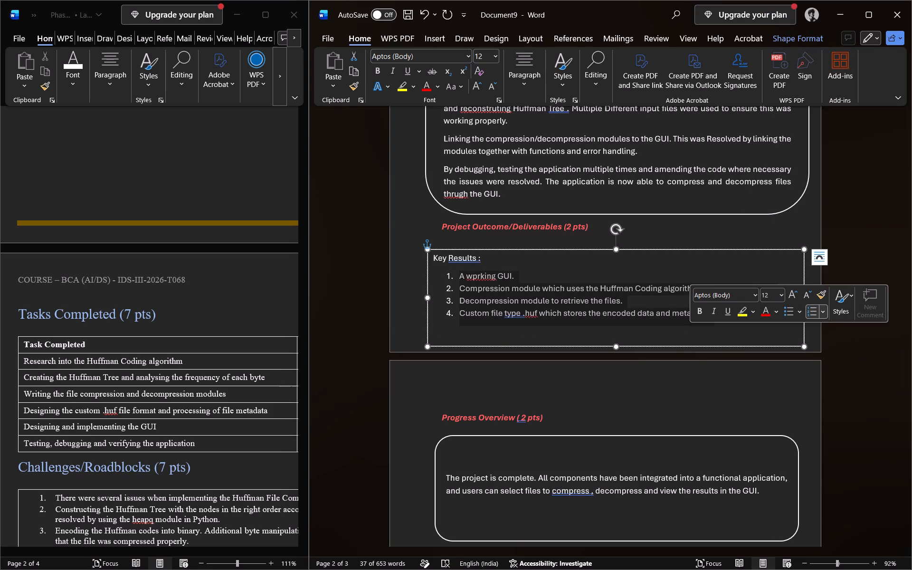
Widen the first column of the Tasks Completed table so that "Research into the Huffman Coding Algorithm" fits on one line.
{"action": "scroll", "coordinate": [650, 382], "scroll_direction": "up", "scroll_amount": 4}
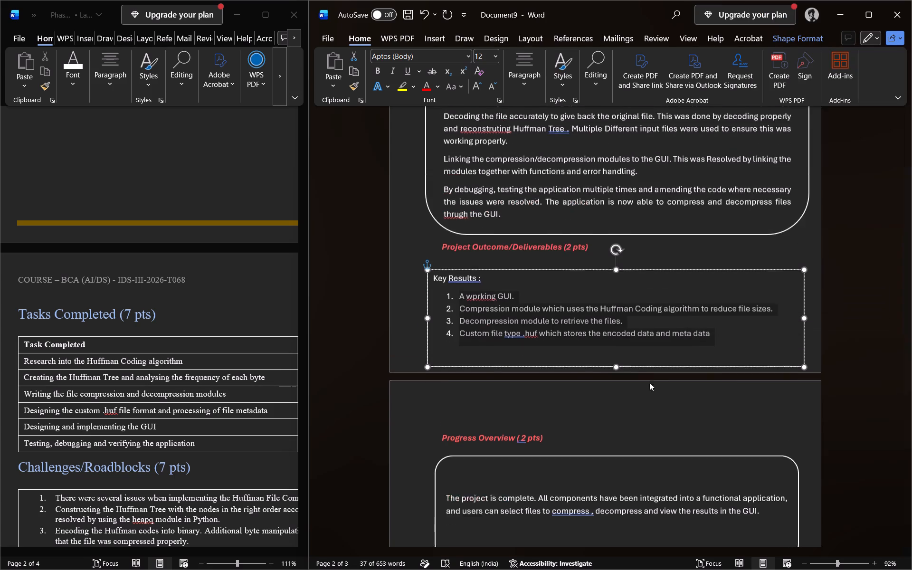
{"action": "scroll", "coordinate": [649, 382], "scroll_direction": "up", "scroll_amount": 18}
{"action": "scroll", "coordinate": [628, 380], "scroll_direction": "up", "scroll_amount": 4}
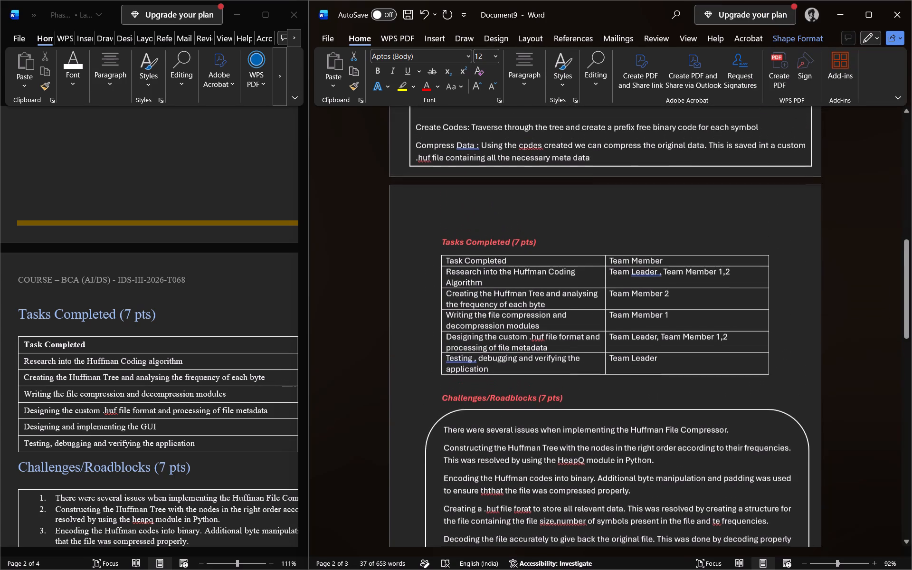
{"action": "left_click_drag", "start_coordinate": [605, 263], "coordinate": [607, 264]}
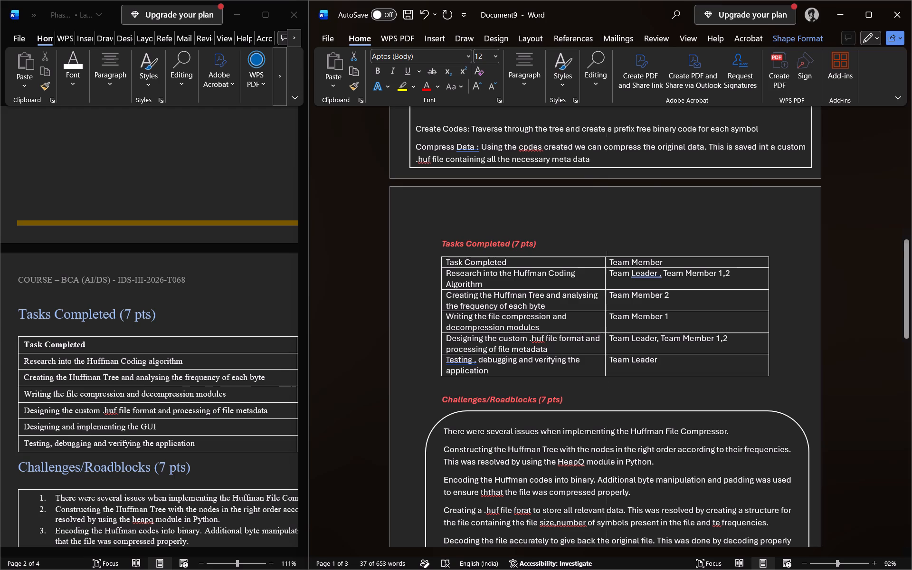
{"action": "left_click_drag", "start_coordinate": [607, 264], "coordinate": [631, 268]}
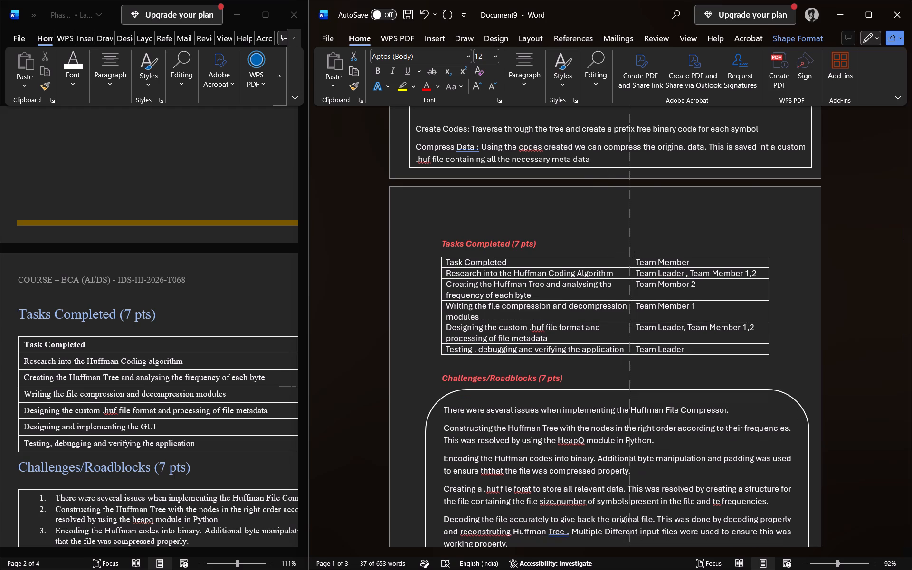
{"action": "left_click_drag", "start_coordinate": [631, 268], "coordinate": [627, 268]}
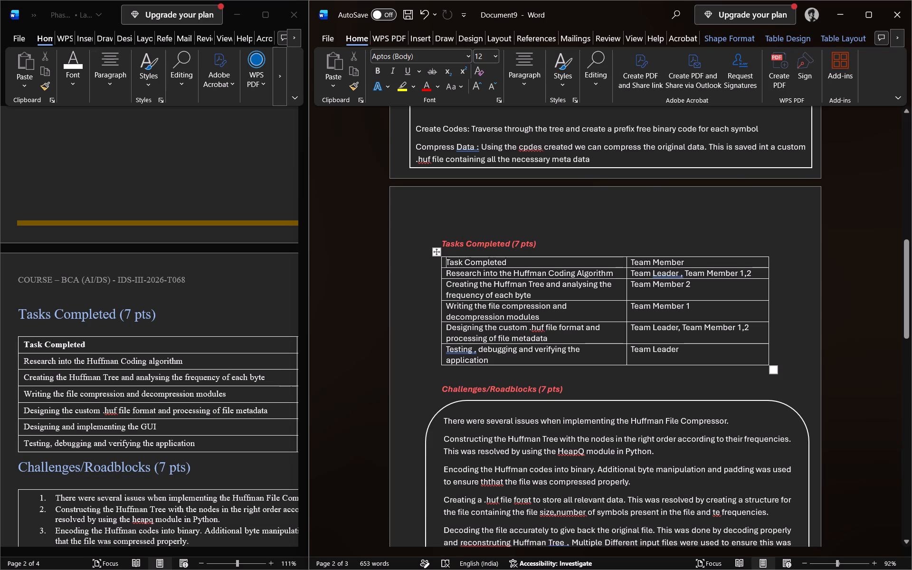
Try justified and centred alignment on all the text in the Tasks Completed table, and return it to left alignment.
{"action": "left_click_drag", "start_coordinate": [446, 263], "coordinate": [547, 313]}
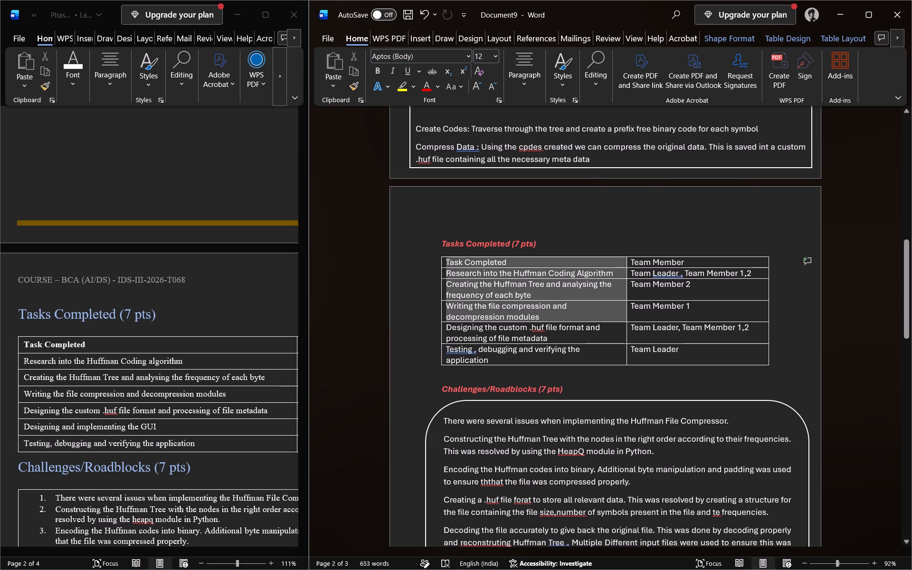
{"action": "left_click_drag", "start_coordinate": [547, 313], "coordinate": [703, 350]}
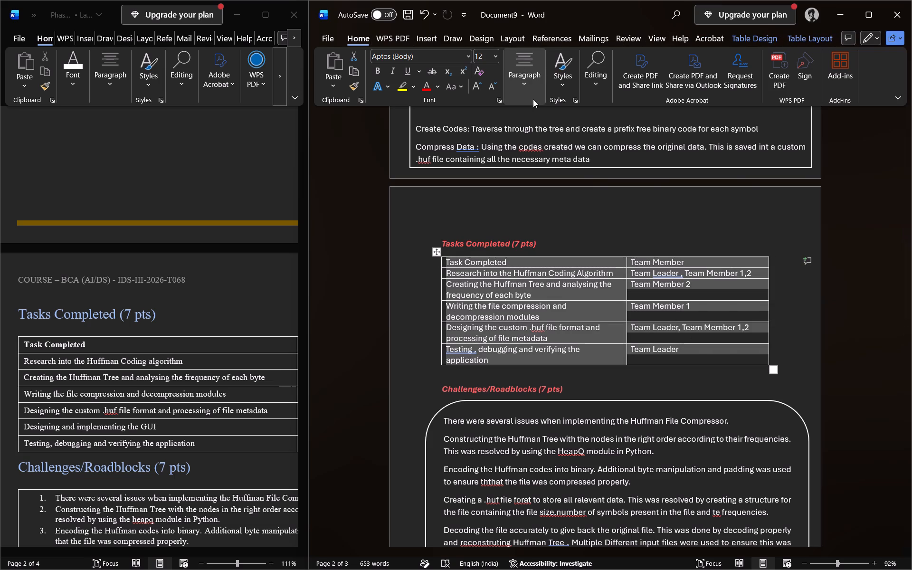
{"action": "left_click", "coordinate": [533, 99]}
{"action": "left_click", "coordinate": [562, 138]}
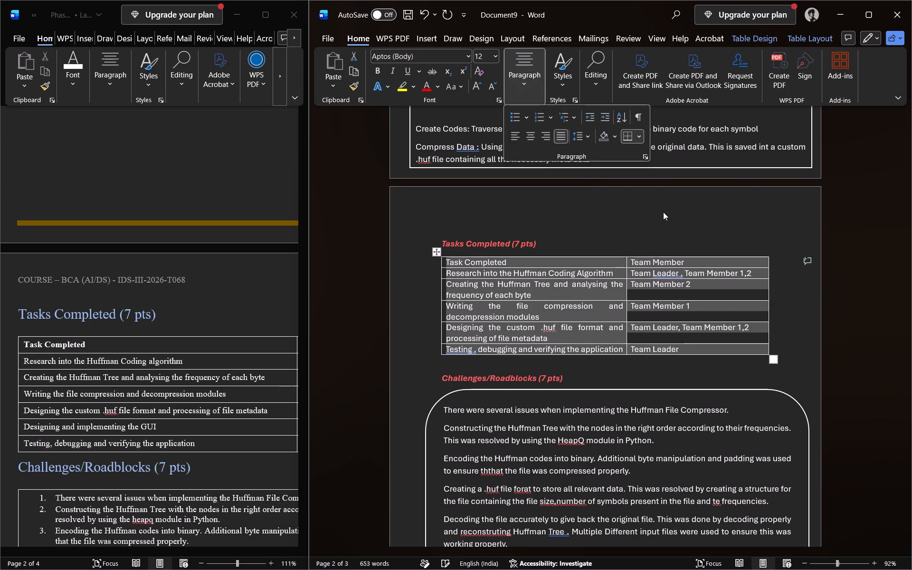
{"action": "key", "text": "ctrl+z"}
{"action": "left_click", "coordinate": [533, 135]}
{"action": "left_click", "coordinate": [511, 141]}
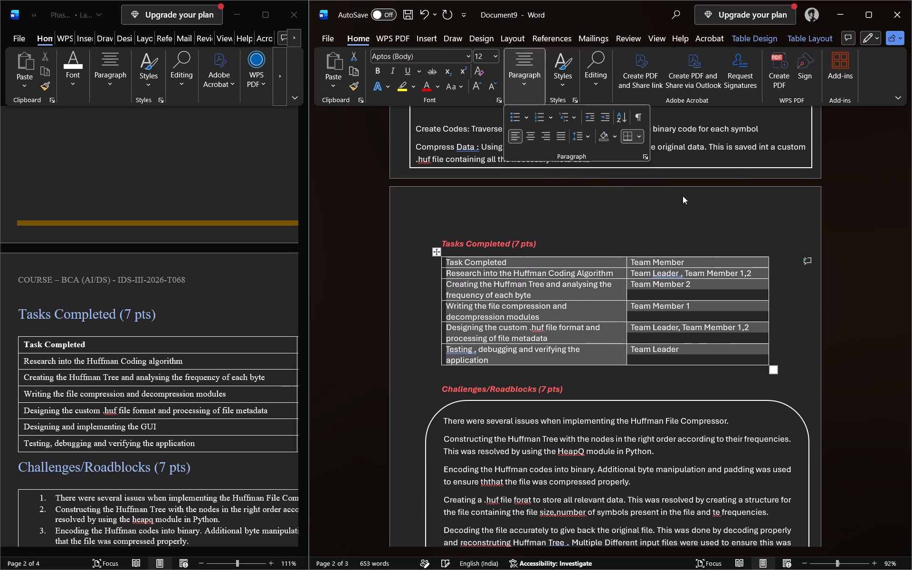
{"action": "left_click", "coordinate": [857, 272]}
Turn the seven paragraphs in the Challenges/Roadblocks box into a 1. 2. 3. numbered list.
{"action": "scroll", "coordinate": [830, 382], "scroll_direction": "down", "scroll_amount": 2}
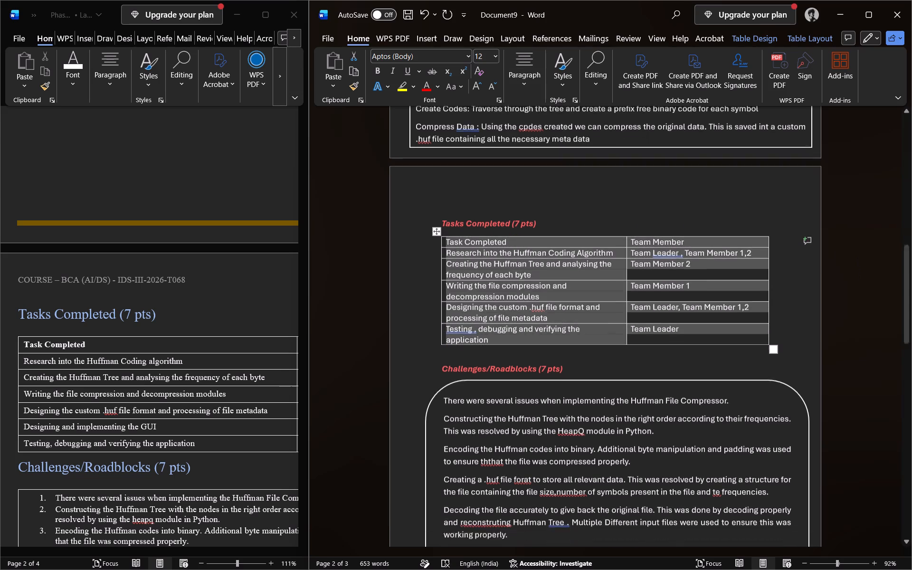
{"action": "scroll", "coordinate": [830, 382], "scroll_direction": "down", "scroll_amount": 4}
{"action": "scroll", "coordinate": [635, 340], "scroll_direction": "down", "scroll_amount": 2}
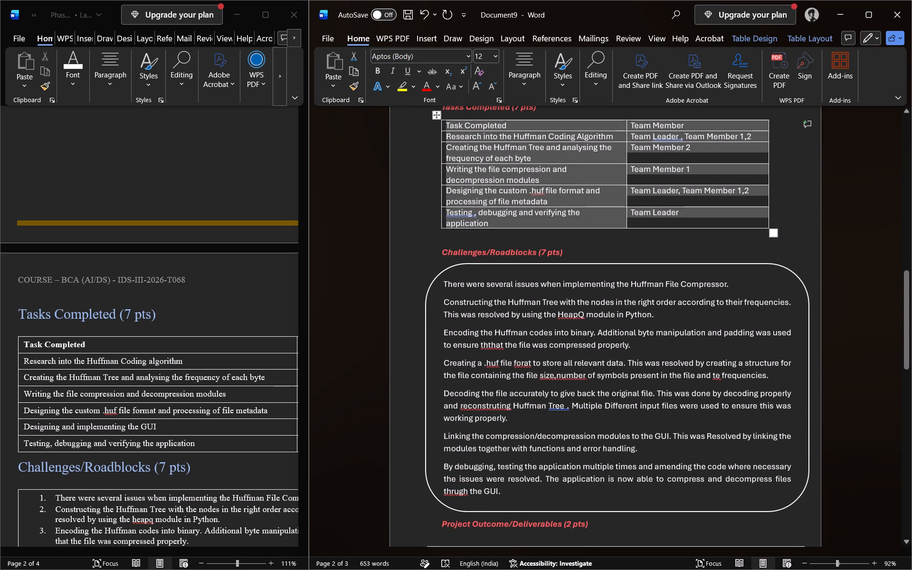
{"action": "left_click_drag", "start_coordinate": [443, 282], "coordinate": [500, 489]}
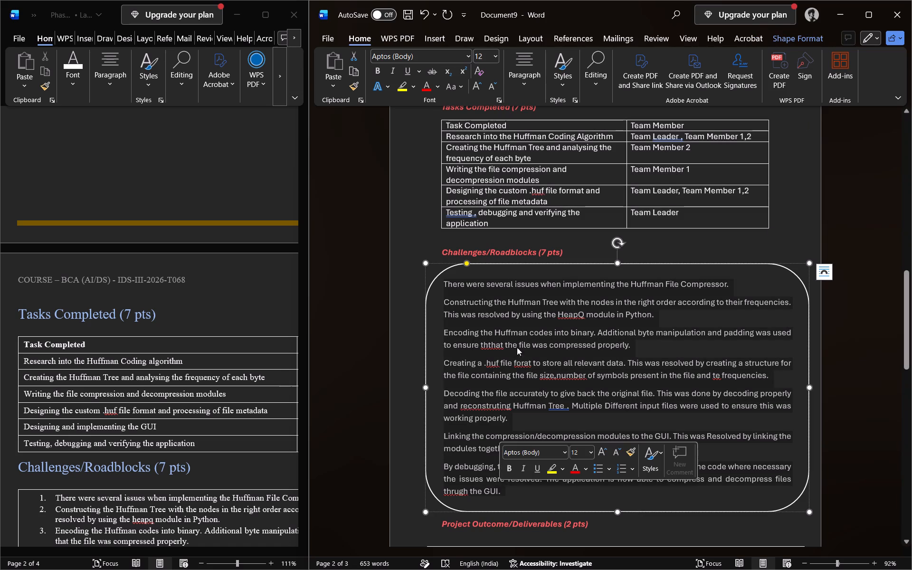
{"action": "left_click", "coordinate": [444, 283]}
{"action": "left_click_drag", "start_coordinate": [443, 285], "coordinate": [507, 477]}
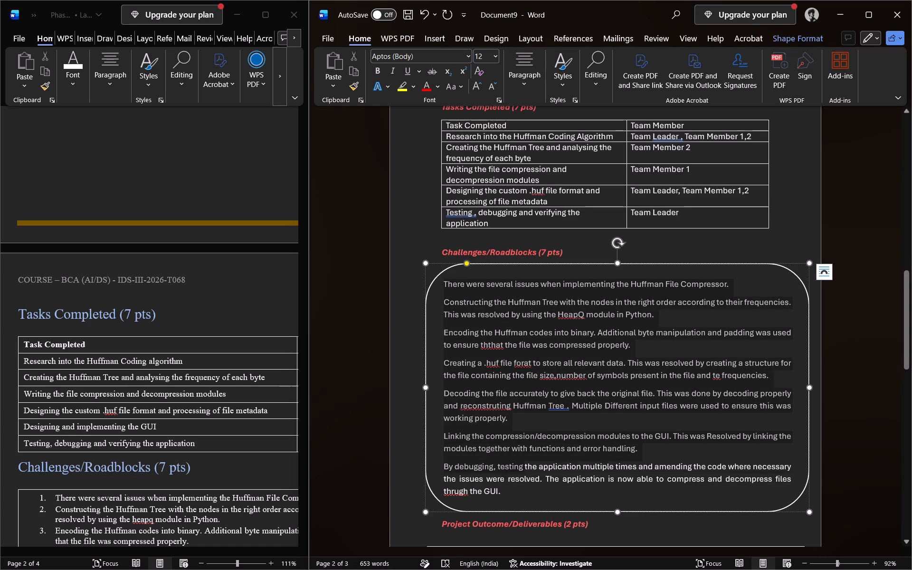
{"action": "left_click_drag", "start_coordinate": [507, 477], "coordinate": [507, 495]}
{"action": "left_click", "coordinate": [630, 475]}
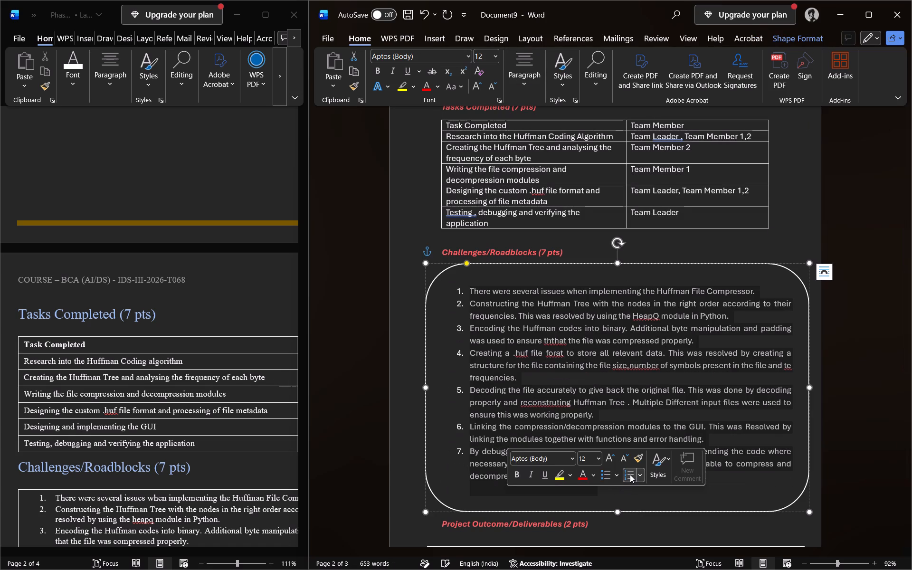
{"action": "left_click", "coordinate": [640, 475]}
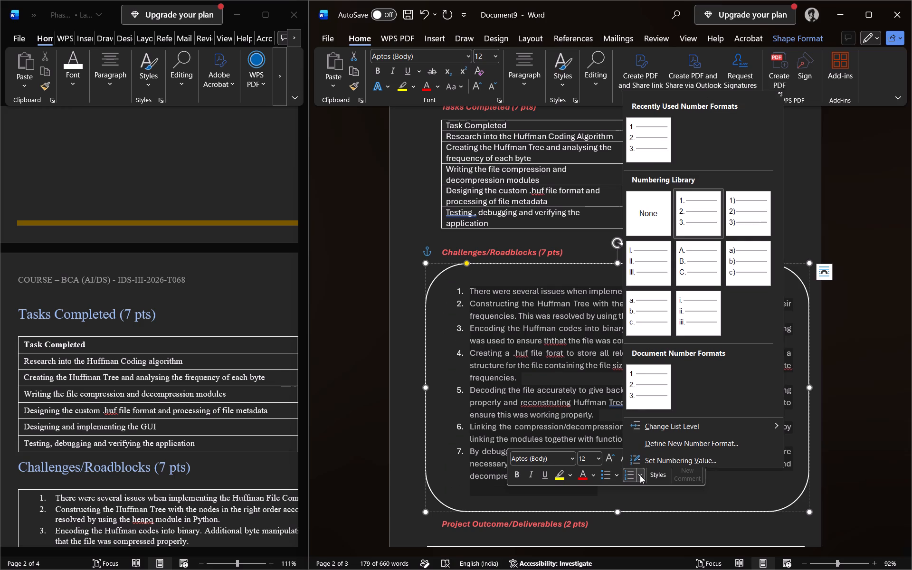
{"action": "left_click", "coordinate": [646, 384]}
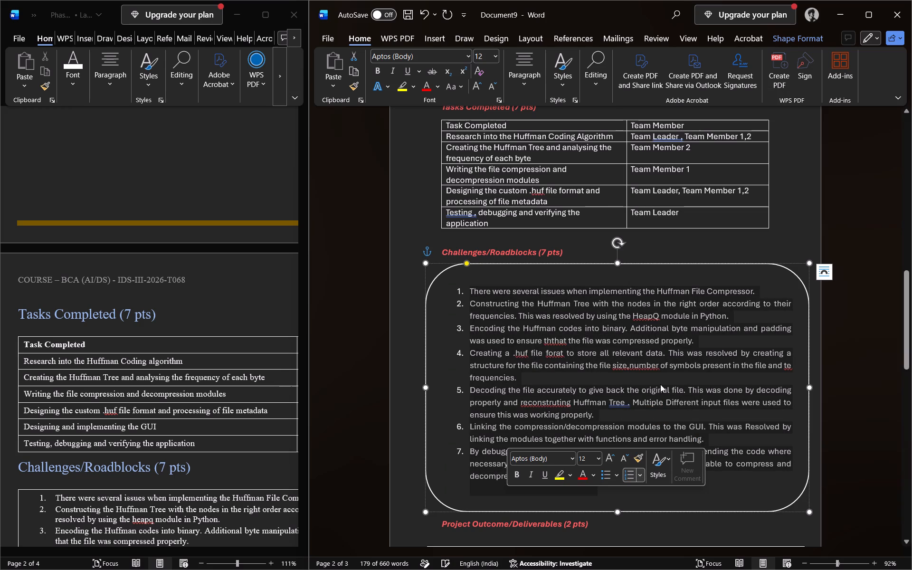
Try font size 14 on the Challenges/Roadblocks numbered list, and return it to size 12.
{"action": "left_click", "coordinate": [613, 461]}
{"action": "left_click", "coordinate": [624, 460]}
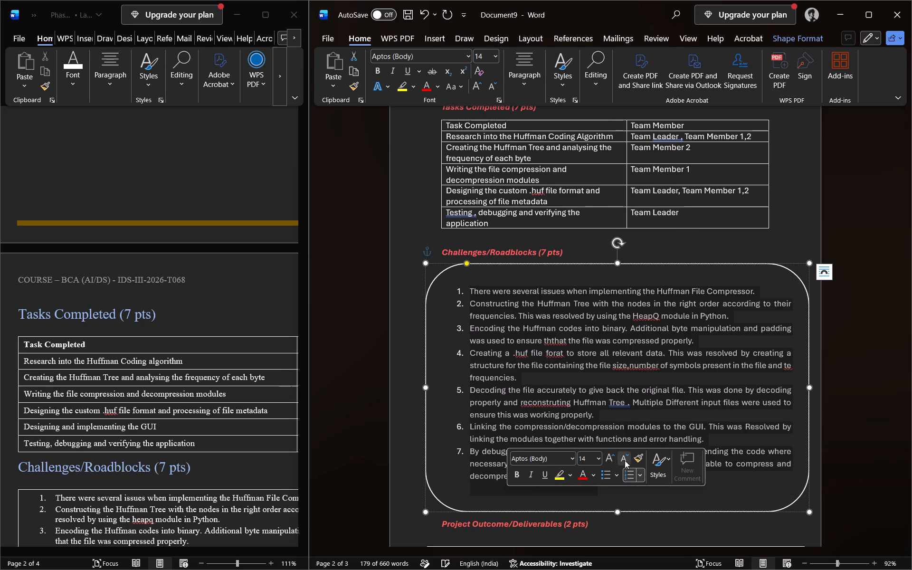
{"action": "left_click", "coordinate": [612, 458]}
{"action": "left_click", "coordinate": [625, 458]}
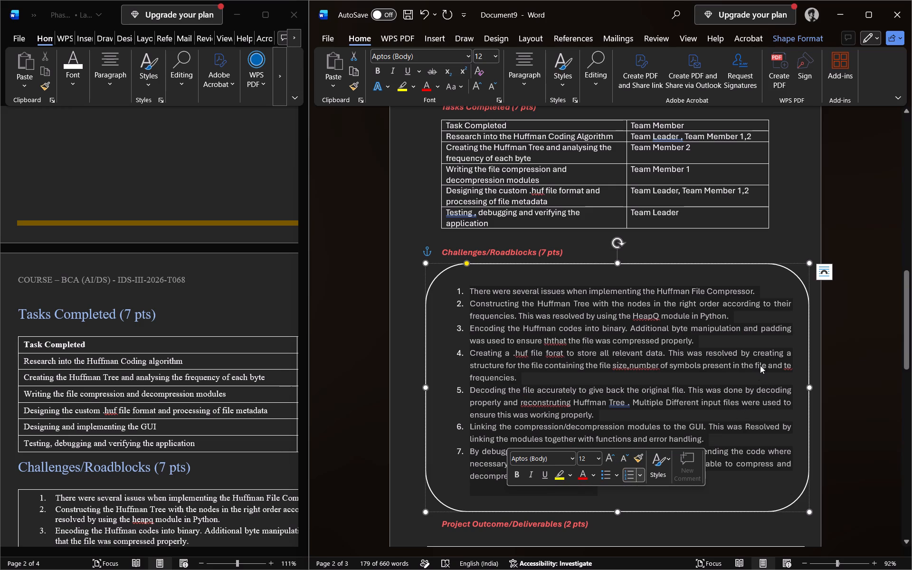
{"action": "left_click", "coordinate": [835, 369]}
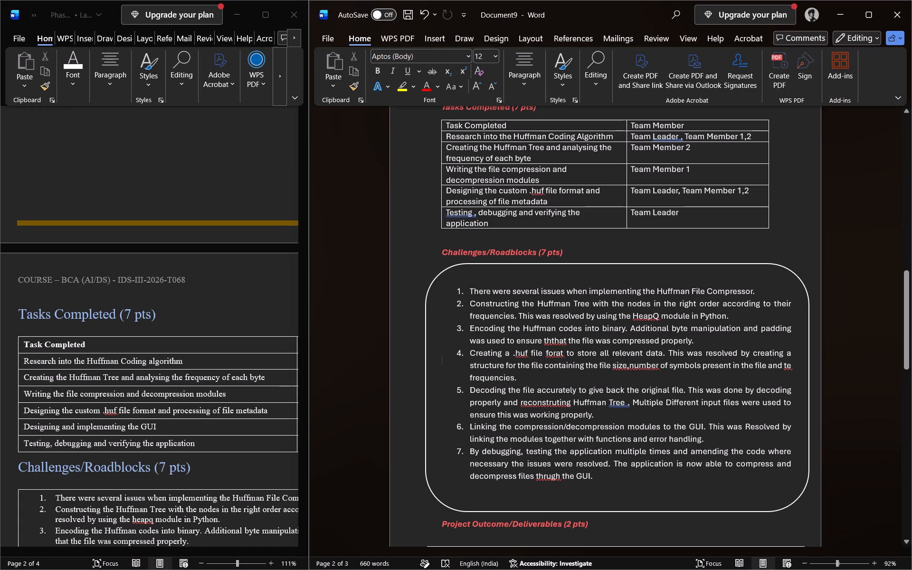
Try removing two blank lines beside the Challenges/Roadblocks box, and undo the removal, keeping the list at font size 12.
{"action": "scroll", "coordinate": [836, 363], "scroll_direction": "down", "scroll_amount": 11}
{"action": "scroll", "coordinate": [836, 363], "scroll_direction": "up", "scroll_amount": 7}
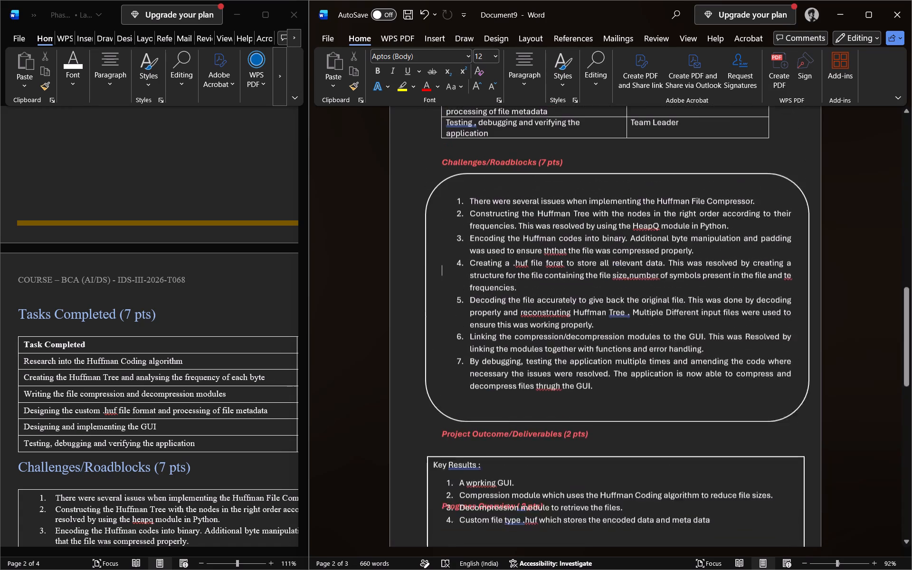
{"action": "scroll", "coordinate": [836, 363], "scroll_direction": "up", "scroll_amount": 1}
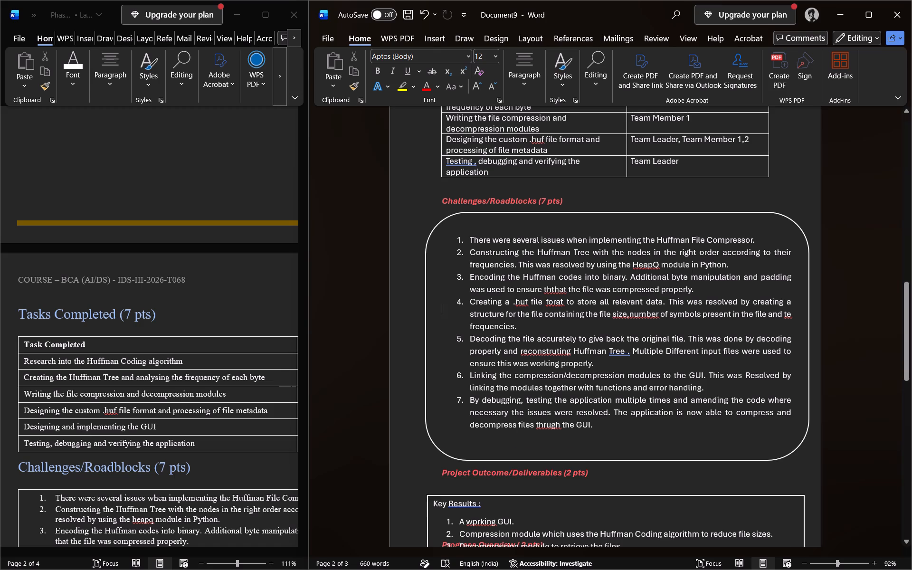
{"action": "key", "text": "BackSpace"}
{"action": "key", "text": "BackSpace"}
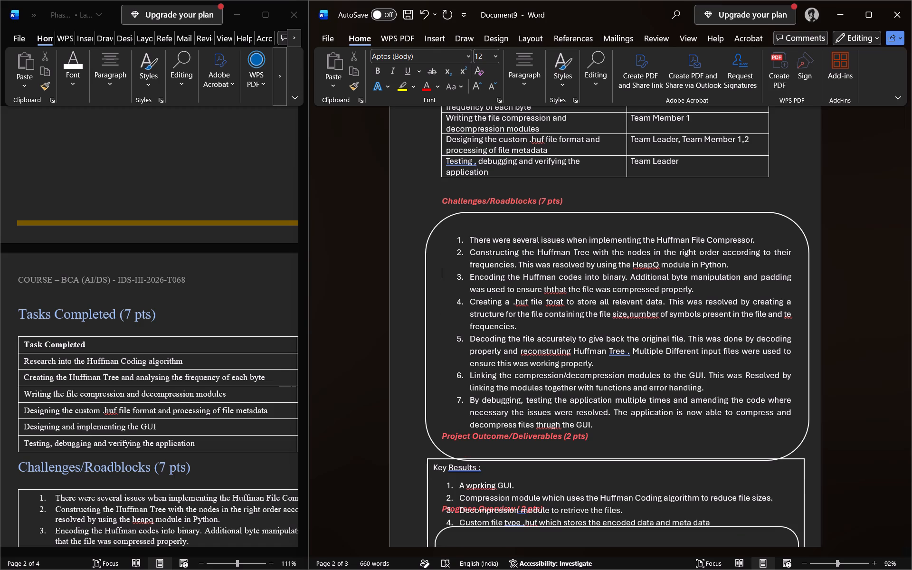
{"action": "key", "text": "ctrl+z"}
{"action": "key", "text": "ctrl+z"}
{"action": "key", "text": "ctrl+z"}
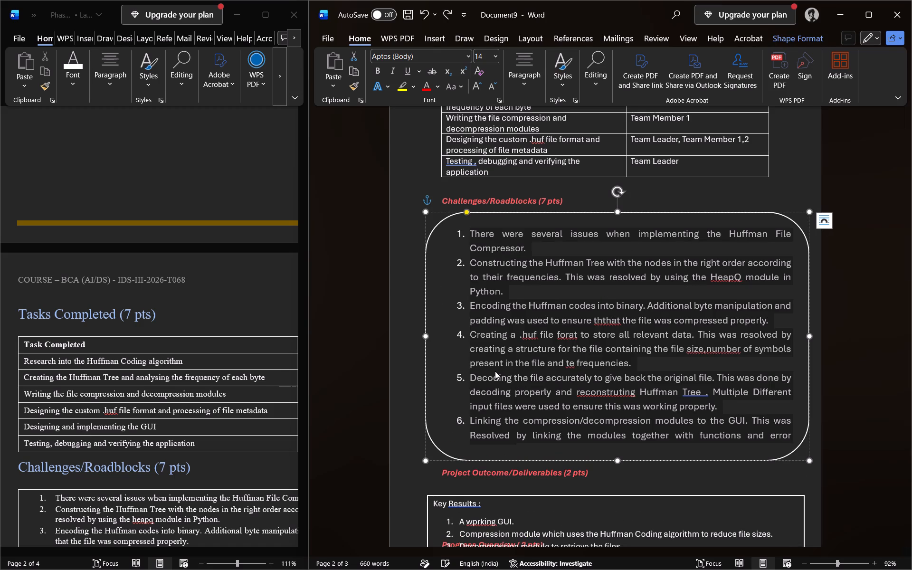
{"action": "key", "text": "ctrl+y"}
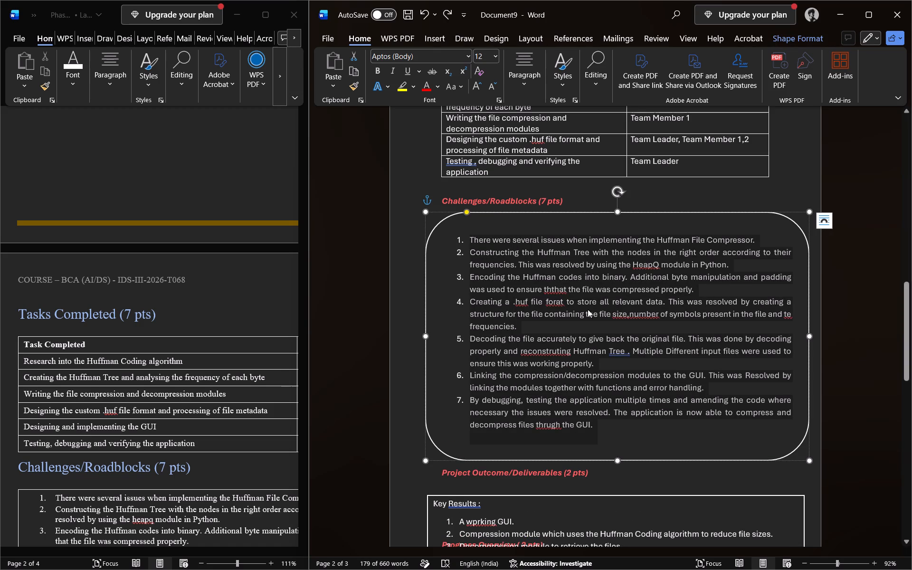
Widen the Challenges/Roadblocks box toward the page's left edge and reduce the rounding of its corners.
{"action": "left_click_drag", "start_coordinate": [425, 213], "coordinate": [432, 224]}
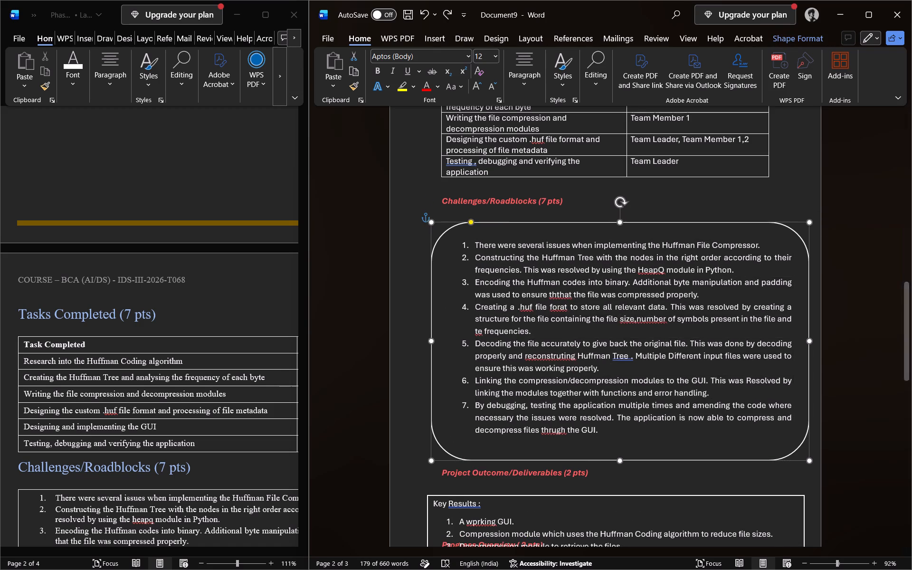
{"action": "left_click_drag", "start_coordinate": [432, 224], "coordinate": [412, 212]}
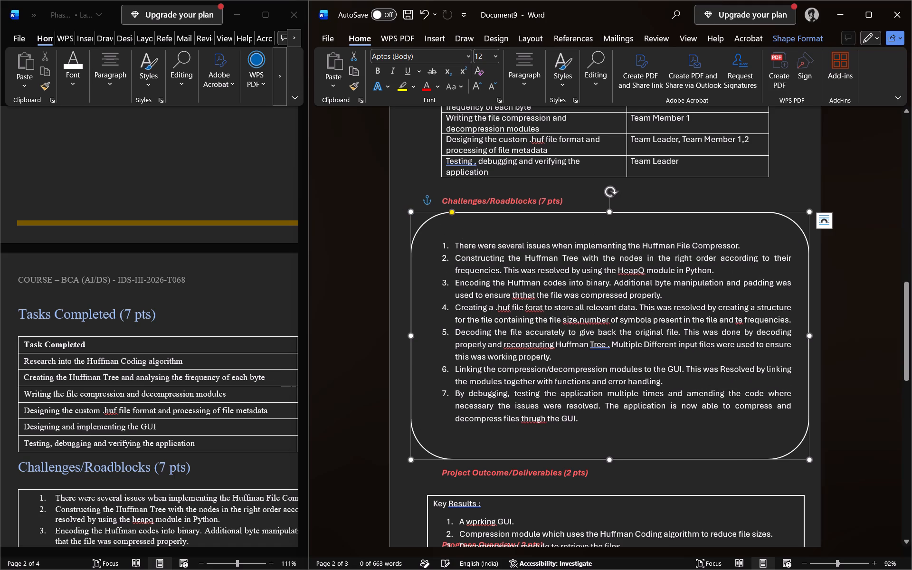
{"action": "left_click_drag", "start_coordinate": [452, 210], "coordinate": [435, 210]}
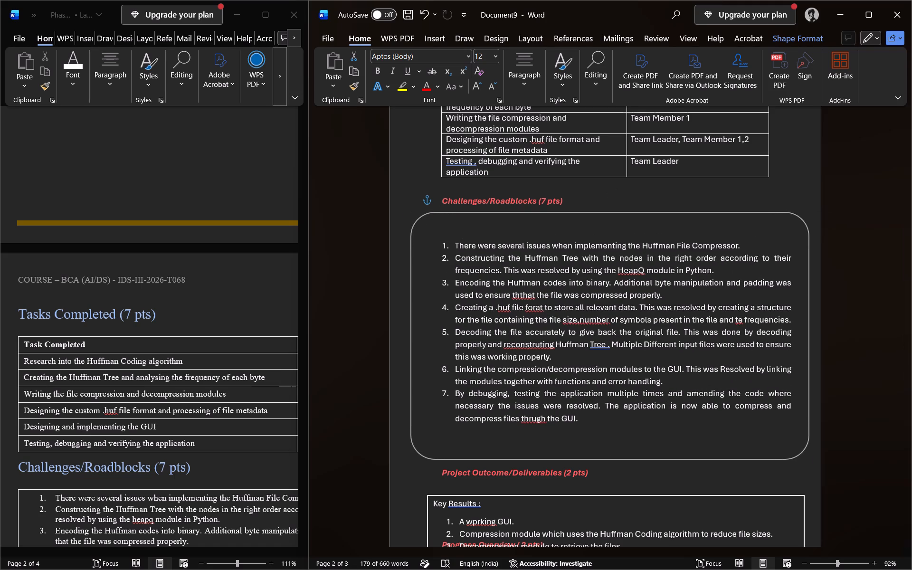
{"action": "left_click_drag", "start_coordinate": [435, 210], "coordinate": [429, 211]}
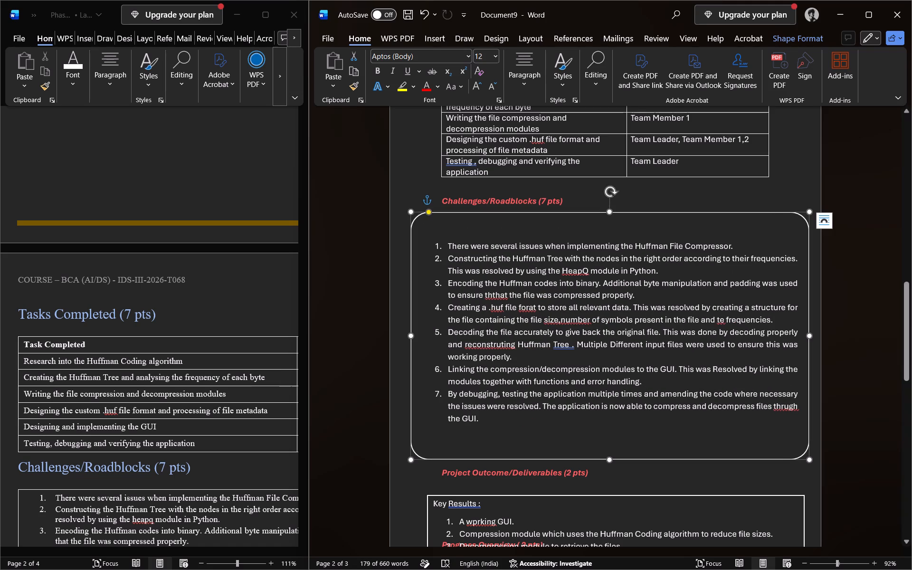
Enlarge the Tasks Completed table and shift it into the left margin so that it roughly spans the Challenges/Roadblocks box.
{"action": "left_click", "coordinate": [447, 178]}
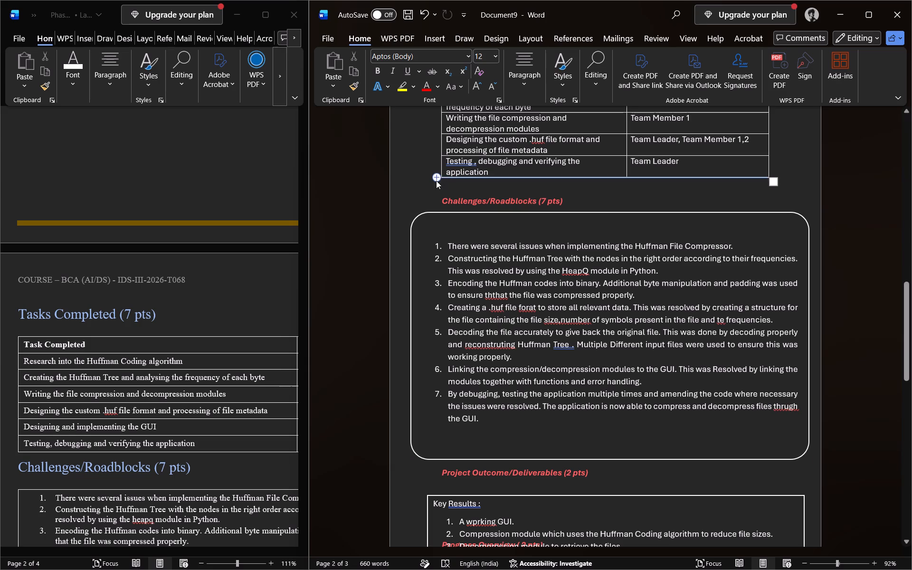
{"action": "scroll", "coordinate": [505, 190], "scroll_direction": "up", "scroll_amount": 6}
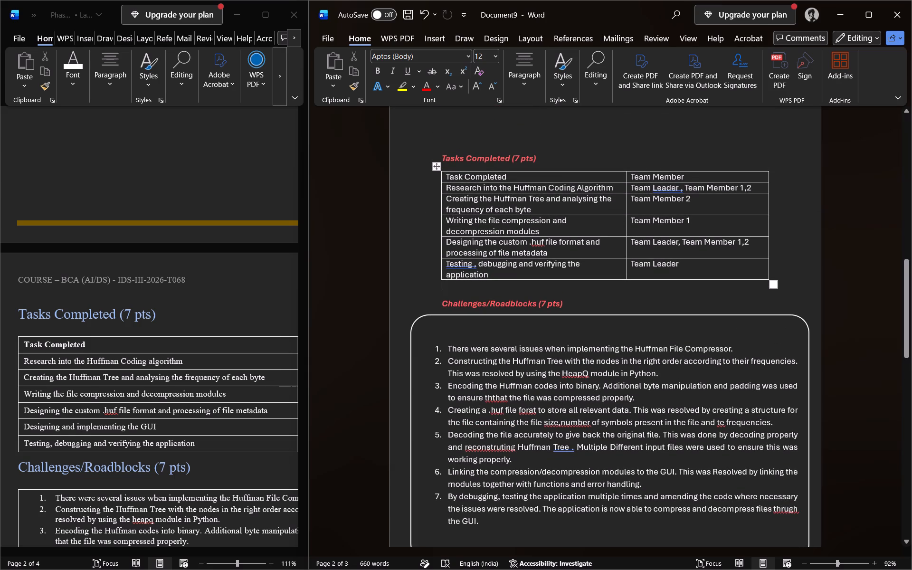
{"action": "left_click", "coordinate": [769, 278]}
{"action": "left_click_drag", "start_coordinate": [777, 286], "coordinate": [797, 305]}
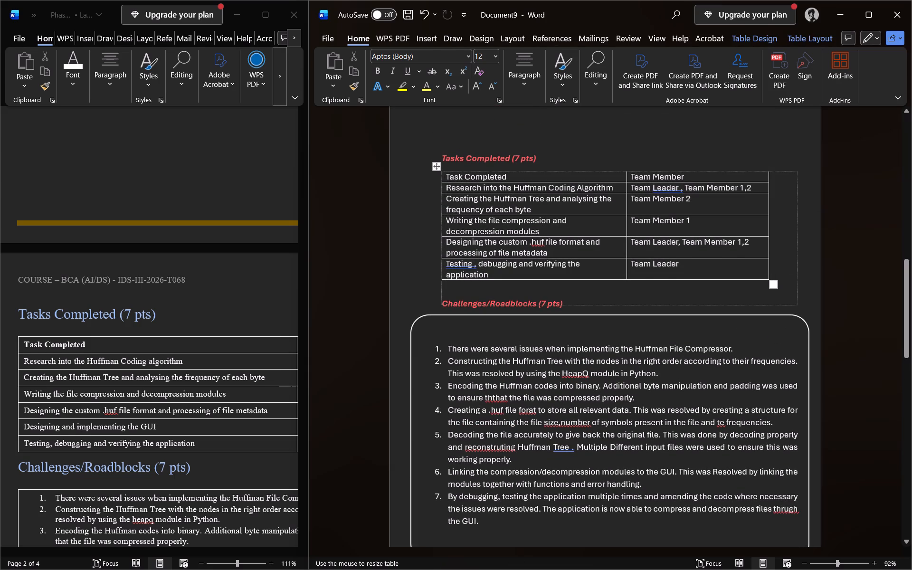
{"action": "left_click_drag", "start_coordinate": [797, 305], "coordinate": [799, 300]}
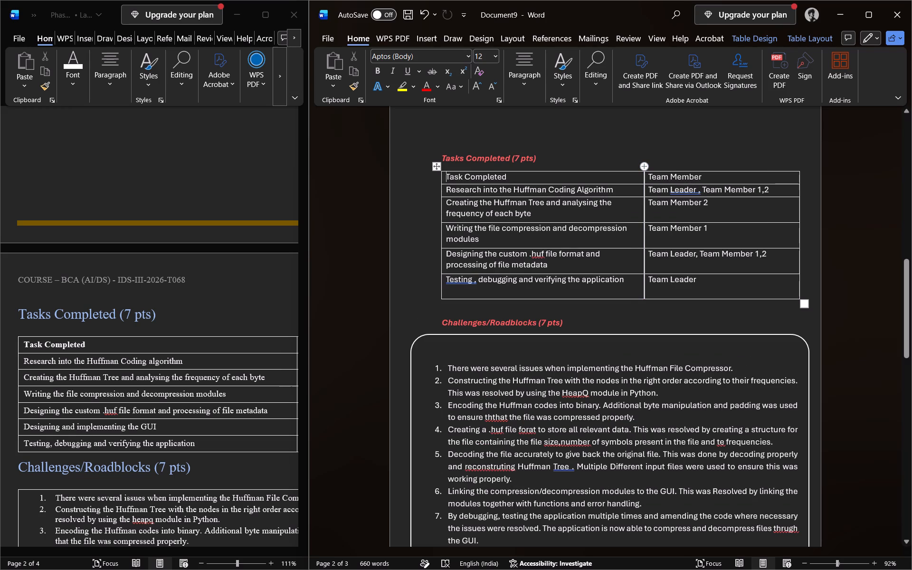
{"action": "left_click_drag", "start_coordinate": [438, 165], "coordinate": [435, 166]}
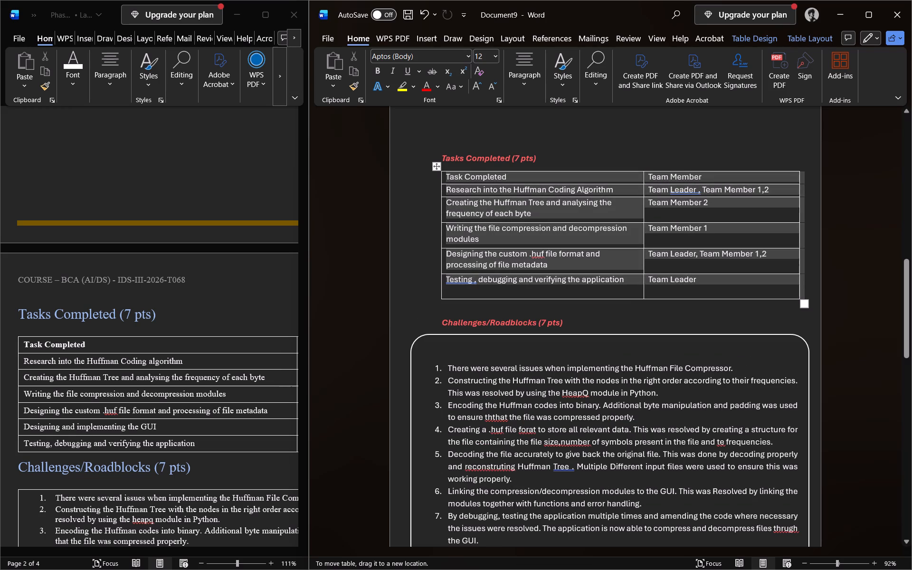
{"action": "left_click_drag", "start_coordinate": [435, 166], "coordinate": [426, 166]}
{"action": "left_click_drag", "start_coordinate": [437, 167], "coordinate": [414, 168]}
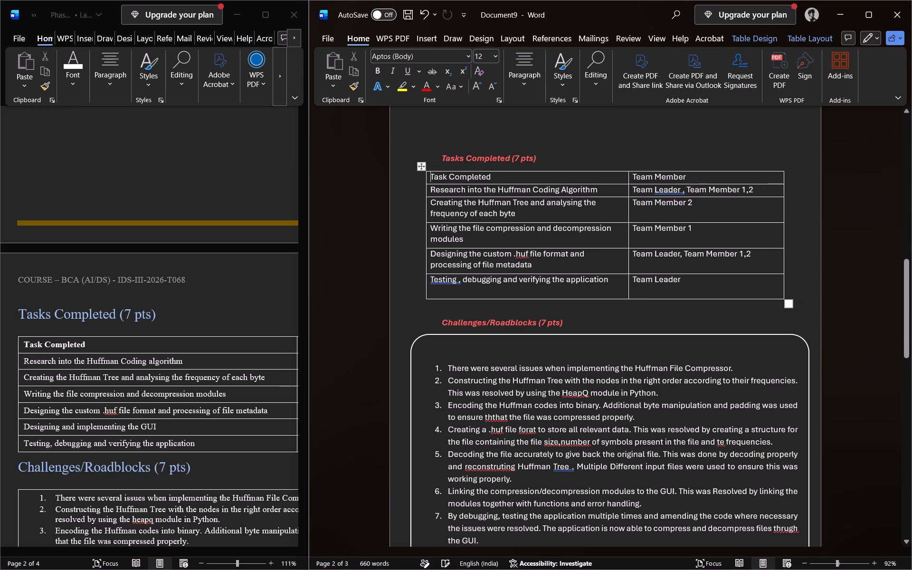
{"action": "left_click_drag", "start_coordinate": [789, 305], "coordinate": [803, 310]}
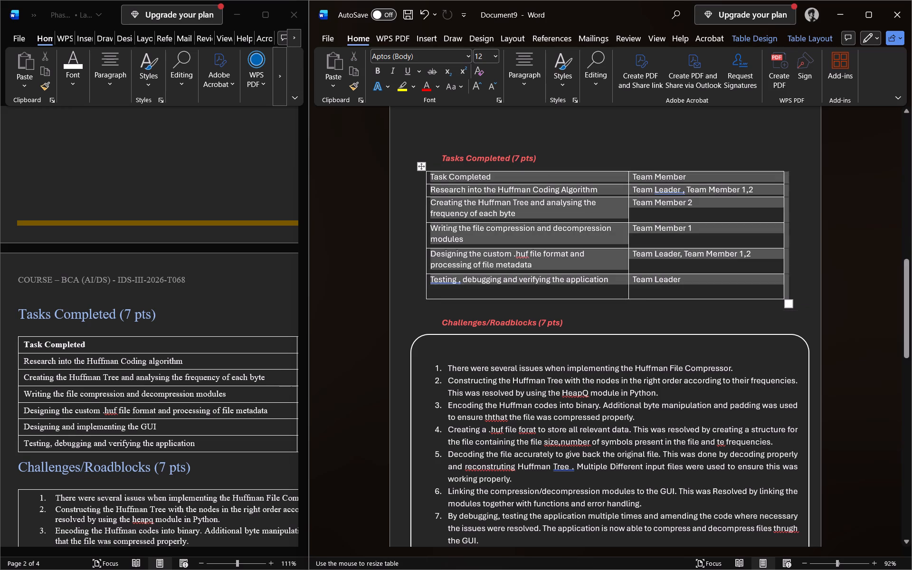
{"action": "left_click_drag", "start_coordinate": [803, 310], "coordinate": [801, 312]}
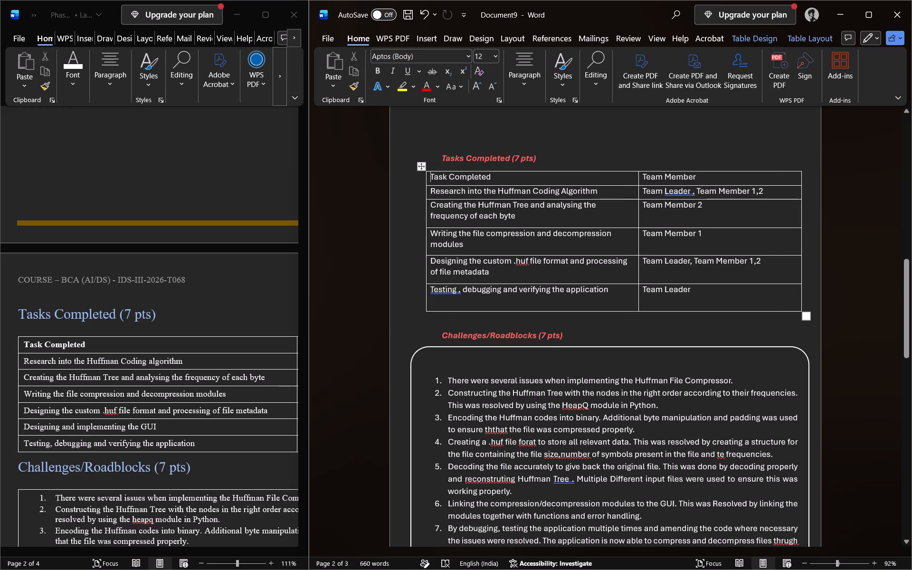
Shorten the Key Results box and reposition it directly below the Project Outcome/Deliverables heading so that it fits on page 2.
{"action": "scroll", "coordinate": [746, 350], "scroll_direction": "down", "scroll_amount": 20}
{"action": "scroll", "coordinate": [746, 350], "scroll_direction": "down", "scroll_amount": 12}
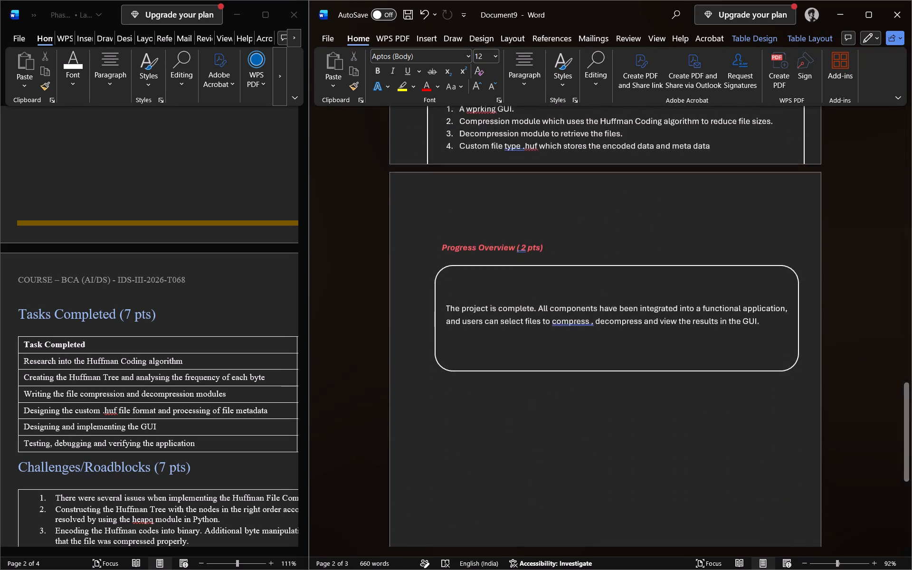
{"action": "scroll", "coordinate": [746, 350], "scroll_direction": "up", "scroll_amount": 13}
{"action": "scroll", "coordinate": [589, 283], "scroll_direction": "up", "scroll_amount": 2}
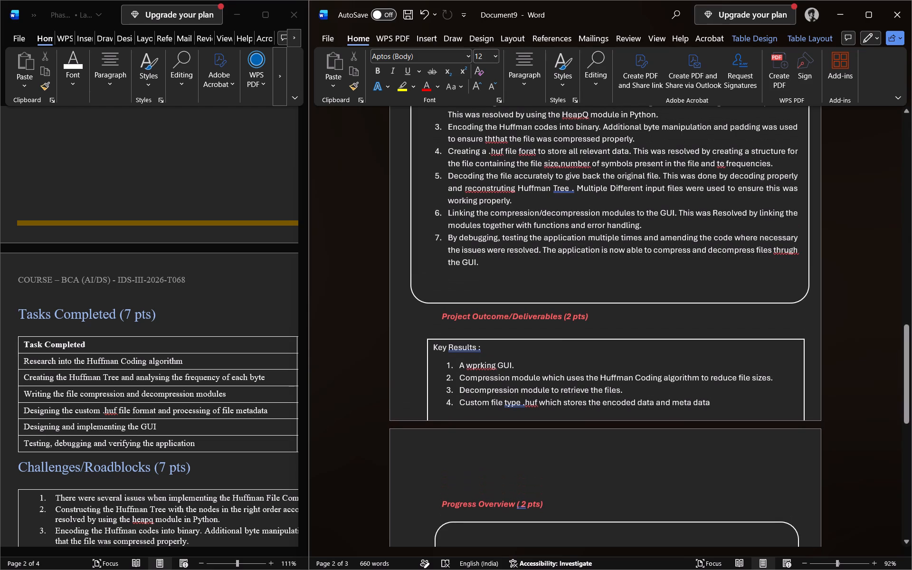
{"action": "left_click", "coordinate": [592, 340]}
{"action": "left_click_drag", "start_coordinate": [592, 340], "coordinate": [592, 328]}
{"action": "scroll", "coordinate": [595, 340], "scroll_direction": "down", "scroll_amount": 5}
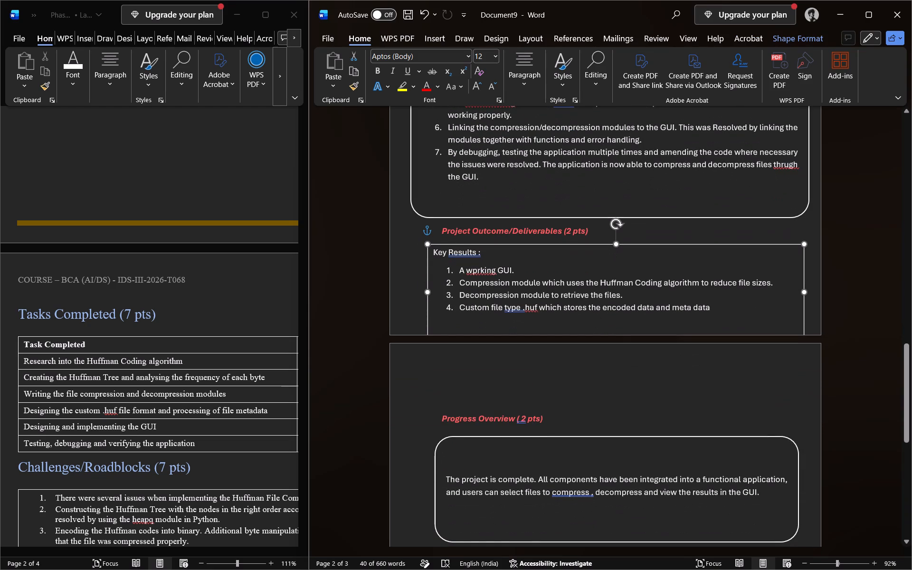
{"action": "left_click_drag", "start_coordinate": [640, 244], "coordinate": [639, 205]}
{"action": "left_click_drag", "start_coordinate": [615, 301], "coordinate": [615, 286]}
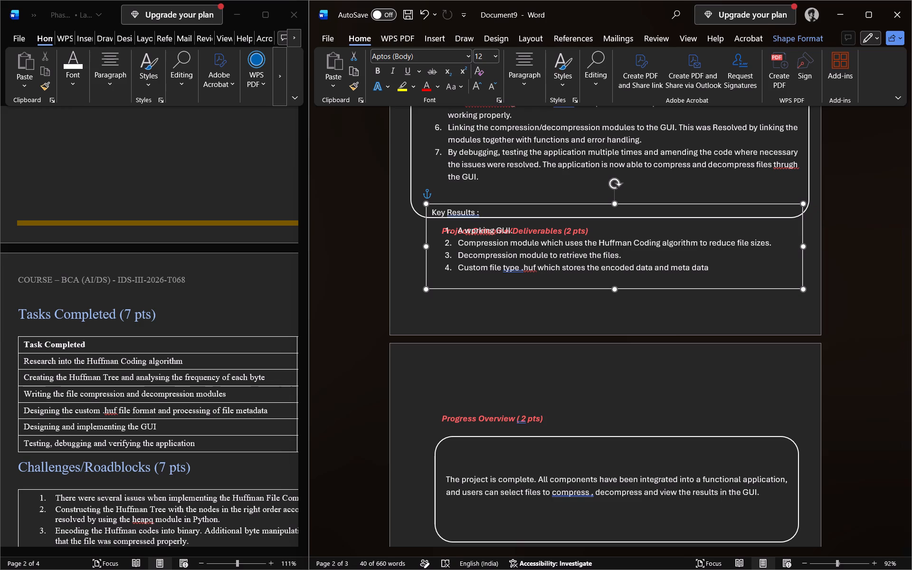
{"action": "left_click_drag", "start_coordinate": [615, 286], "coordinate": [615, 282]}
{"action": "left_click_drag", "start_coordinate": [639, 204], "coordinate": [633, 254]}
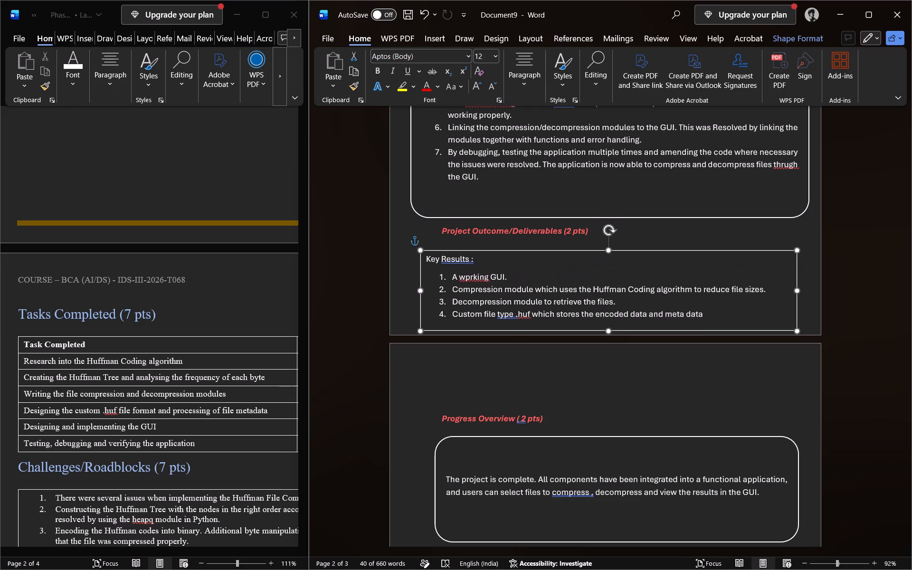
{"action": "left_click_drag", "start_coordinate": [633, 254], "coordinate": [627, 243]}
Widen the Key Results box so that its right edge nearly lines up with the Challenges/Roadblocks box.
{"action": "left_click_drag", "start_coordinate": [795, 325], "coordinate": [804, 325]}
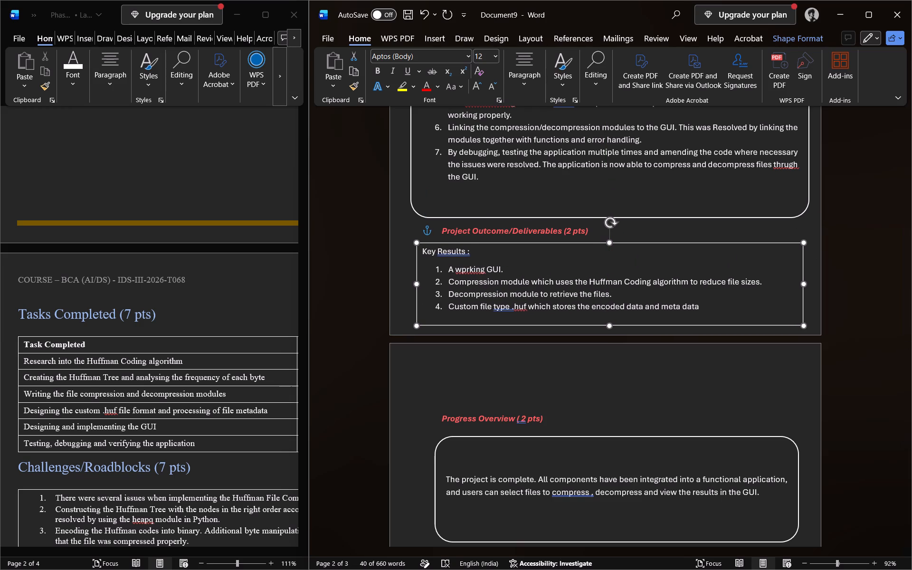
{"action": "left_click_drag", "start_coordinate": [804, 325], "coordinate": [806, 325]}
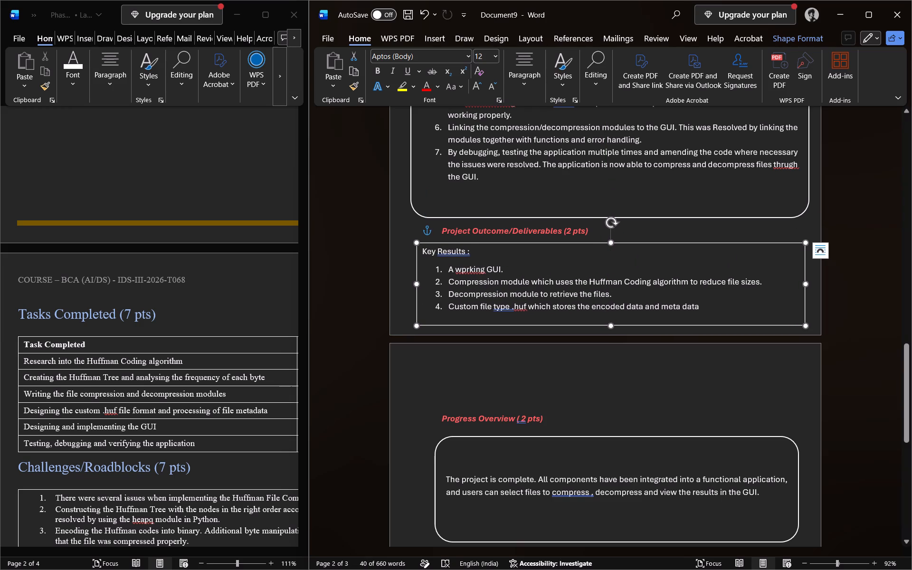
Extend the Key Results box toward the page's left edge so that it lines up with the Challenges/Roadblocks box.
{"action": "left_click_drag", "start_coordinate": [418, 287], "coordinate": [413, 287]}
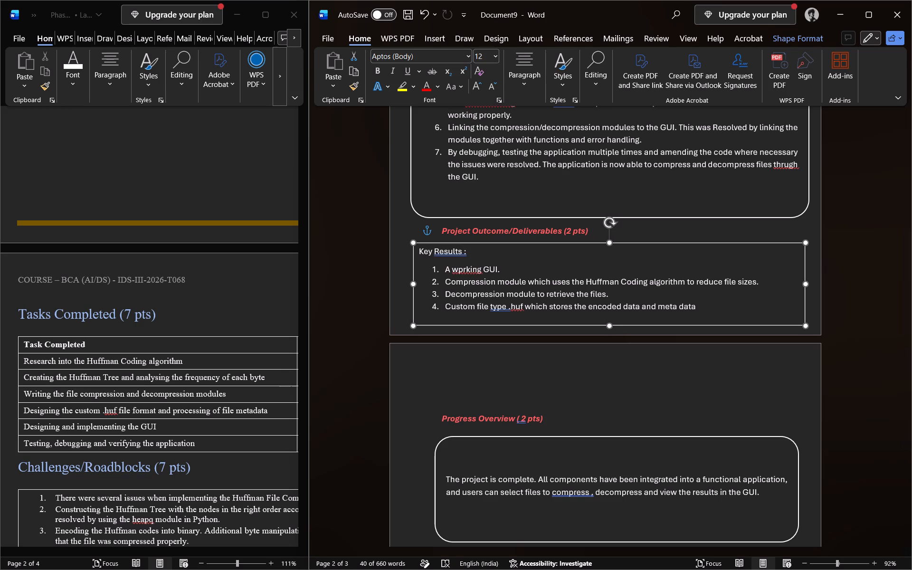
{"action": "left_click_drag", "start_coordinate": [413, 287], "coordinate": [411, 287]}
Widen the Progress Overview box on both sides so that it roughly matches the width of the Key Results box.
{"action": "scroll", "coordinate": [541, 436], "scroll_direction": "down", "scroll_amount": 3}
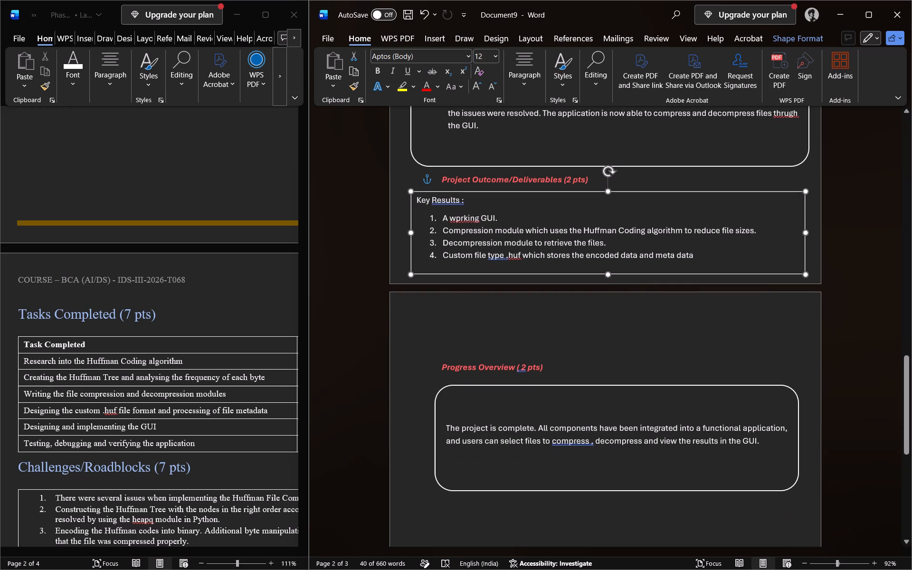
{"action": "left_click", "coordinate": [476, 386]}
{"action": "left_click_drag", "start_coordinate": [435, 385], "coordinate": [413, 383]}
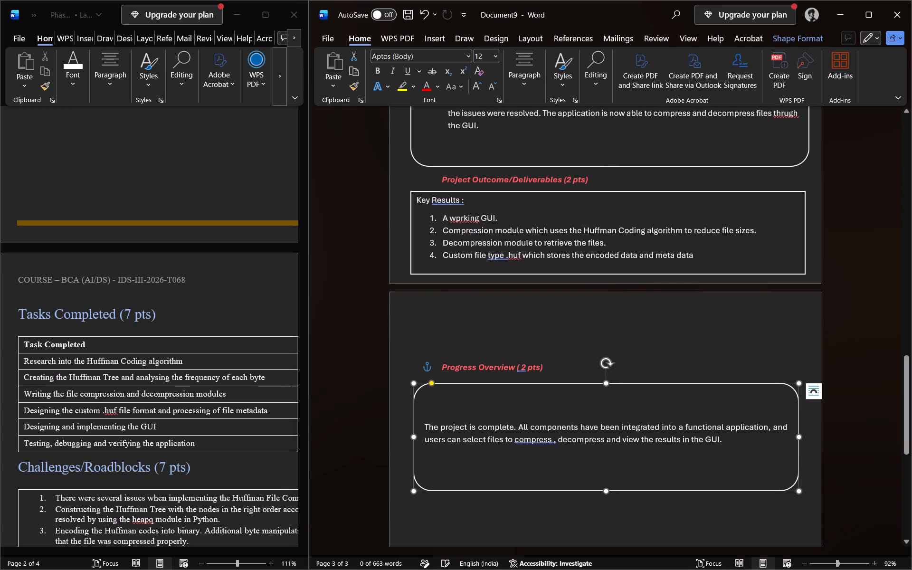
{"action": "left_click_drag", "start_coordinate": [799, 438], "coordinate": [807, 438]}
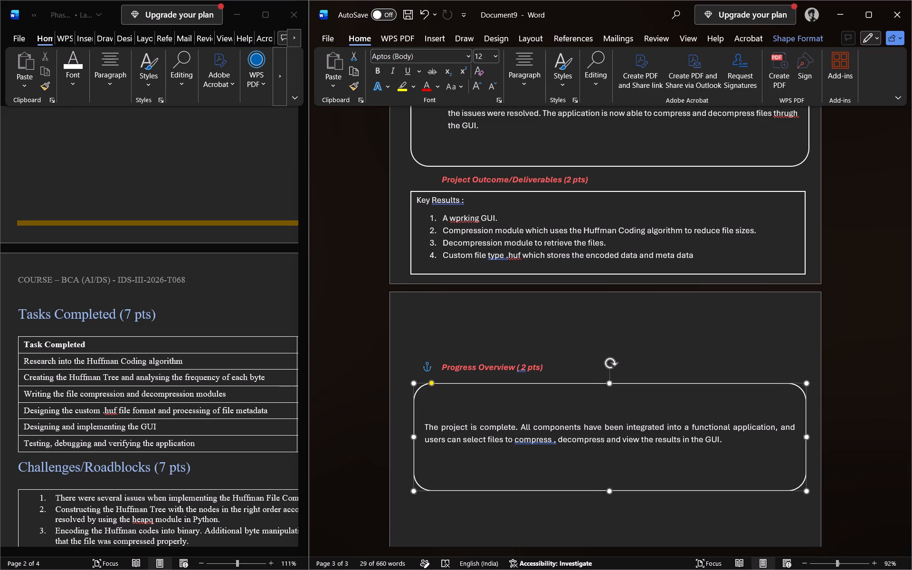
{"action": "left_click_drag", "start_coordinate": [807, 438], "coordinate": [807, 438]}
Review the alignment and shape of the boxes and table from the Challenges/Roadblocks section back to the document's beginning.
{"action": "scroll", "coordinate": [714, 424], "scroll_direction": "up", "scroll_amount": 14}
{"action": "scroll", "coordinate": [718, 419], "scroll_direction": "up", "scroll_amount": 7}
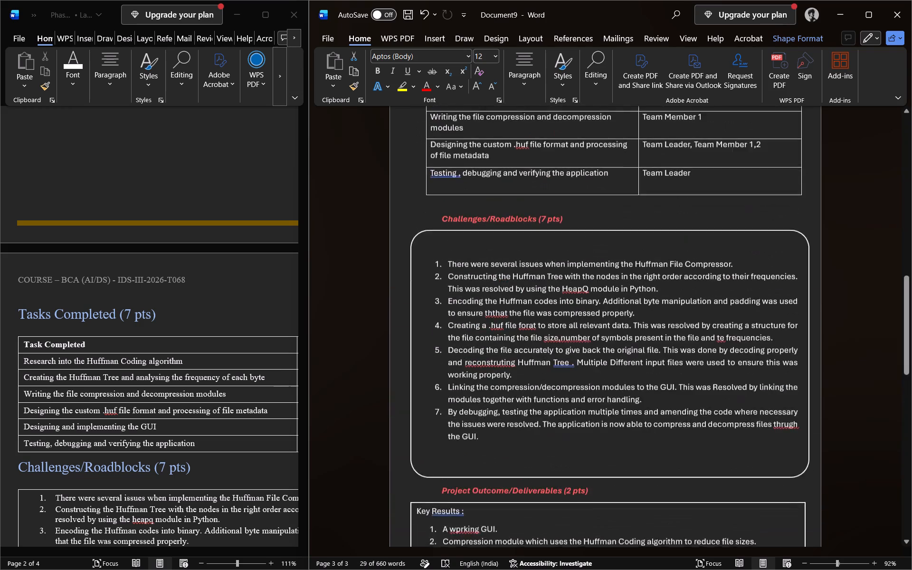
{"action": "scroll", "coordinate": [718, 419], "scroll_direction": "down", "scroll_amount": 7}
{"action": "scroll", "coordinate": [675, 419], "scroll_direction": "up", "scroll_amount": 20}
{"action": "scroll", "coordinate": [675, 419], "scroll_direction": "up", "scroll_amount": 13}
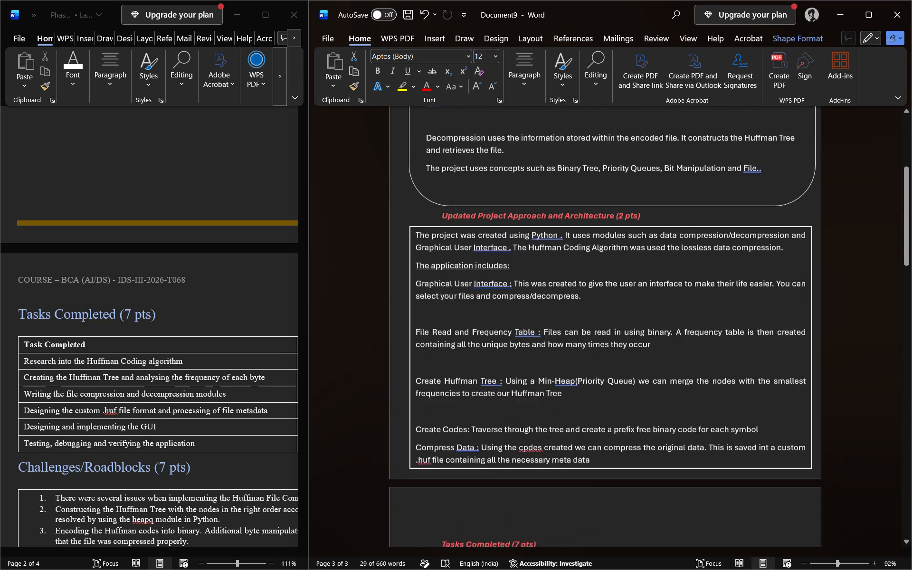
{"action": "scroll", "coordinate": [688, 414], "scroll_direction": "up", "scroll_amount": 3}
{"action": "scroll", "coordinate": [715, 512], "scroll_direction": "down", "scroll_amount": 7}
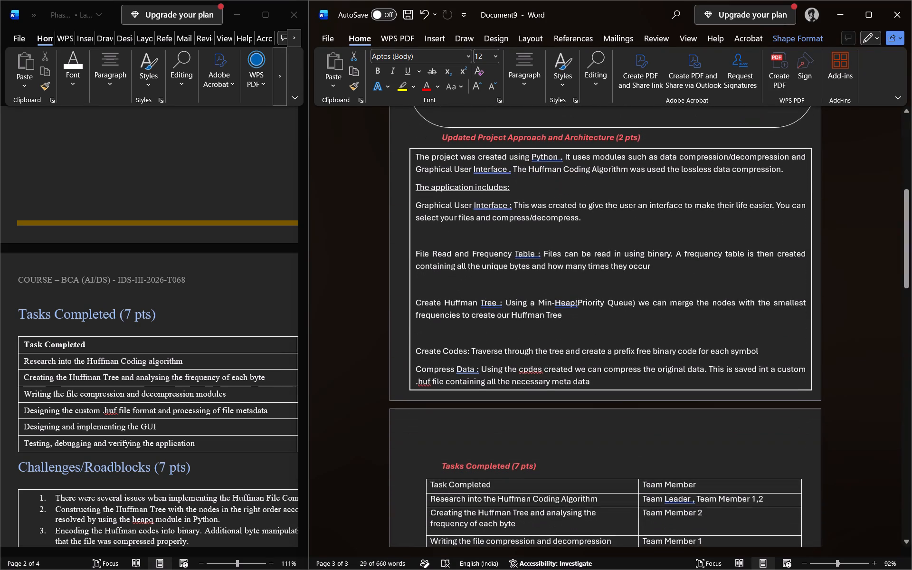
{"action": "scroll", "coordinate": [579, 296], "scroll_direction": "up", "scroll_amount": 14}
{"action": "scroll", "coordinate": [578, 280], "scroll_direction": "up", "scroll_amount": 9}
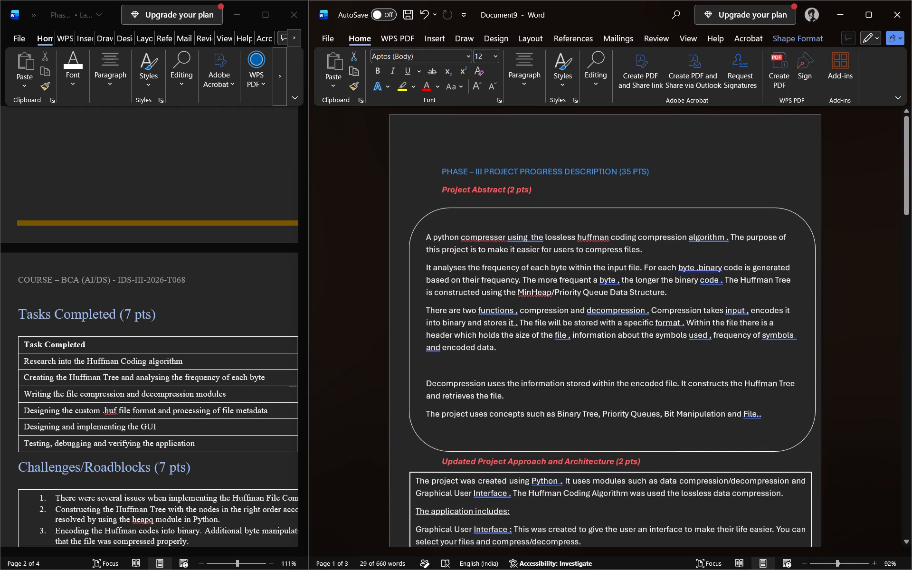
{"action": "scroll", "coordinate": [580, 275], "scroll_direction": "up", "scroll_amount": 2}
{"action": "scroll", "coordinate": [580, 282], "scroll_direction": "down", "scroll_amount": 9}
{"action": "scroll", "coordinate": [634, 299], "scroll_direction": "down", "scroll_amount": 4}
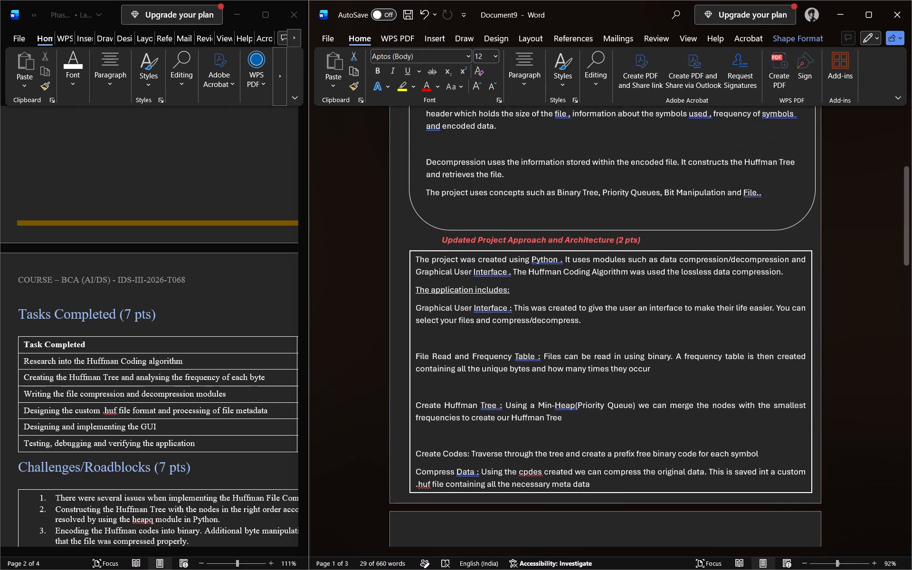
{"action": "scroll", "coordinate": [634, 300], "scroll_direction": "down", "scroll_amount": 1}
{"action": "scroll", "coordinate": [634, 300], "scroll_direction": "up", "scroll_amount": 3}
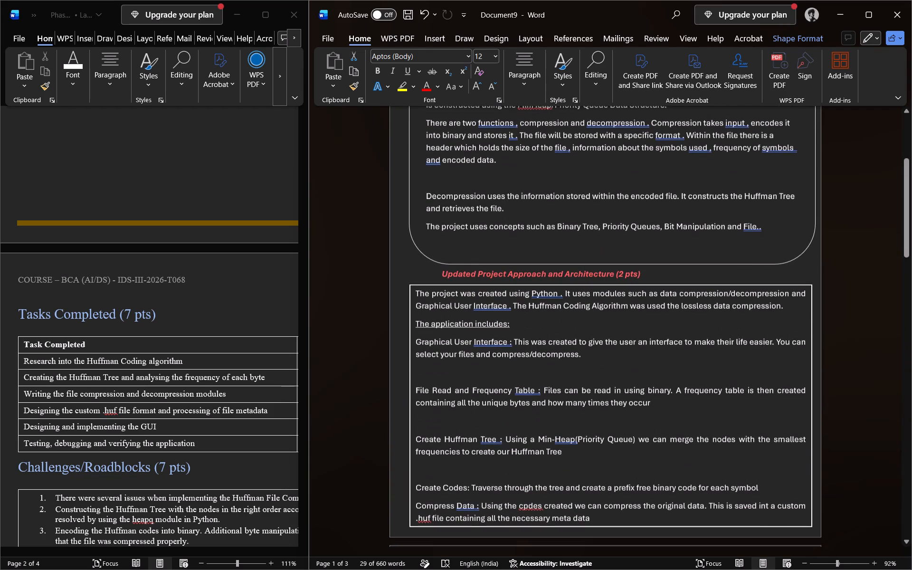
Reduce the corner rounding of the Project Abstract box so that its corners are only slightly rounded.
{"action": "left_click", "coordinate": [501, 285]}
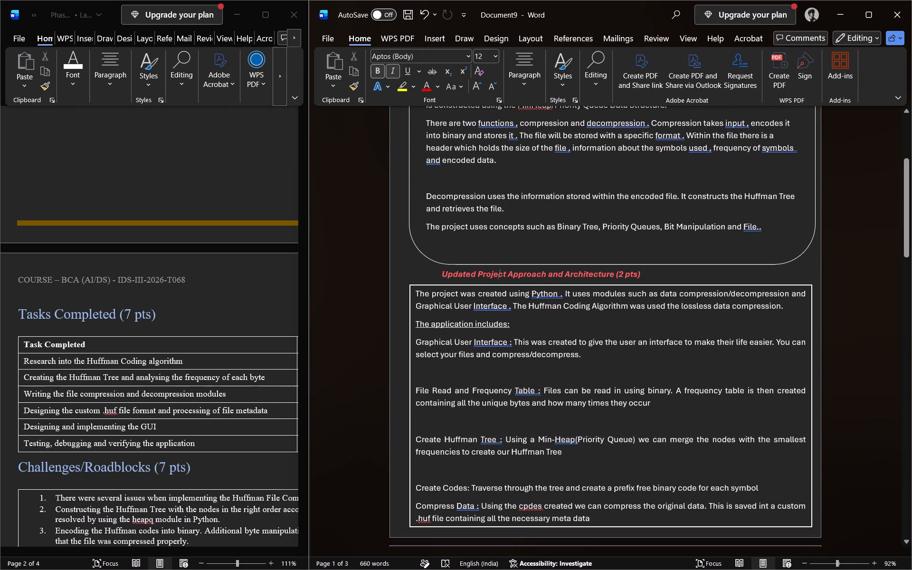
{"action": "left_click", "coordinate": [502, 286]}
{"action": "scroll", "coordinate": [513, 295], "scroll_direction": "up", "scroll_amount": 8}
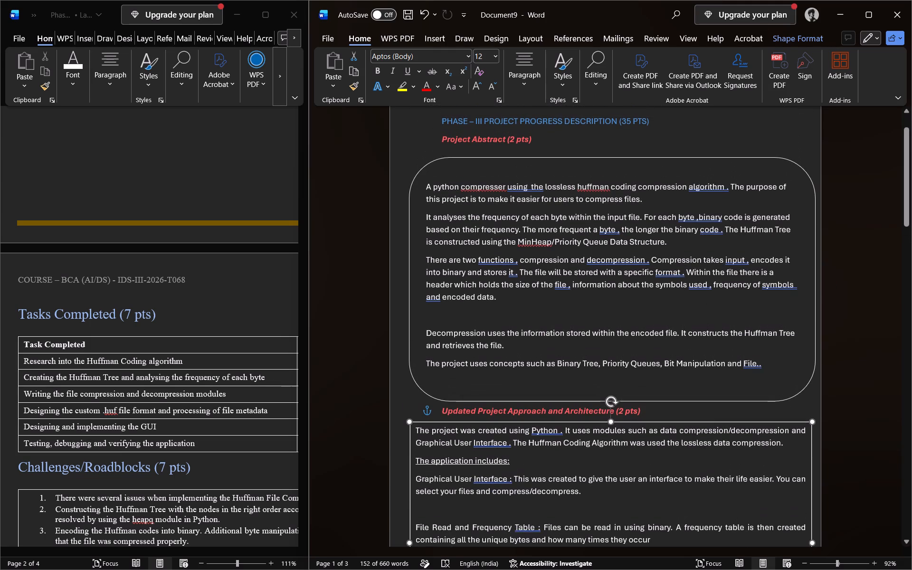
{"action": "left_click", "coordinate": [495, 158]}
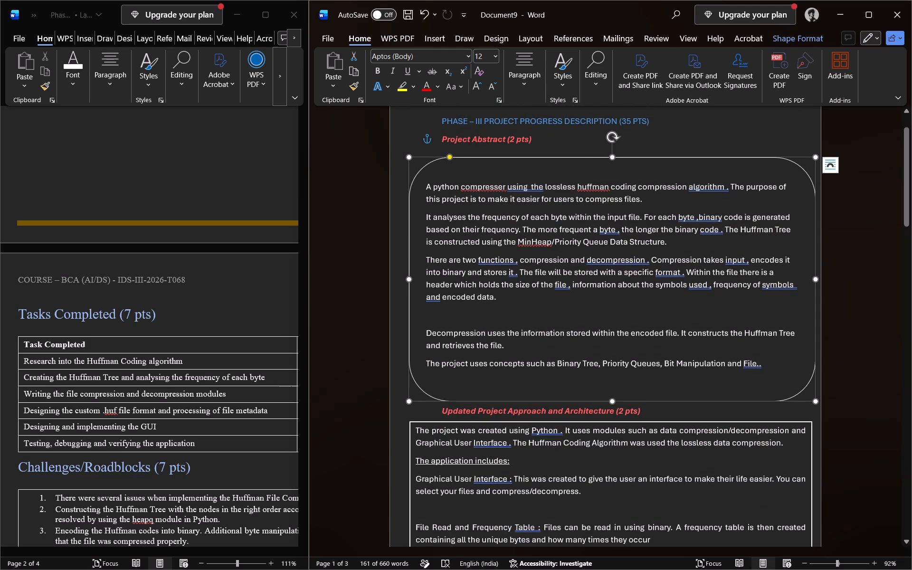
{"action": "left_click_drag", "start_coordinate": [449, 155], "coordinate": [428, 162]}
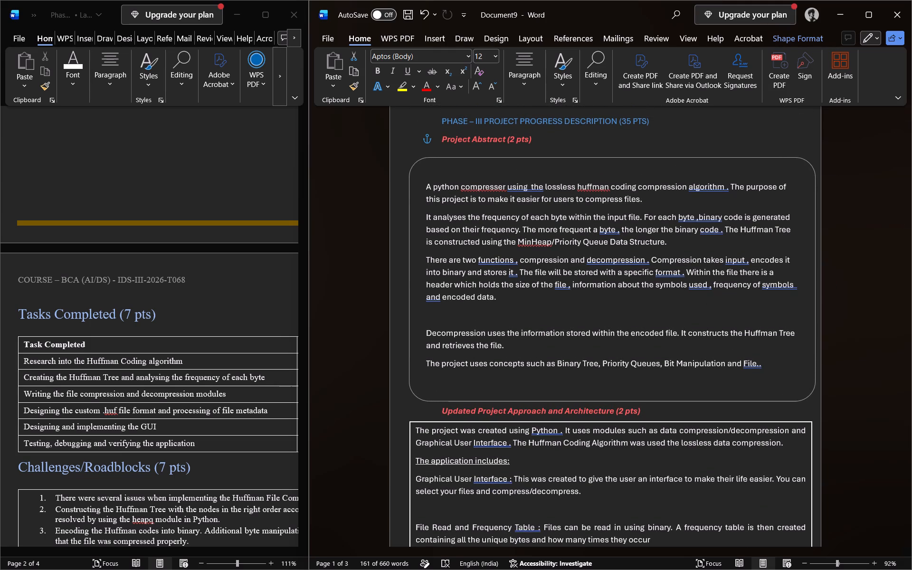
{"action": "left_click_drag", "start_coordinate": [428, 162], "coordinate": [427, 162]}
{"action": "left_click", "coordinate": [427, 162]}
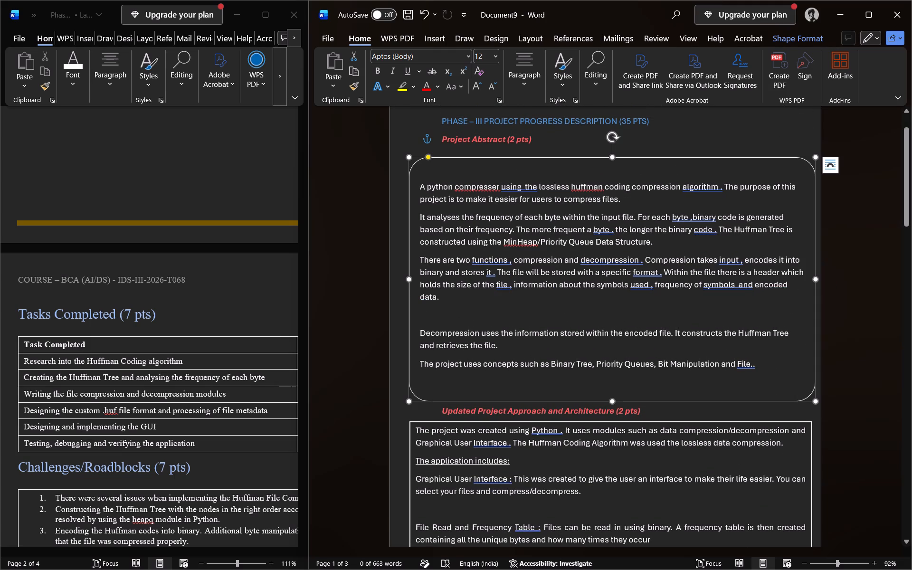
{"action": "left_click_drag", "start_coordinate": [427, 155], "coordinate": [421, 156]}
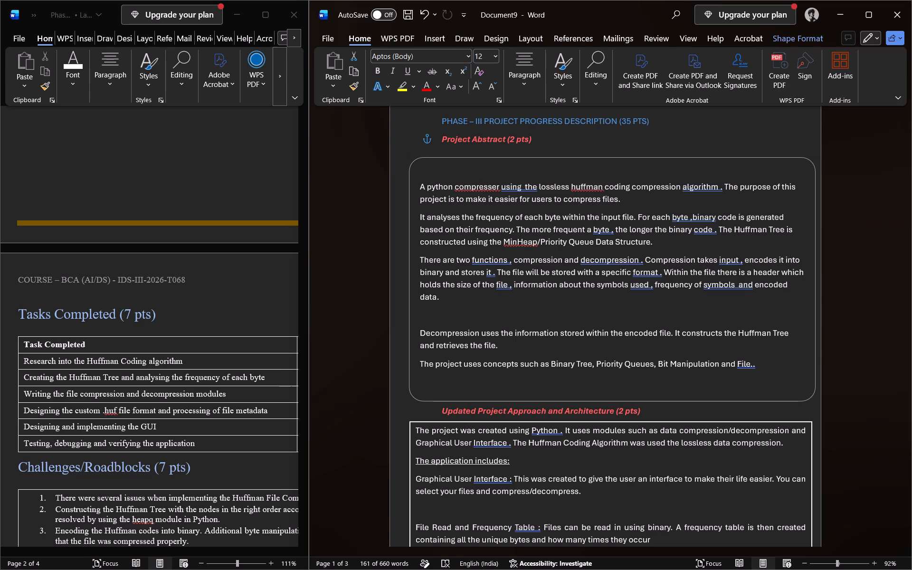
{"action": "left_click_drag", "start_coordinate": [421, 156], "coordinate": [422, 156]}
{"action": "left_click", "coordinate": [848, 249]}
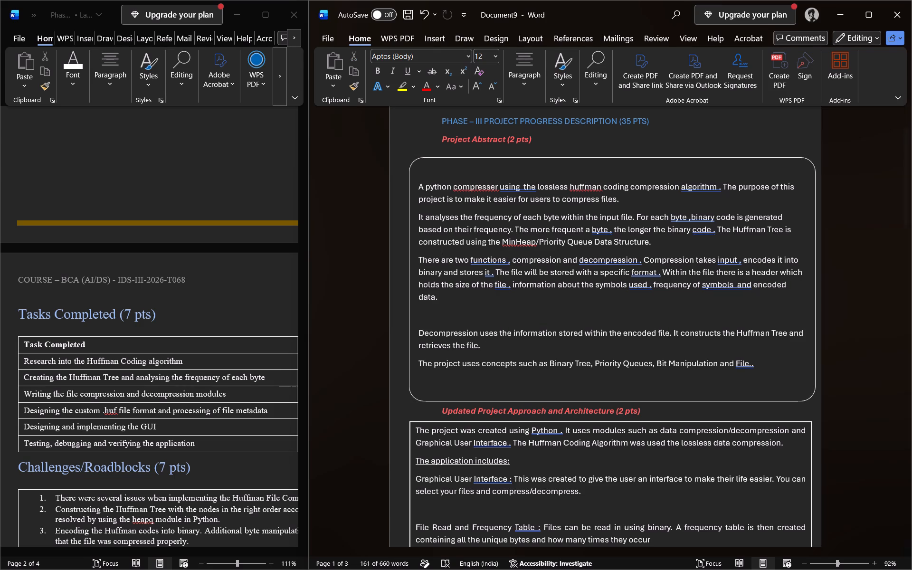
Increase the Project Abstract and Updated Project Approach and Architecture headings on page 1 to 14 pt.
{"action": "left_click_drag", "start_coordinate": [535, 138], "coordinate": [453, 135]}
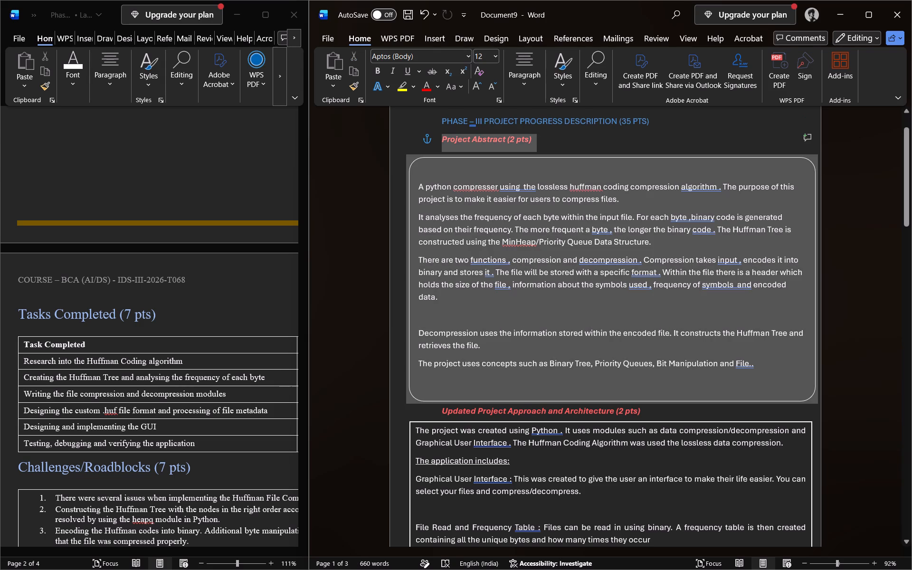
{"action": "left_click_drag", "start_coordinate": [453, 135], "coordinate": [441, 139]}
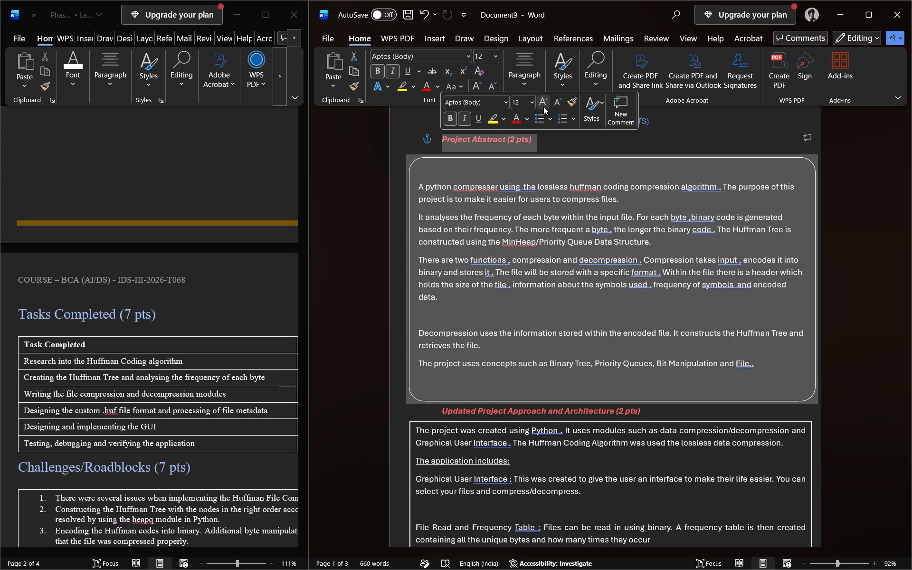
{"action": "left_click", "coordinate": [543, 106]}
{"action": "left_click_drag", "start_coordinate": [650, 411], "coordinate": [448, 411]}
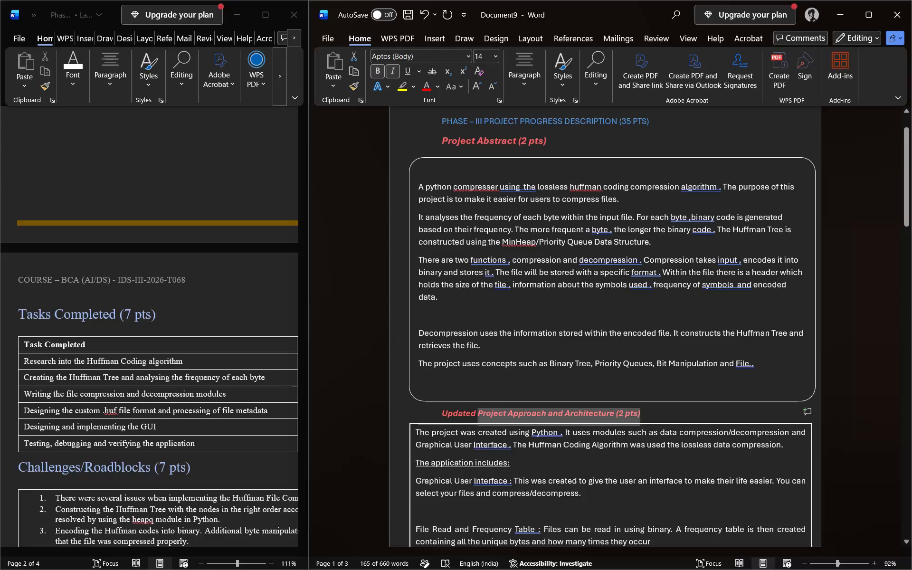
{"action": "left_click_drag", "start_coordinate": [448, 411], "coordinate": [443, 409]}
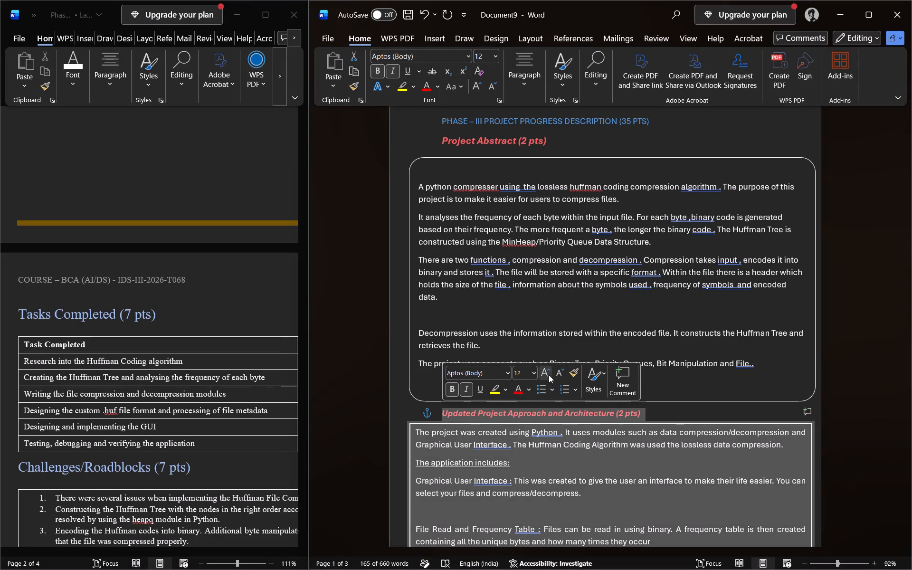
{"action": "left_click", "coordinate": [549, 374]}
Increase the Tasks Completed, Challenges/Roadblocks and Project Outcome/Deliverables headings on page 2 to 14 pt.
{"action": "scroll", "coordinate": [653, 369], "scroll_direction": "down", "scroll_amount": 20}
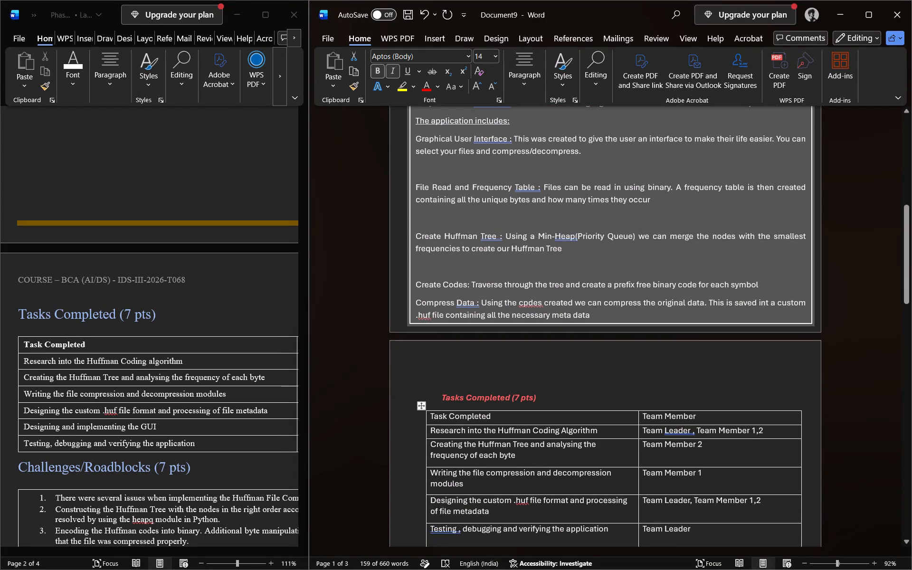
{"action": "left_click_drag", "start_coordinate": [552, 399], "coordinate": [442, 395]}
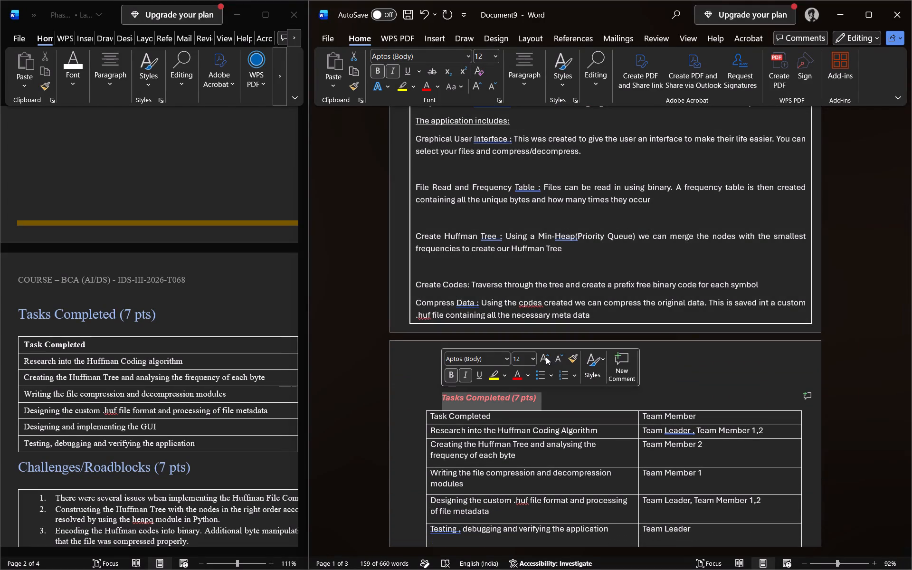
{"action": "left_click", "coordinate": [546, 357]}
{"action": "scroll", "coordinate": [571, 372], "scroll_direction": "down", "scroll_amount": 15}
{"action": "left_click_drag", "start_coordinate": [571, 320], "coordinate": [478, 320]}
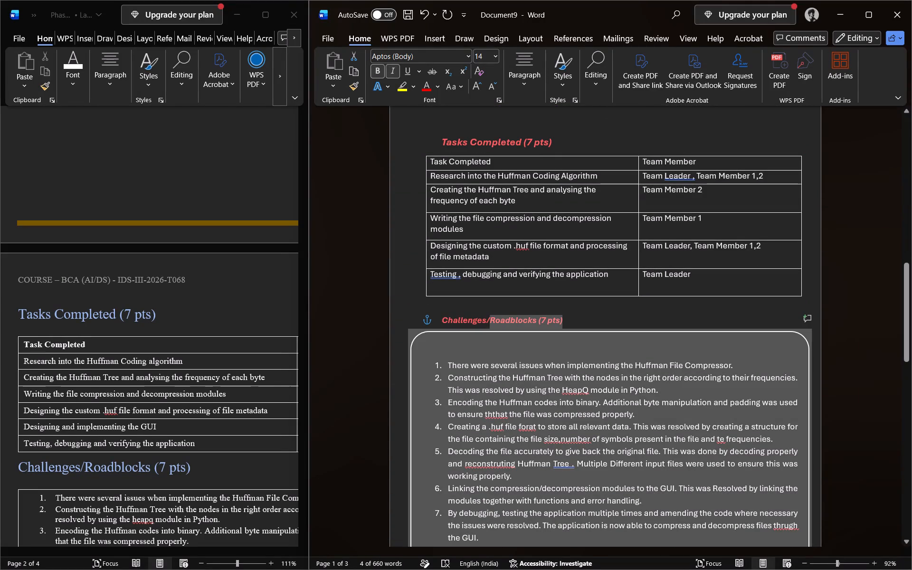
{"action": "left_click_drag", "start_coordinate": [478, 320], "coordinate": [439, 320]}
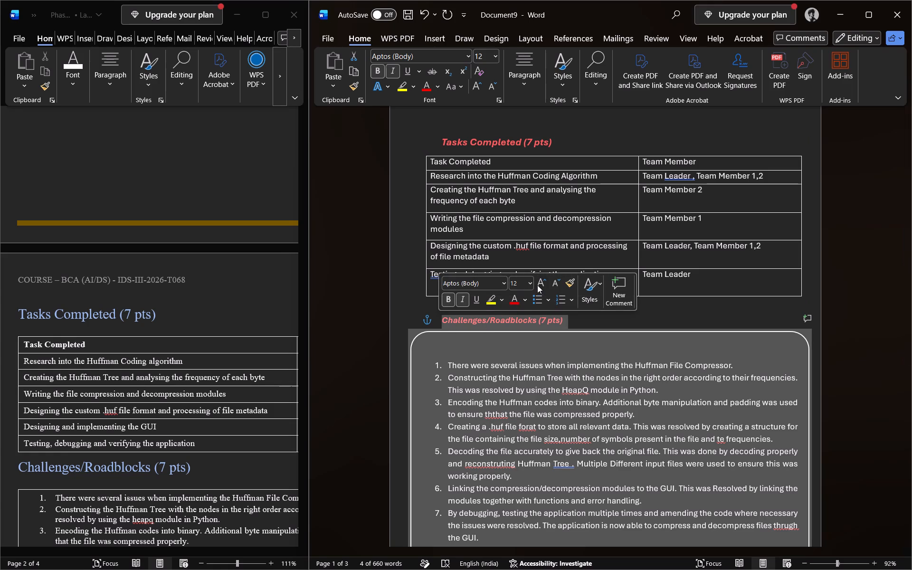
{"action": "left_click", "coordinate": [537, 285]}
{"action": "scroll", "coordinate": [576, 400], "scroll_direction": "down", "scroll_amount": 13}
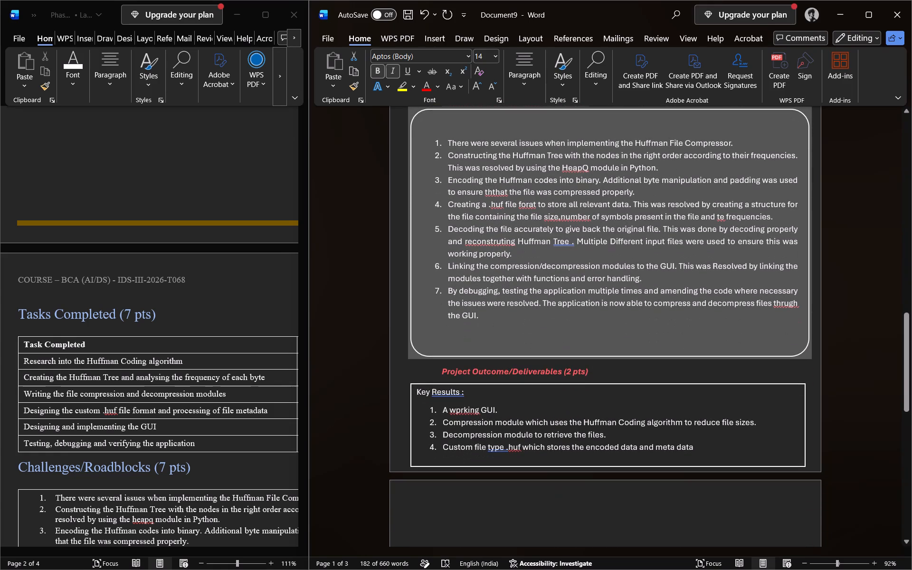
{"action": "left_click_drag", "start_coordinate": [595, 370], "coordinate": [439, 368]}
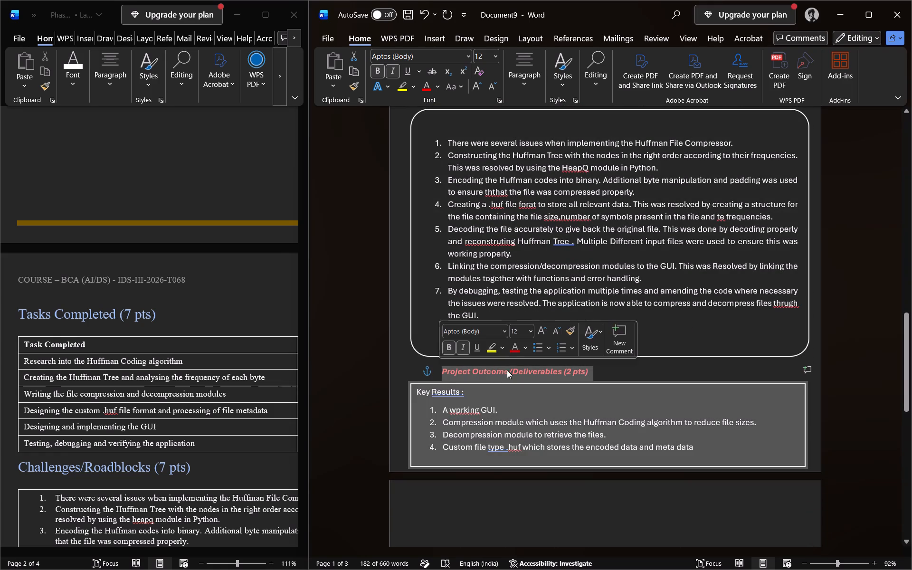
{"action": "left_click", "coordinate": [542, 332]}
Increase the Progress Overview heading on page 3 to 14 pt.
{"action": "scroll", "coordinate": [570, 365], "scroll_direction": "down", "scroll_amount": 13}
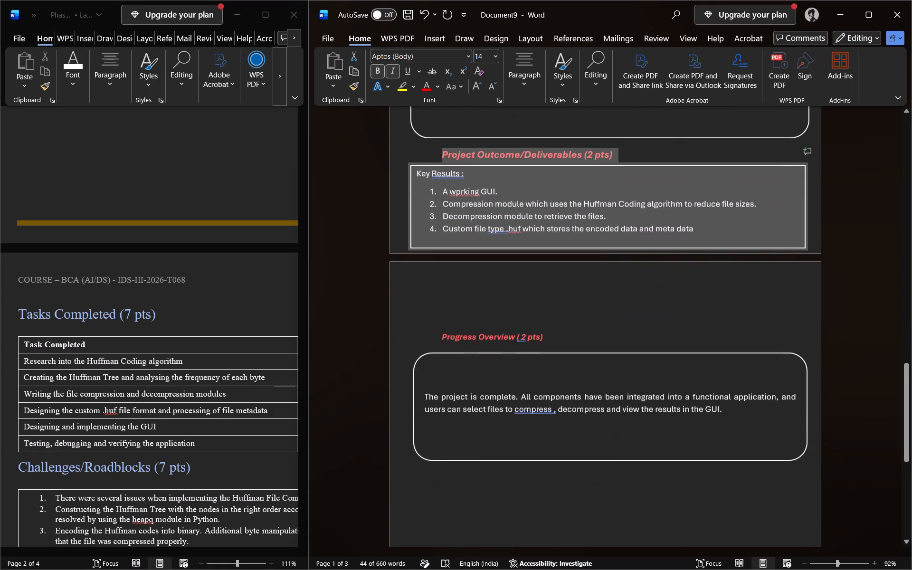
{"action": "left_click_drag", "start_coordinate": [547, 336], "coordinate": [436, 332]}
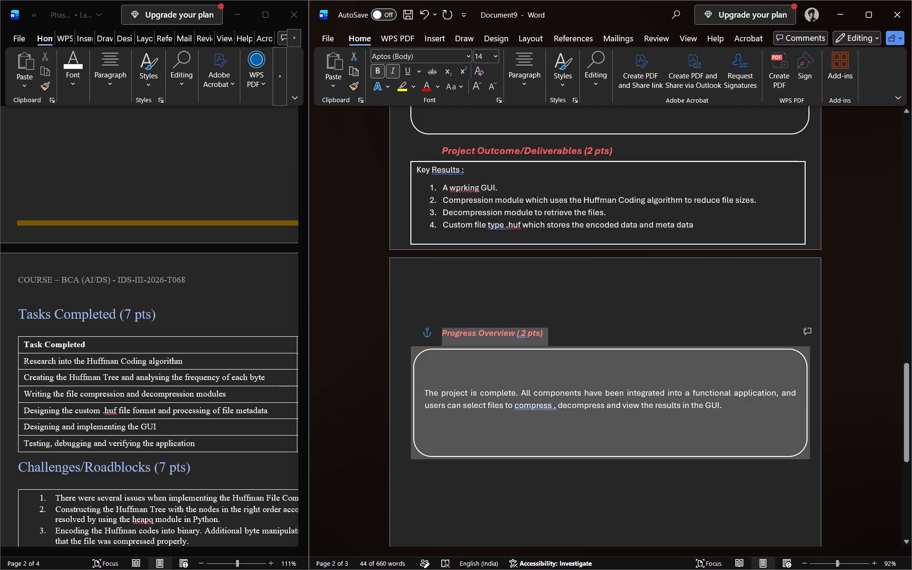
{"action": "left_click_drag", "start_coordinate": [436, 332], "coordinate": [437, 332]}
{"action": "left_click", "coordinate": [537, 294]}
Increase the PHASE – III PROJECT PROGRESS DESCRIPTION (35 PTS) title on page 1 to 16 pt.
{"action": "scroll", "coordinate": [582, 376], "scroll_direction": "down", "scroll_amount": 9}
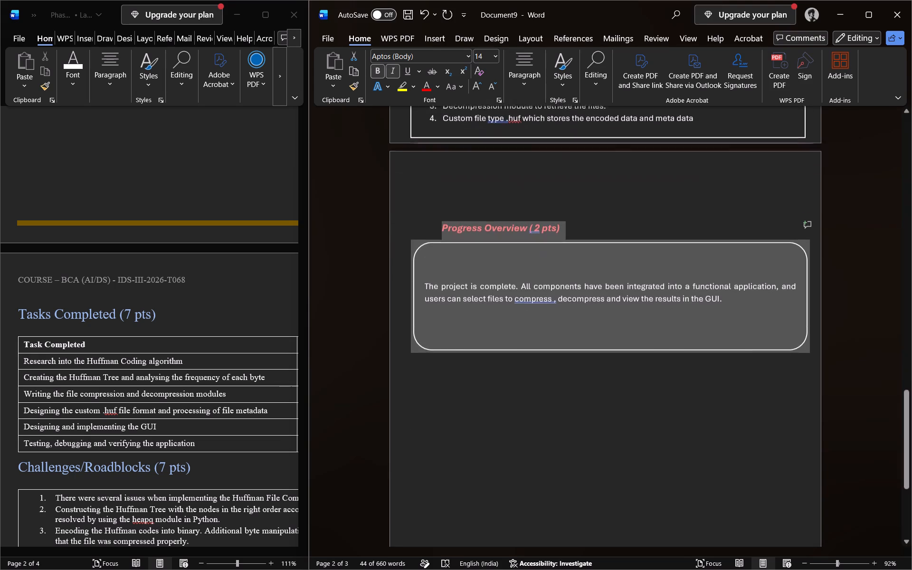
{"action": "scroll", "coordinate": [582, 376], "scroll_direction": "down", "scroll_amount": 10}
{"action": "scroll", "coordinate": [582, 376], "scroll_direction": "up", "scroll_amount": 18}
{"action": "scroll", "coordinate": [586, 377], "scroll_direction": "down", "scroll_amount": 4}
{"action": "scroll", "coordinate": [586, 377], "scroll_direction": "up", "scroll_amount": 19}
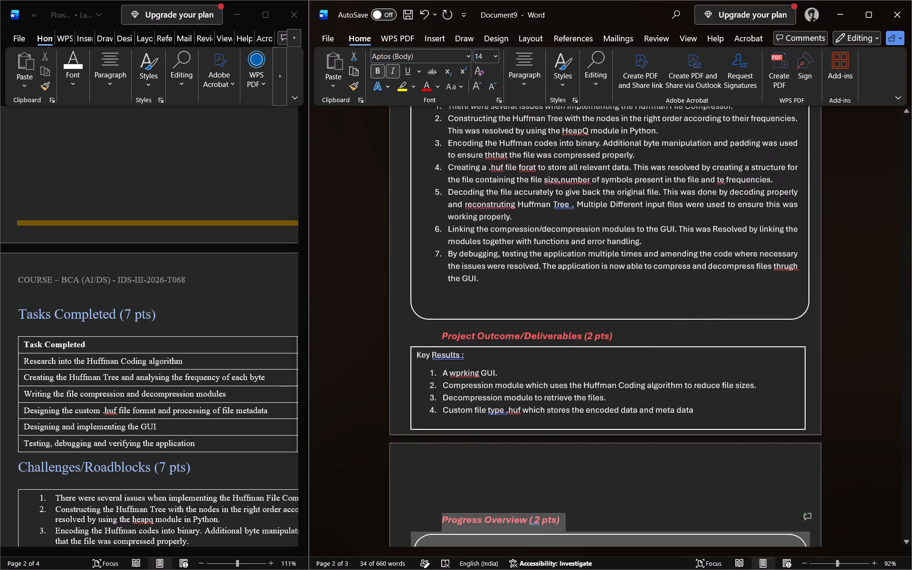
{"action": "scroll", "coordinate": [608, 384], "scroll_direction": "up", "scroll_amount": 13}
{"action": "scroll", "coordinate": [620, 389], "scroll_direction": "up", "scroll_amount": 20}
{"action": "scroll", "coordinate": [620, 389], "scroll_direction": "up", "scroll_amount": 14}
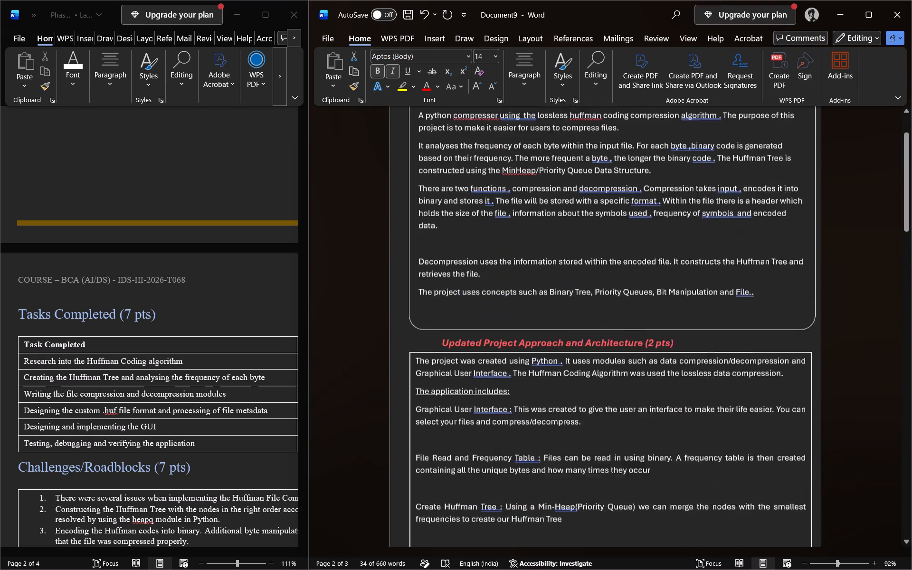
{"action": "scroll", "coordinate": [625, 390], "scroll_direction": "up", "scroll_amount": 18}
{"action": "left_click_drag", "start_coordinate": [649, 174], "coordinate": [598, 175]}
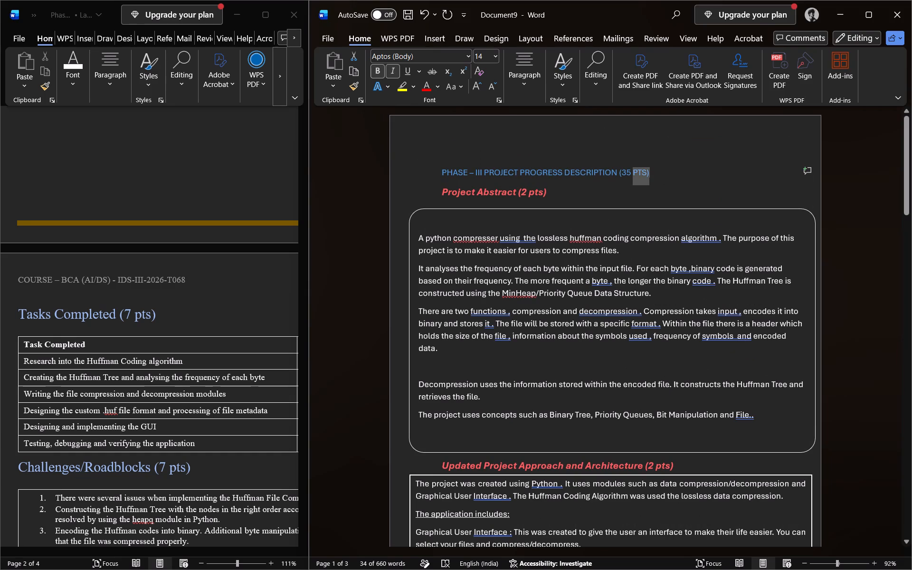
{"action": "left_click_drag", "start_coordinate": [598, 175], "coordinate": [424, 178]}
{"action": "left_click", "coordinate": [527, 144]}
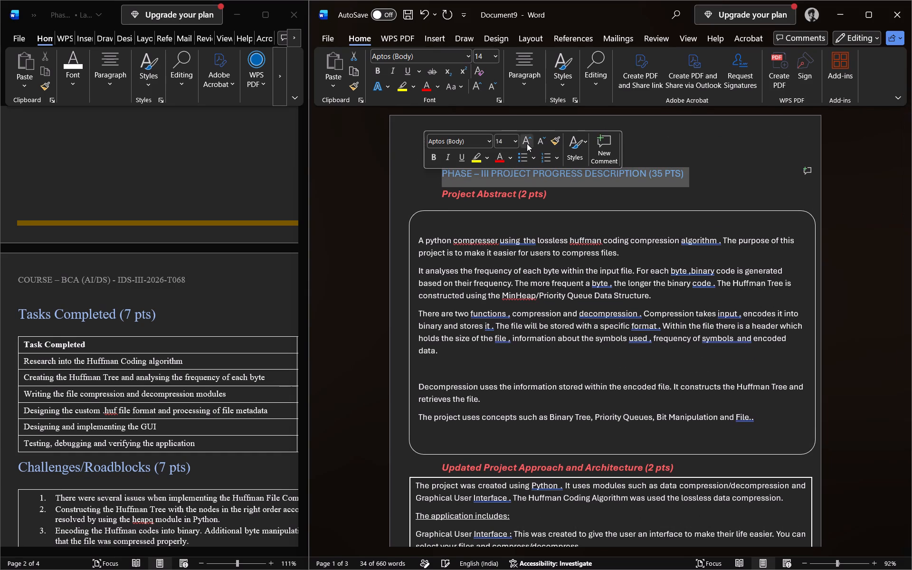
{"action": "left_click", "coordinate": [527, 143]}
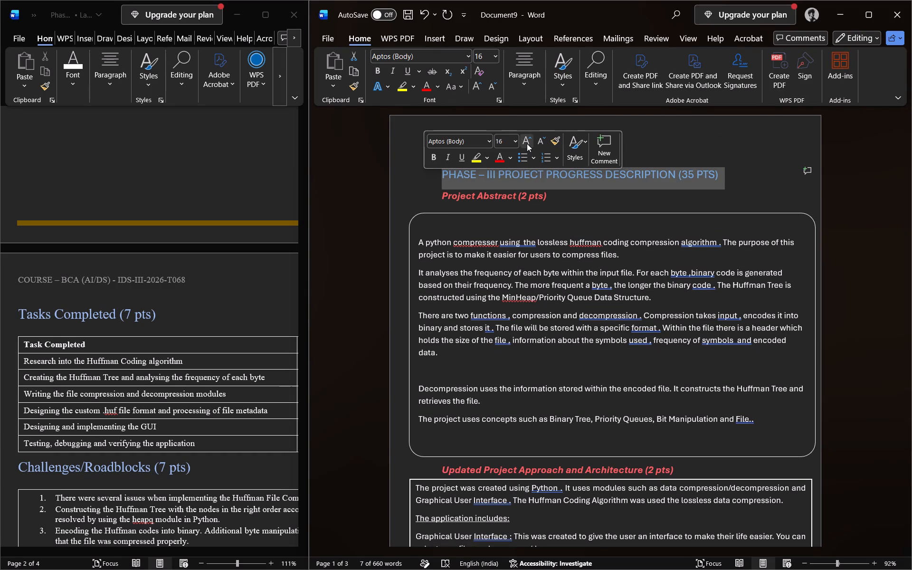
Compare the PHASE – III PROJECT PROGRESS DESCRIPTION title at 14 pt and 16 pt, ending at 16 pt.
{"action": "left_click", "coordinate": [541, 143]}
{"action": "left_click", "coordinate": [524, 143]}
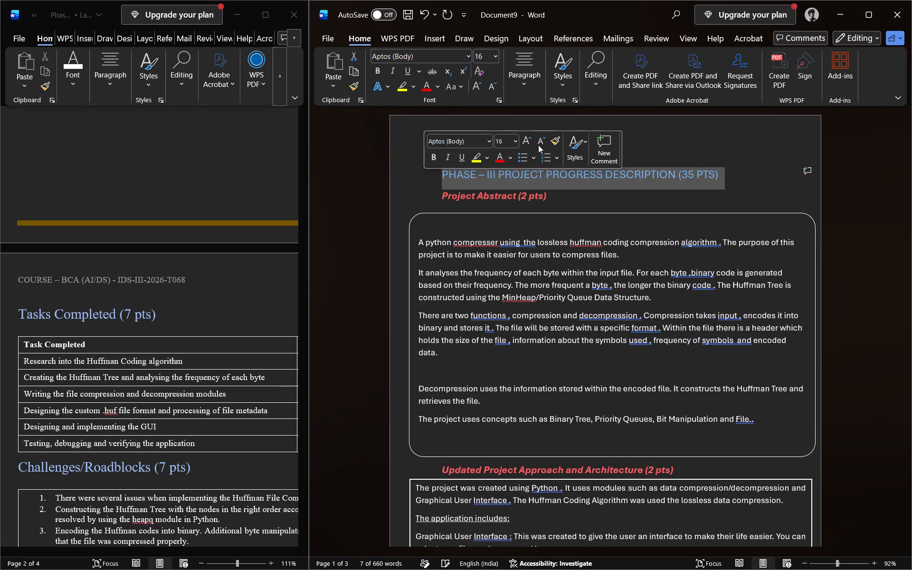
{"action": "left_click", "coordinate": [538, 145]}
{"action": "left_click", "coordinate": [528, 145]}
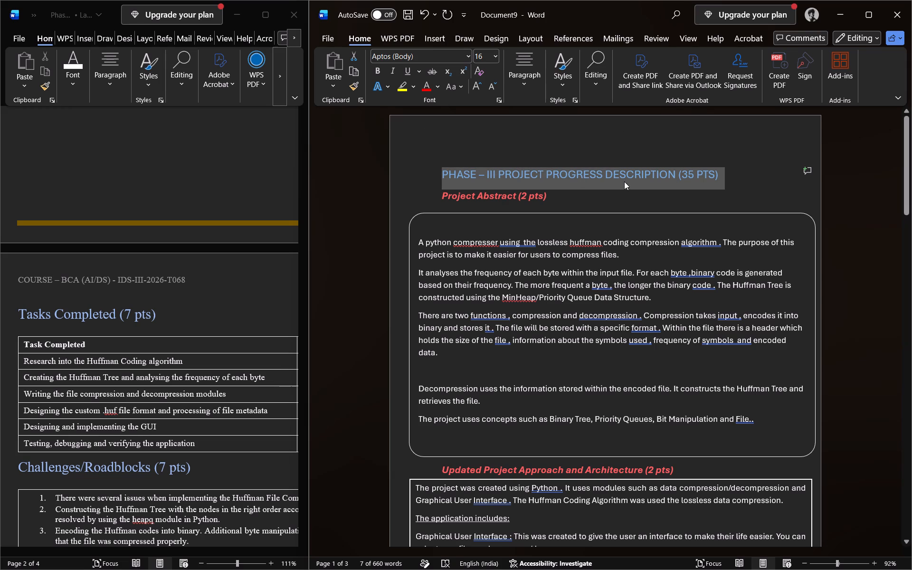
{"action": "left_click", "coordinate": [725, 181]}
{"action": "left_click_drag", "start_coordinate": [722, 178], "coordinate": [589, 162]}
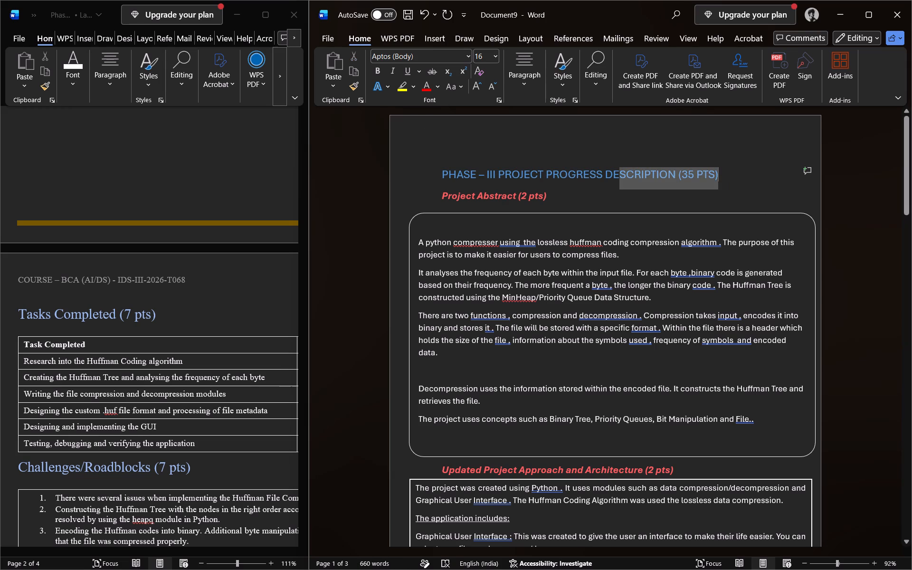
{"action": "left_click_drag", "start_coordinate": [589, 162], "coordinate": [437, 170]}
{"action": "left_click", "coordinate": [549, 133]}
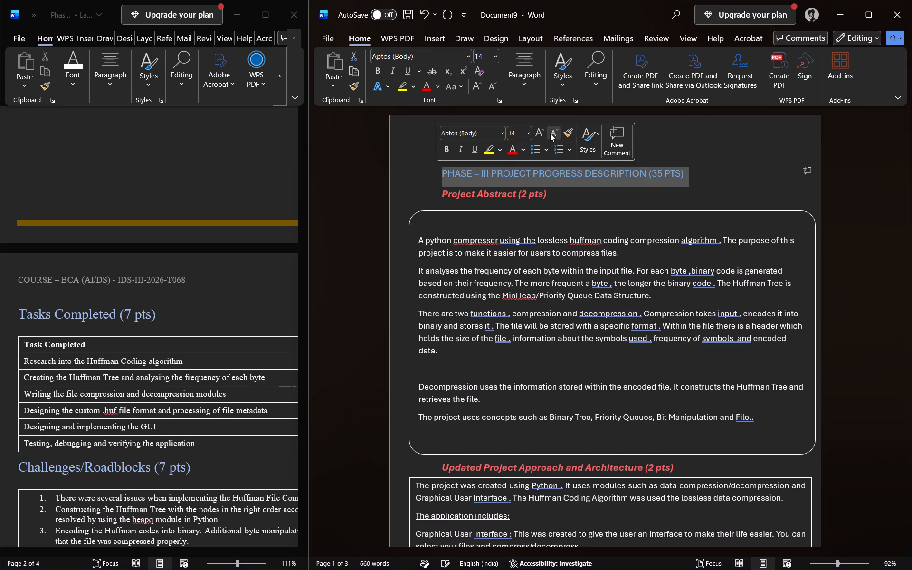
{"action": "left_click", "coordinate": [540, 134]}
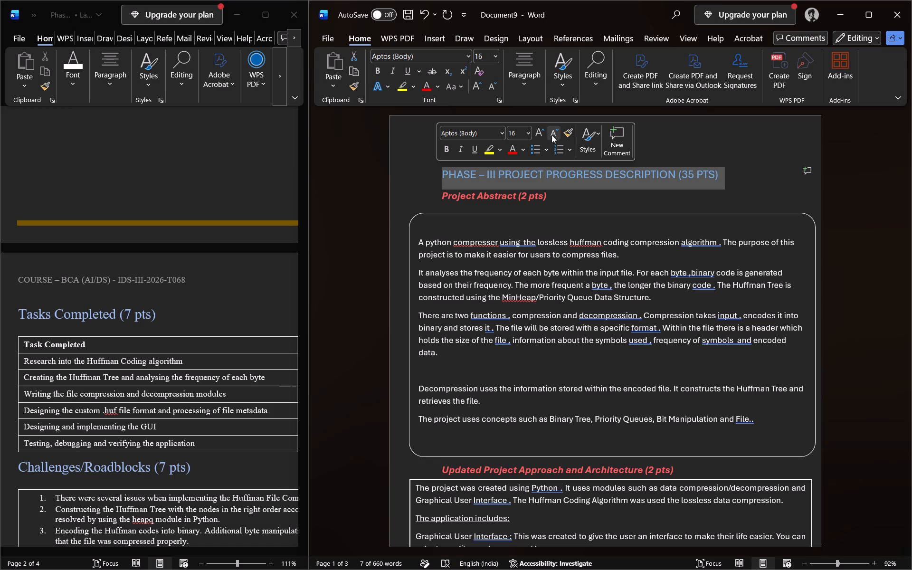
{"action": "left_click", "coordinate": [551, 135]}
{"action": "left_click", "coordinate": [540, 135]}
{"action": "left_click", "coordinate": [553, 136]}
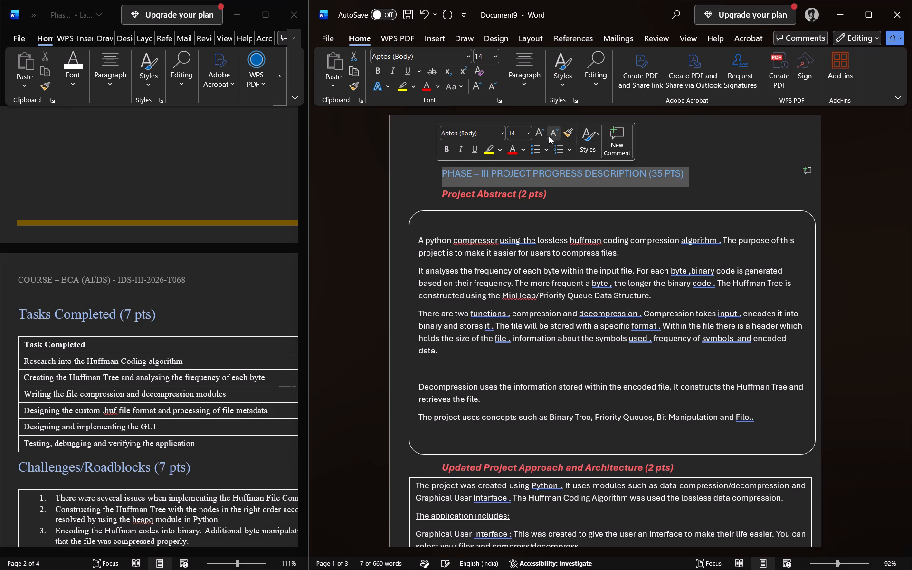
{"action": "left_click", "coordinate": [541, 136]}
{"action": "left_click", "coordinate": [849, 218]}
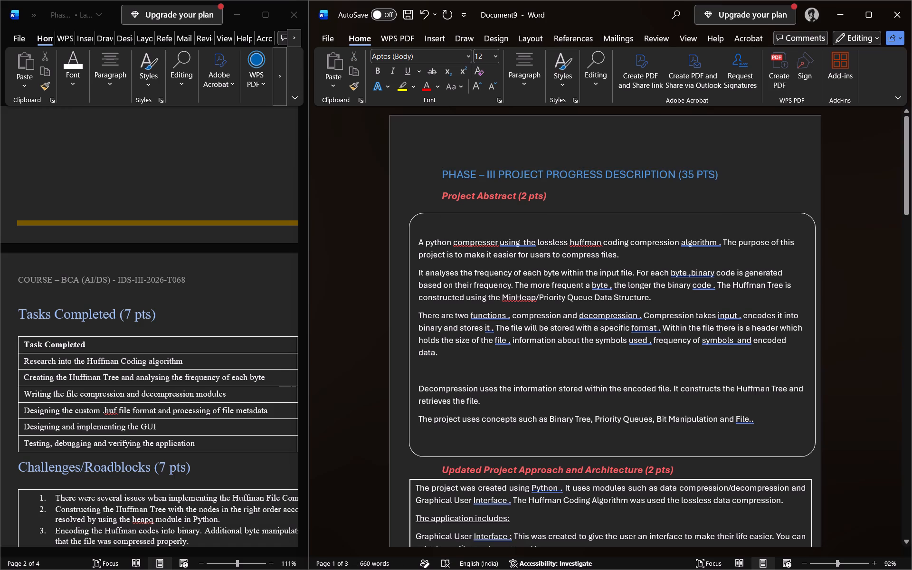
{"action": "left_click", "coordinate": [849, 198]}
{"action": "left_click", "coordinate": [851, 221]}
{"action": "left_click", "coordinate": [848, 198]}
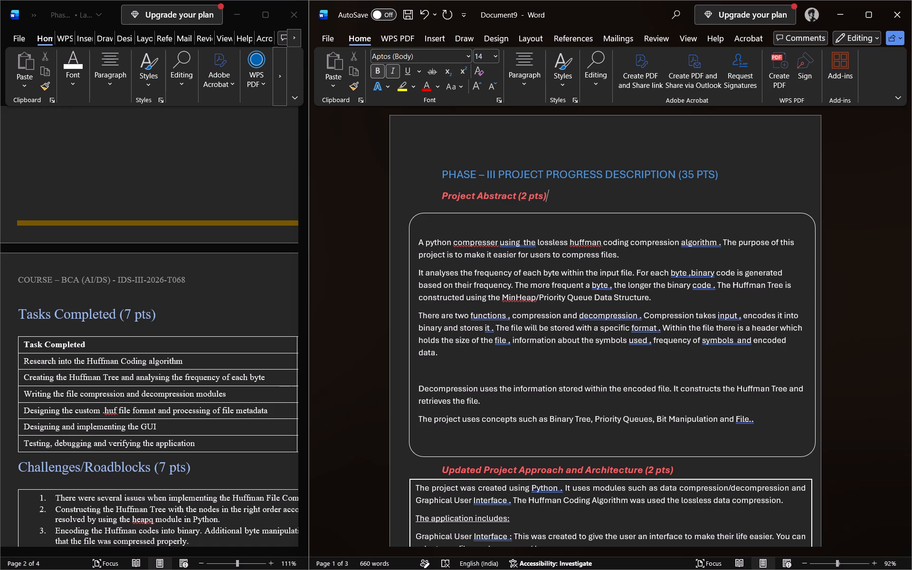
Delete the empty line above the paragraph starting "Decompression uses the information" in the Project Abstract box.
{"action": "left_click", "coordinate": [494, 375]}
{"action": "key", "text": "BackSpace"}
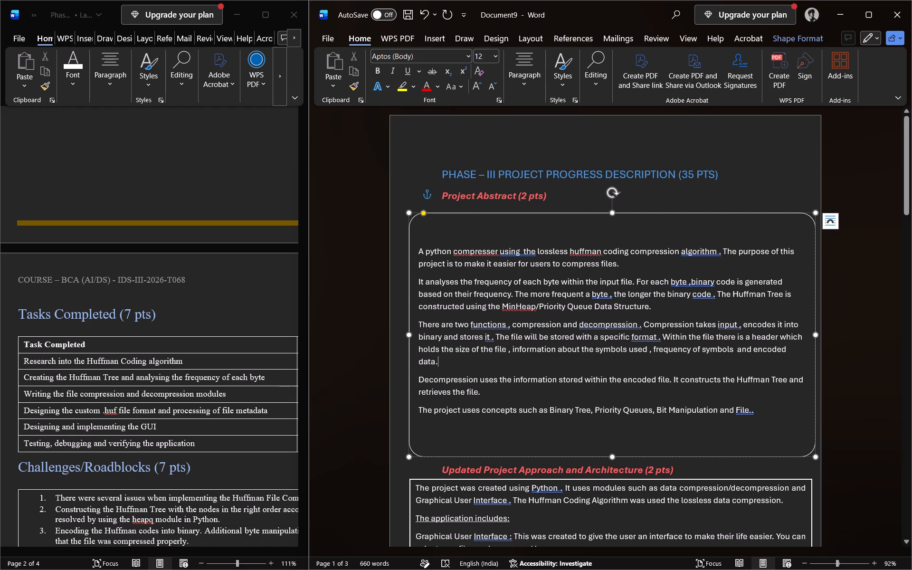
Justify all the text inside the Project Abstract box.
{"action": "left_click_drag", "start_coordinate": [763, 411], "coordinate": [413, 248]}
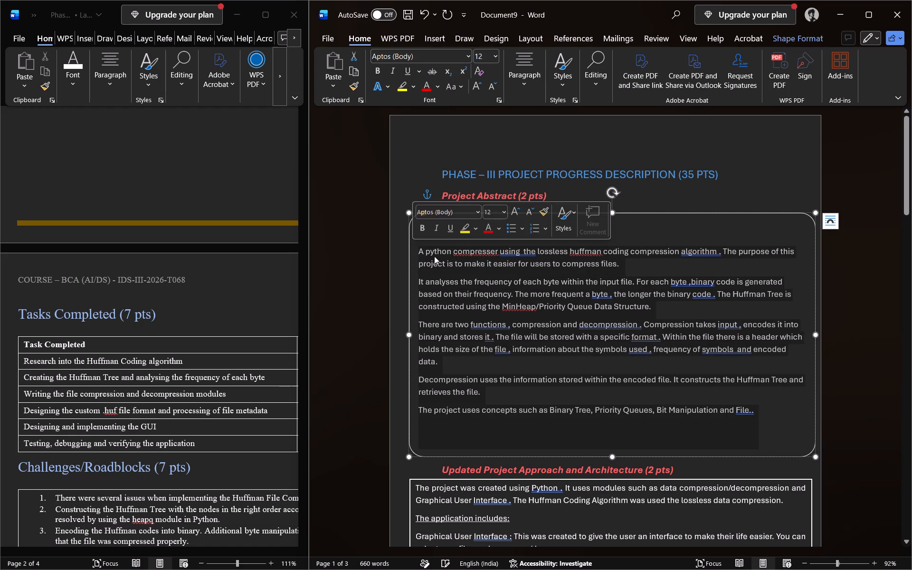
{"action": "left_click", "coordinate": [520, 84]}
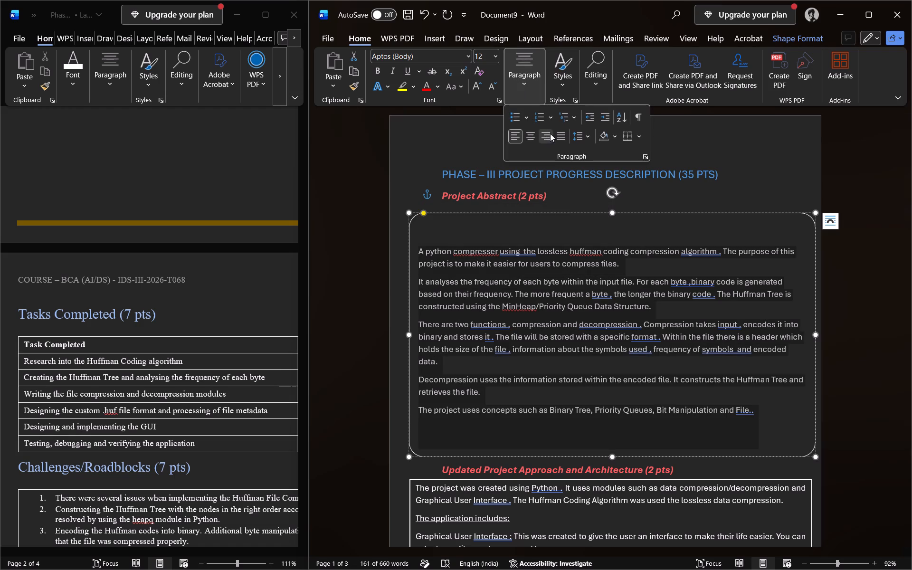
{"action": "left_click", "coordinate": [558, 138]}
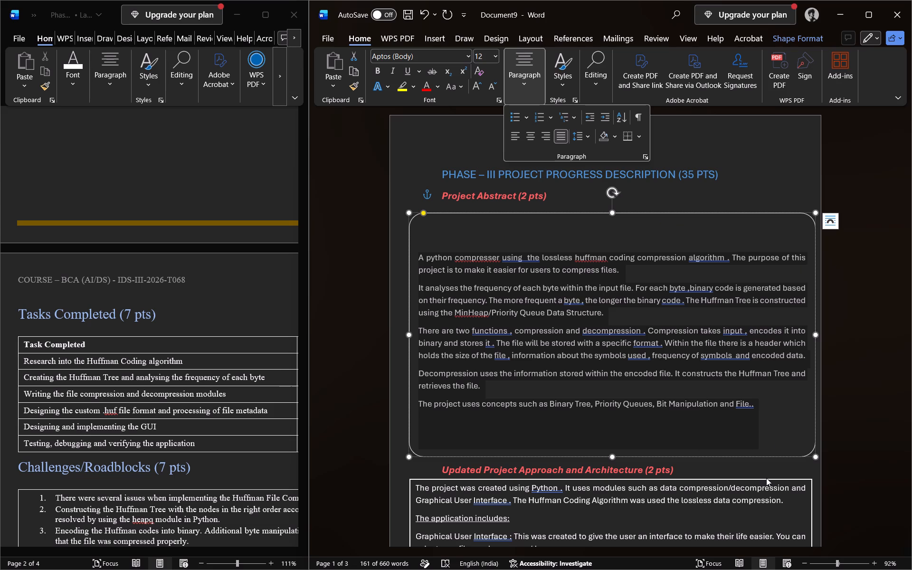
Shift the Project Abstract box slightly to the left on page 1.
{"action": "scroll", "coordinate": [827, 433], "scroll_direction": "down", "scroll_amount": 6}
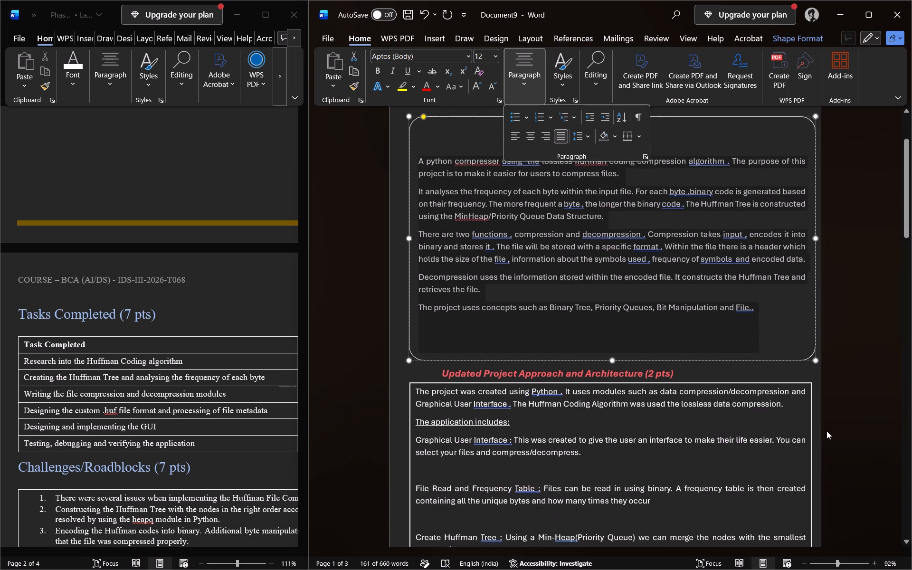
{"action": "scroll", "coordinate": [705, 365], "scroll_direction": "up", "scroll_amount": 5}
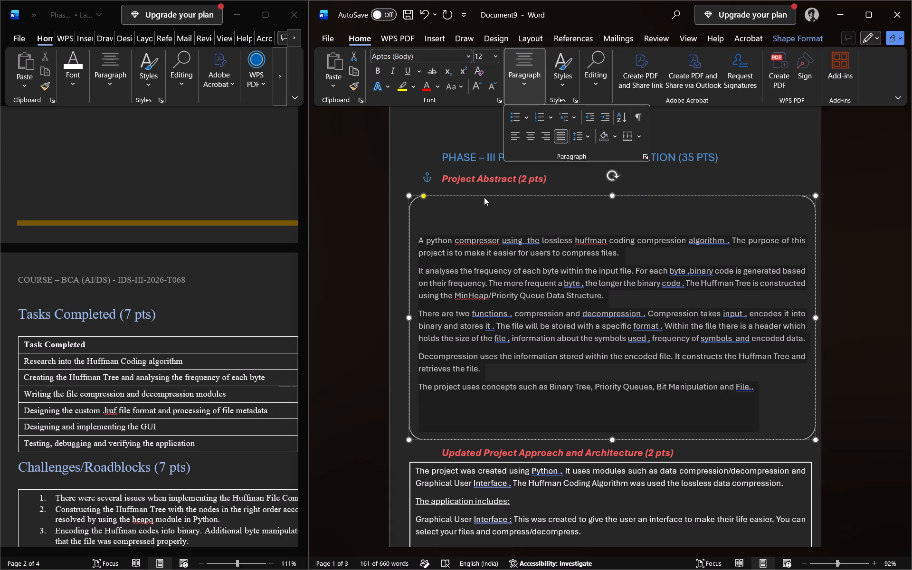
{"action": "left_click", "coordinate": [589, 194]}
{"action": "left_click", "coordinate": [585, 194]}
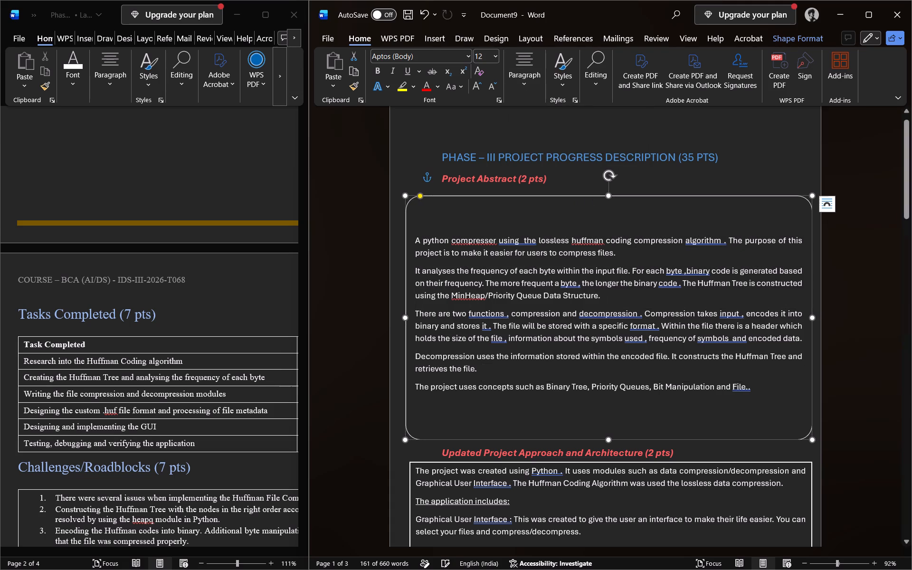
{"action": "left_click", "coordinate": [881, 256]}
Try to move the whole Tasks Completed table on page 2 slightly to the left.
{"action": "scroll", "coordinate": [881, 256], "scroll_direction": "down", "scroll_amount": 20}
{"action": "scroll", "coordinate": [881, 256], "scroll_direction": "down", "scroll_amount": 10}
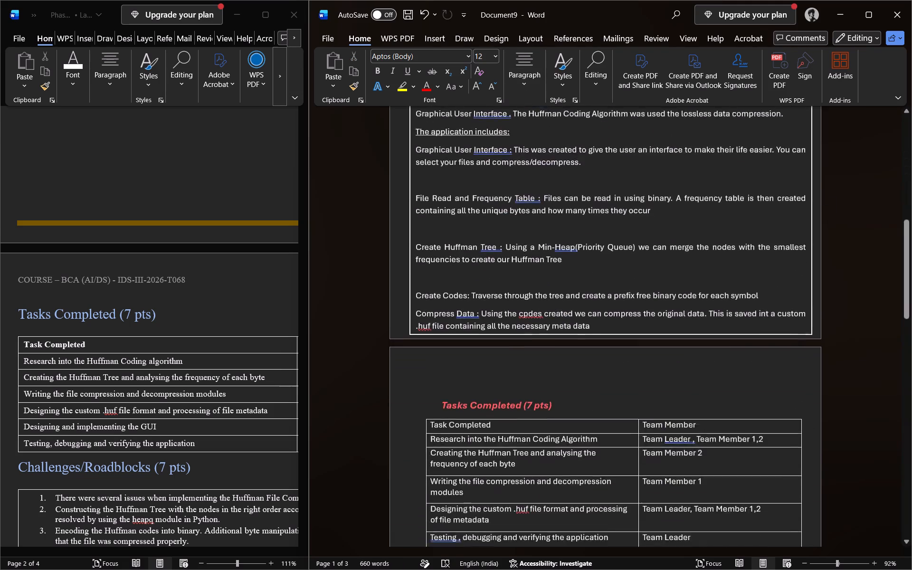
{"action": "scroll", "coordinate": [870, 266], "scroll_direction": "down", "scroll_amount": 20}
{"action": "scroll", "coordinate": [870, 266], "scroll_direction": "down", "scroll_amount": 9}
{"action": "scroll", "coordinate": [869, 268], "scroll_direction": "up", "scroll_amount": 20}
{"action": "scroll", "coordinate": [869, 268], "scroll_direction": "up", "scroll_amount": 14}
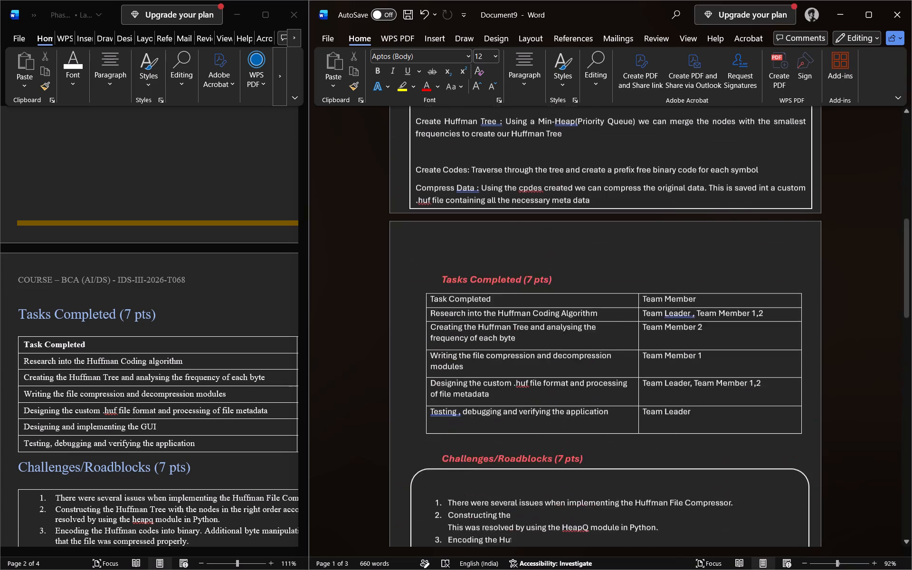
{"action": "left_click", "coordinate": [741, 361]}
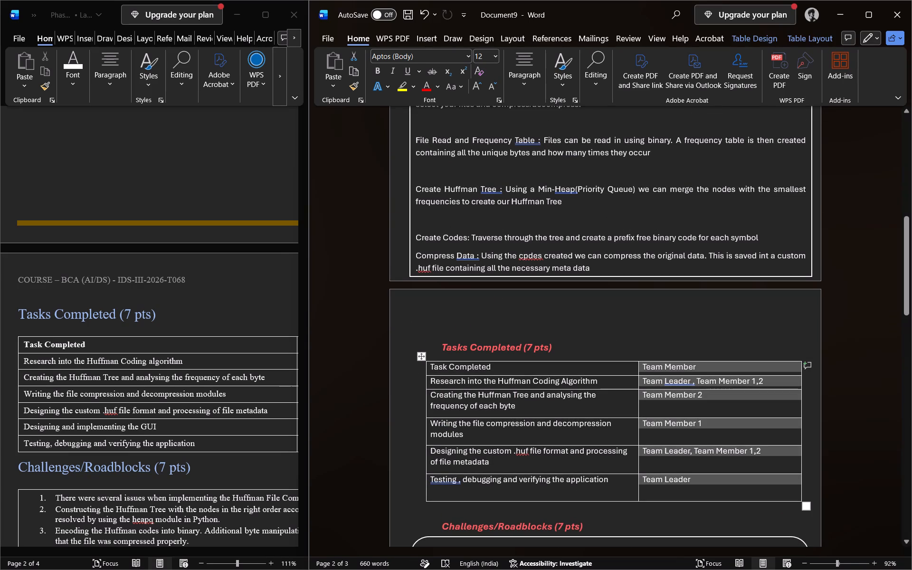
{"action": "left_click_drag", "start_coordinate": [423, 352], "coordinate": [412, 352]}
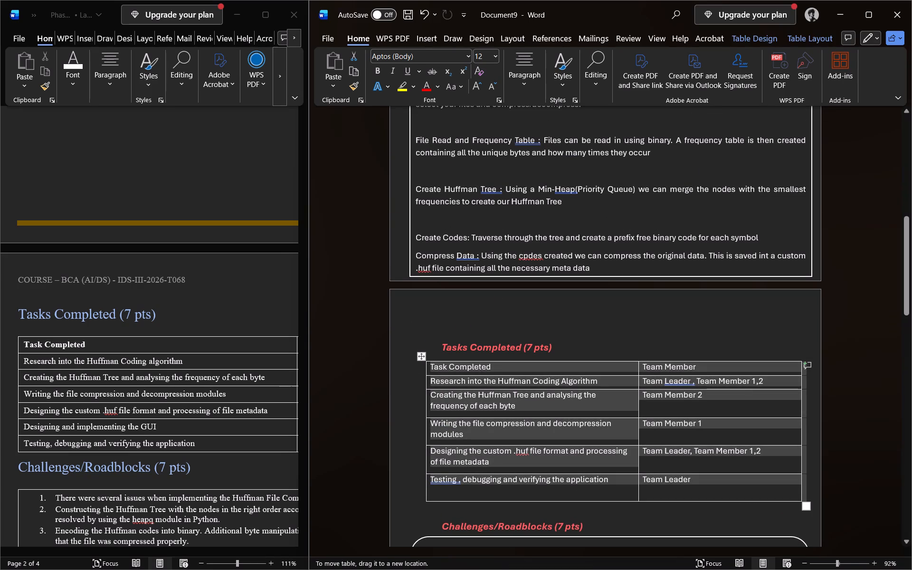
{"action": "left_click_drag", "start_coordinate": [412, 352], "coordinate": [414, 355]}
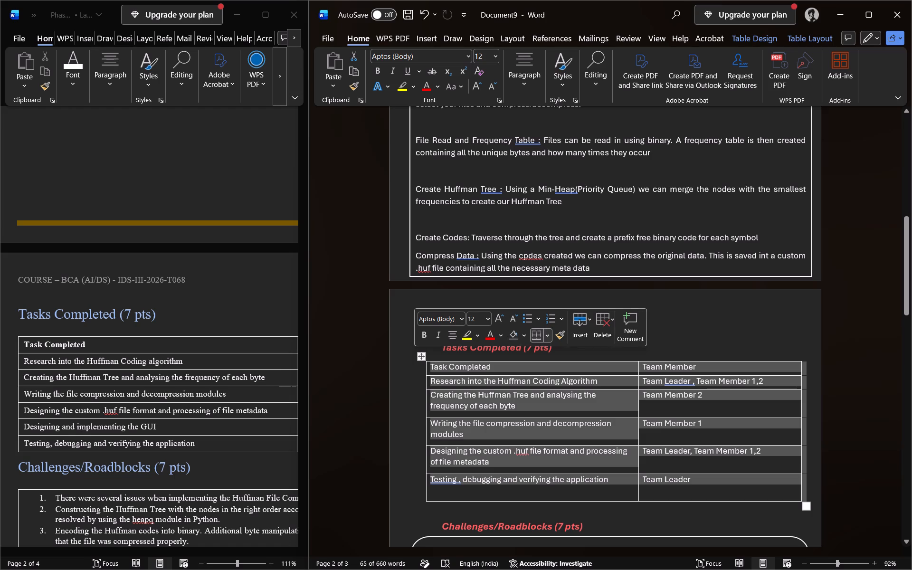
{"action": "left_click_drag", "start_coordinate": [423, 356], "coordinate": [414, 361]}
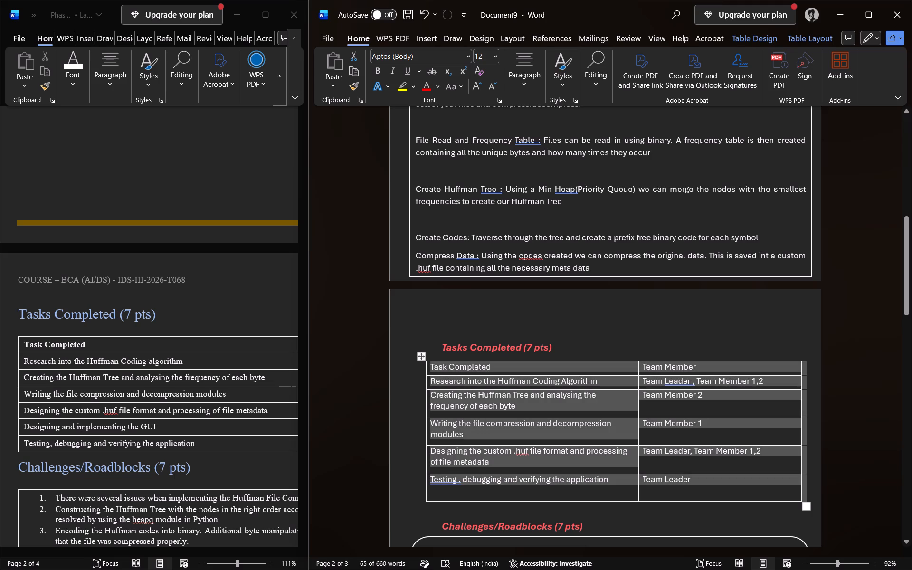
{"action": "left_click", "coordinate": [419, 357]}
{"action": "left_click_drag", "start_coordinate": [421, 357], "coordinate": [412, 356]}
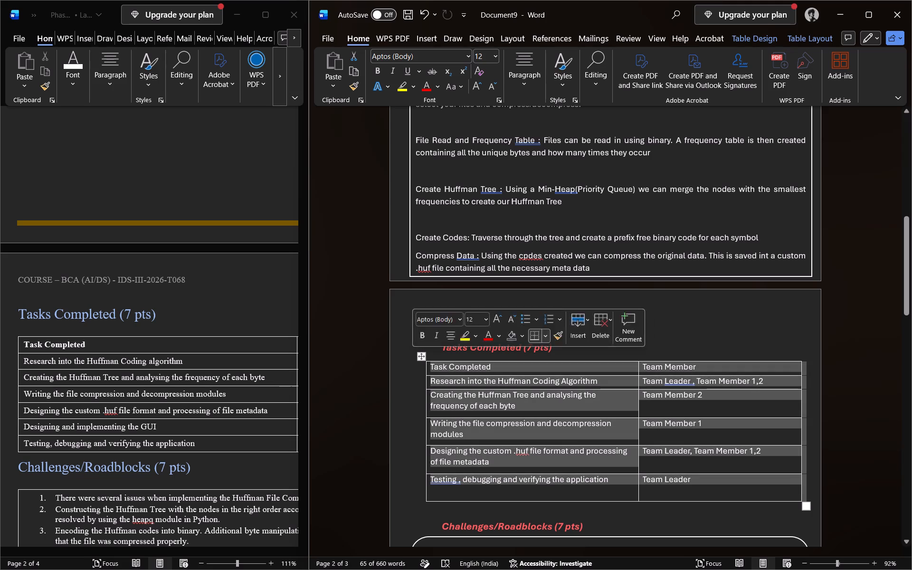
Extend the left edge of the "Creating the Huffman Tree" cell outward to line up with the boxes' left edges.
{"action": "left_click", "coordinate": [427, 399]}
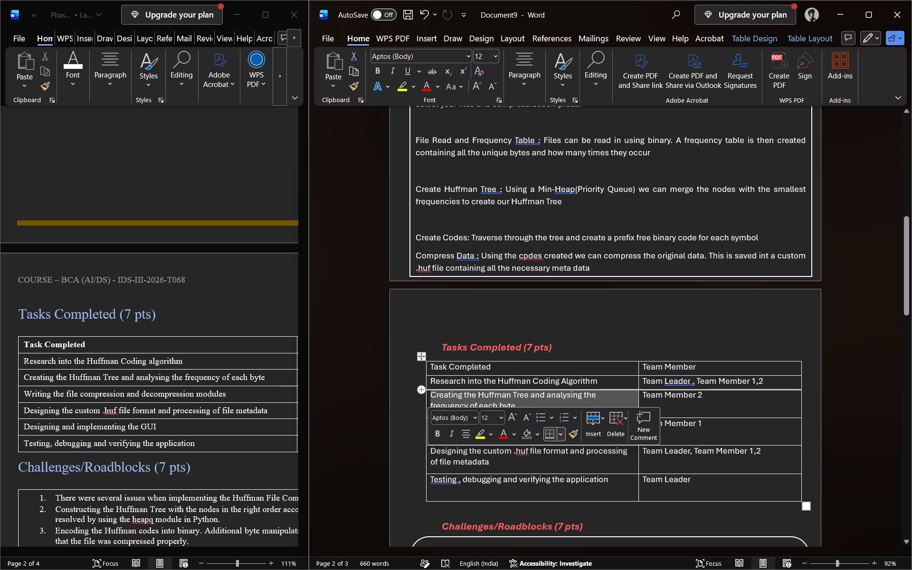
{"action": "left_click_drag", "start_coordinate": [426, 398], "coordinate": [409, 398]}
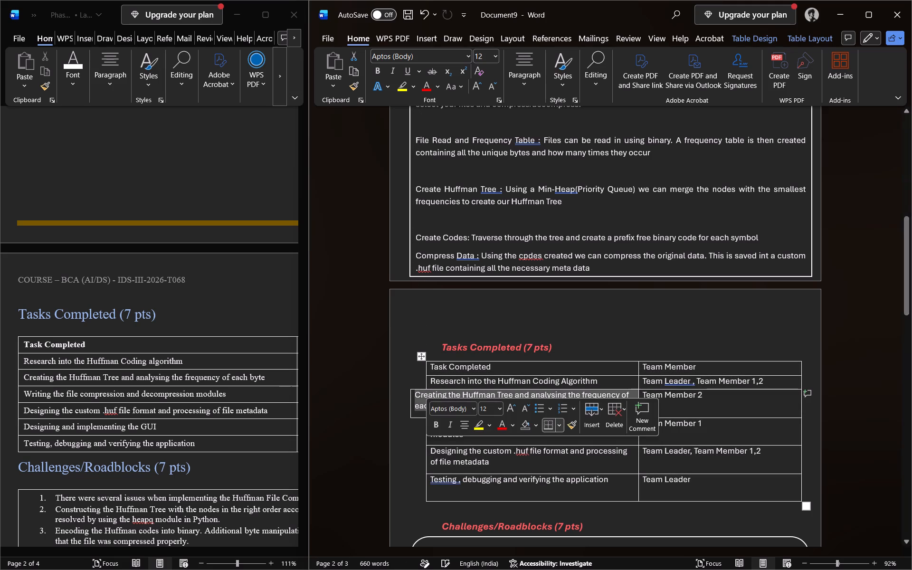
{"action": "left_click", "coordinate": [494, 361]}
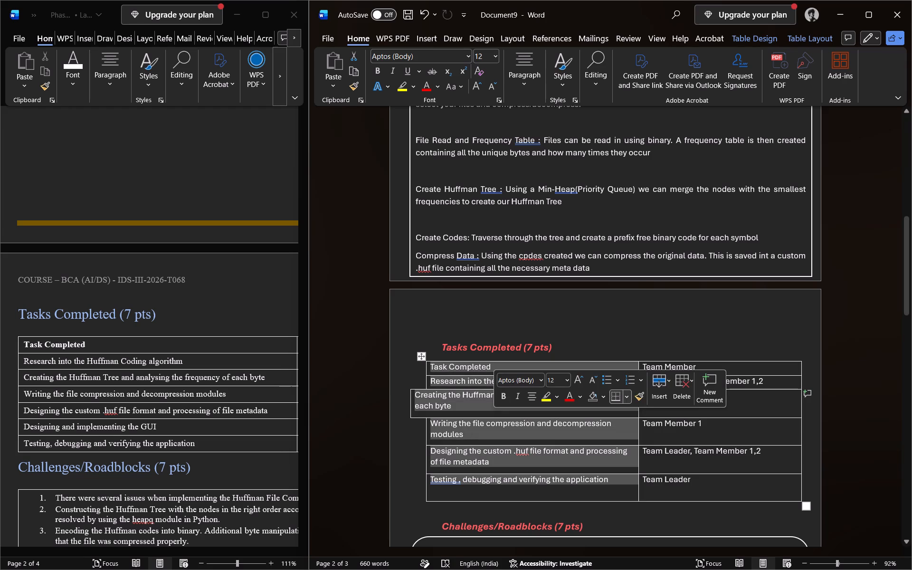
Enlarge the Tasks Completed table from its lower-right corner so its right edge lines up with the box above.
{"action": "left_click_drag", "start_coordinate": [806, 506], "coordinate": [811, 516]}
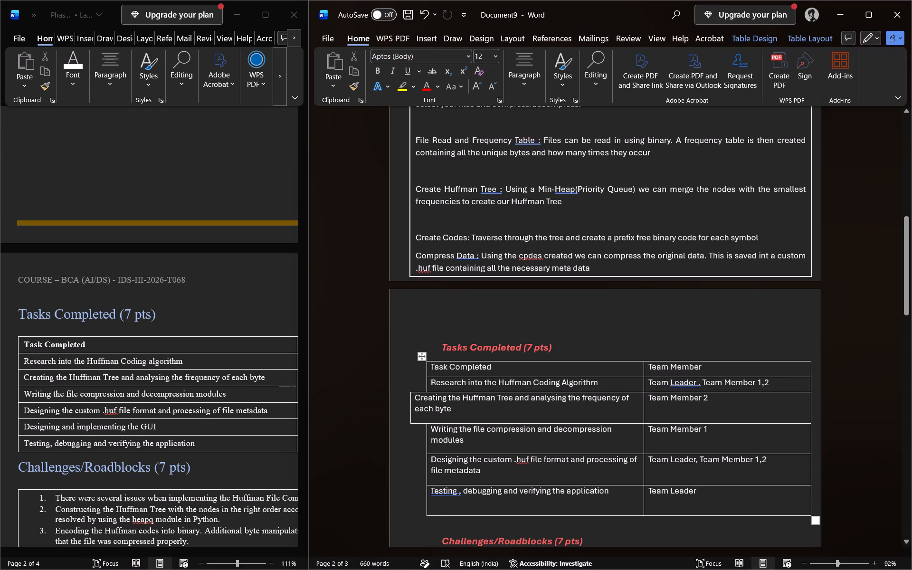
Extend the left border of the whole Tasks Completed table outward to align with the already widened third row.
{"action": "scroll", "coordinate": [437, 362], "scroll_direction": "down", "scroll_amount": 5}
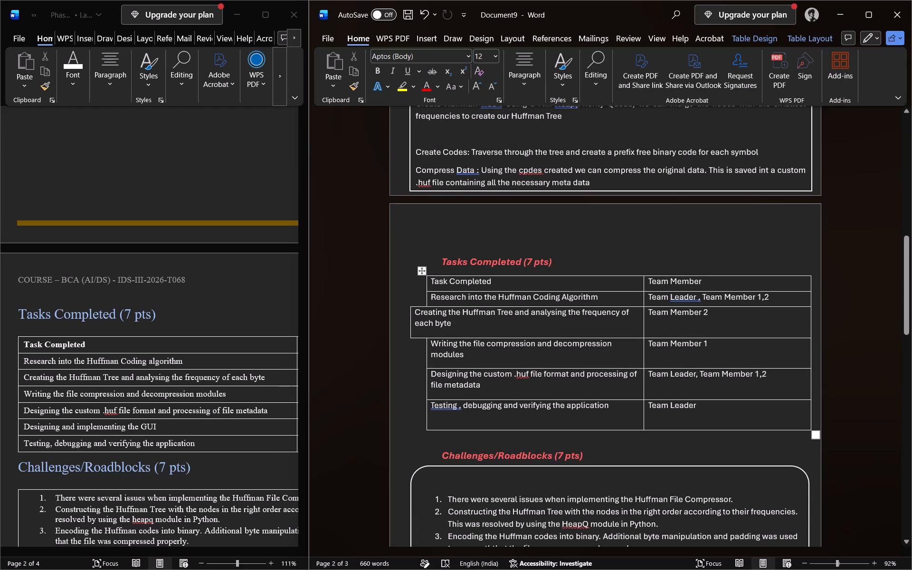
{"action": "left_click", "coordinate": [421, 269]}
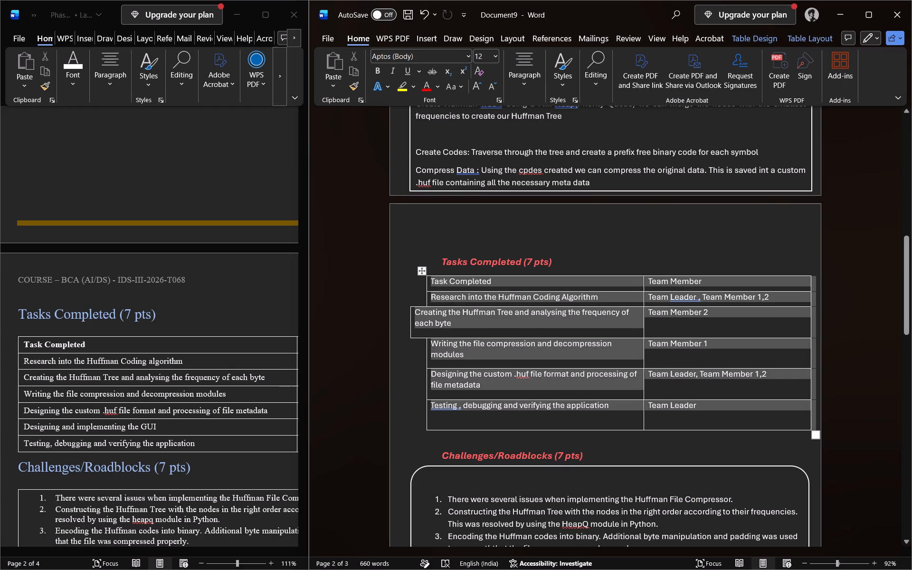
{"action": "left_click_drag", "start_coordinate": [422, 272], "coordinate": [415, 275]}
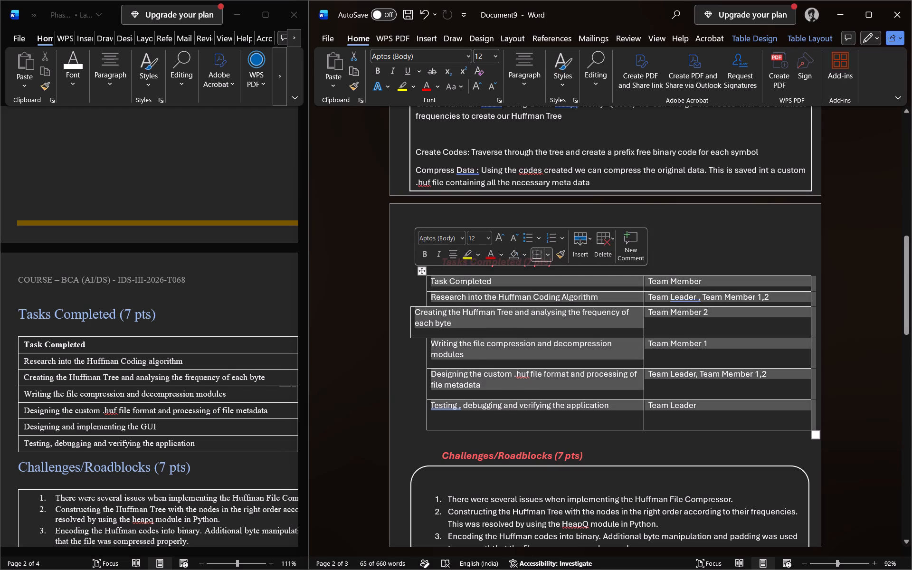
{"action": "left_click_drag", "start_coordinate": [426, 283], "coordinate": [412, 288]}
{"action": "left_click", "coordinate": [771, 238]}
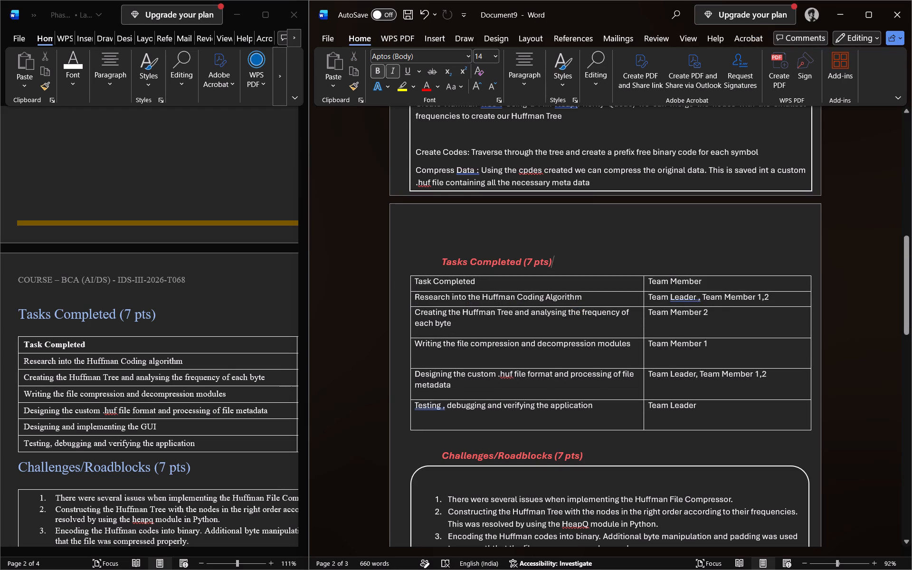
Raise the Key Results box above its page's bottom edge and shorten it slightly from its lower and upper edges.
{"action": "scroll", "coordinate": [756, 244], "scroll_direction": "up", "scroll_amount": 5}
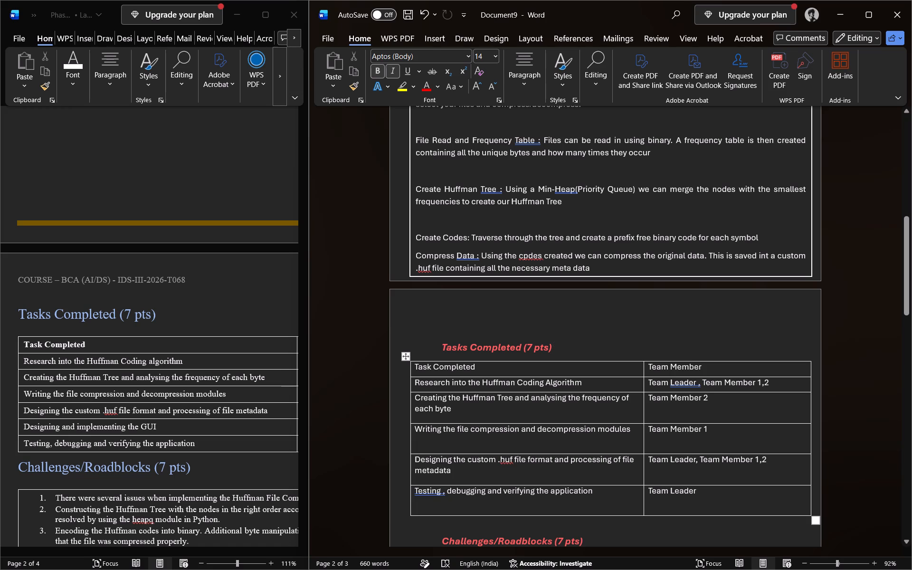
{"action": "scroll", "coordinate": [688, 355], "scroll_direction": "down", "scroll_amount": 20}
{"action": "scroll", "coordinate": [688, 355], "scroll_direction": "down", "scroll_amount": 1}
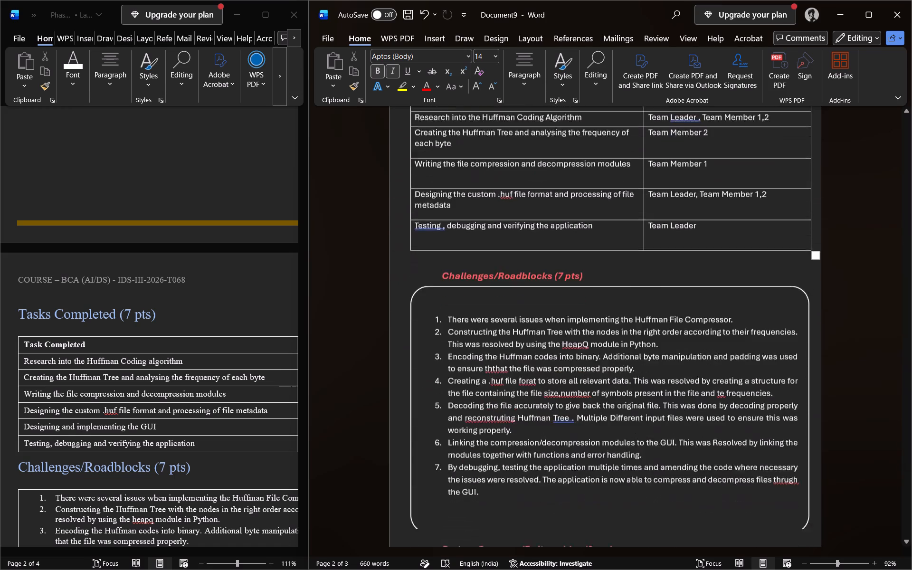
{"action": "scroll", "coordinate": [690, 326], "scroll_direction": "down", "scroll_amount": 13}
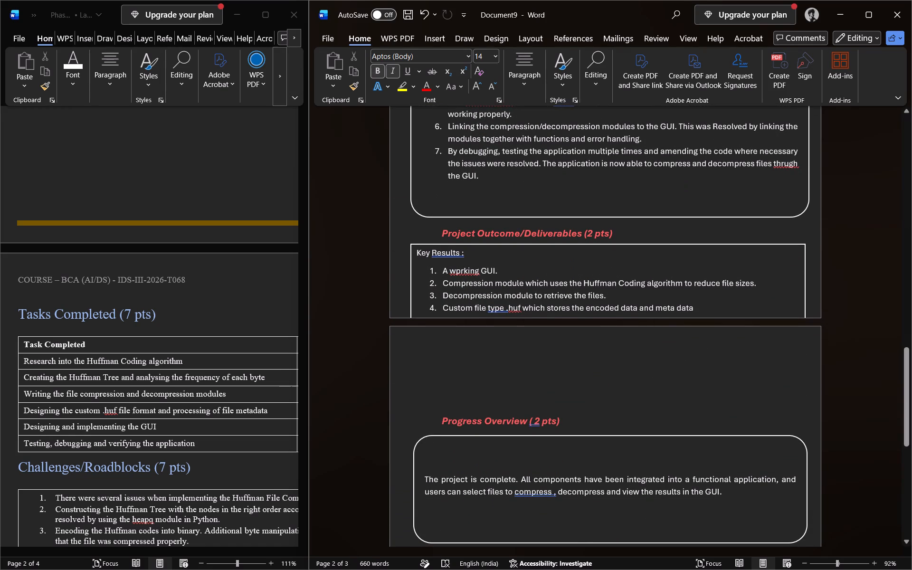
{"action": "left_click_drag", "start_coordinate": [689, 244], "coordinate": [689, 204]}
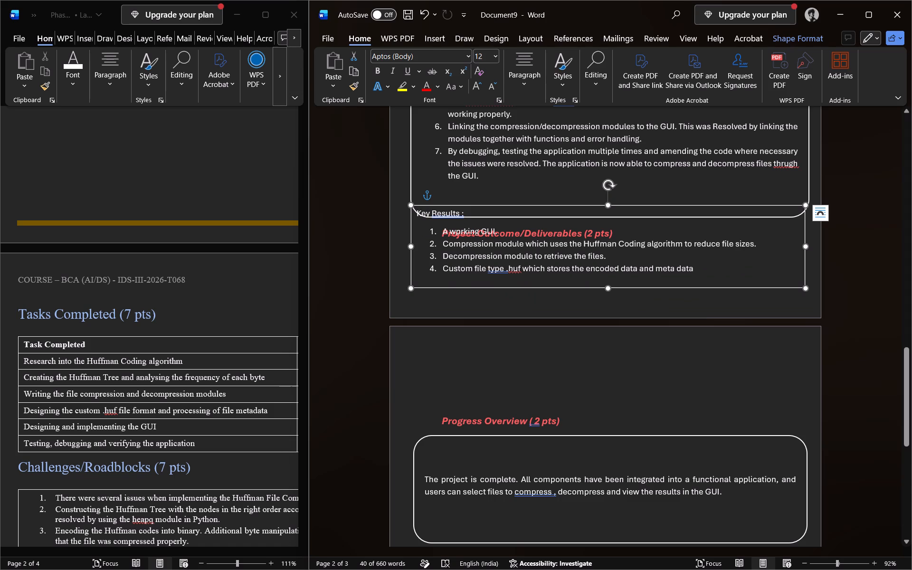
{"action": "left_click_drag", "start_coordinate": [608, 289], "coordinate": [608, 283]}
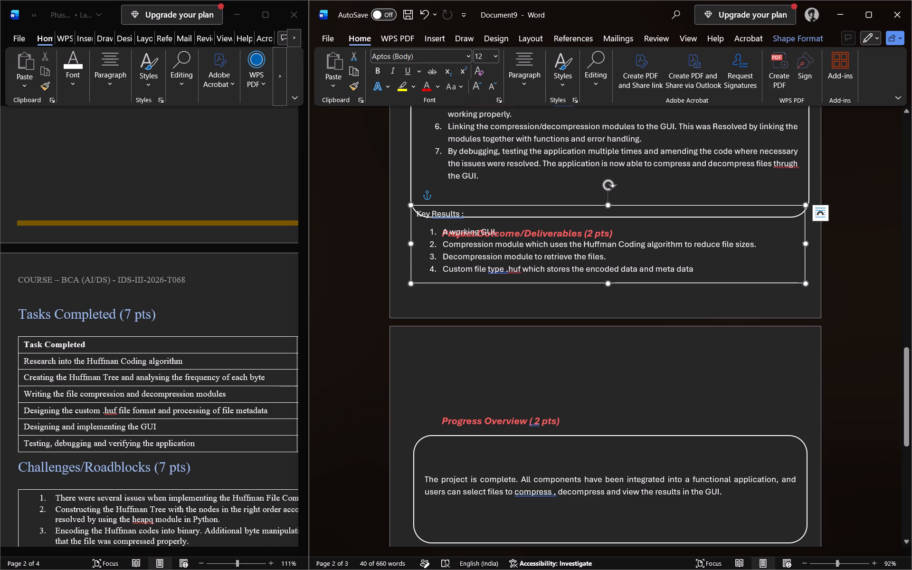
{"action": "left_click", "coordinate": [609, 207]}
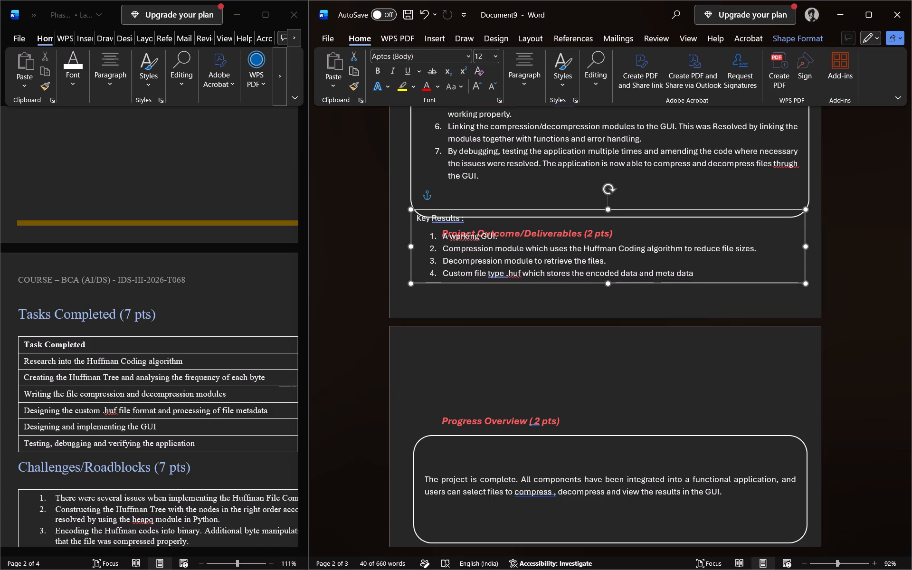
Move the shortened Key Results box back under the Project Outcome/Deliverables heading, slightly left of its original alignment.
{"action": "left_click_drag", "start_coordinate": [625, 209], "coordinate": [620, 243]}
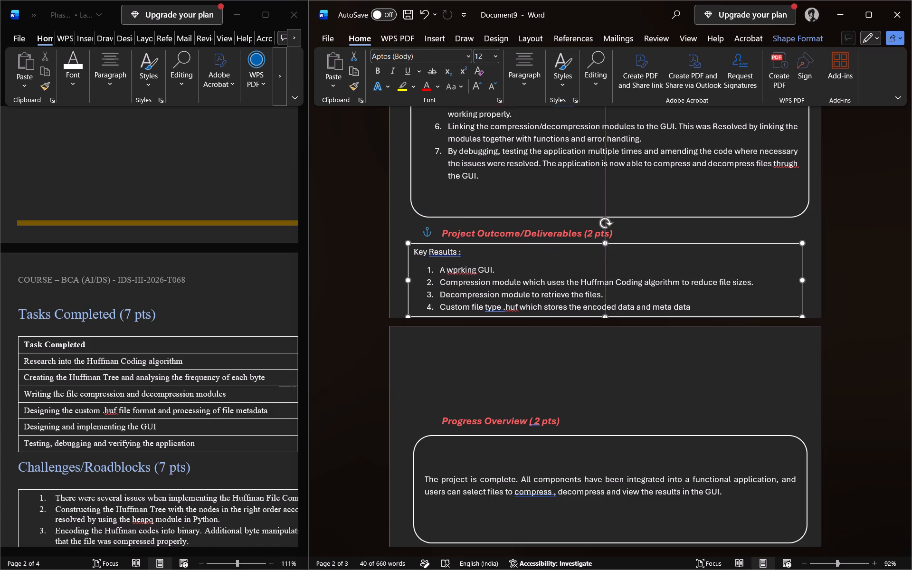
{"action": "left_click_drag", "start_coordinate": [620, 243], "coordinate": [615, 237]}
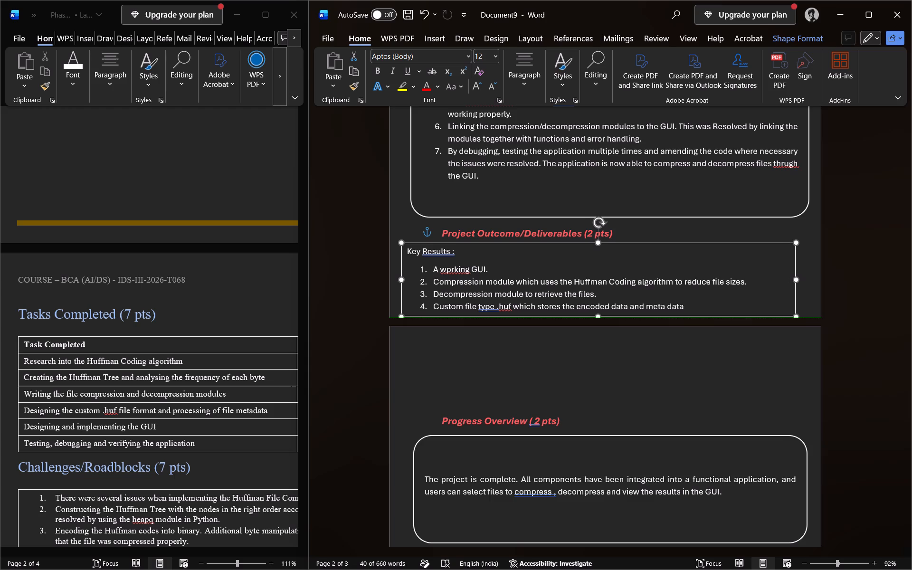
{"action": "left_click_drag", "start_coordinate": [615, 237], "coordinate": [622, 230]}
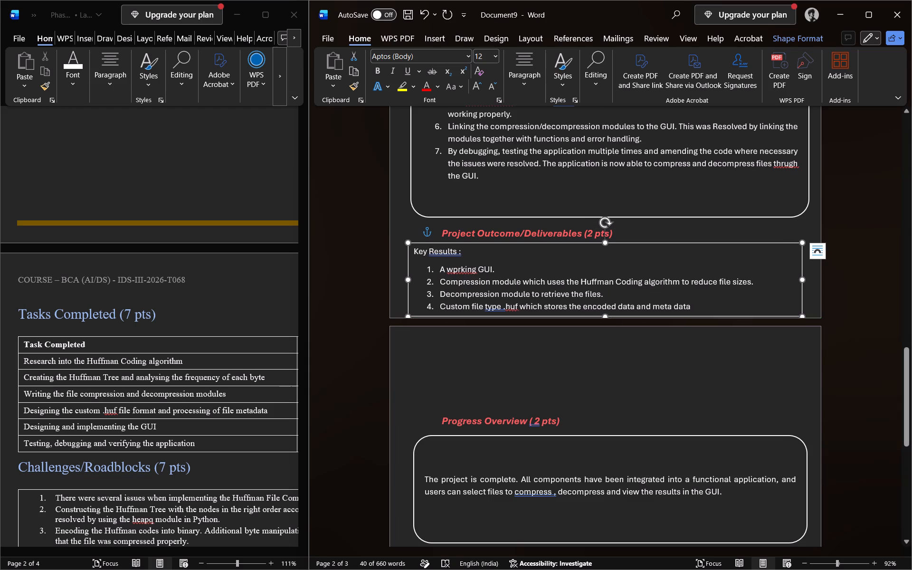
Shift the rounded Progress Overview box on page 3 slightly to the left.
{"action": "left_click_drag", "start_coordinate": [622, 436], "coordinate": [614, 436]}
Nudge the Key Results box slightly upward, closer to the Project Outcome/Deliverables heading, so it sits fully within page 2.
{"action": "scroll", "coordinate": [670, 391], "scroll_direction": "up", "scroll_amount": 15}
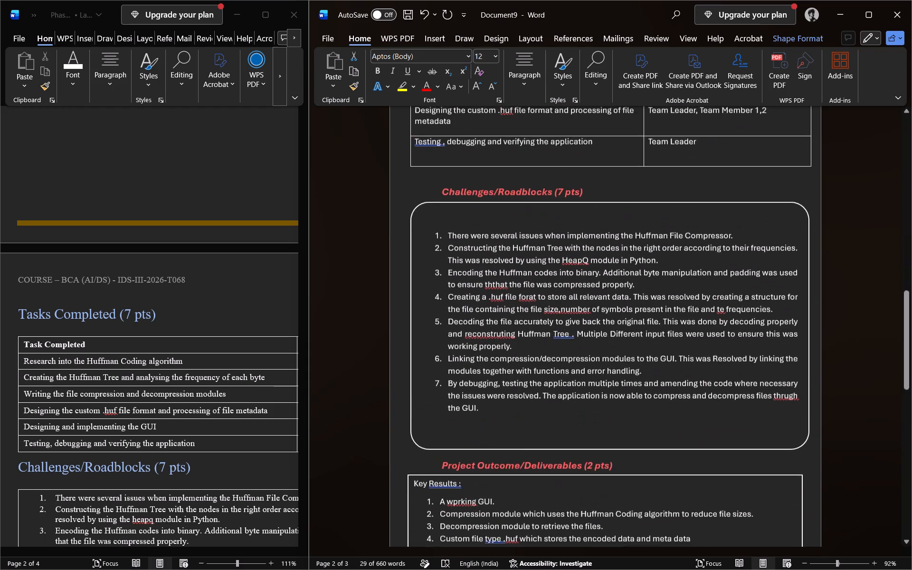
{"action": "scroll", "coordinate": [670, 391], "scroll_direction": "down", "scroll_amount": 4}
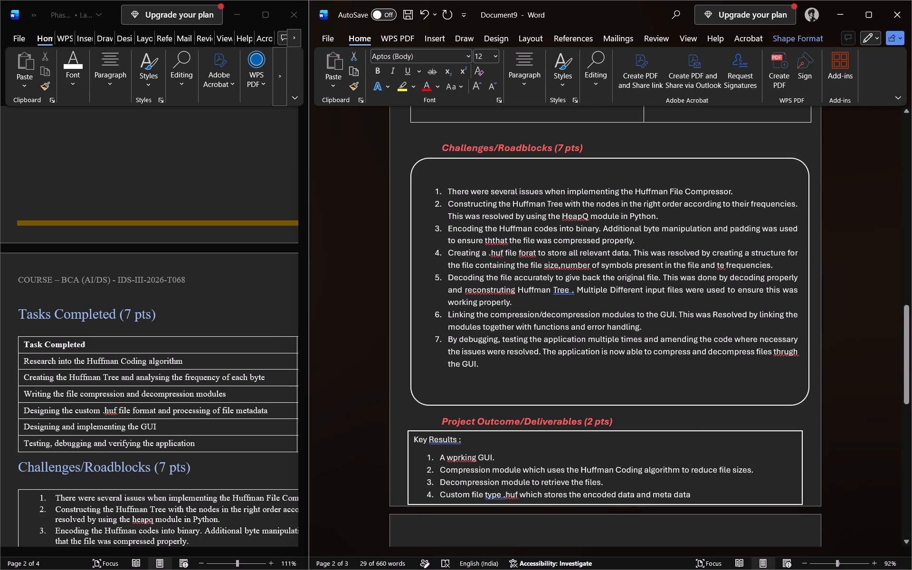
{"action": "left_click", "coordinate": [640, 429]}
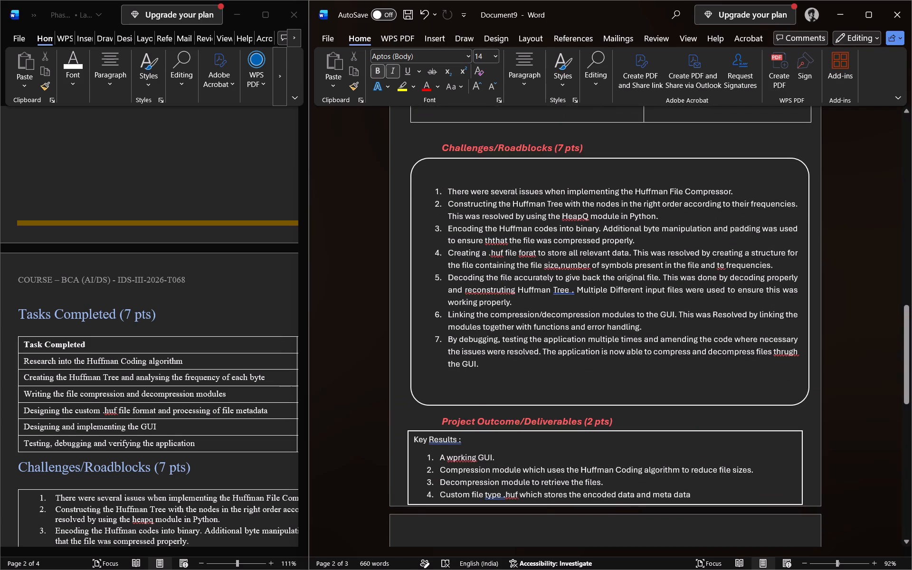
{"action": "left_click", "coordinate": [640, 430]}
{"action": "left_click", "coordinate": [640, 432]}
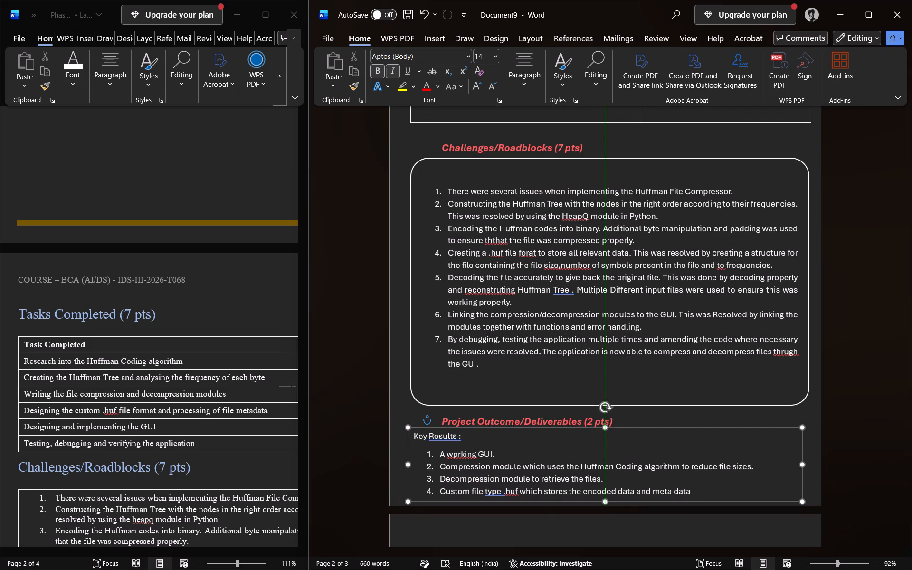
Move the rounded Challenges/Roadblocks box slightly left so its left edge nearly lines up with the Key Results box.
{"action": "scroll", "coordinate": [644, 415], "scroll_direction": "up", "scroll_amount": 7}
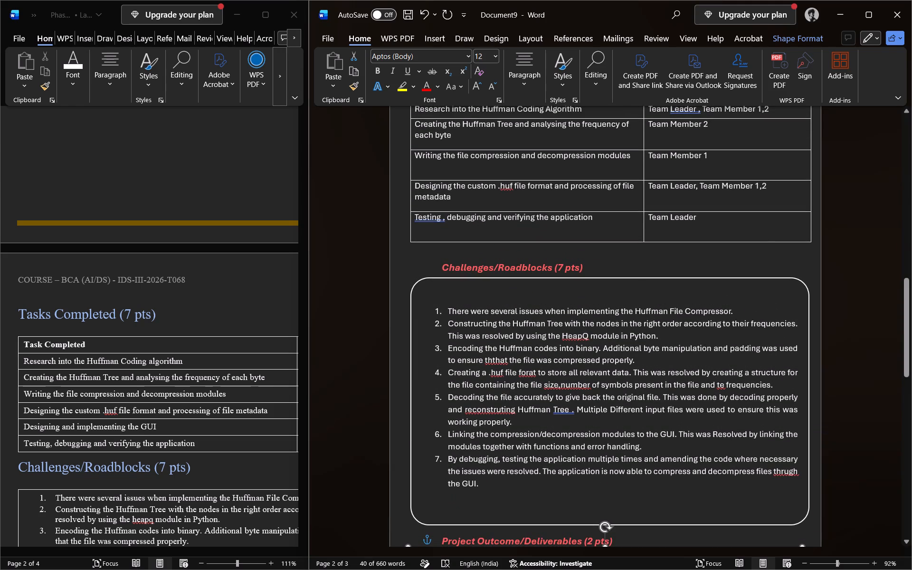
{"action": "left_click", "coordinate": [629, 277]}
{"action": "left_click_drag", "start_coordinate": [628, 278], "coordinate": [623, 280]}
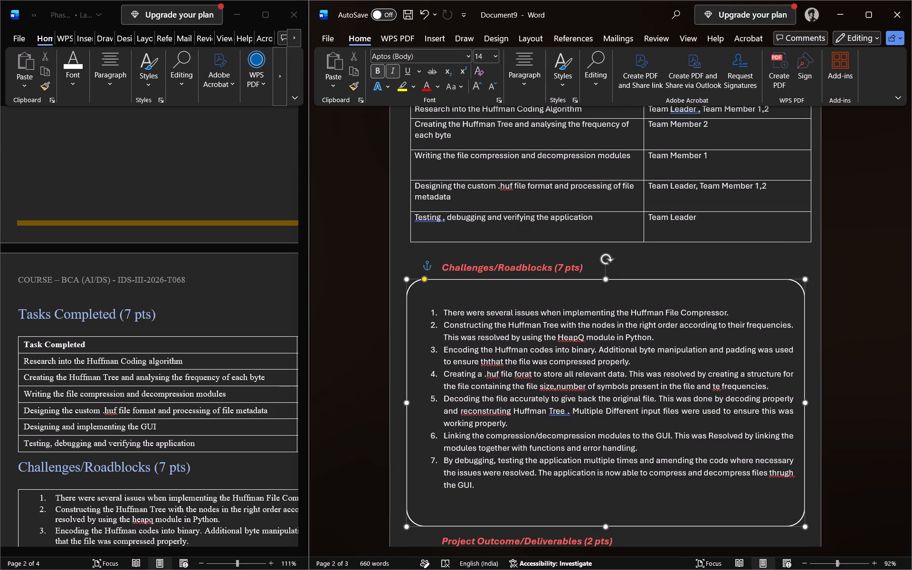
{"action": "left_click_drag", "start_coordinate": [623, 280], "coordinate": [621, 279]}
{"action": "scroll", "coordinate": [626, 280], "scroll_direction": "down", "scroll_amount": 5}
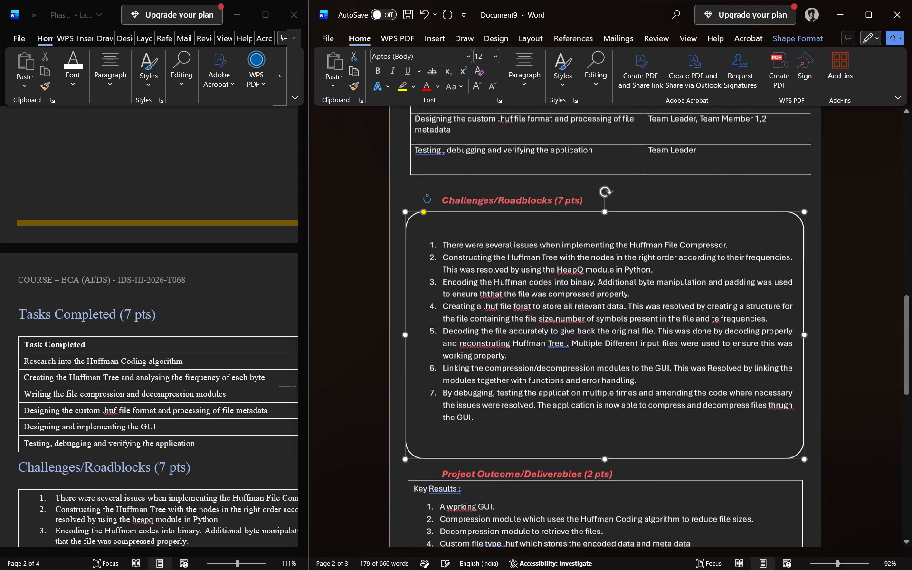
Move the Updated Project Approach and Architecture box on page 1 slightly left, aligning its left edge with the rounded box above.
{"action": "scroll", "coordinate": [633, 279], "scroll_direction": "up", "scroll_amount": 14}
{"action": "scroll", "coordinate": [634, 277], "scroll_direction": "up", "scroll_amount": 7}
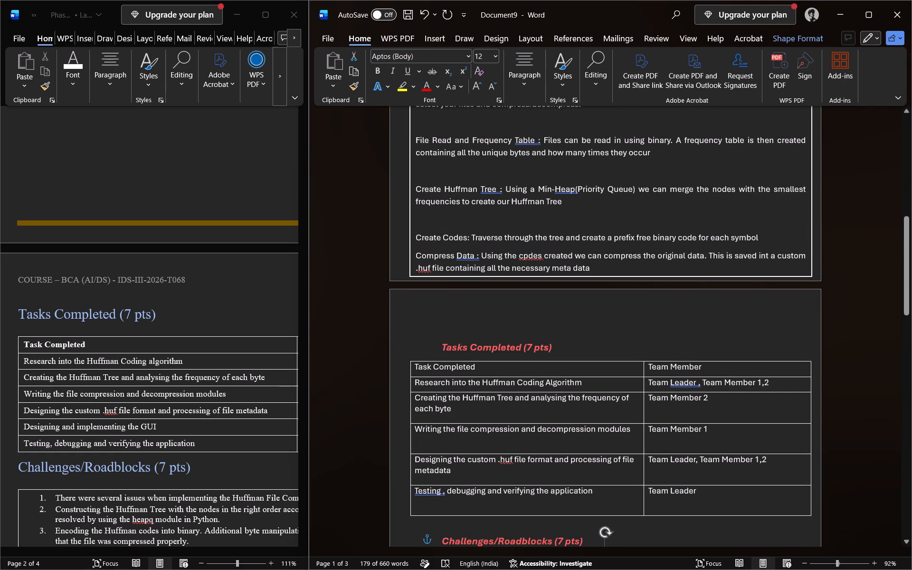
{"action": "left_click", "coordinate": [608, 362]}
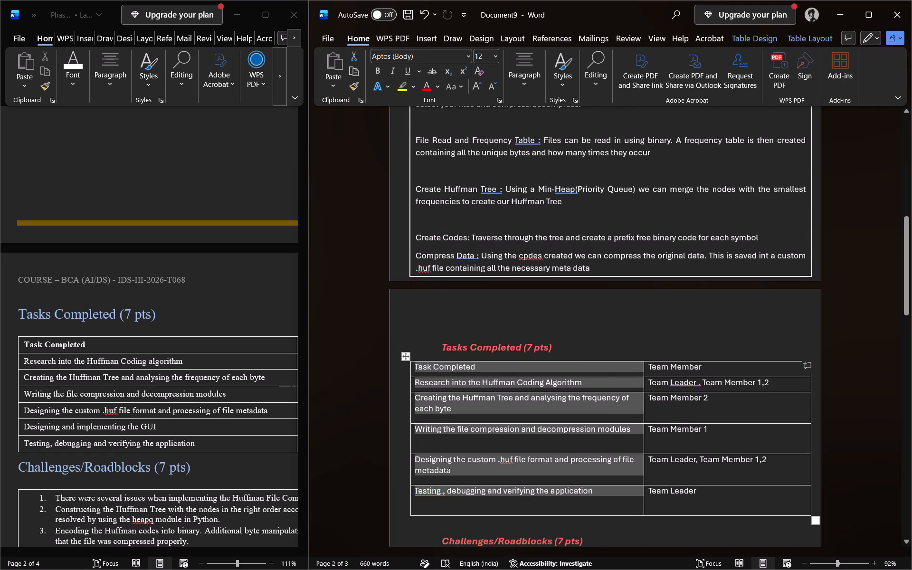
{"action": "scroll", "coordinate": [605, 370], "scroll_direction": "up", "scroll_amount": 12}
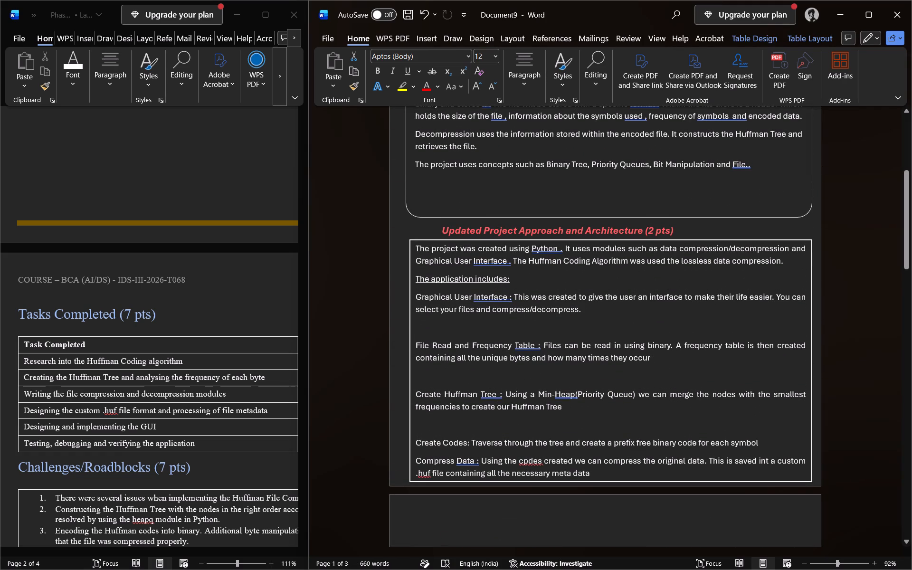
{"action": "left_click_drag", "start_coordinate": [630, 240], "coordinate": [637, 241]}
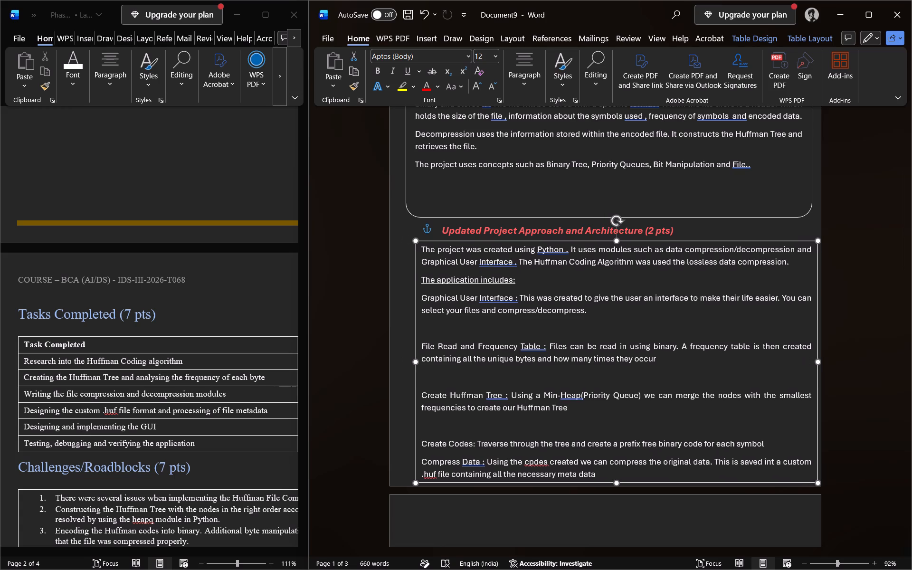
{"action": "left_click_drag", "start_coordinate": [637, 241], "coordinate": [617, 241]}
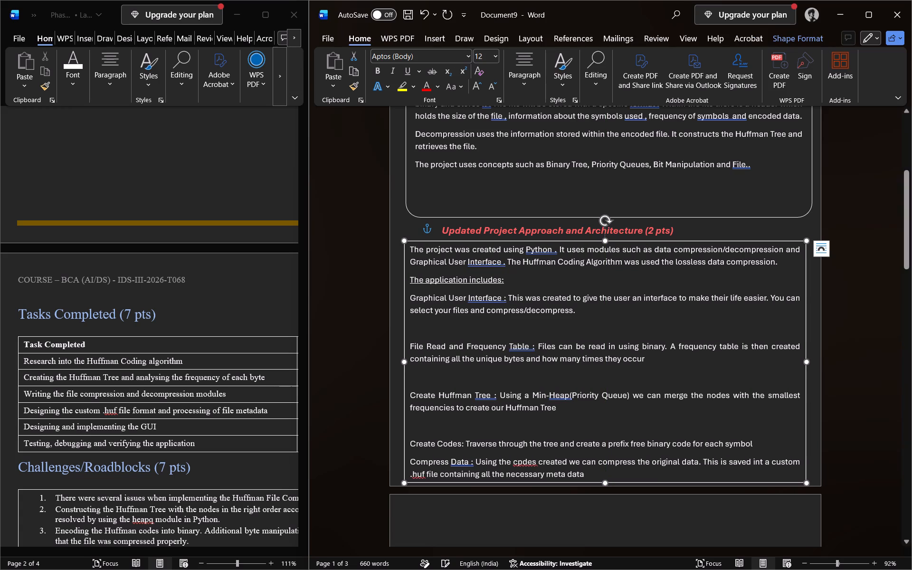
Turn the component paragraphs from Graphical User Interface through Compress Data into a numbered list.
{"action": "scroll", "coordinate": [627, 241], "scroll_direction": "up", "scroll_amount": 1}
{"action": "left_click", "coordinate": [700, 247]}
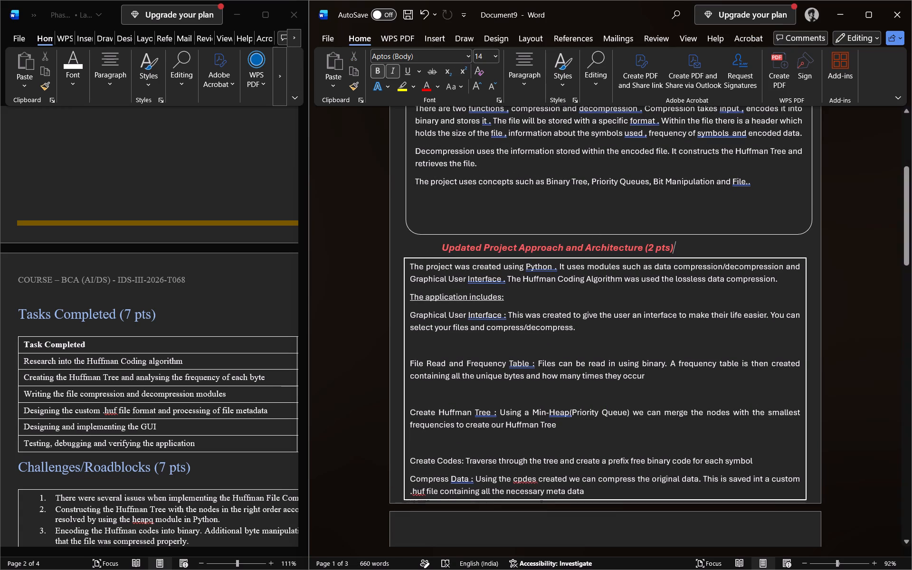
{"action": "scroll", "coordinate": [685, 264], "scroll_direction": "up", "scroll_amount": 7}
{"action": "scroll", "coordinate": [685, 264], "scroll_direction": "down", "scroll_amount": 8}
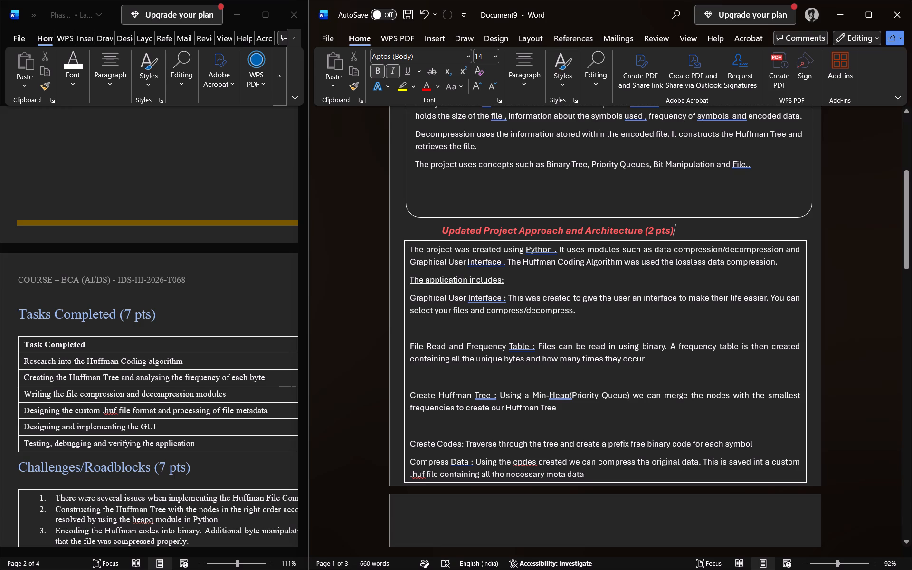
{"action": "left_click_drag", "start_coordinate": [410, 294], "coordinate": [602, 470]}
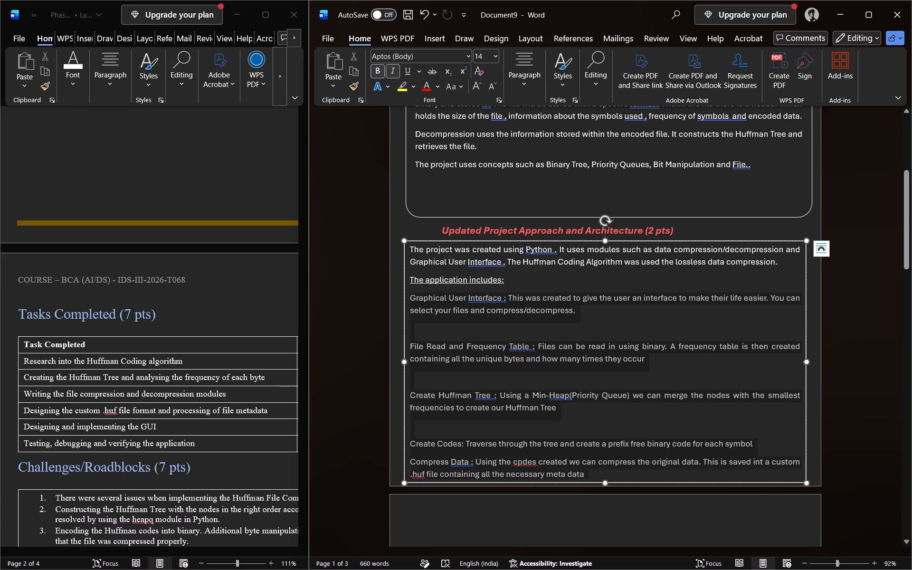
{"action": "left_click_drag", "start_coordinate": [602, 470], "coordinate": [595, 478]}
{"action": "left_click", "coordinate": [716, 455]}
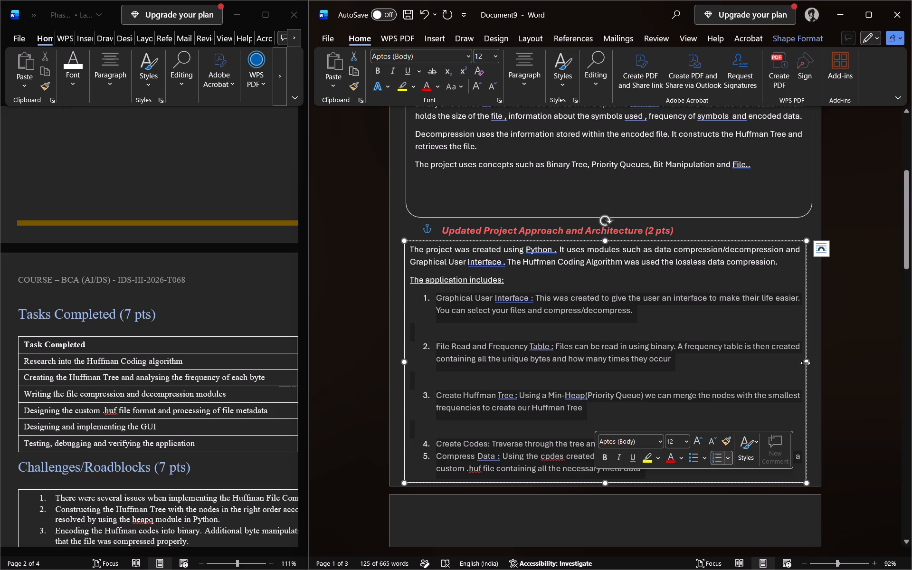
Extend the right edge of the Updated Project Approach box outward to line up with the rounded box above.
{"action": "left_click_drag", "start_coordinate": [806, 363], "coordinate": [810, 363]}
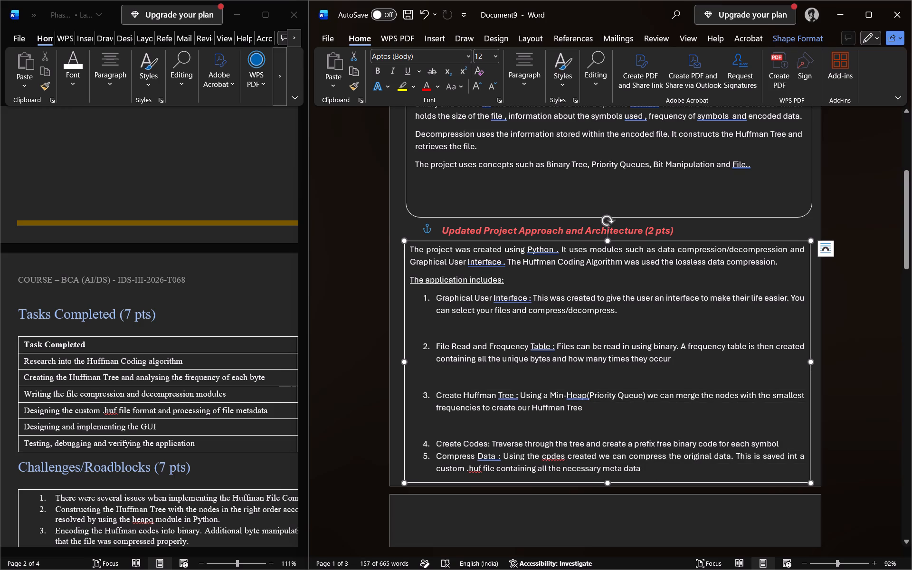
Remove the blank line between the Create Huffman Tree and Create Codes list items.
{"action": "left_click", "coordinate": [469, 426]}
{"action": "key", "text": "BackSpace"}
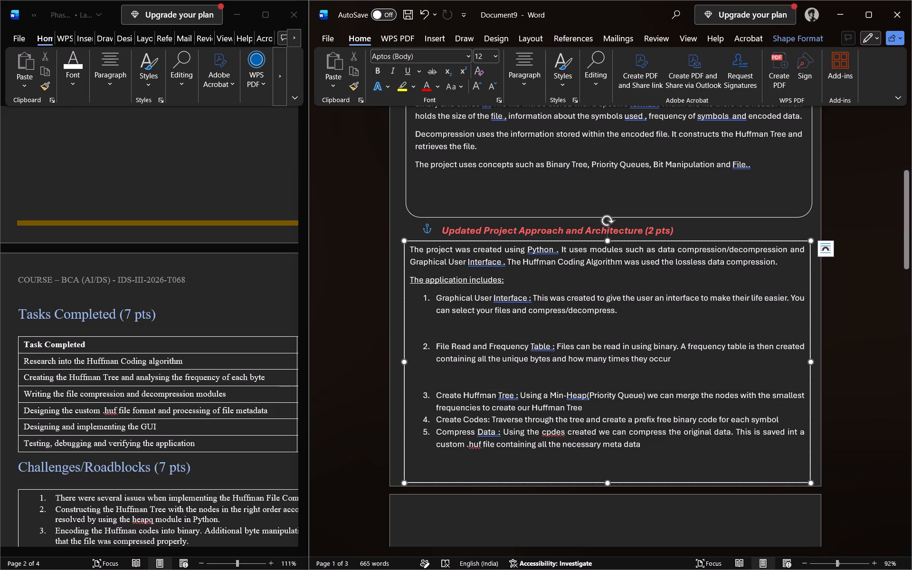
Insert an unnumbered blank line between the Create Codes and Compress Data list items.
{"action": "left_click", "coordinate": [783, 422]}
{"action": "key", "text": "Return"}
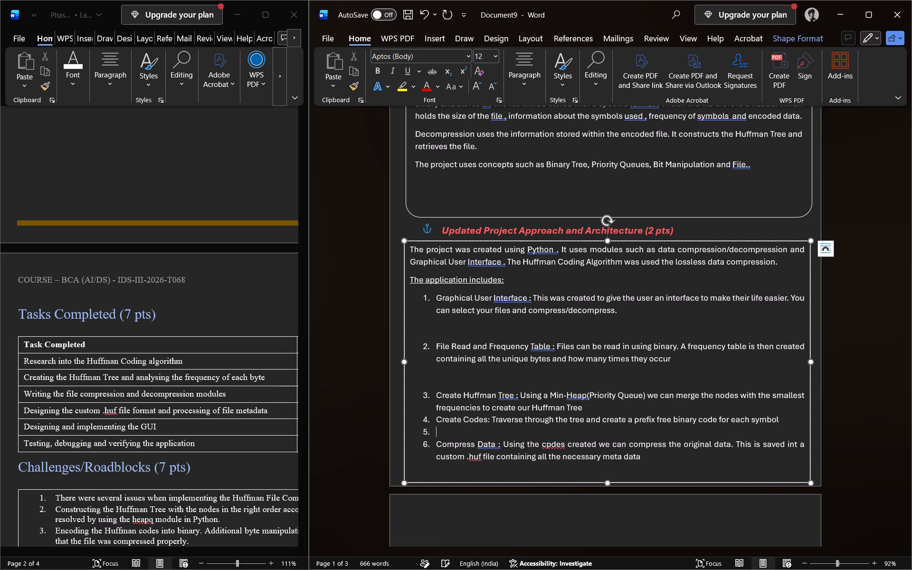
{"action": "key", "text": "BackSpace"}
{"action": "key", "text": "BackSpace"}
{"action": "key", "text": "BackSpace"}
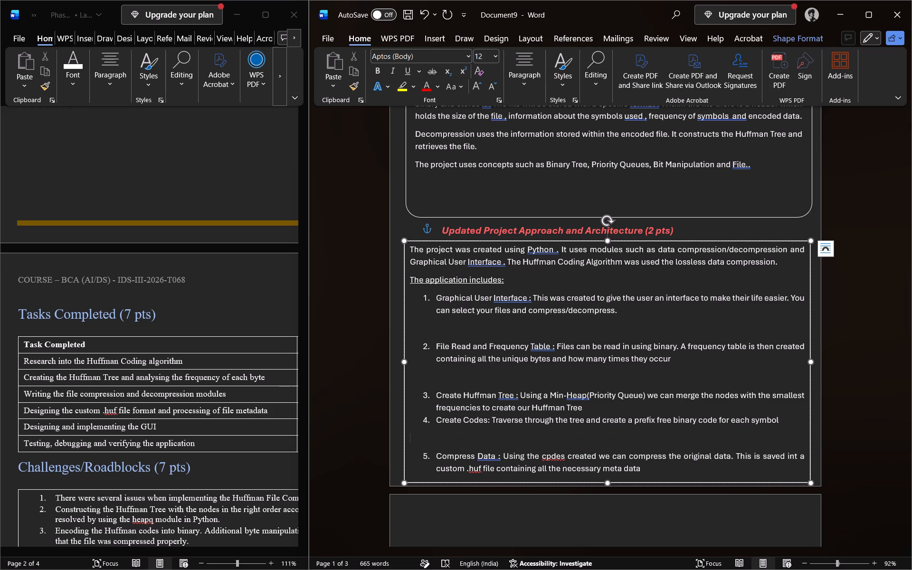
{"action": "key", "text": "BackSpace"}
{"action": "key", "text": "Return"}
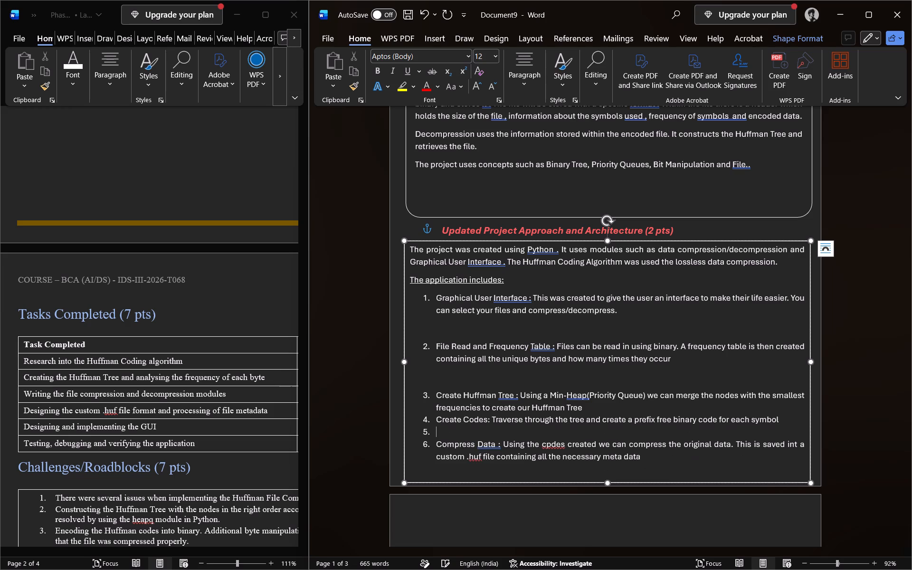
{"action": "key", "text": "BackSpace"}
{"action": "key", "text": "BackSpace"}
{"action": "key", "text": "BackSpace"}
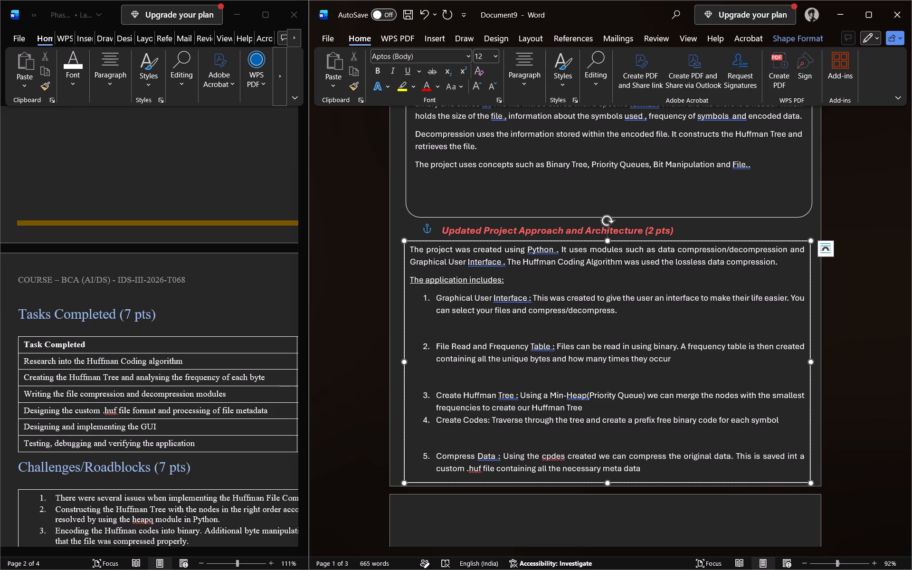
Insert an unnumbered blank line between the Create Huffman Tree and Create Codes list items.
{"action": "left_click", "coordinate": [629, 408]}
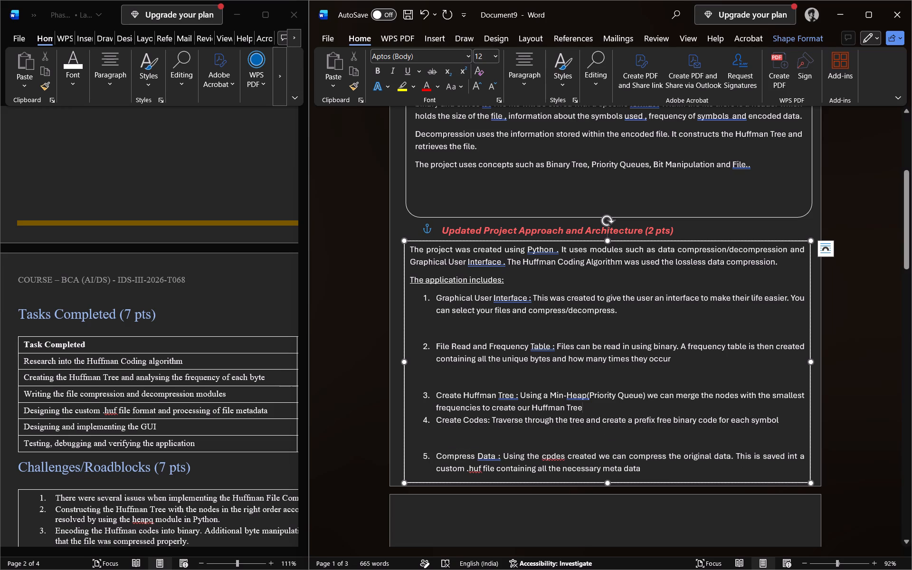
{"action": "key", "text": "Return"}
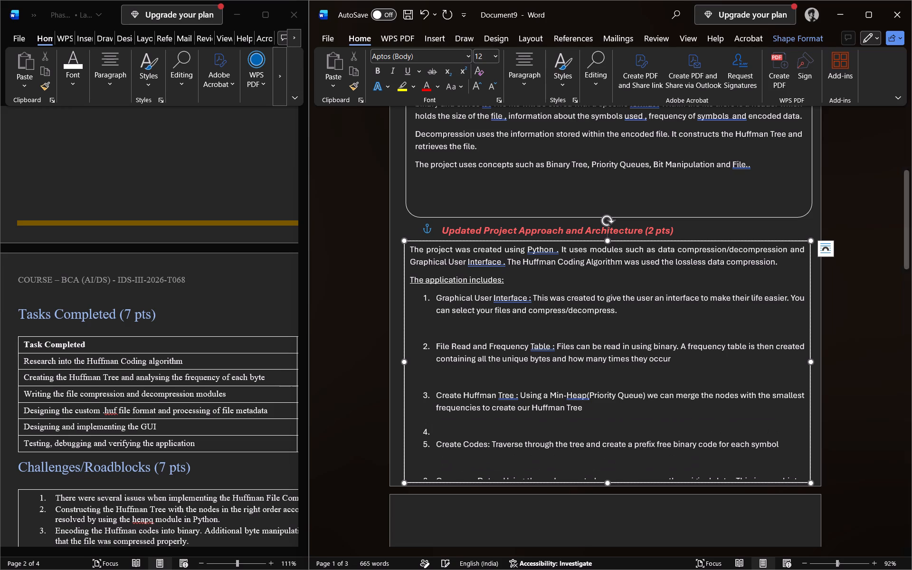
{"action": "key", "text": "BackSpace"}
{"action": "key", "text": "BackSpace"}
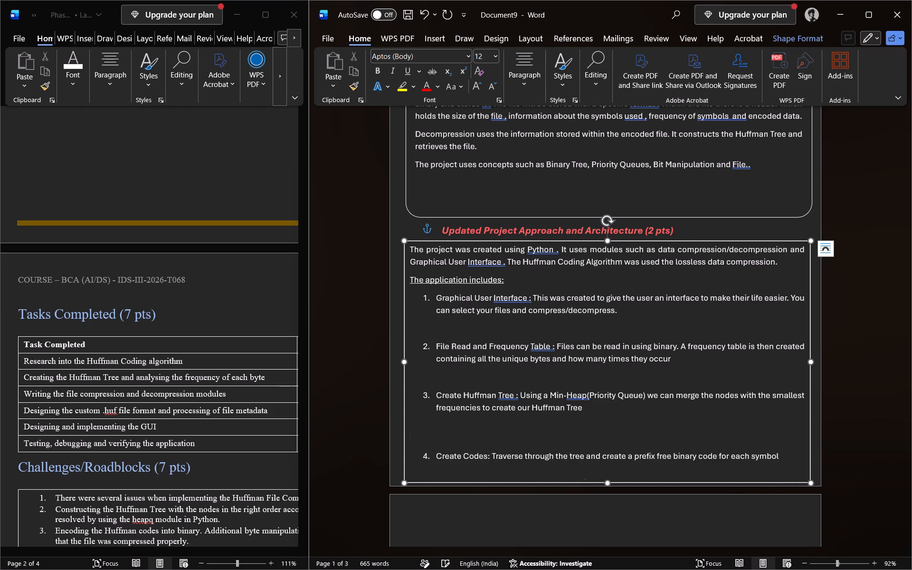
Reduce the gap between the Create Huffman Tree and Create Codes list items to a single unnumbered blank line.
{"action": "key", "text": "BackSpace"}
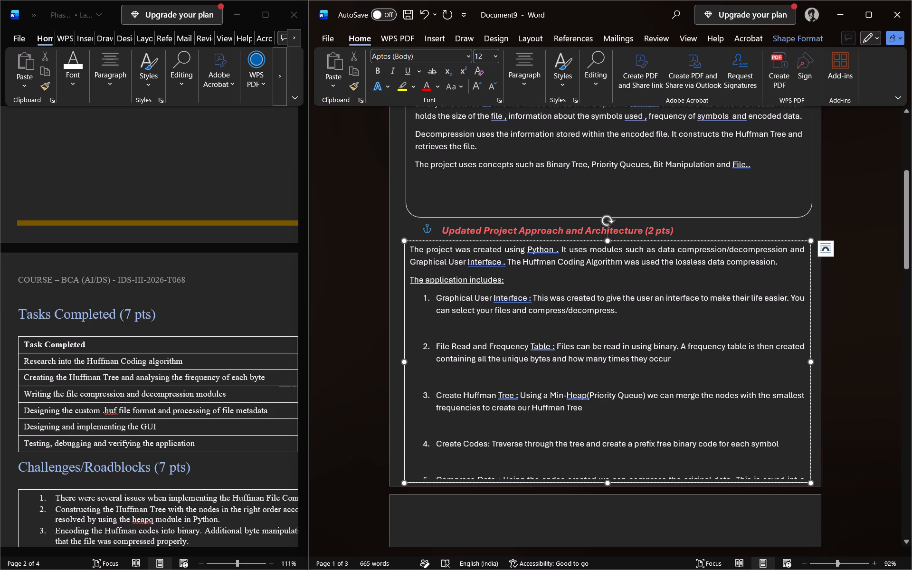
{"action": "key", "text": "BackSpace"}
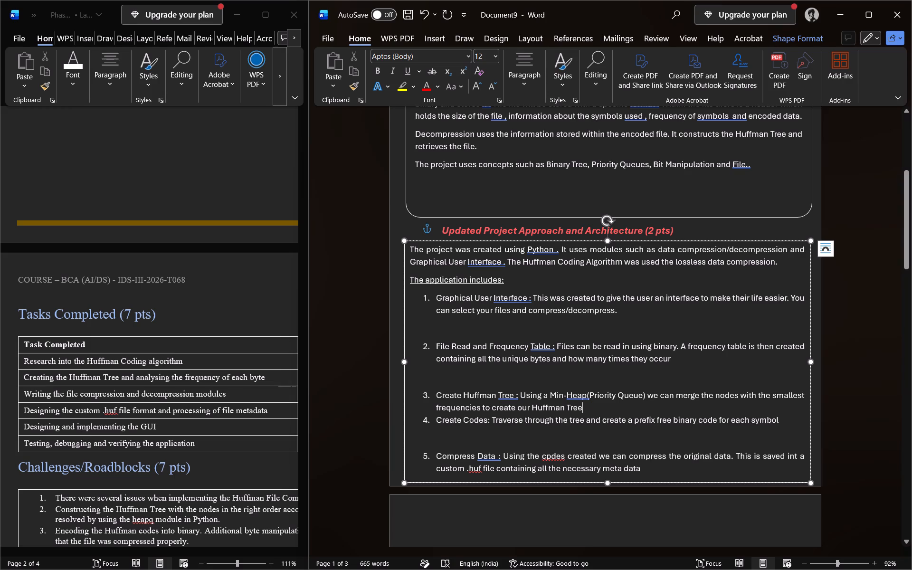
{"action": "key", "text": "Return"}
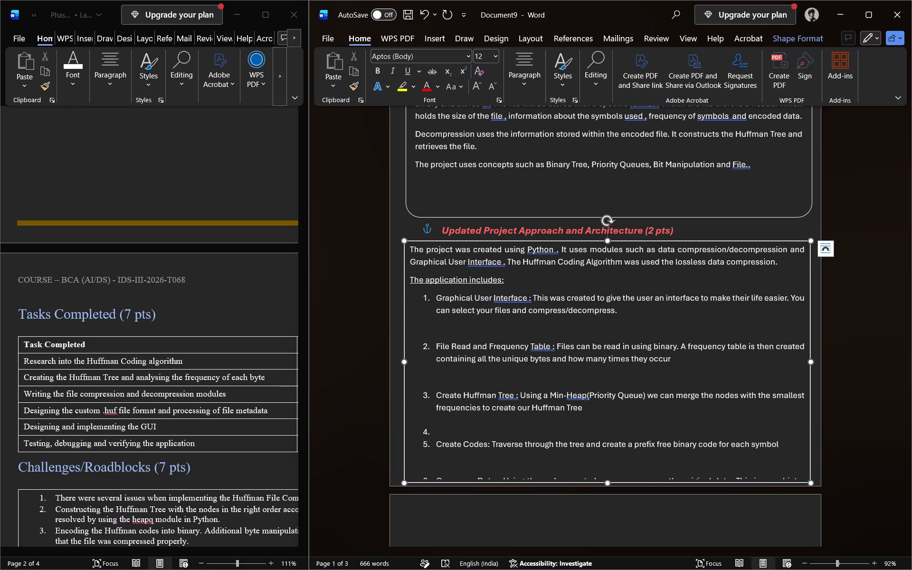
{"action": "key", "text": "BackSpace"}
{"action": "key", "text": "BackSpace"}
{"action": "key", "text": "BackSpace"}
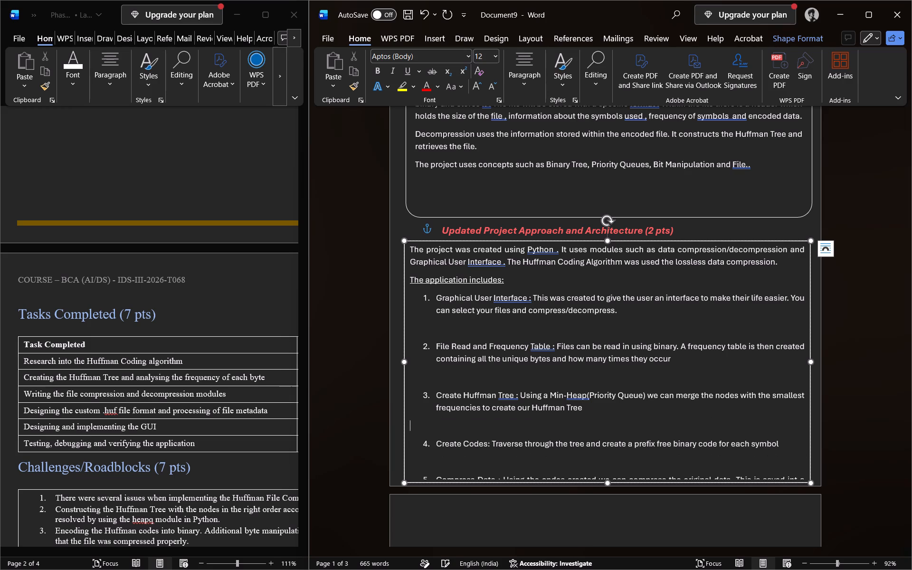
Remove the blank line between the Create Codes and Compress Data list items.
{"action": "left_click", "coordinate": [711, 455]}
{"action": "left_click", "coordinate": [705, 460]}
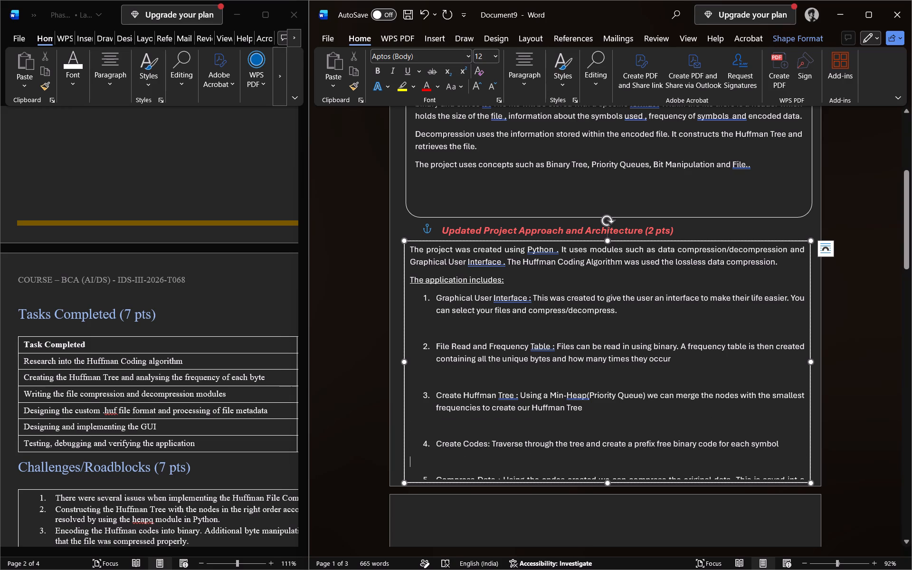
{"action": "key", "text": "BackSpace"}
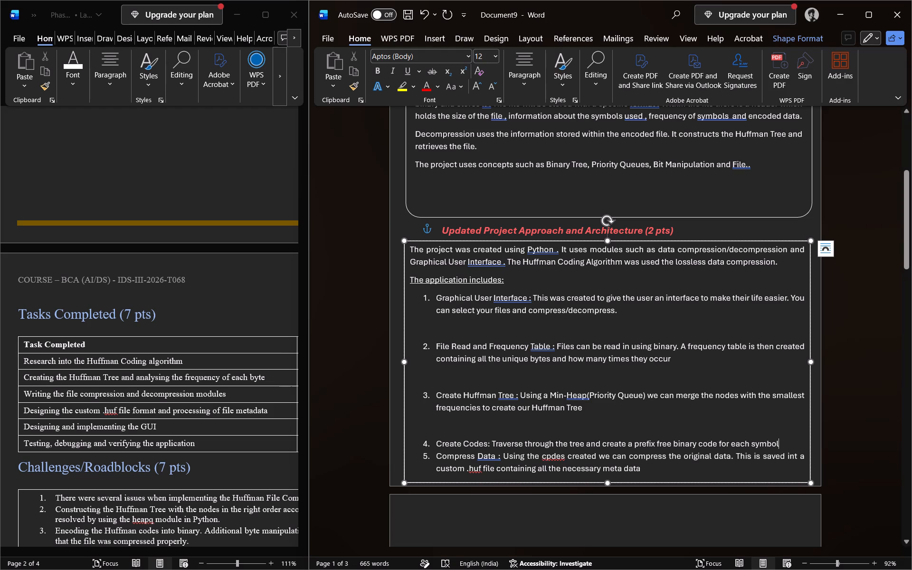
Raise the bottom edge of the Updated Project Approach box slightly, to just below the Compress Data item.
{"action": "left_click", "coordinate": [608, 482]}
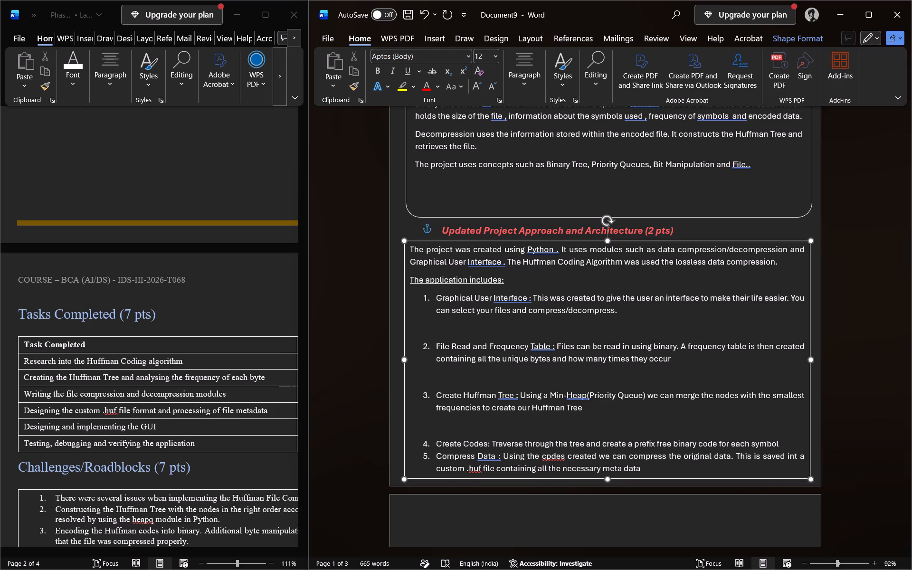
Shift the rounded Project Abstract box slightly toward the page's left margin.
{"action": "scroll", "coordinate": [620, 416], "scroll_direction": "up", "scroll_amount": 14}
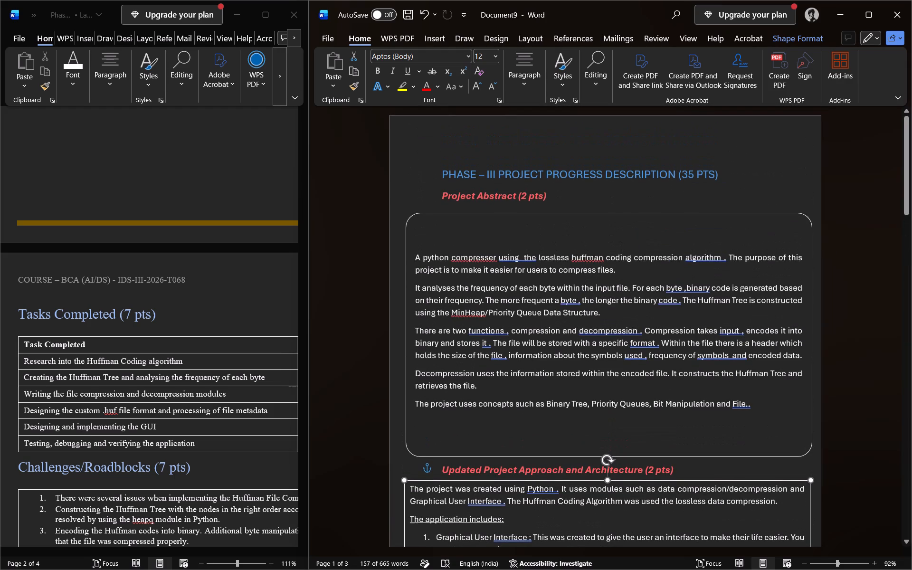
{"action": "left_click_drag", "start_coordinate": [612, 214], "coordinate": [607, 213]}
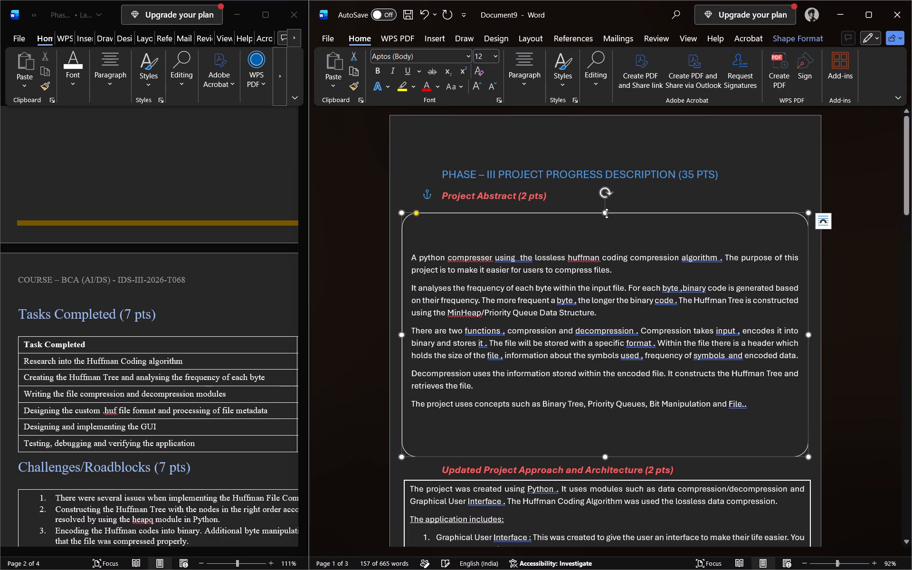
Center the heading PHASE – III PROJECT PROGRESS DESCRIPTION (35 PTS) on the page.
{"action": "left_click", "coordinate": [742, 175]}
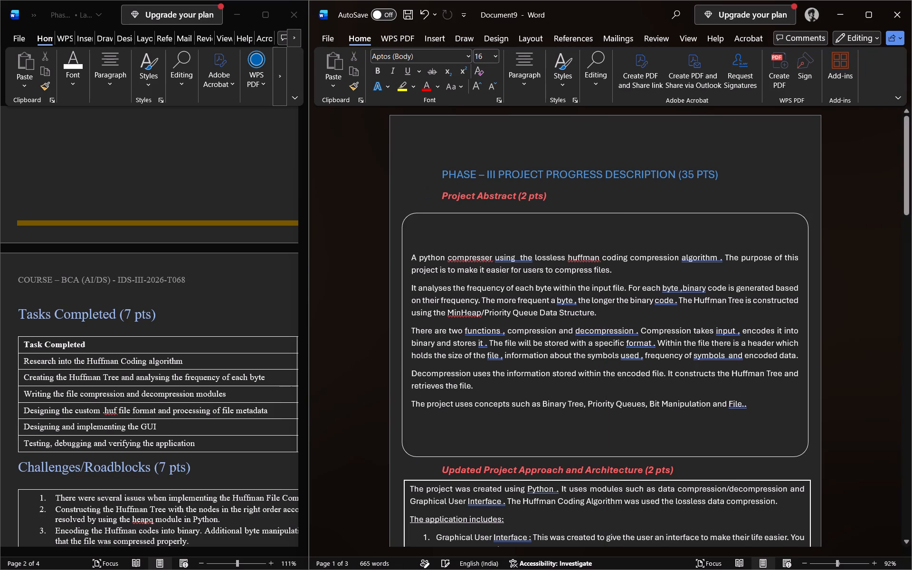
{"action": "left_click", "coordinate": [686, 171]}
{"action": "left_click_drag", "start_coordinate": [722, 169], "coordinate": [501, 166]}
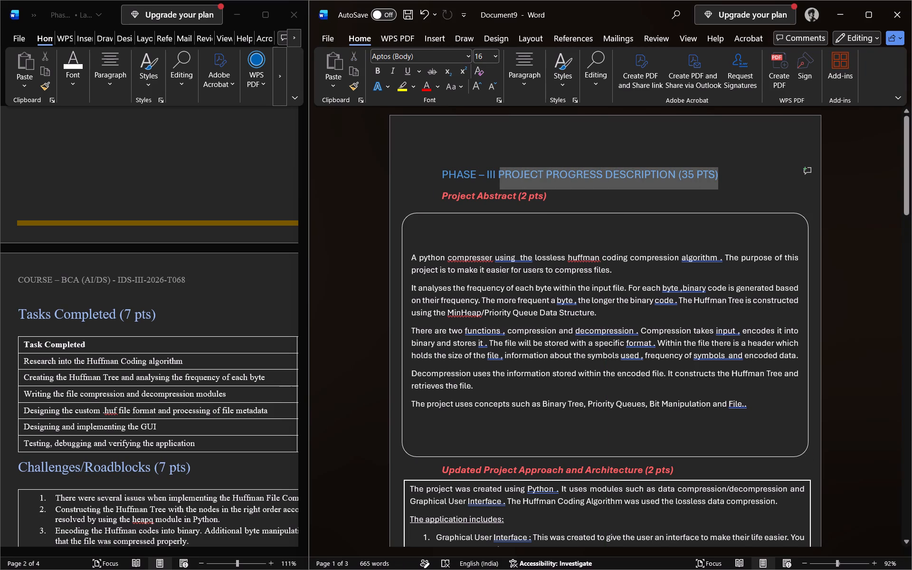
{"action": "left_click_drag", "start_coordinate": [501, 166], "coordinate": [446, 161]}
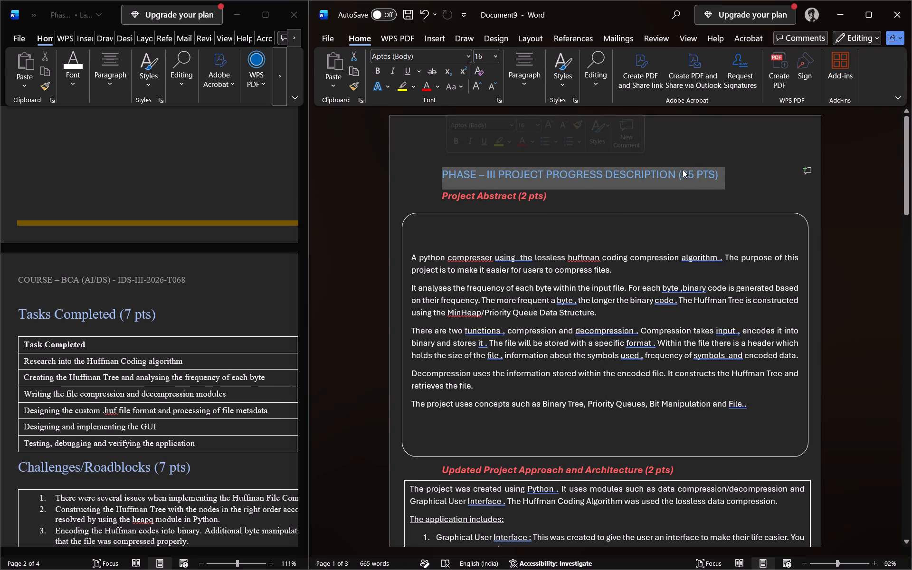
{"action": "left_click", "coordinate": [523, 89]}
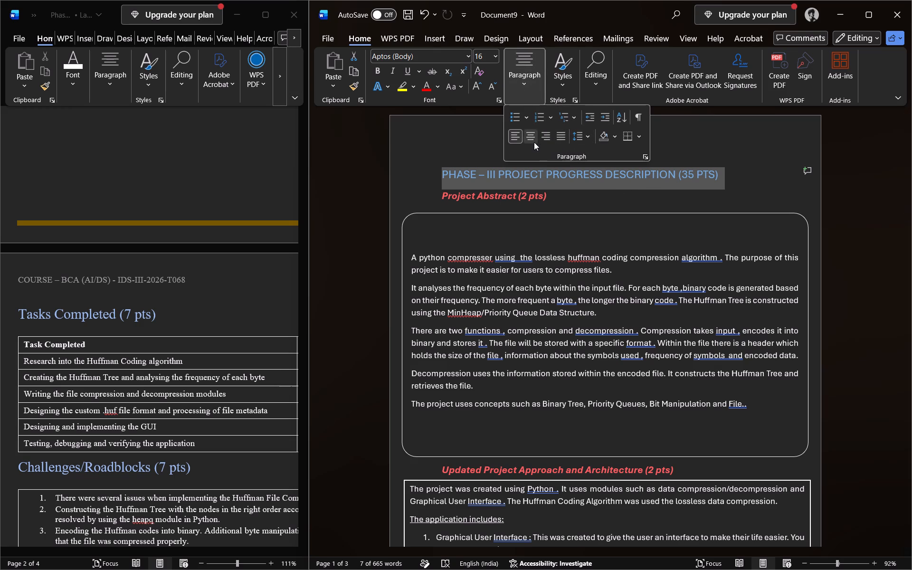
{"action": "left_click", "coordinate": [533, 142]}
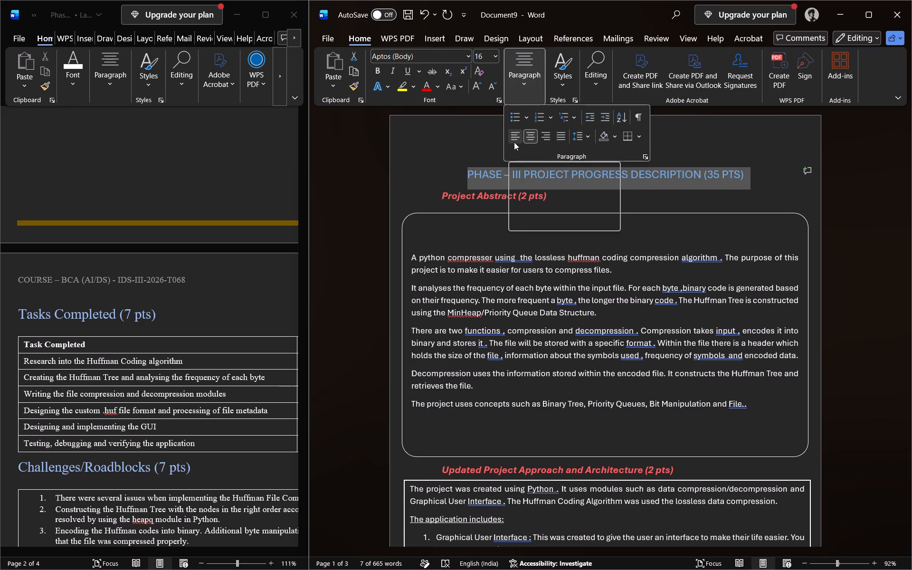
{"action": "left_click", "coordinate": [850, 275]}
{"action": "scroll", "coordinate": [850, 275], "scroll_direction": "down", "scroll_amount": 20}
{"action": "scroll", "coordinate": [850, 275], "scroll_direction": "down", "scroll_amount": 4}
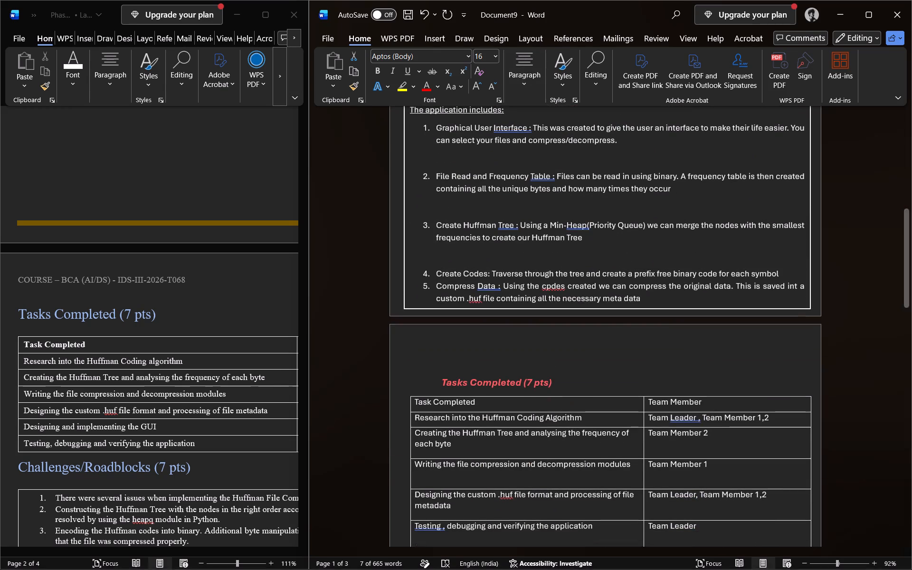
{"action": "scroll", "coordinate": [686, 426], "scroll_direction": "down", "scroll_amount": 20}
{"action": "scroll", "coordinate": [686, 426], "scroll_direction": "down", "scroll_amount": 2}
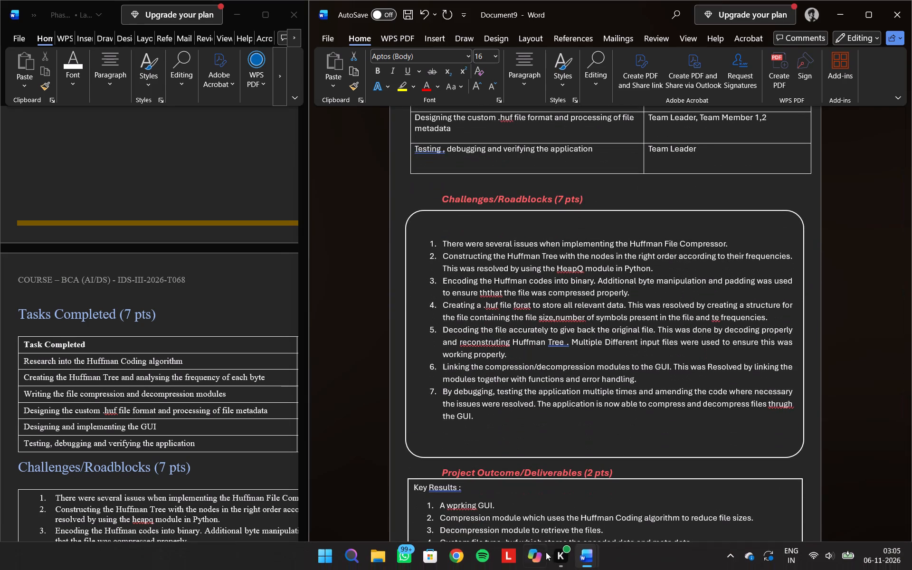